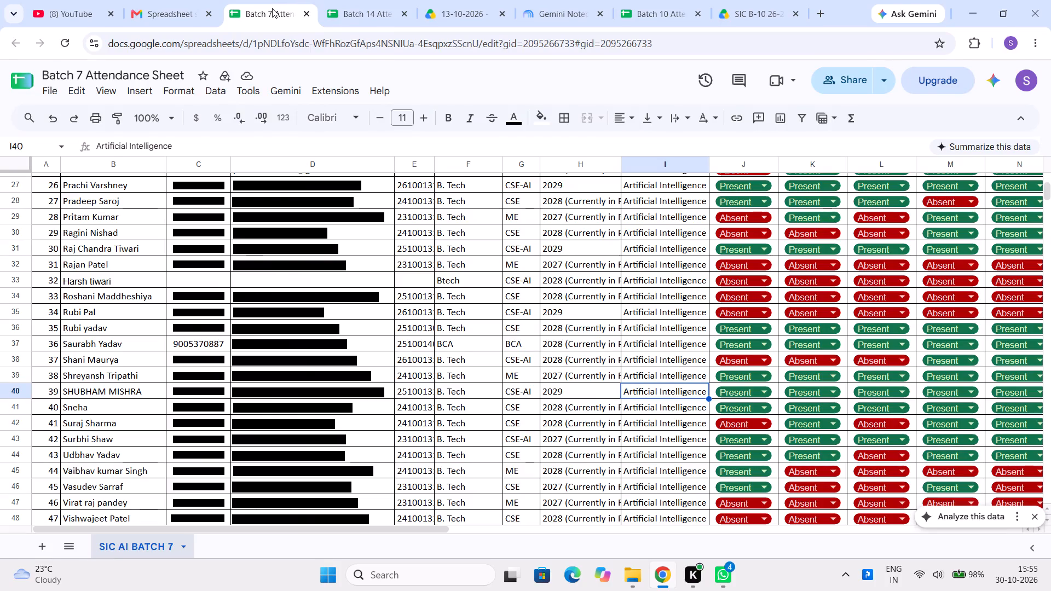
scroll(272, 8, up, 1)
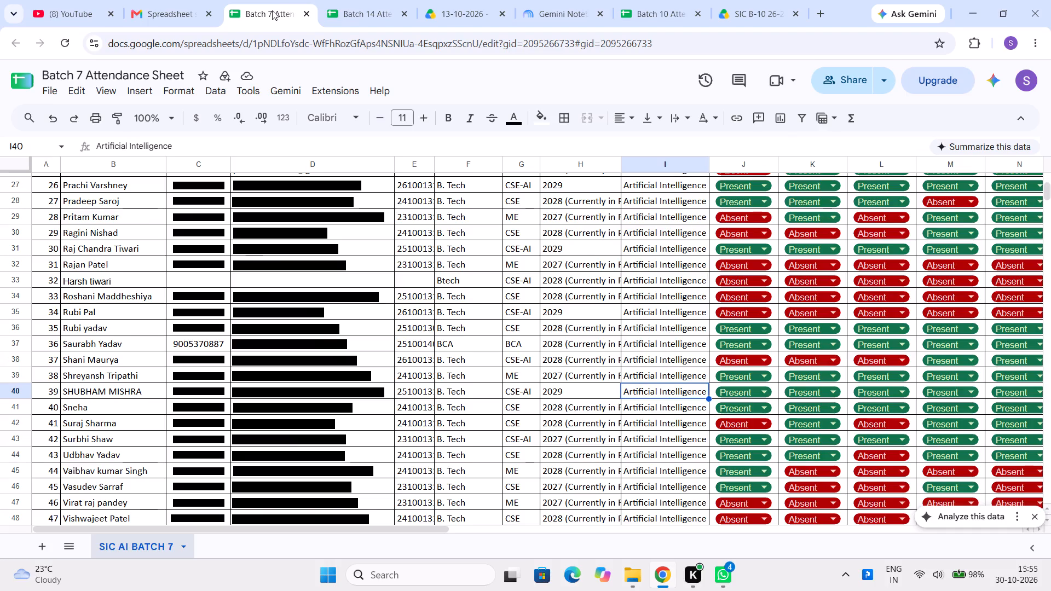
scroll(272, 10, up, 9)
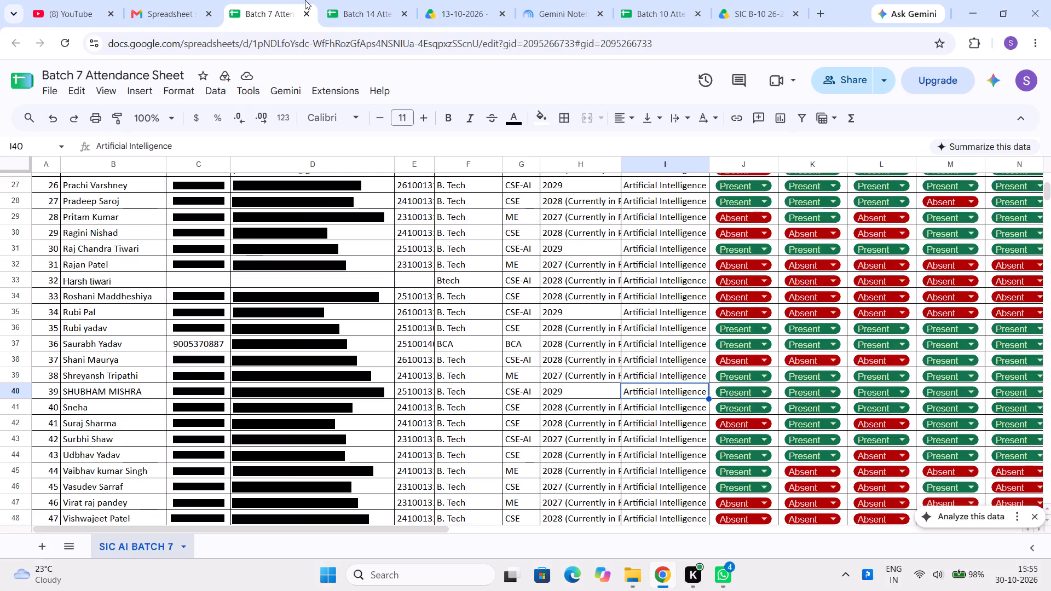
scroll(371, 314, up, 2)
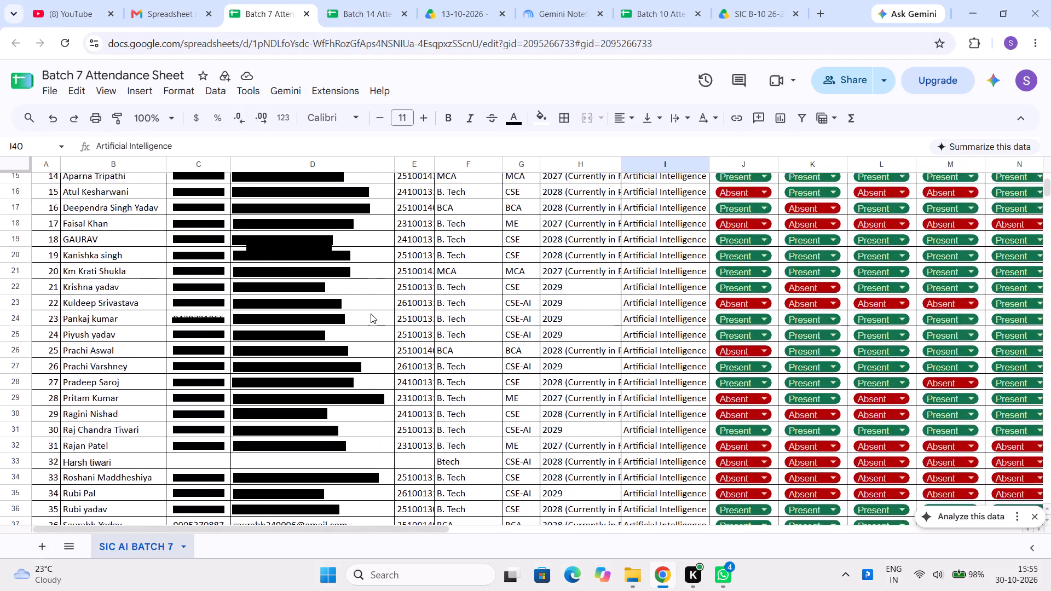
scroll(371, 314, up, 3)
scroll(166, 217, up, 1)
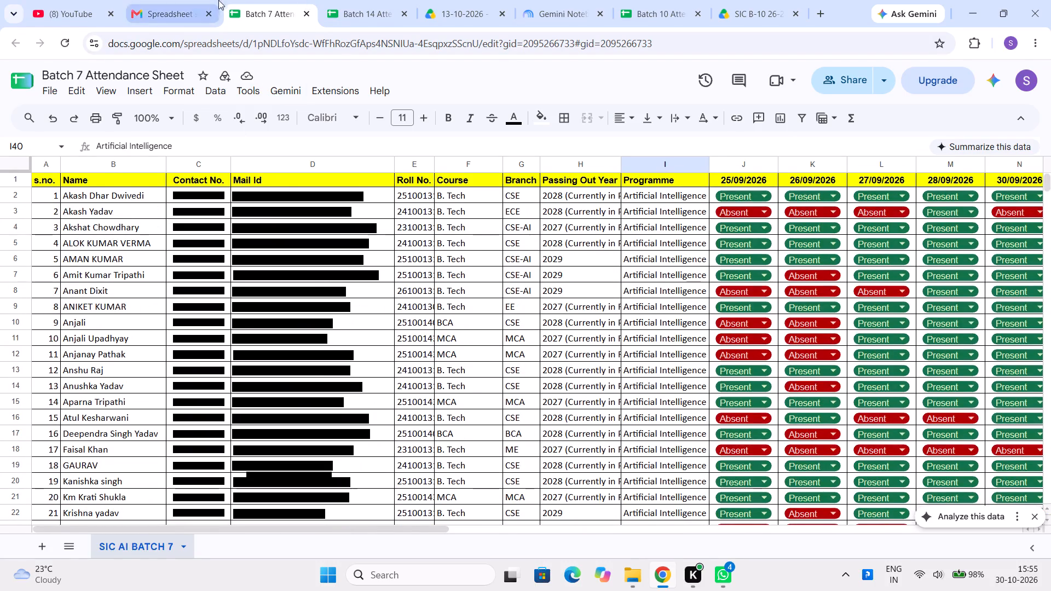
Close the Batch 7 Attendance Sheet after a glance at the Batch 14 sheet.
click(360, 0)
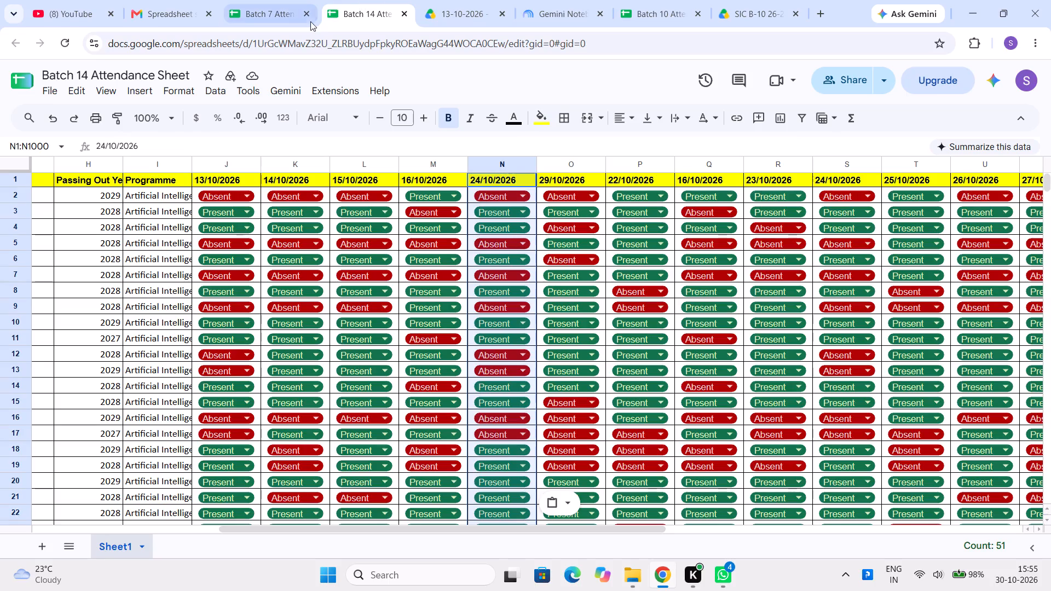
click(273, 4)
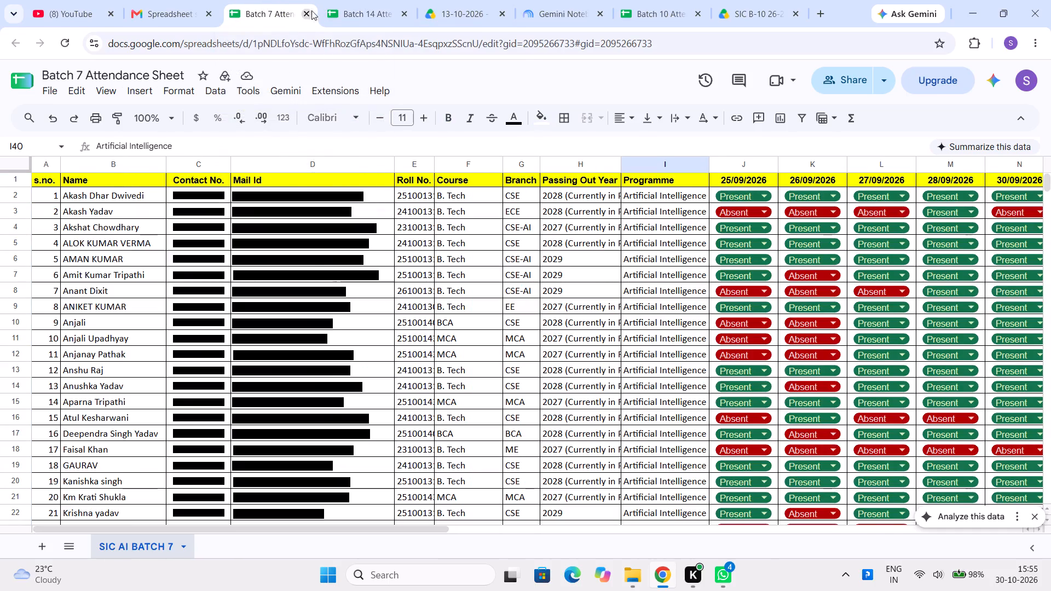
click(305, 20)
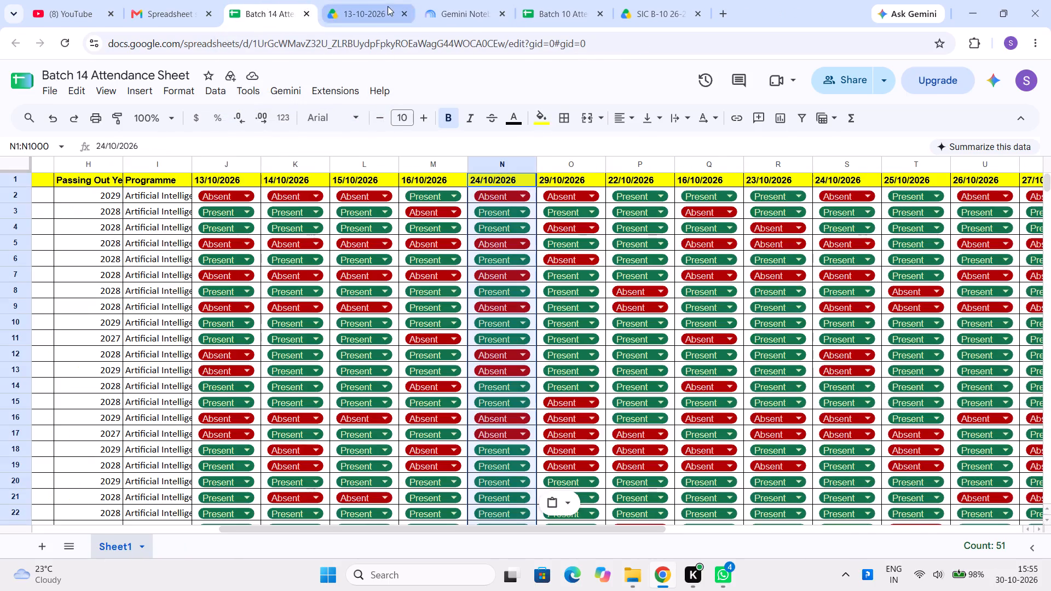
Examine the dated attendance columns of the Batch 10 Attendance Sheet from September through October.
click(566, 13)
scroll(496, 150, up, 1)
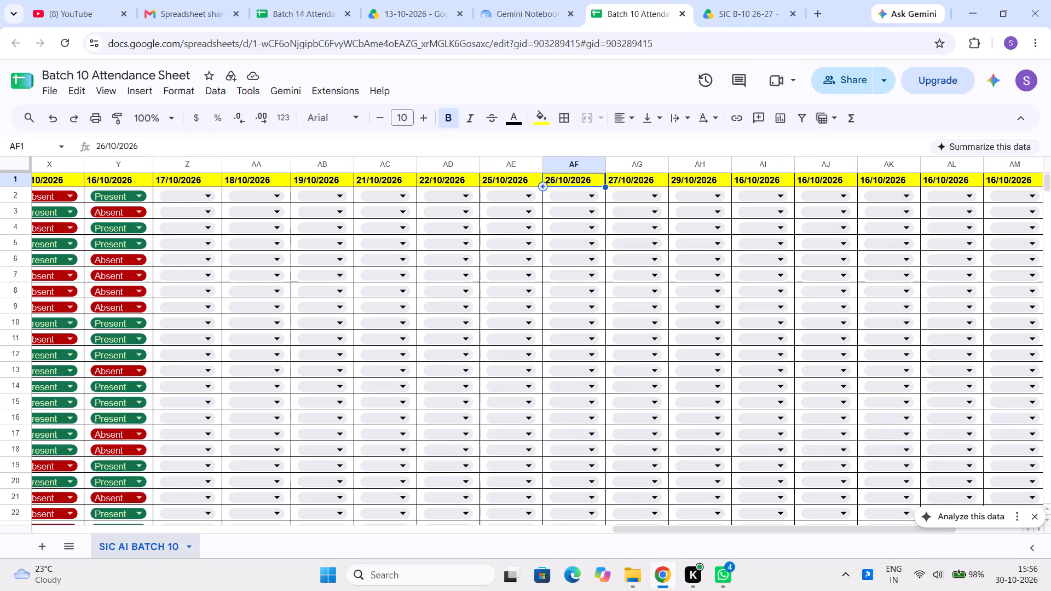
scroll(496, 150, up, 1)
scroll(496, 150, down, 1)
scroll(496, 150, up, 1)
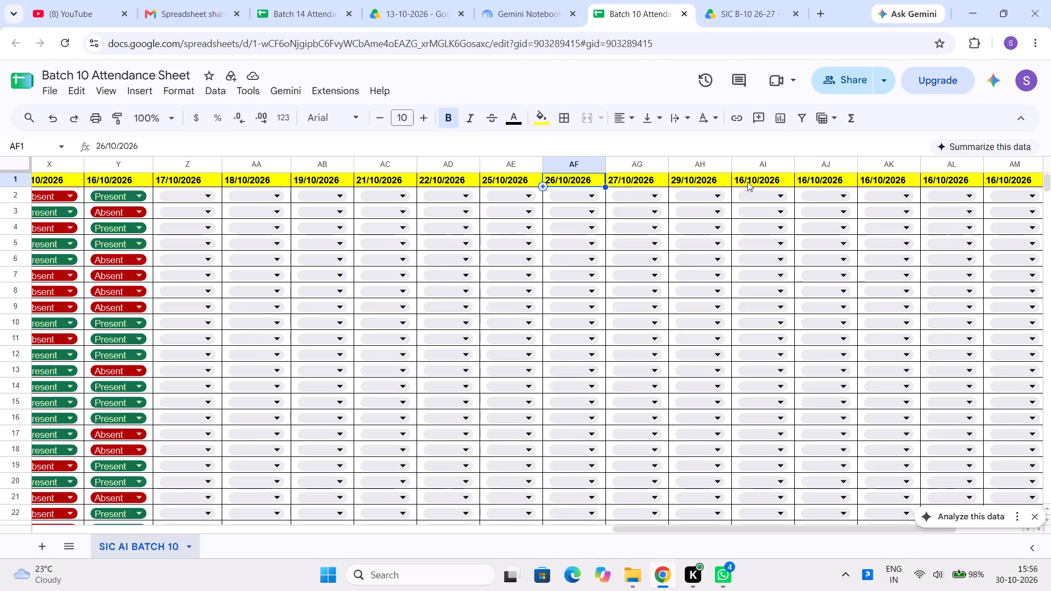
click(728, 179)
scroll(466, 212, right, 2)
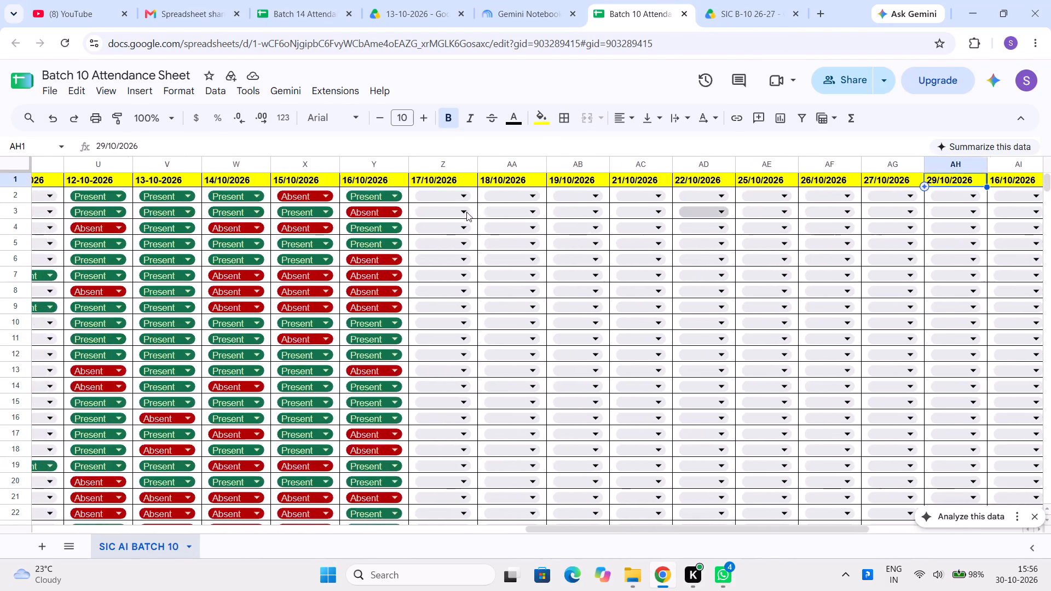
scroll(466, 212, right, 4)
scroll(370, 230, left, 2)
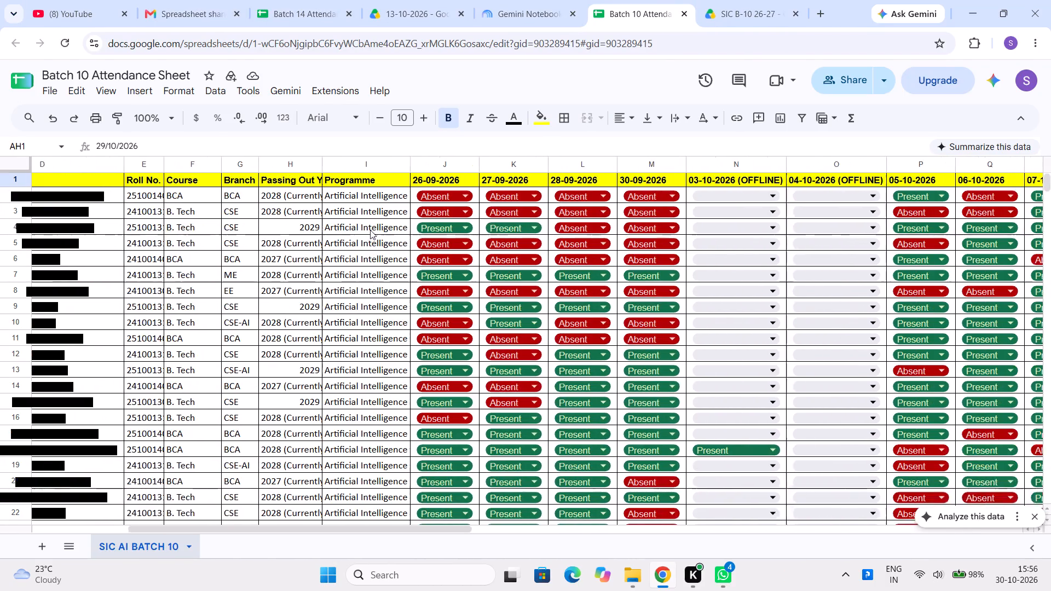
scroll(370, 230, left, 1)
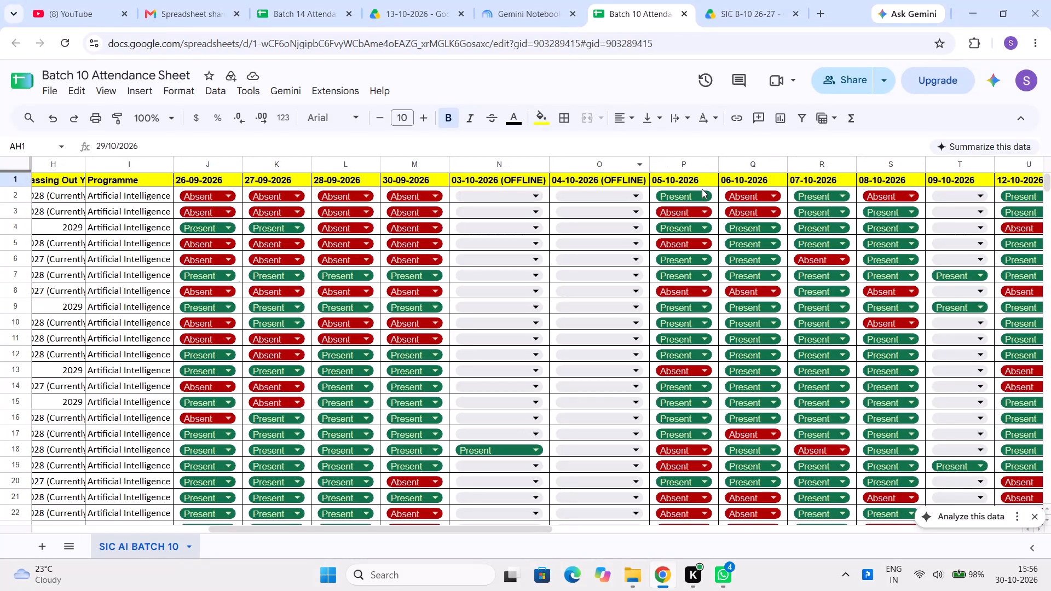
Copy the entire 05-10-2026 attendance column and paste it over the 21/10/2026 column in the Batch 10 sheet.
click(702, 189)
click(704, 167)
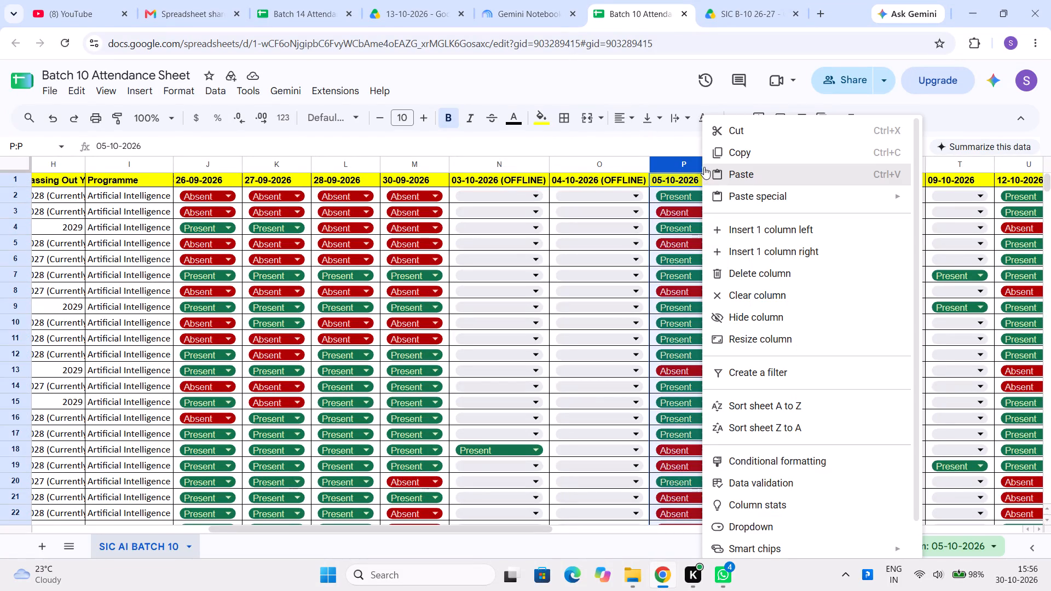
click(750, 153)
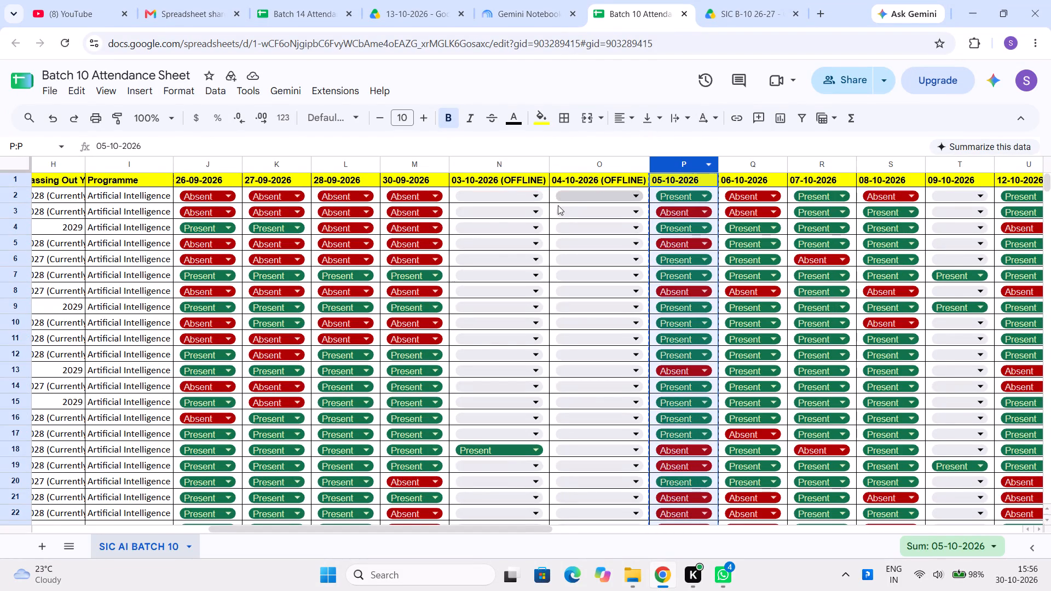
scroll(558, 205, left, 6)
scroll(679, 201, left, 2)
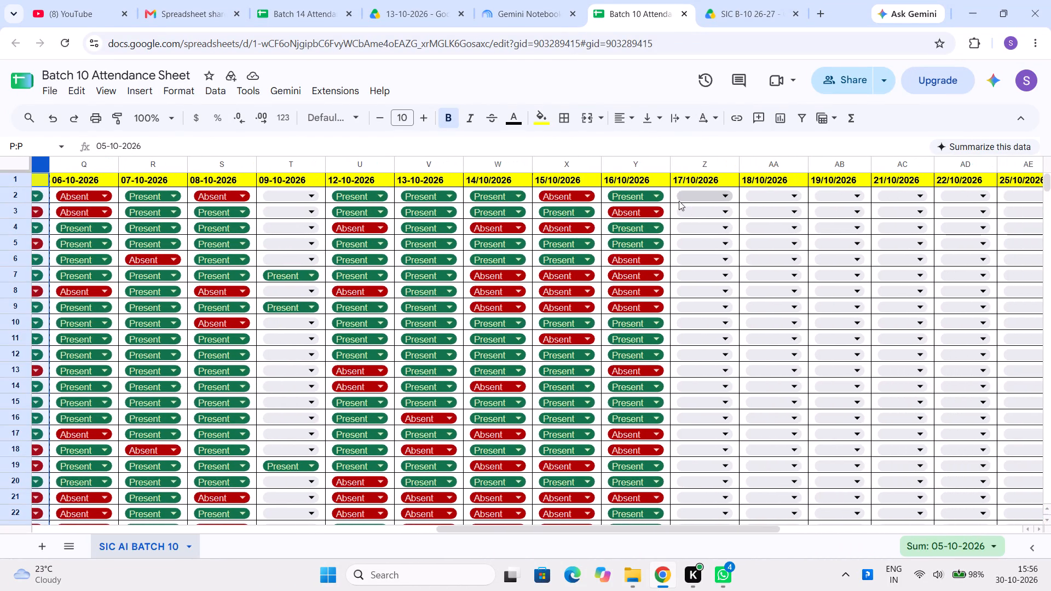
scroll(679, 201, left, 3)
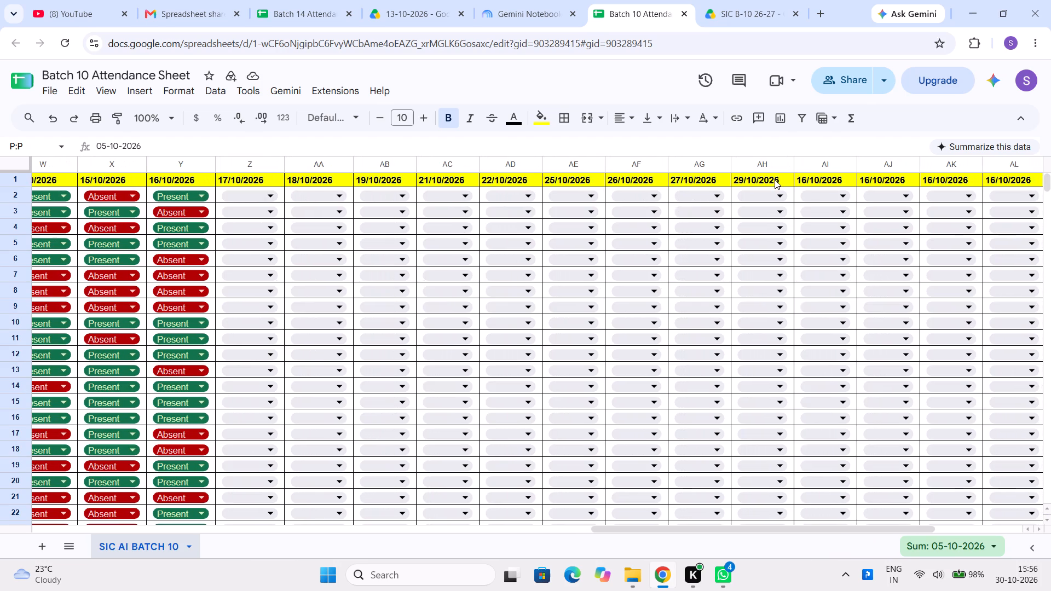
click(788, 168)
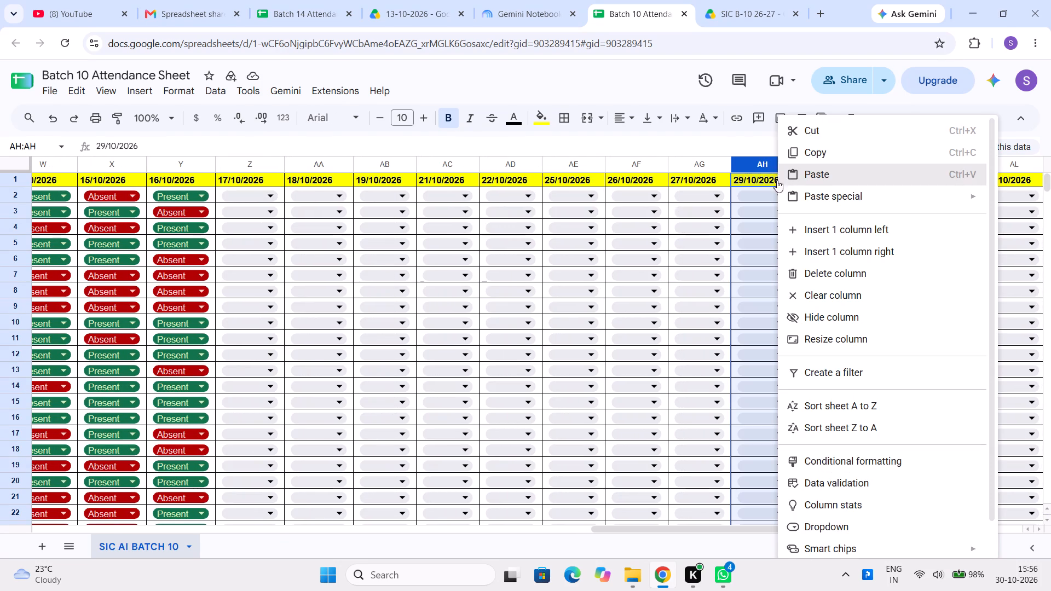
click(472, 164)
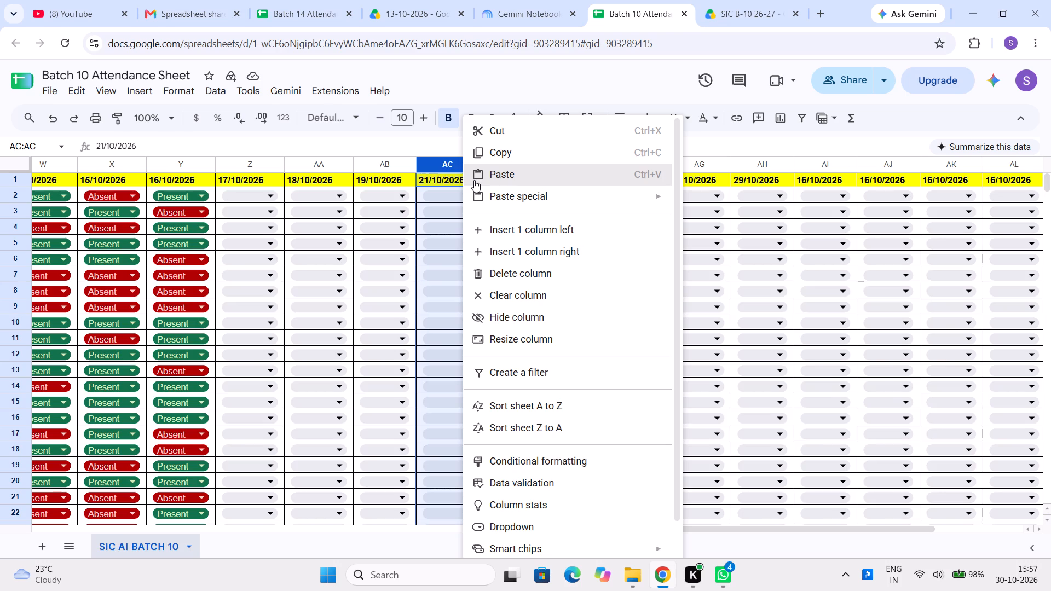
click(474, 180)
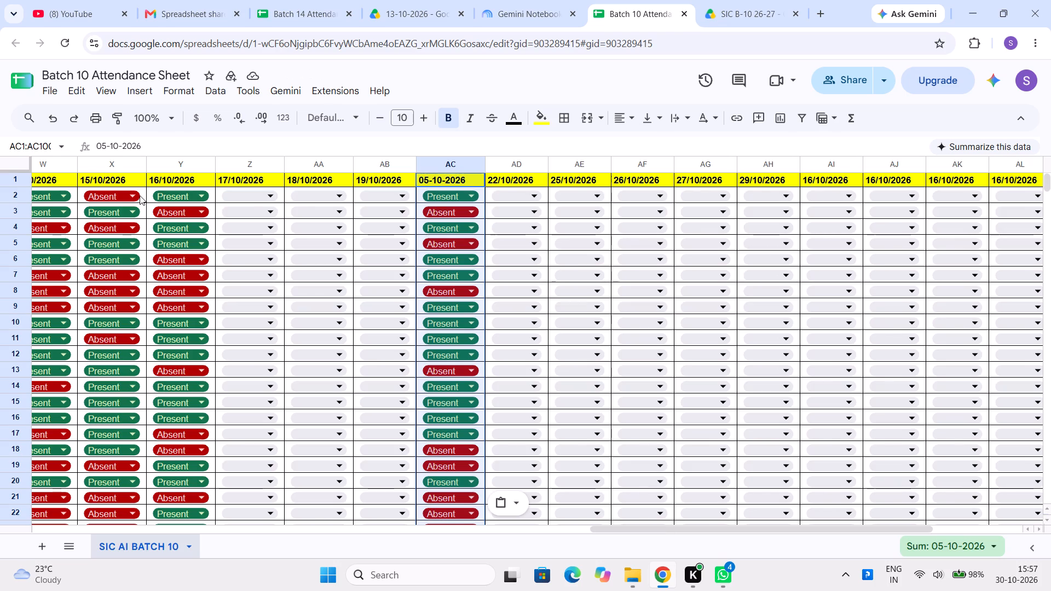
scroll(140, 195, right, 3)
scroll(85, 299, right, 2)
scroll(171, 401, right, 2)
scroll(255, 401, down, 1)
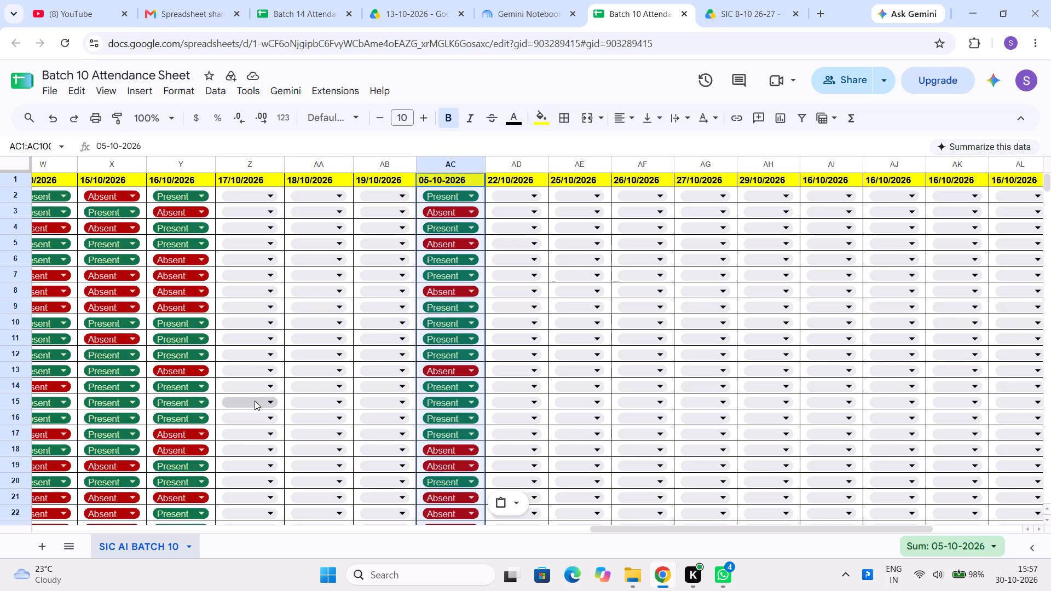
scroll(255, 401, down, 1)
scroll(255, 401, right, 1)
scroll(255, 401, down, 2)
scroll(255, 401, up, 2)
click(416, 10)
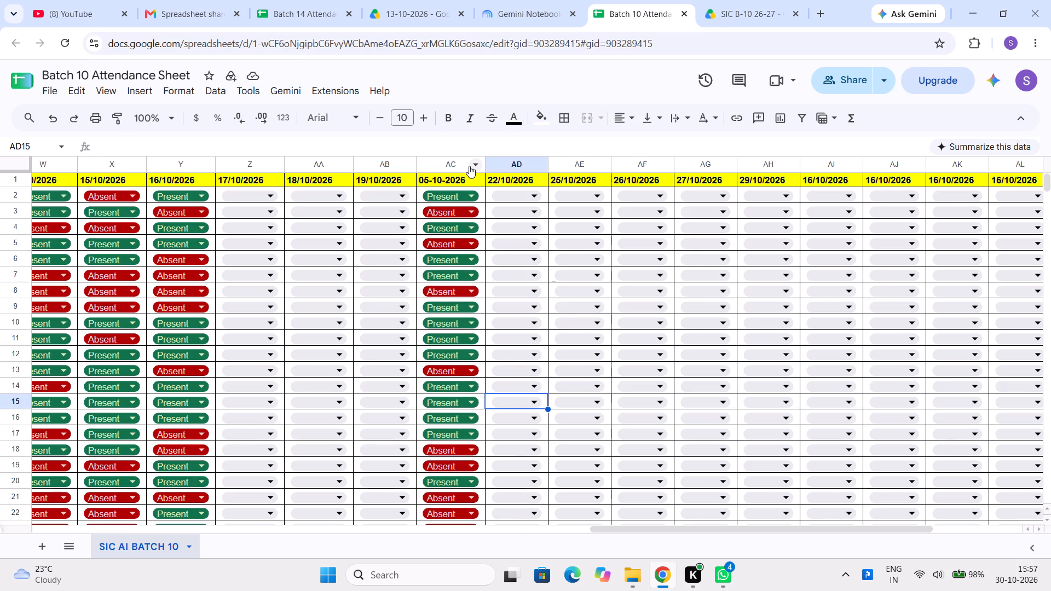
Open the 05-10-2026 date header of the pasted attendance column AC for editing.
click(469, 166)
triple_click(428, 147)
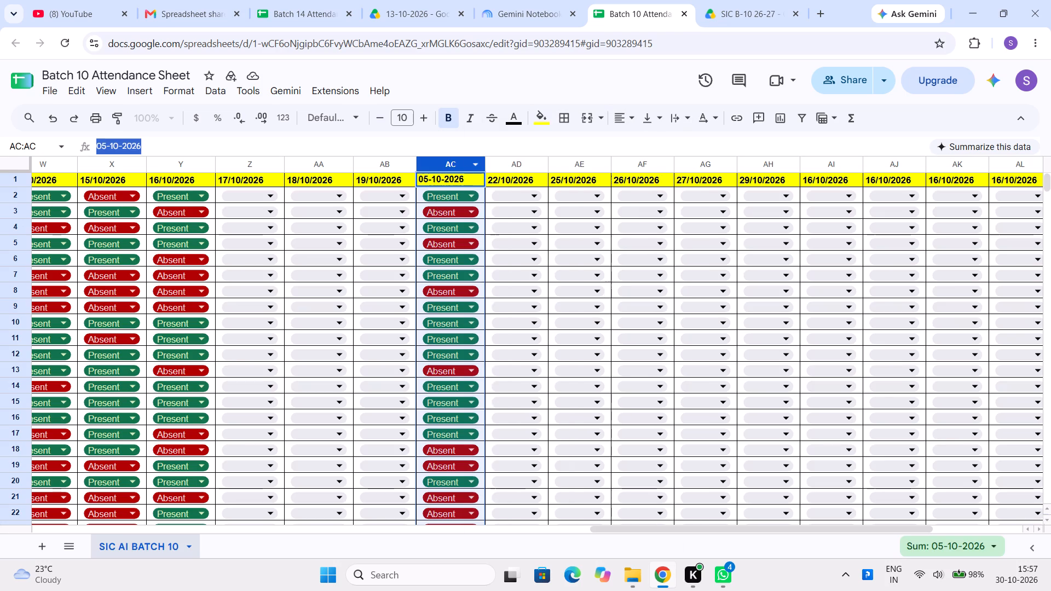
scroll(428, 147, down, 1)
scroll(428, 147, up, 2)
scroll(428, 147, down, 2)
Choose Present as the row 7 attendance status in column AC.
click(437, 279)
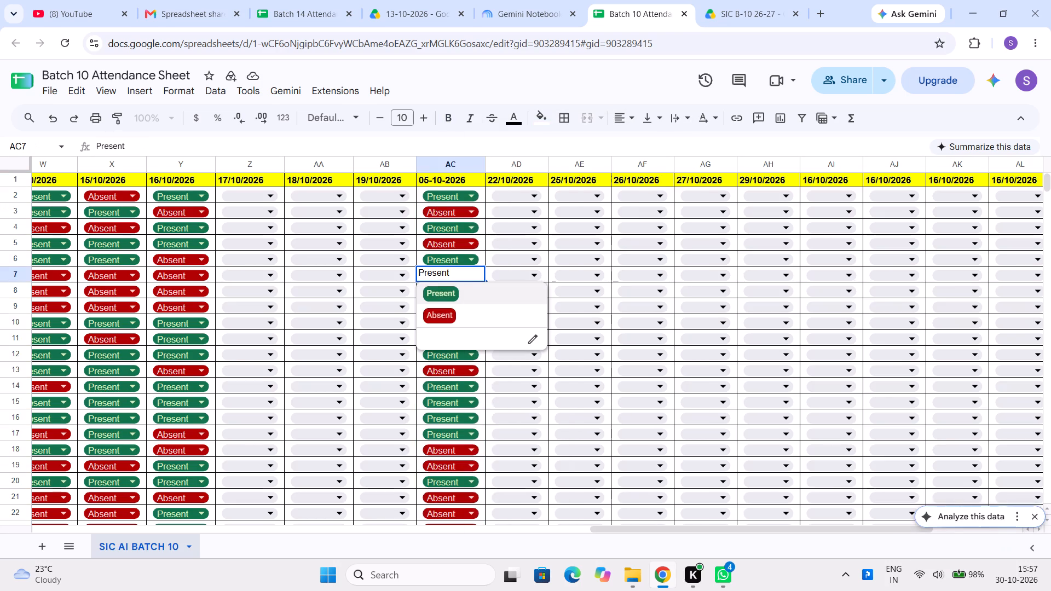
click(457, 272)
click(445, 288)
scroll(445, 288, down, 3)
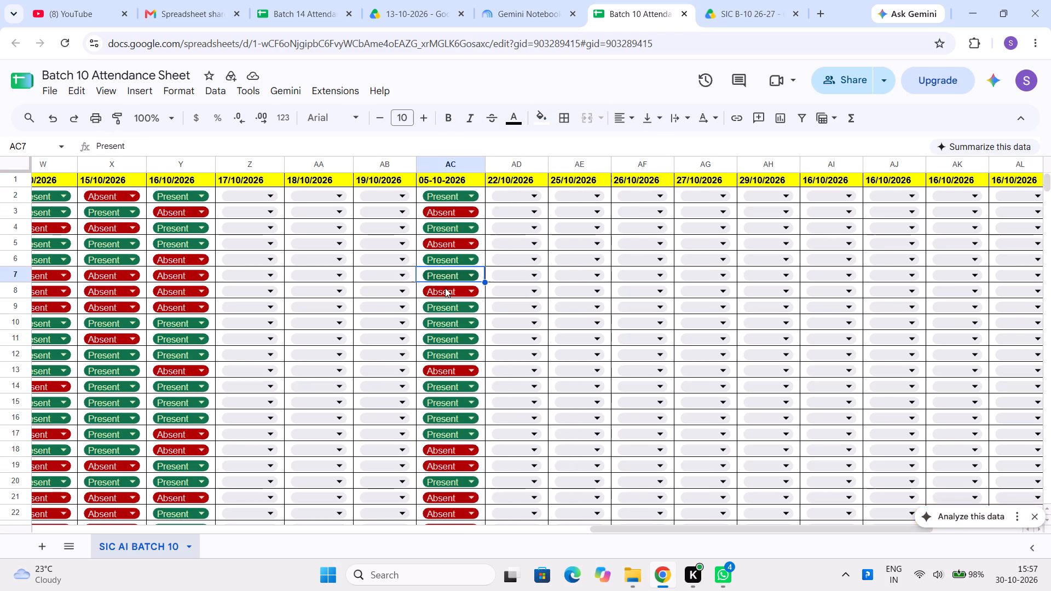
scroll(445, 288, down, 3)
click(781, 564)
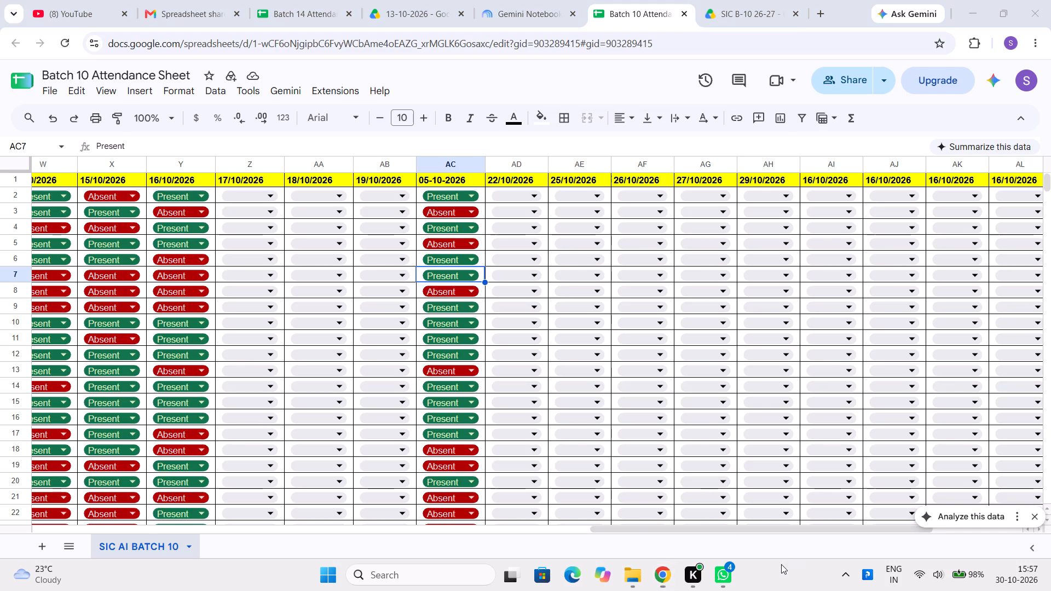
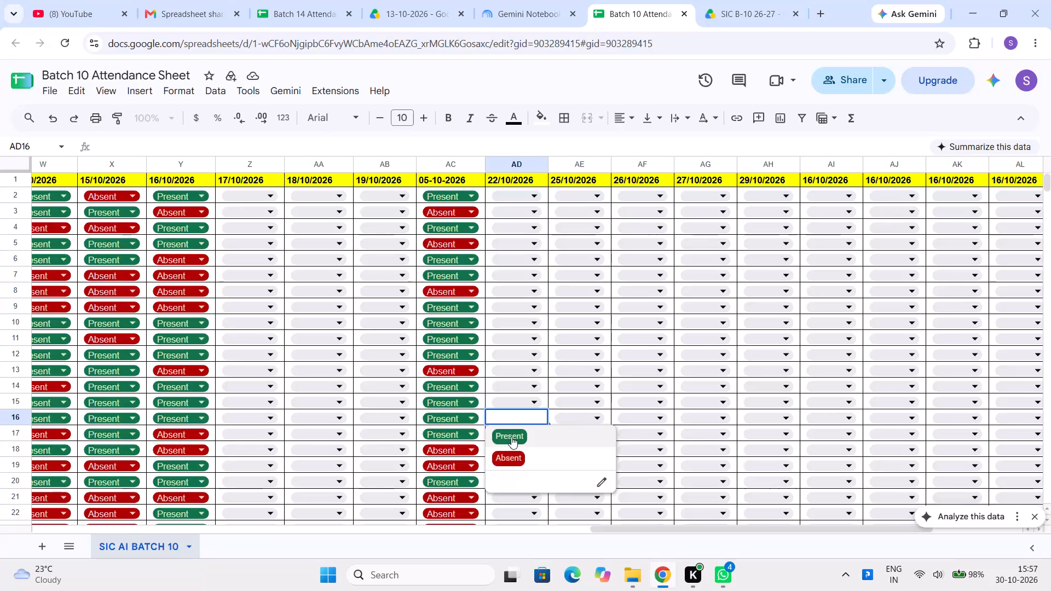
Mark row 16 as Present in the 22/10/2026 column of the Batch 10 Attendance Sheet.
click(511, 436)
Close the Batch 10 Attendance Sheet.
scroll(511, 436, down, 2)
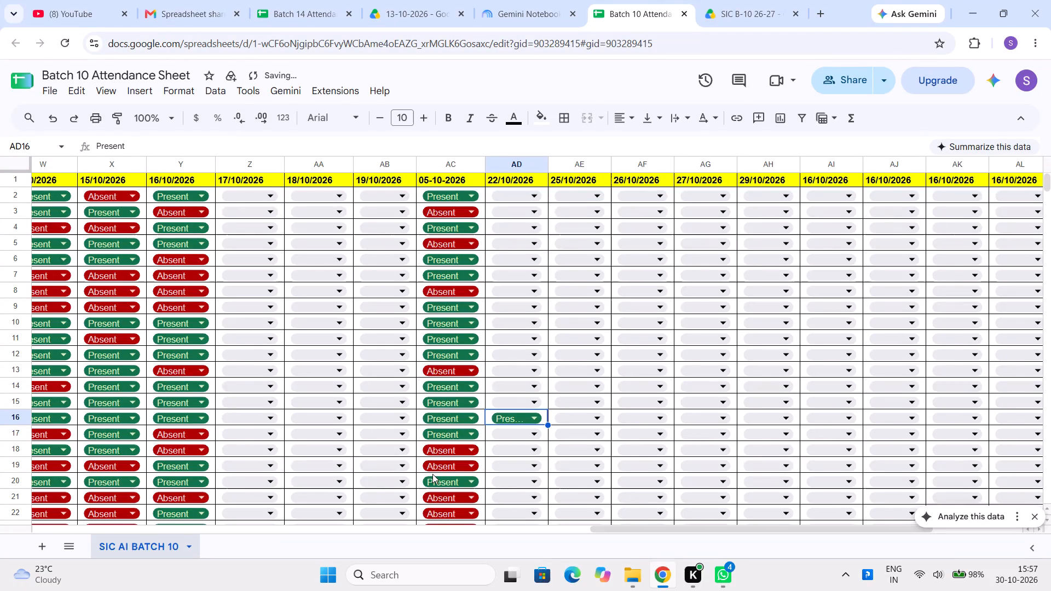
scroll(432, 474, down, 2)
scroll(432, 474, left, 1)
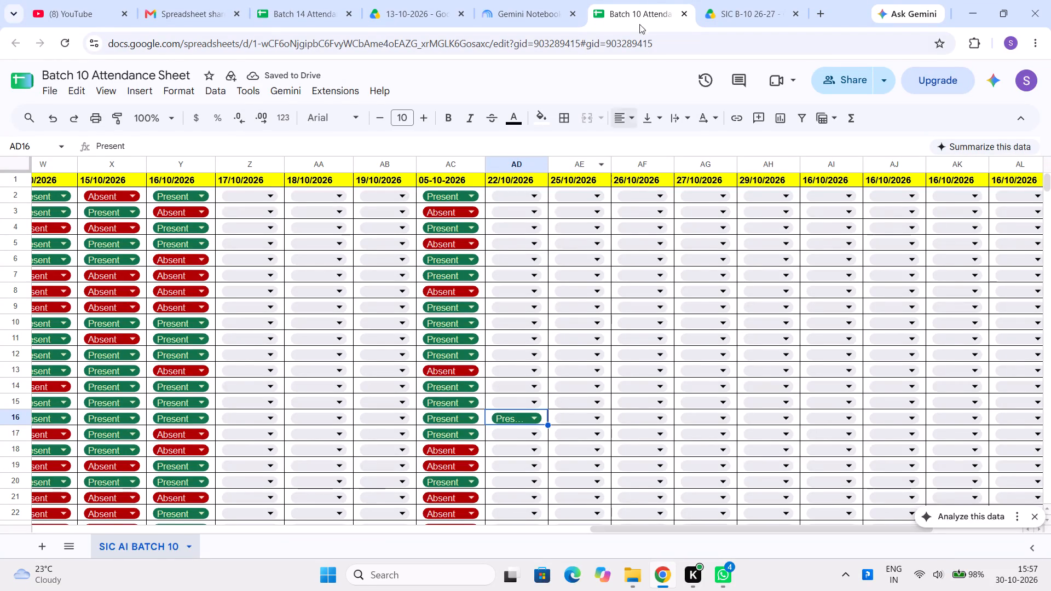
click(684, 13)
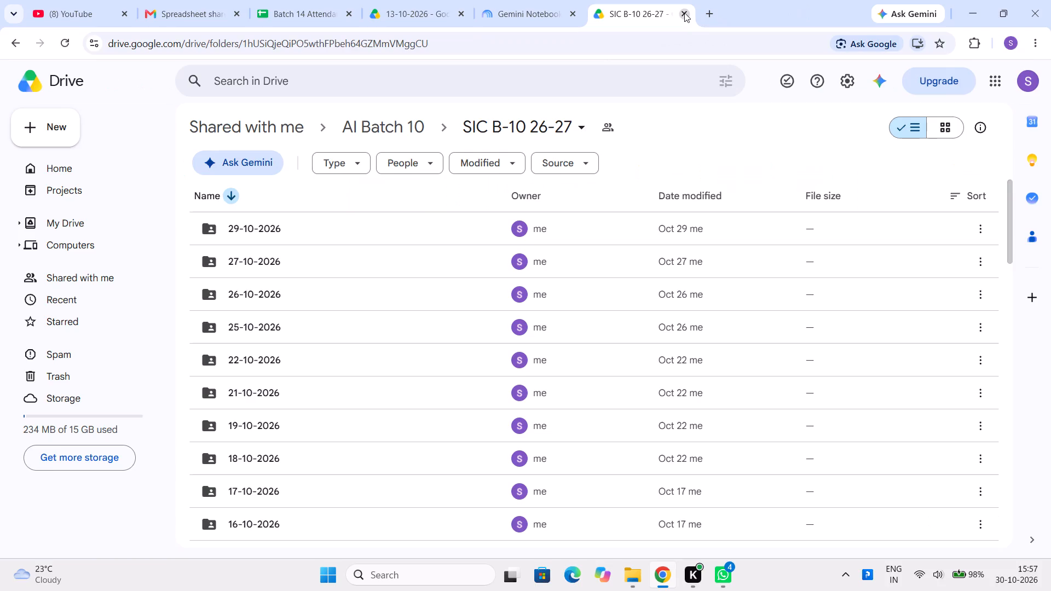
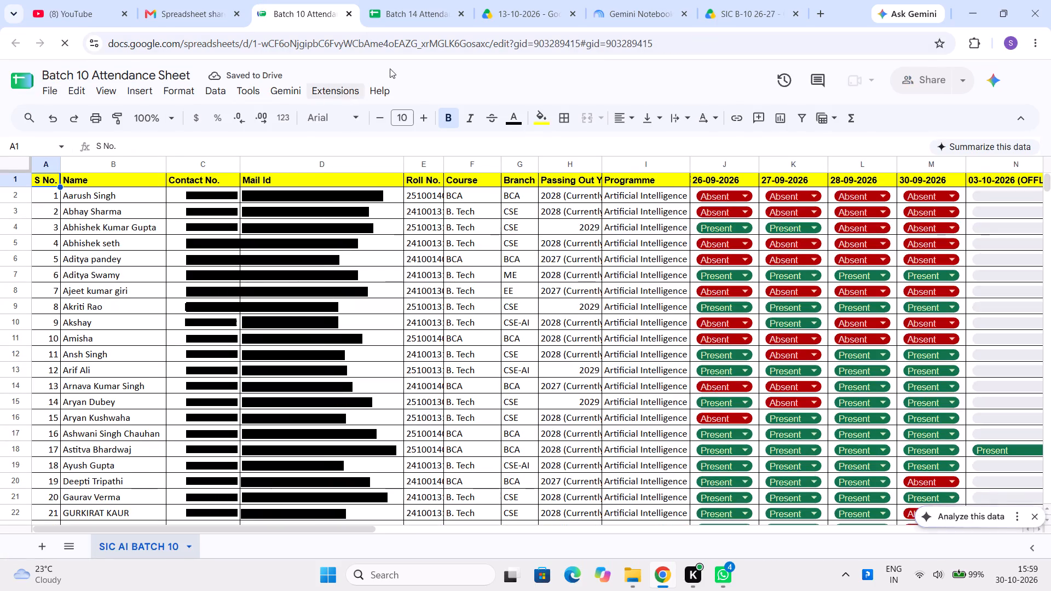
Examine the Batch 10 attendance columns from 26-09-2026 through 22/10/2026, including the pasted 05-10-2026 column.
scroll(337, 317, left, 2)
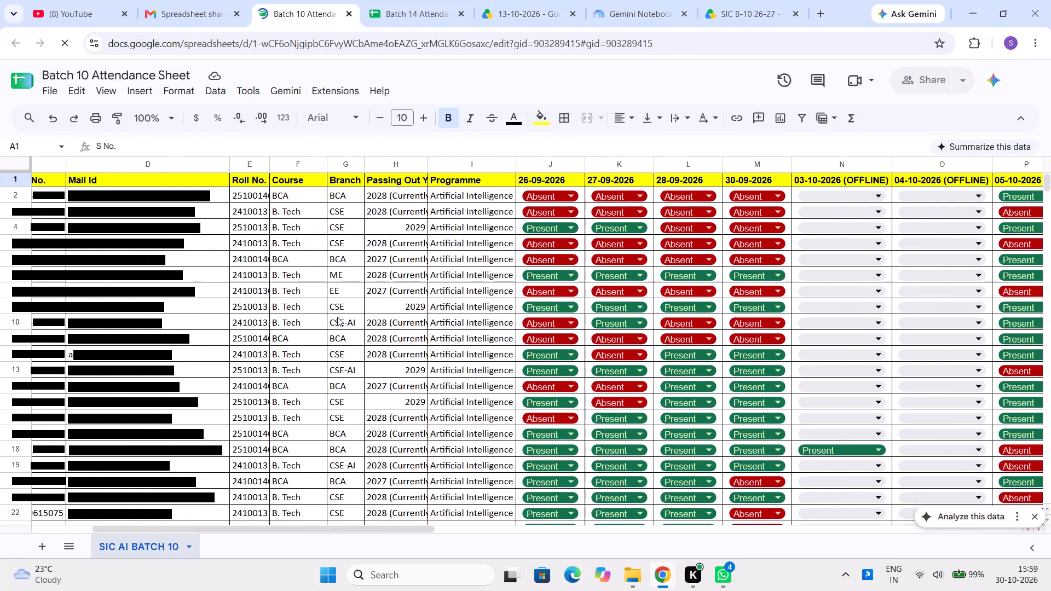
scroll(337, 317, left, 5)
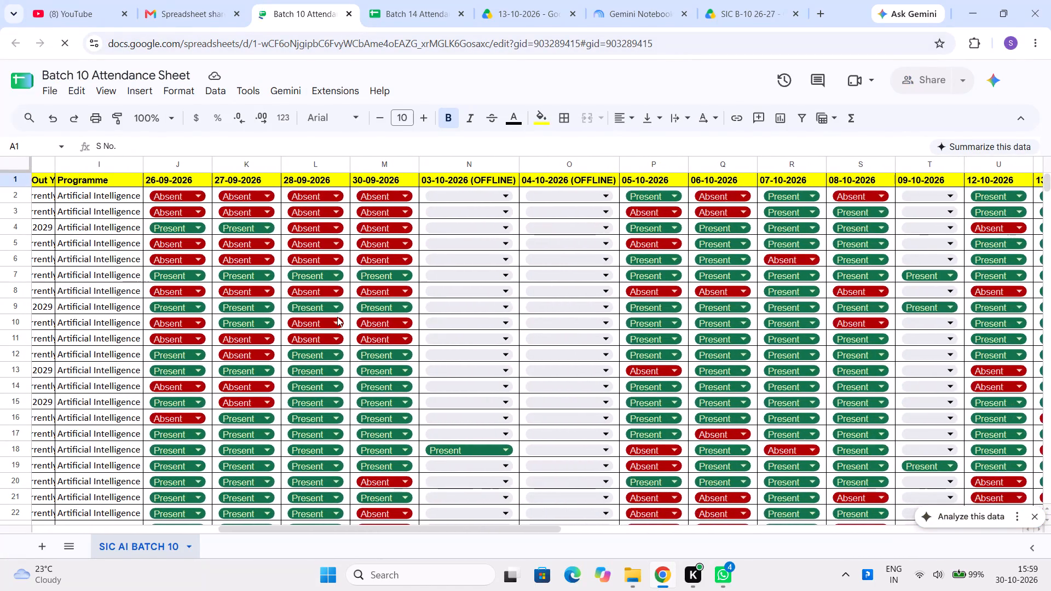
scroll(337, 317, left, 3)
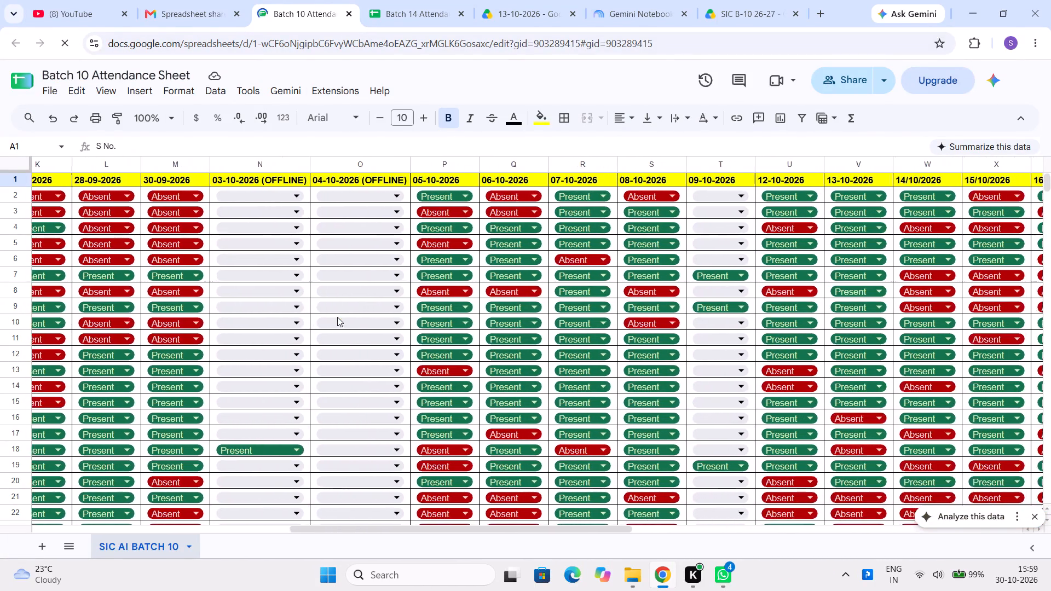
scroll(337, 317, left, 2)
scroll(337, 317, down, 4)
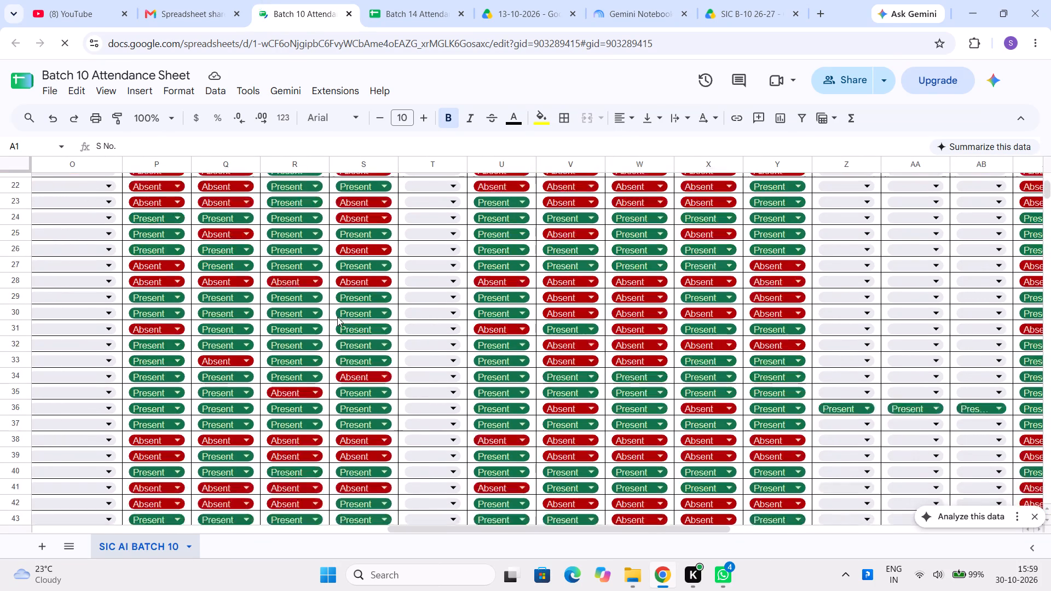
scroll(337, 317, left, 2)
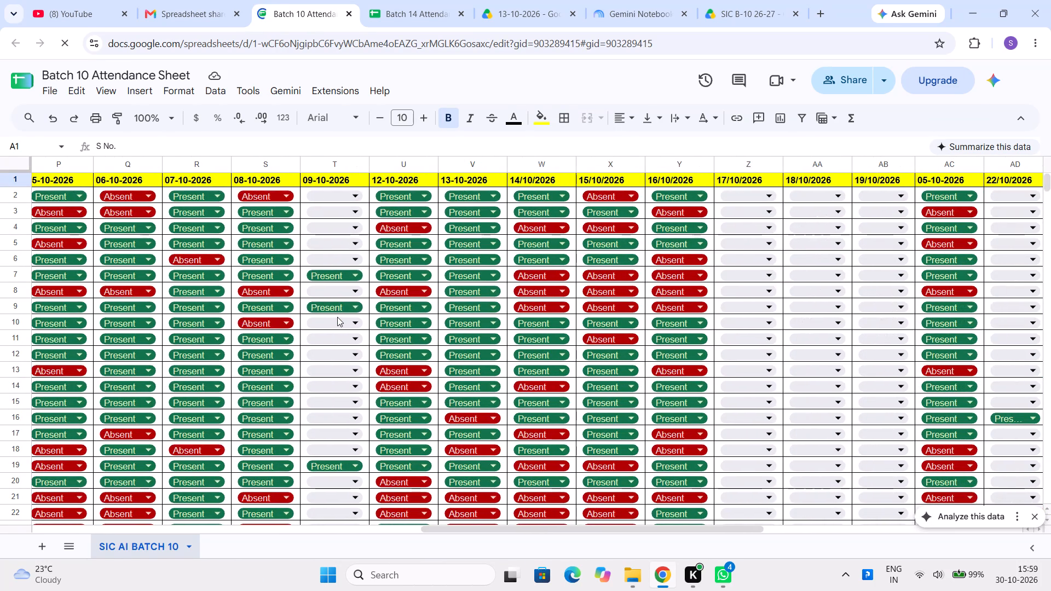
Copy the 12-10-2026 header cell, and select the entire 17/10/2026 column with its column options opened.
scroll(501, 203, left, 3)
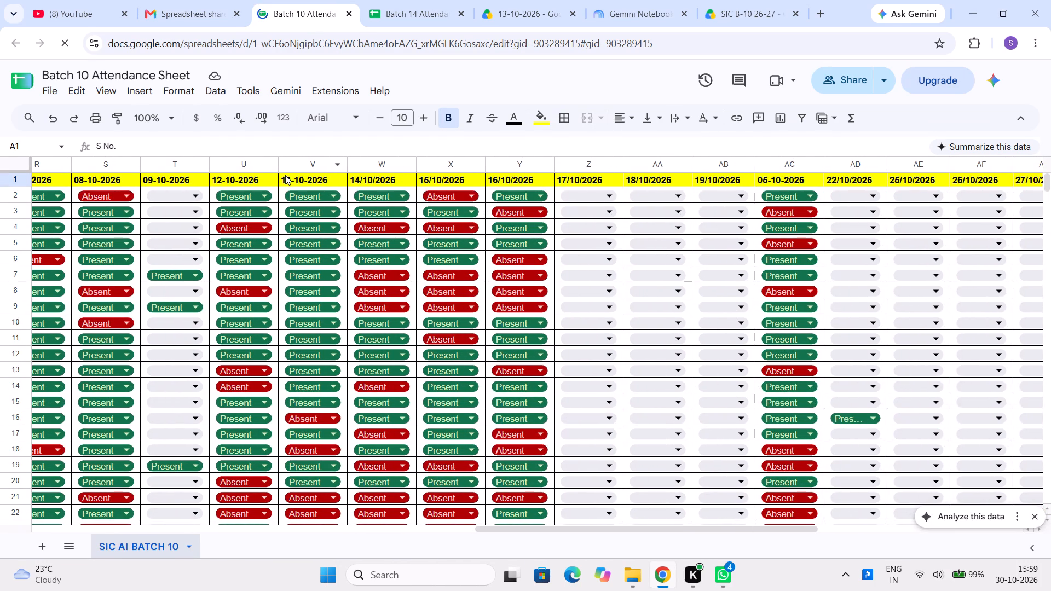
click(268, 188)
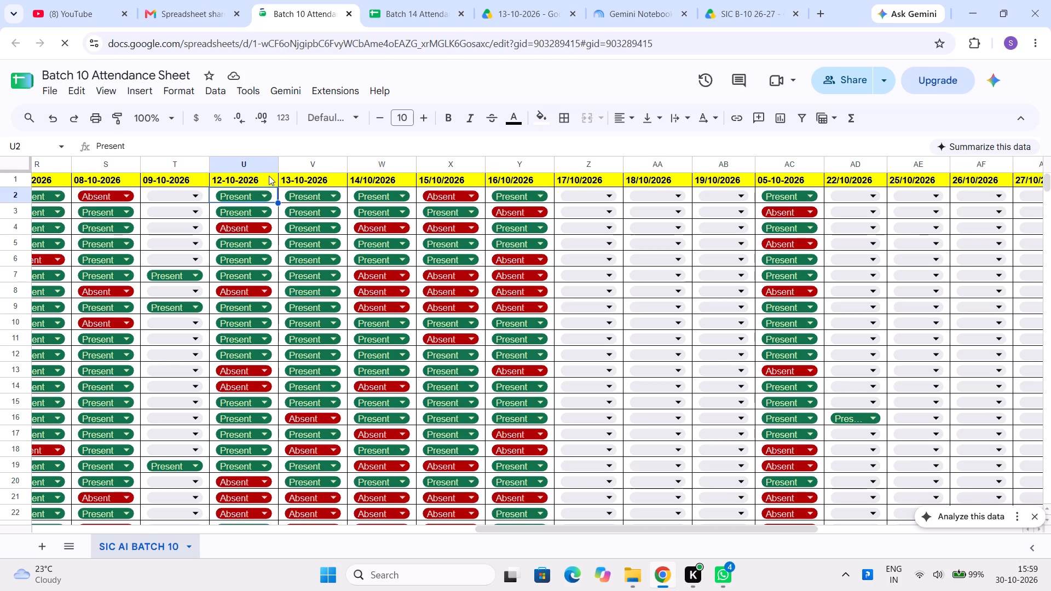
click(269, 176)
right_click(264, 166)
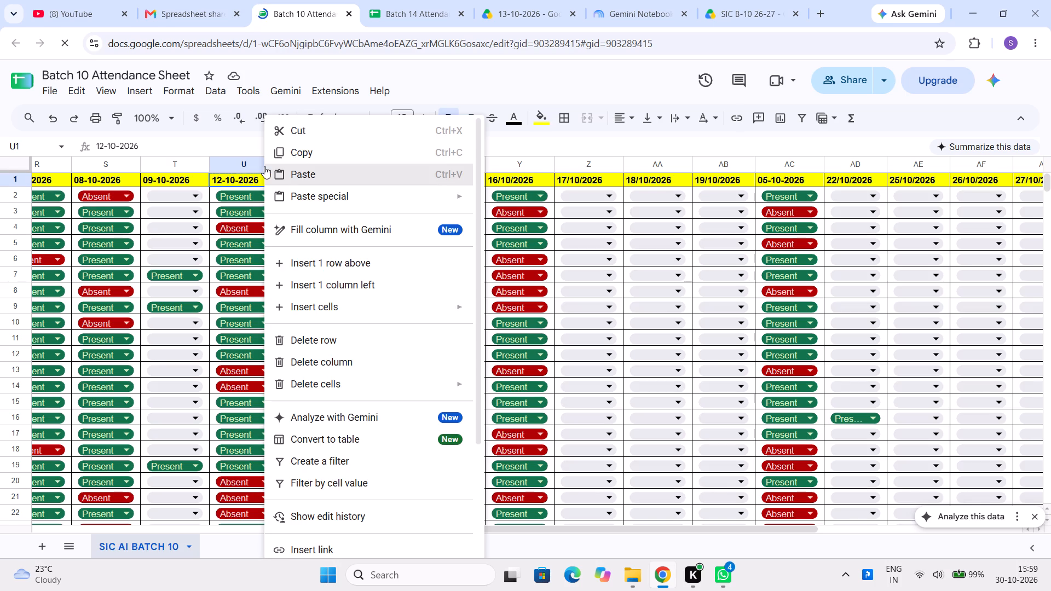
click(286, 155)
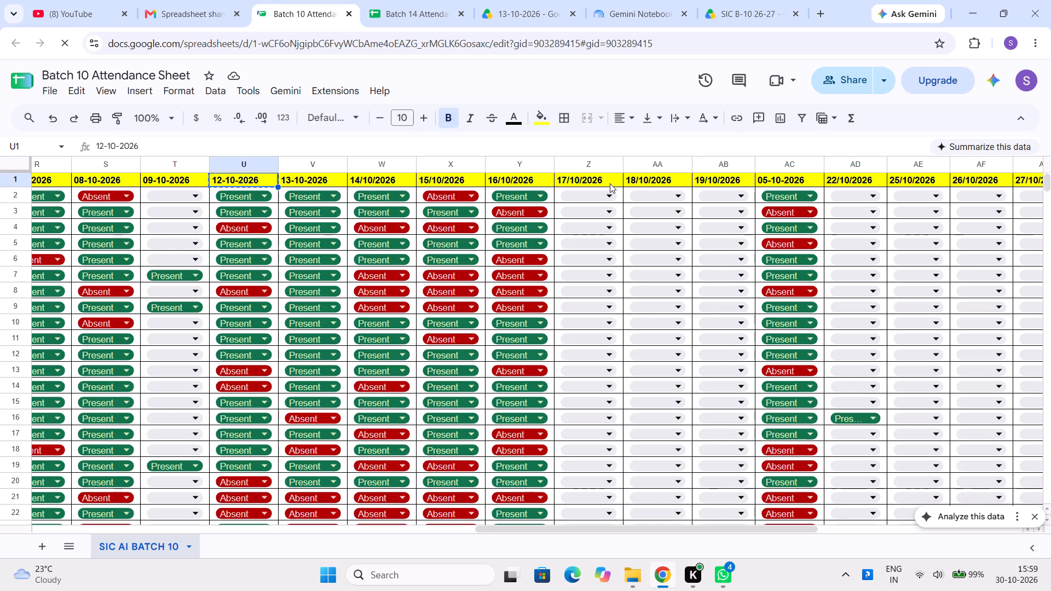
click(610, 183)
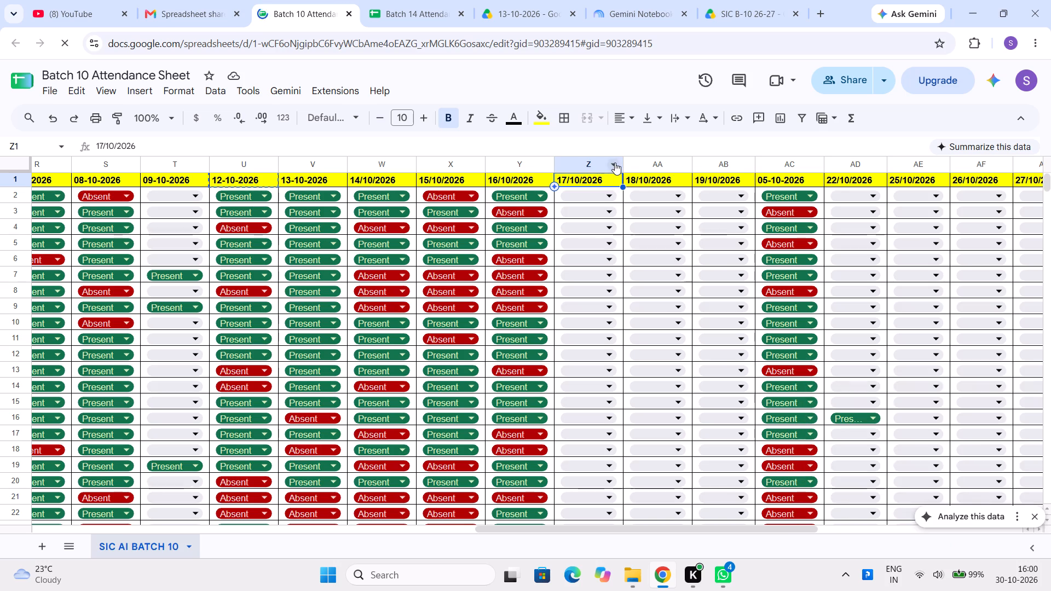
click(615, 163)
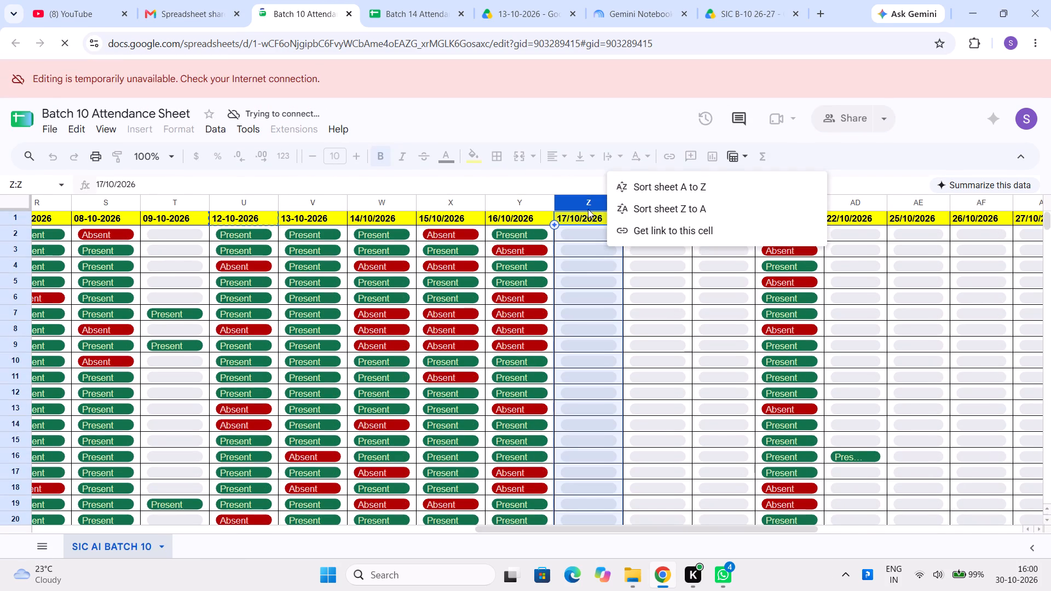
scroll(591, 205, down, 1)
scroll(591, 205, up, 3)
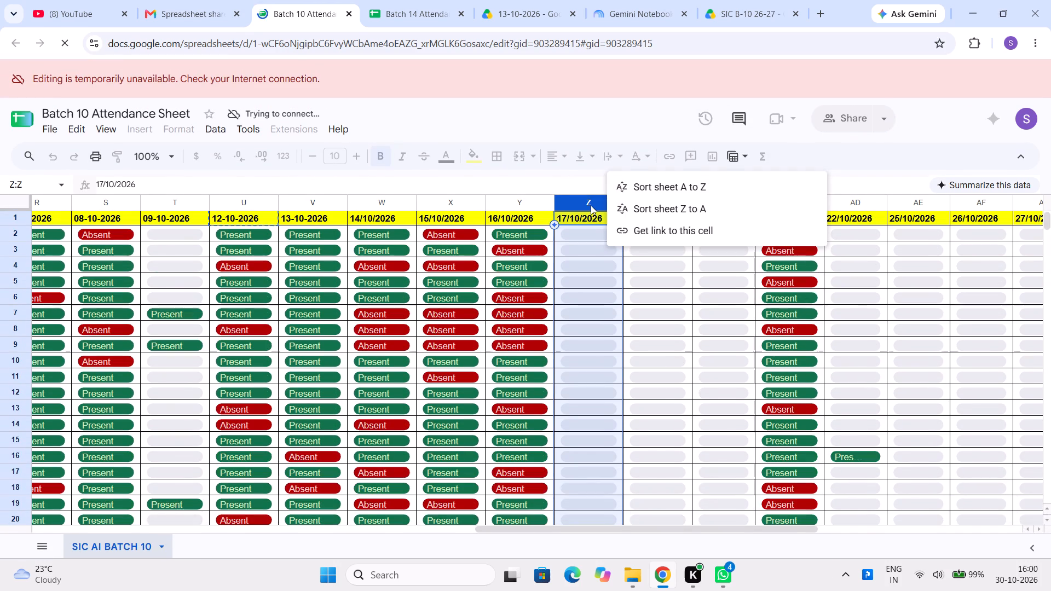
click(532, 187)
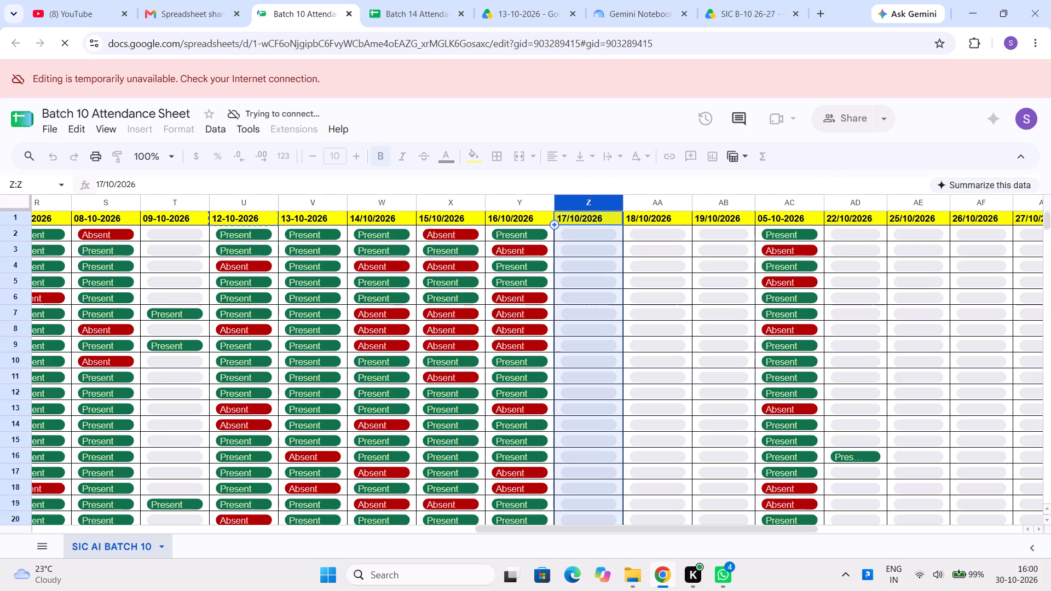
scroll(532, 187, down, 1)
click(611, 201)
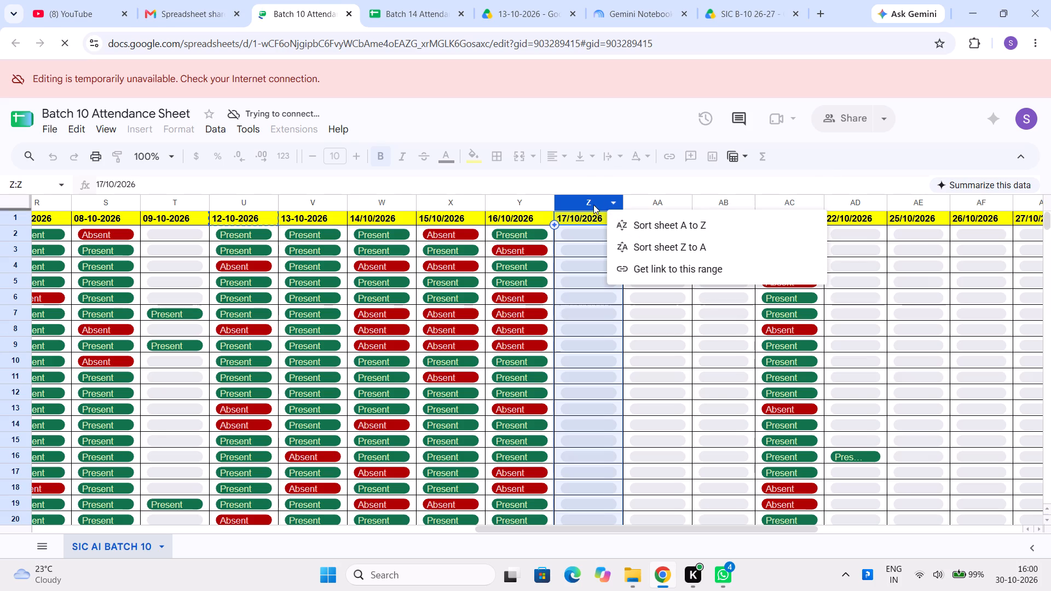
click(569, 181)
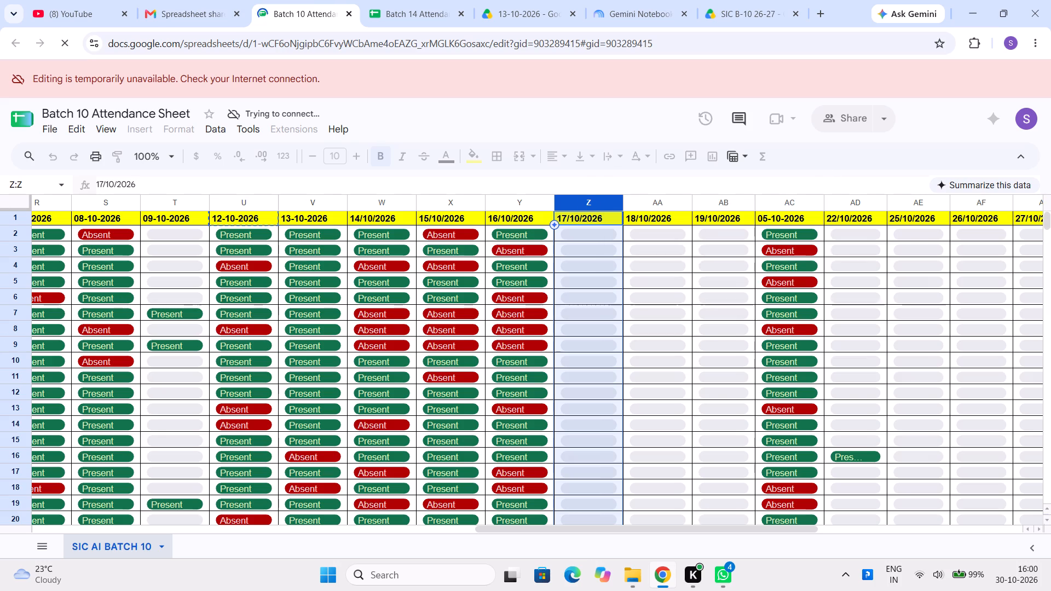
scroll(610, 298, down, 2)
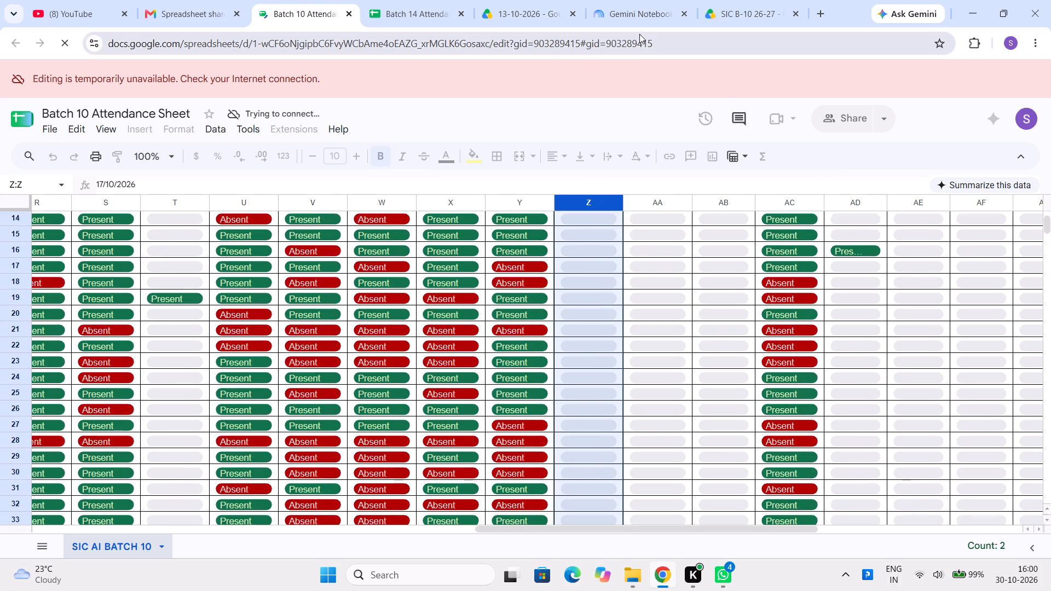
Check the computer's Wi-Fi connection in the system quick settings.
click(926, 580)
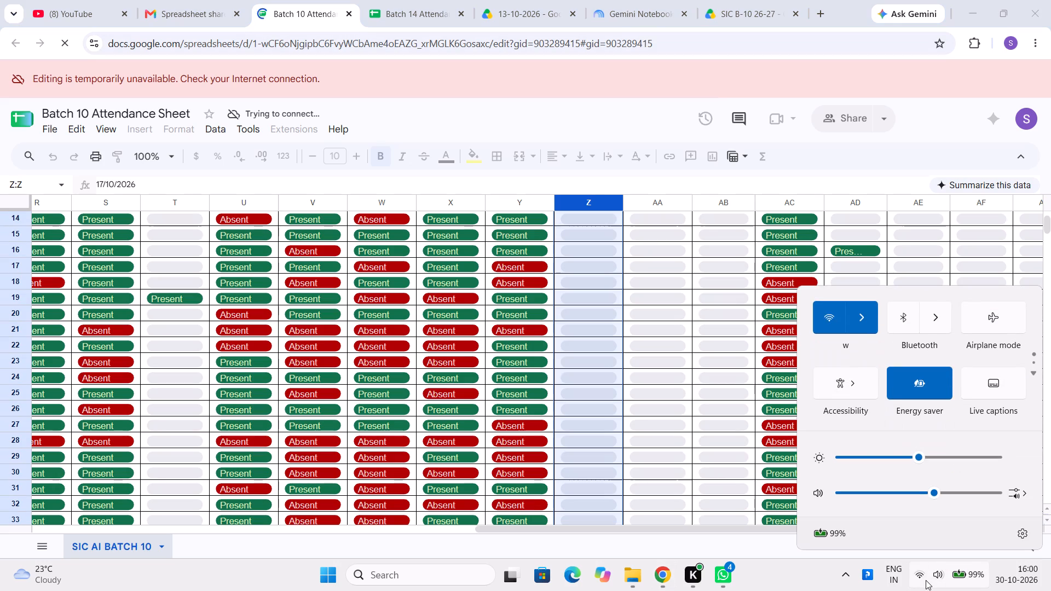
click(744, 583)
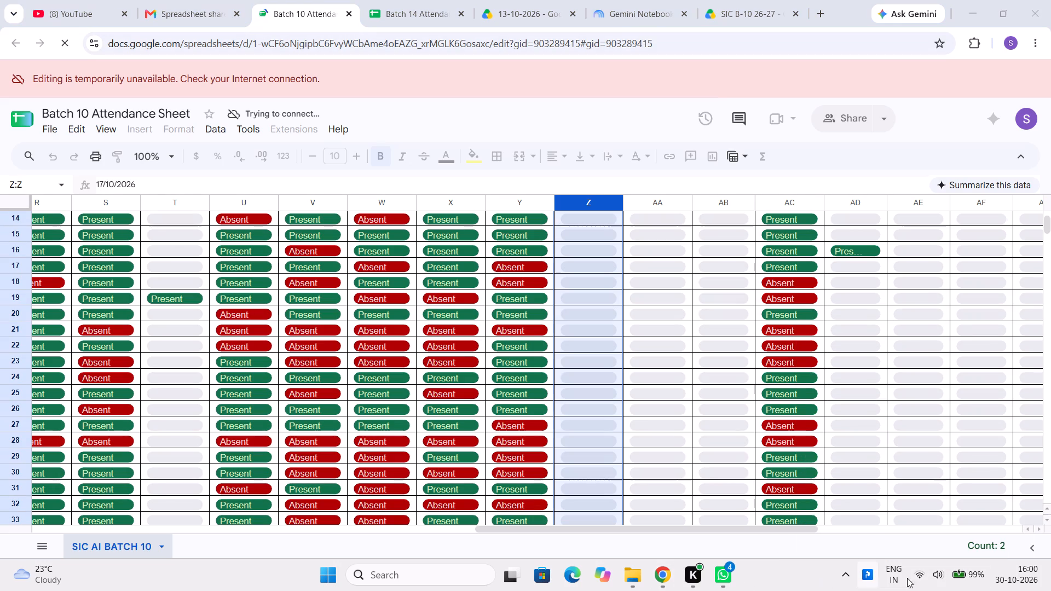
click(916, 582)
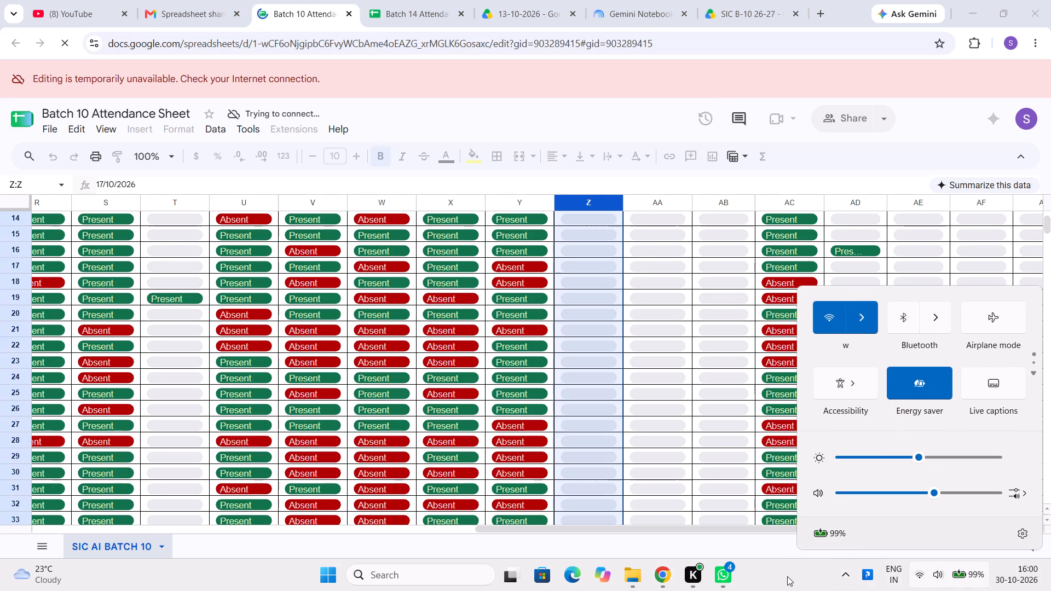
click(787, 576)
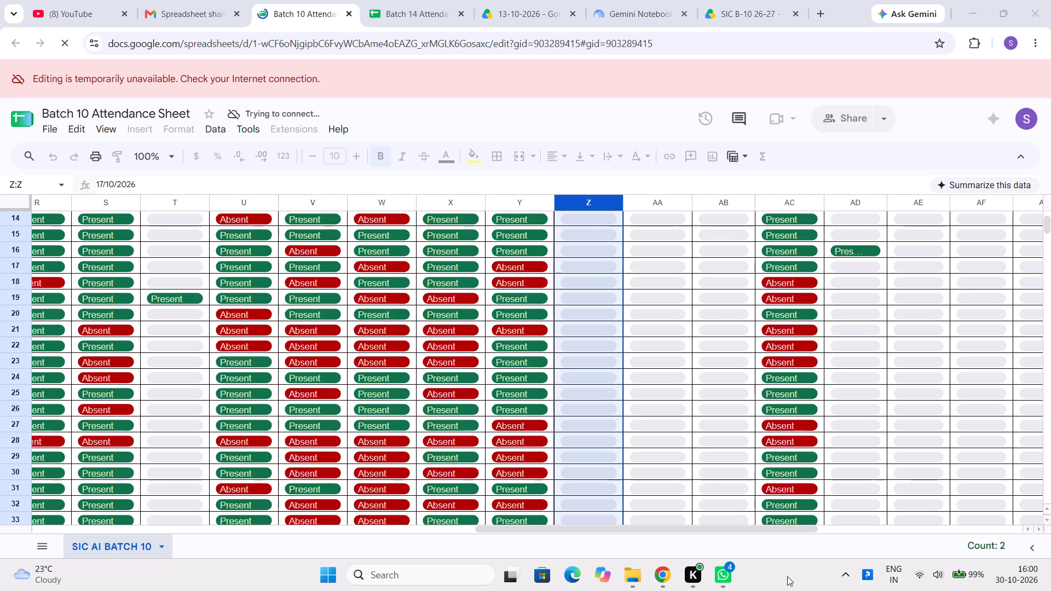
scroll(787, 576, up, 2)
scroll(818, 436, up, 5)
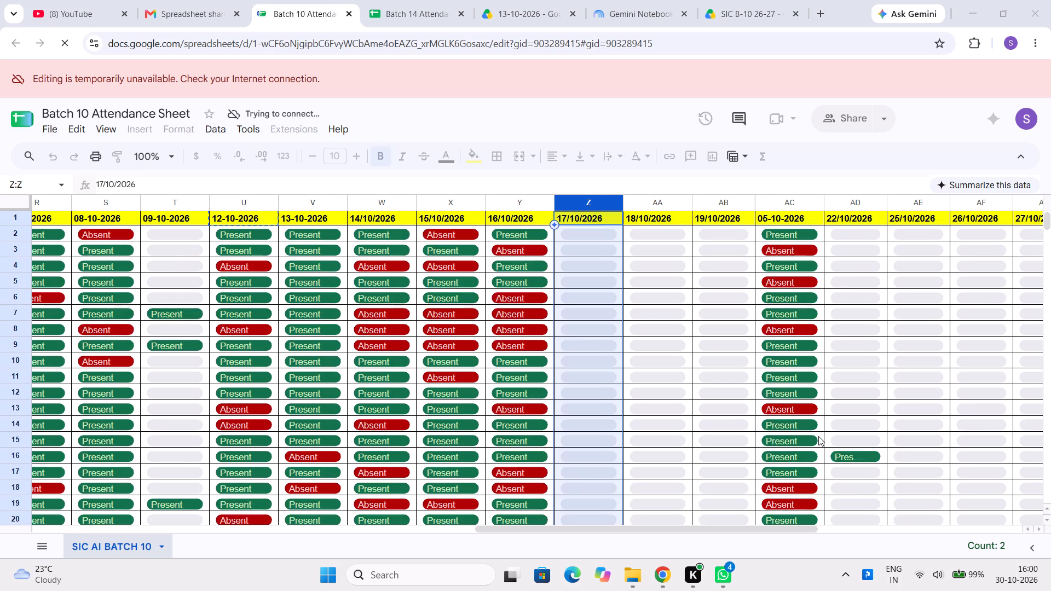
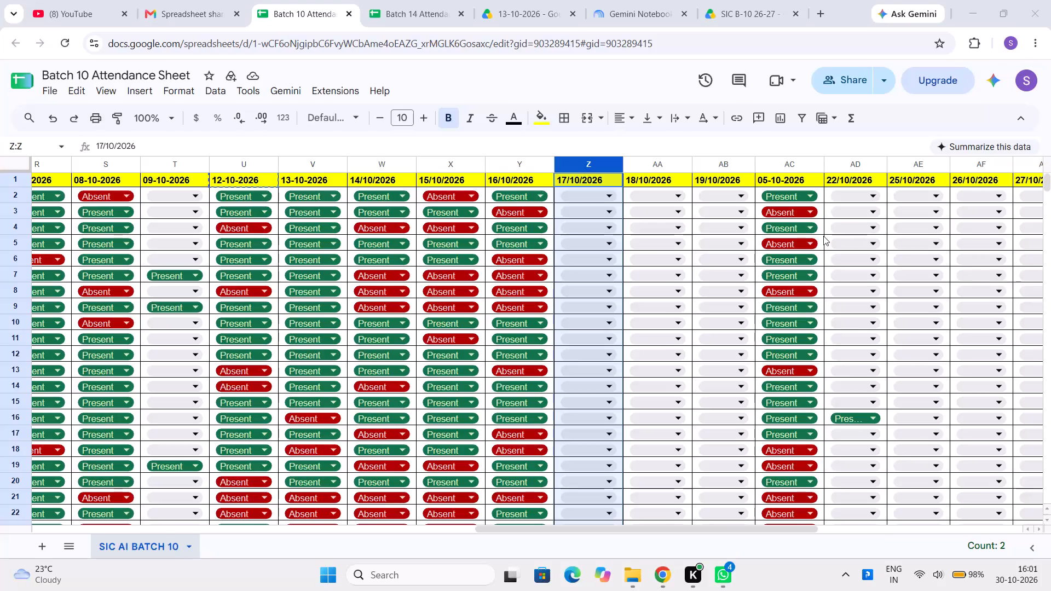
Paste the copied 12-10-2026 column content into column Z, headed 17/10/2026.
click(602, 164)
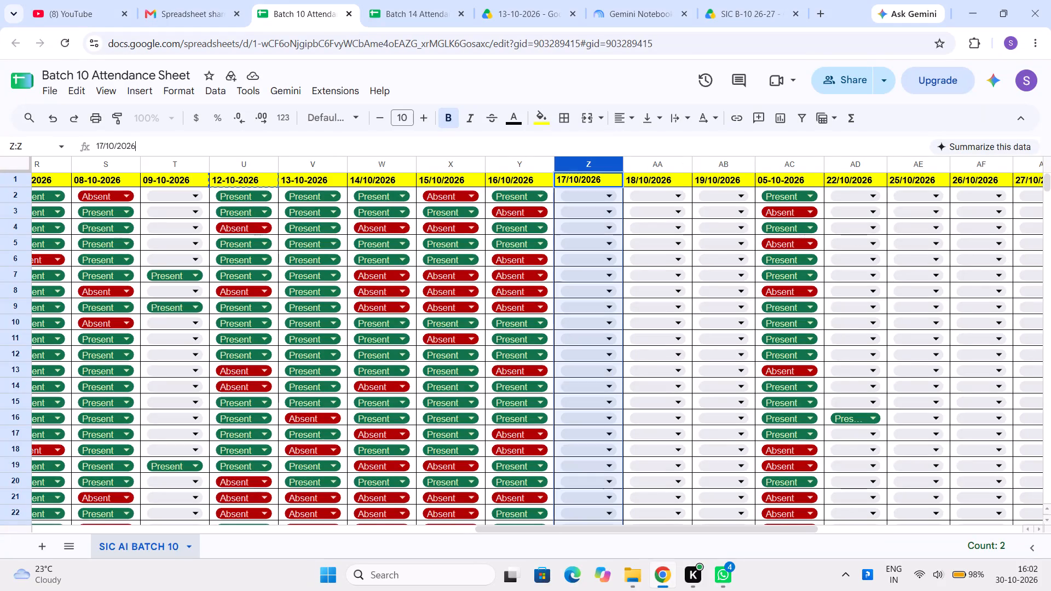
click(616, 166)
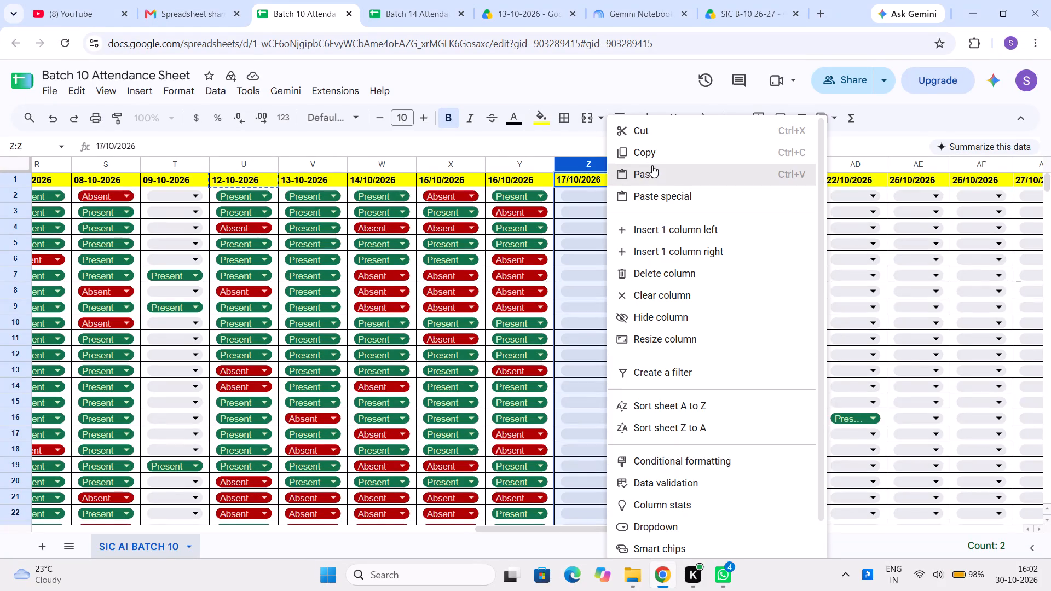
click(651, 168)
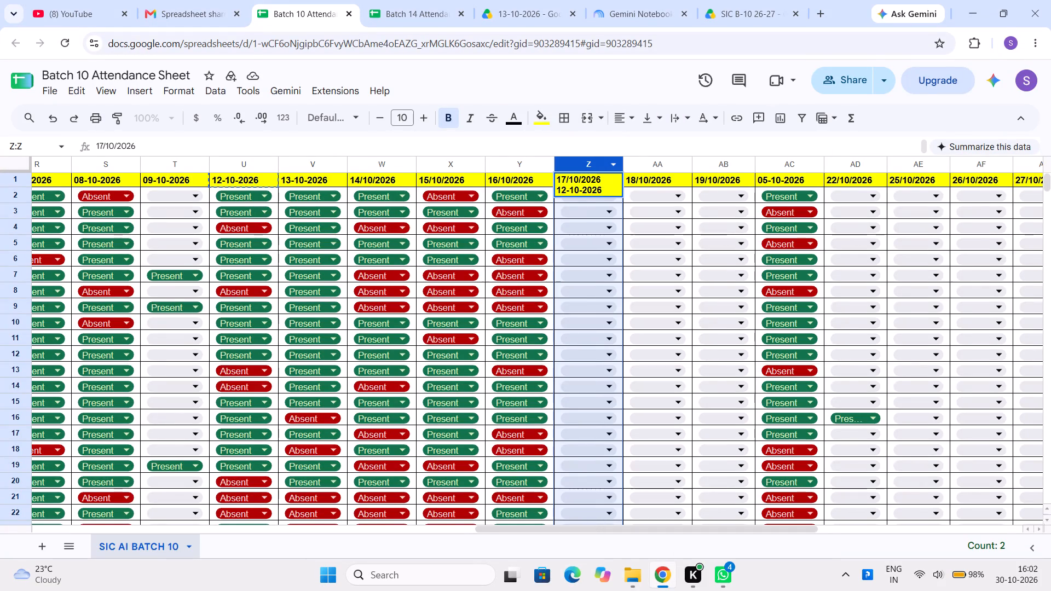
click(630, 211)
Delete the 17/10/2026 line from the header cell Z1, keeping only the pasted date 12-10-2026.
click(601, 183)
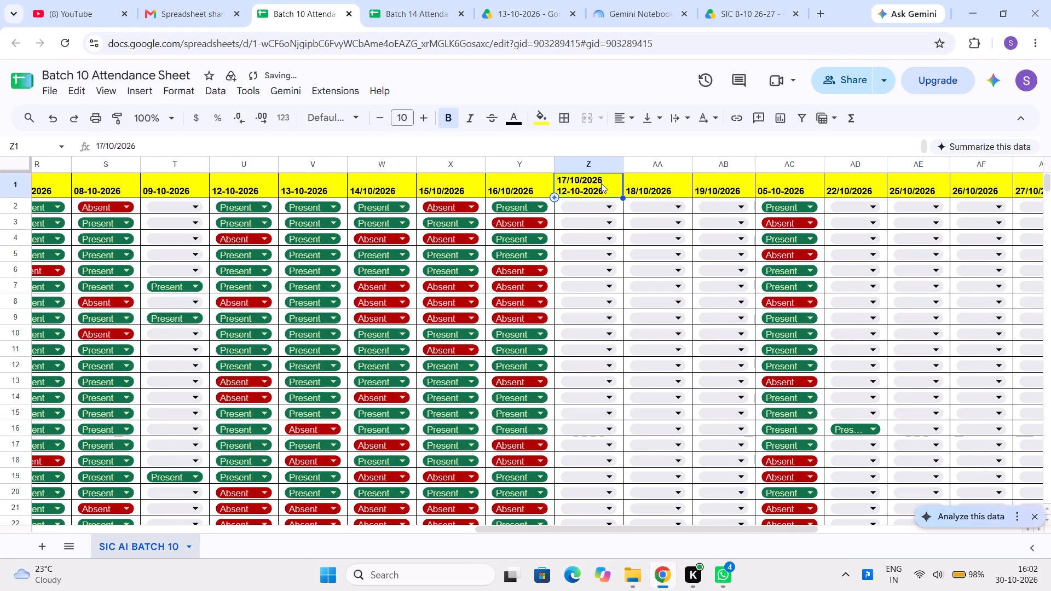
double_click(607, 187)
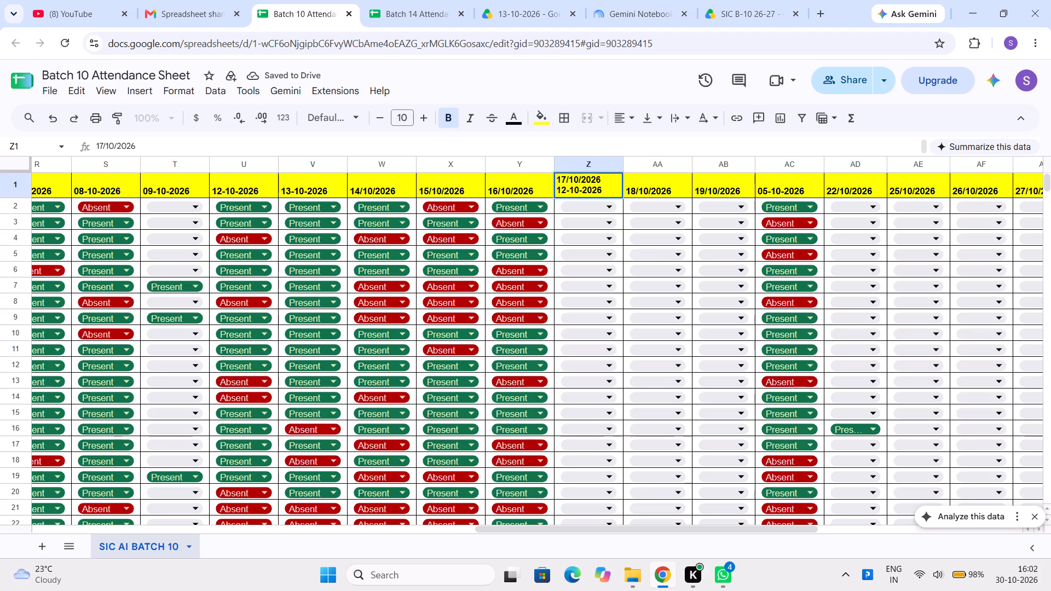
key(Up)
key(BackSpace)
key(BackSpace)
key(BackSpace)
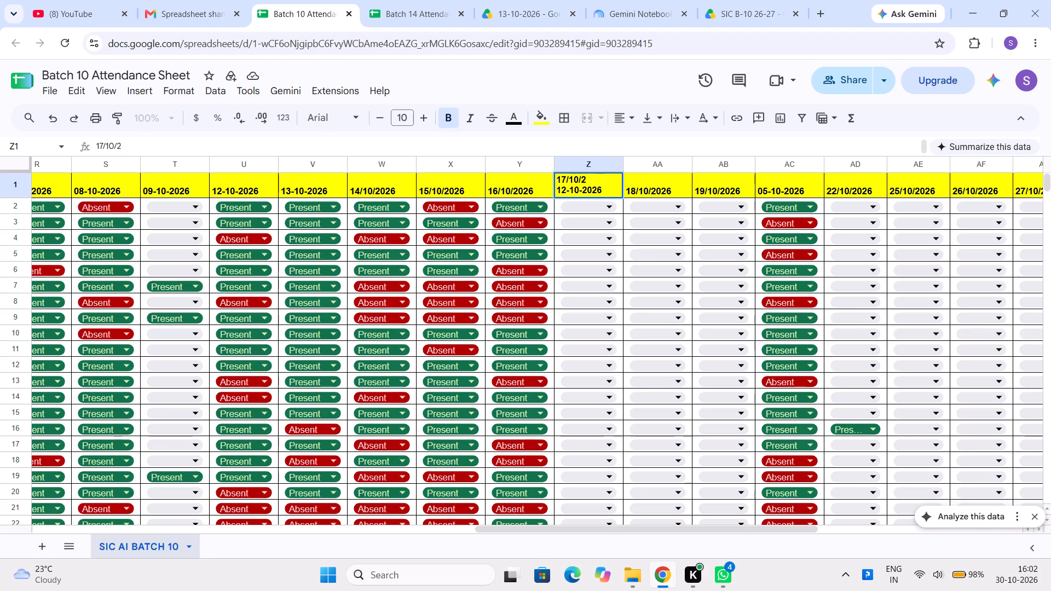
key(BackSpace)
key(BackSpace)
key(BackSpace)
key(BackSpace)
key(BackSpace)
key(BackSpace)
key(BackSpace)
click(593, 234)
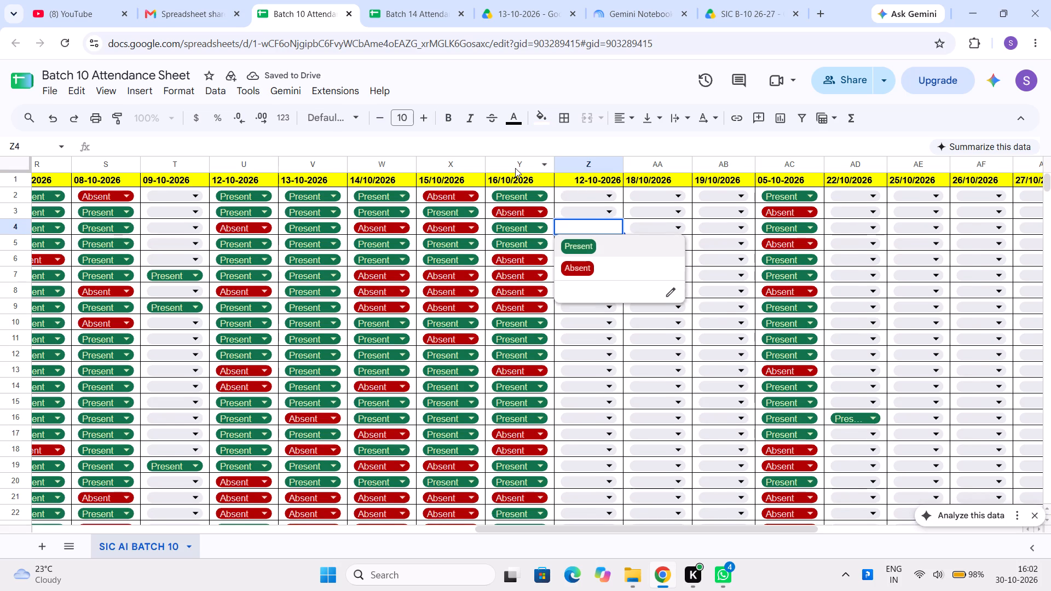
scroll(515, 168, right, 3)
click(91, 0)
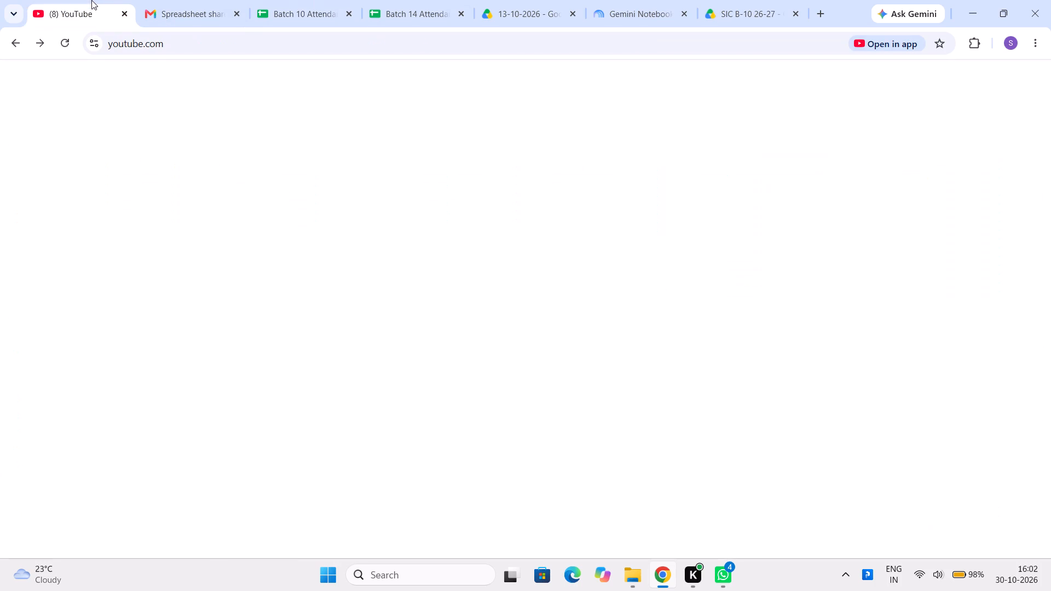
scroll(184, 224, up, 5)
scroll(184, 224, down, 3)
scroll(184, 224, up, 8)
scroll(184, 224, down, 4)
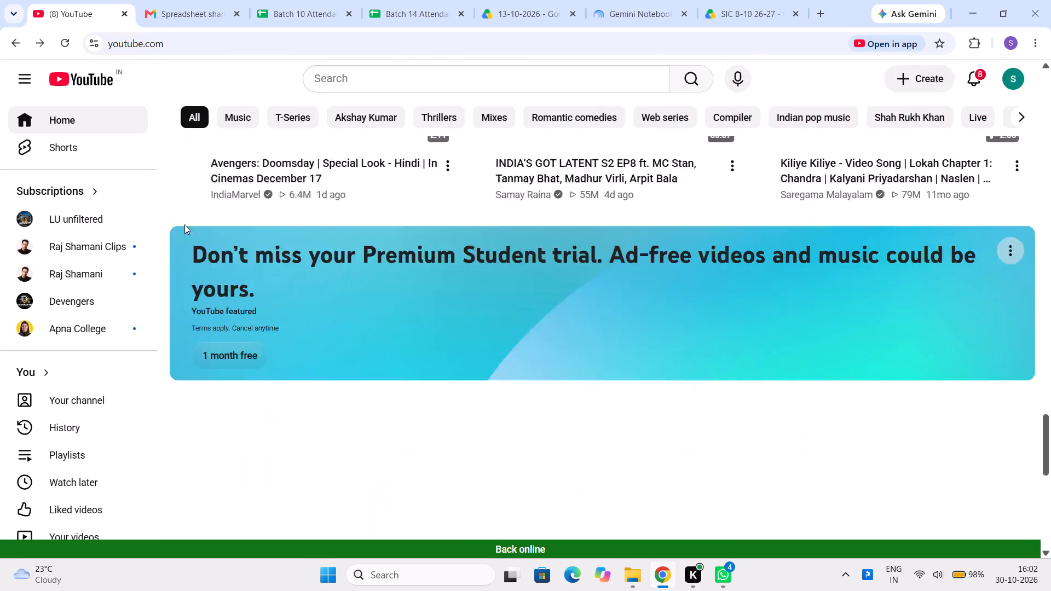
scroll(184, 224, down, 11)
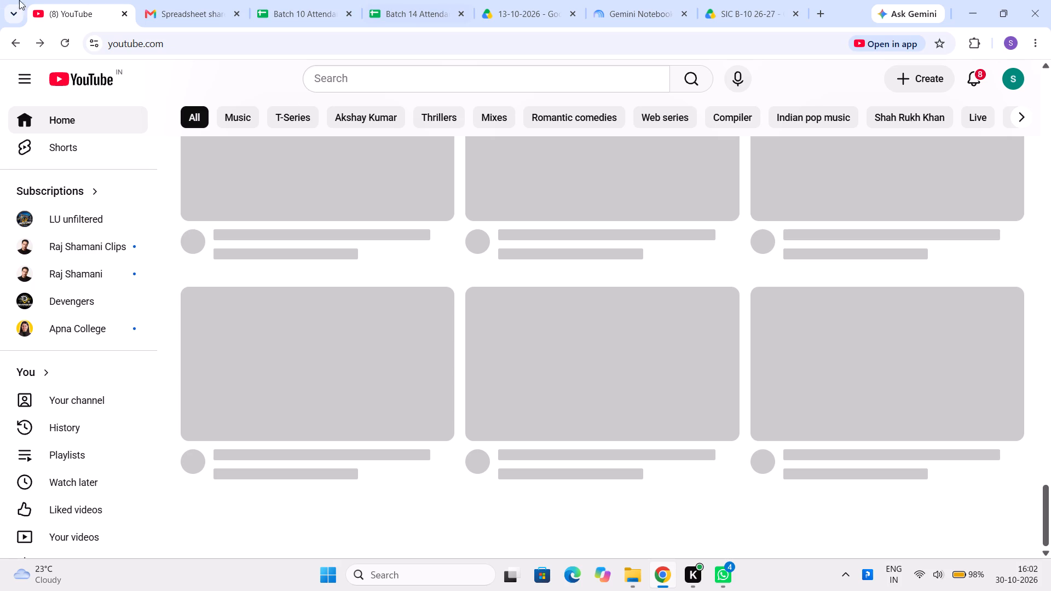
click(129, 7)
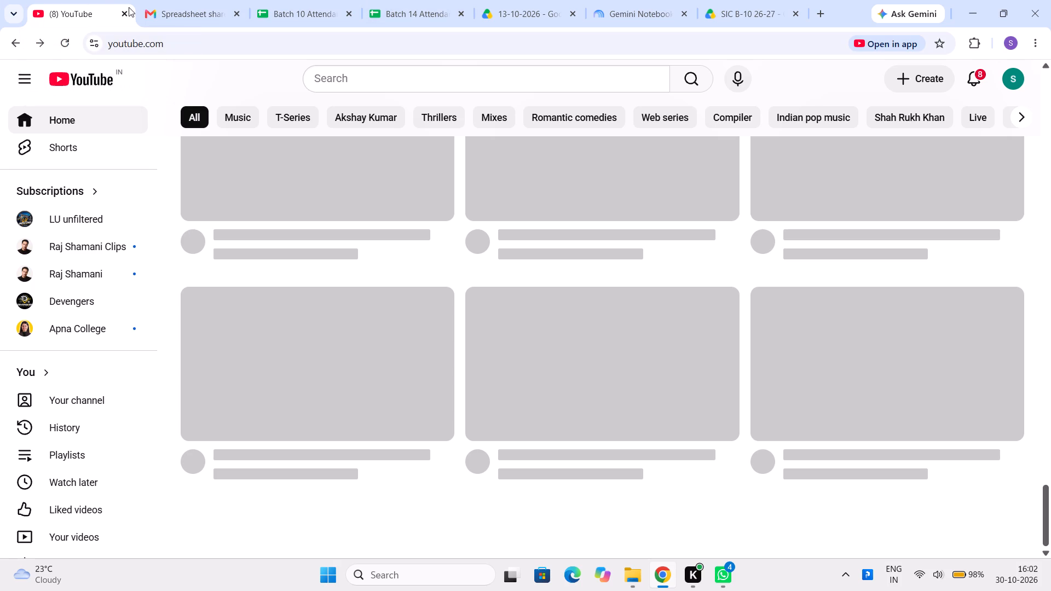
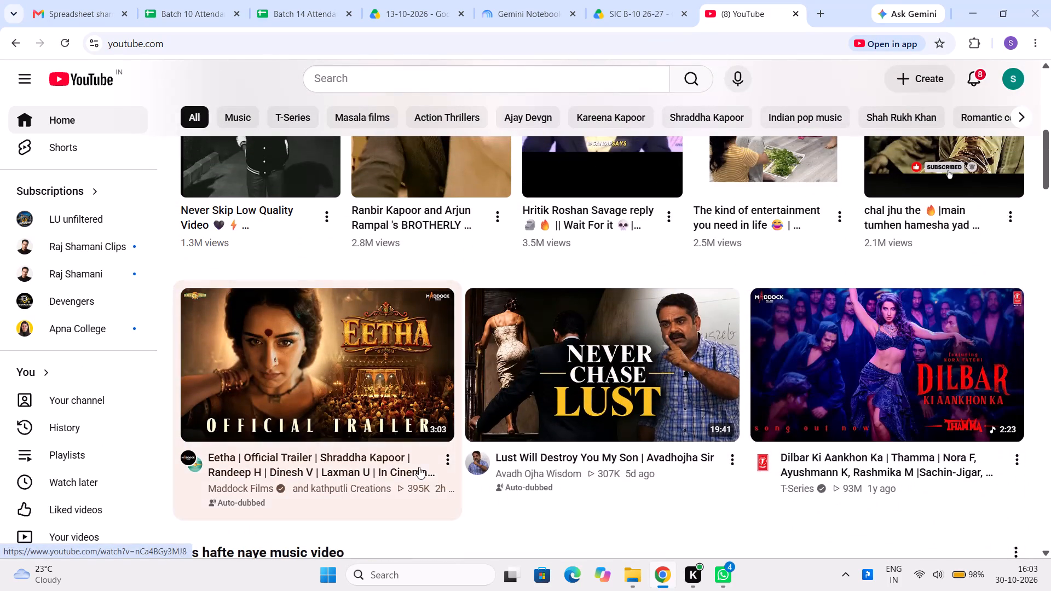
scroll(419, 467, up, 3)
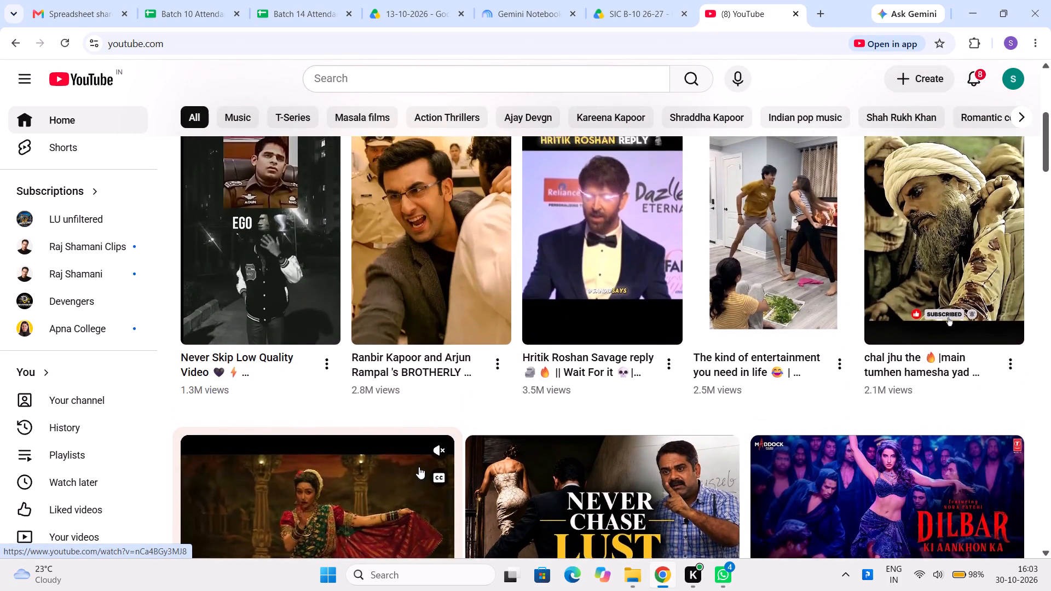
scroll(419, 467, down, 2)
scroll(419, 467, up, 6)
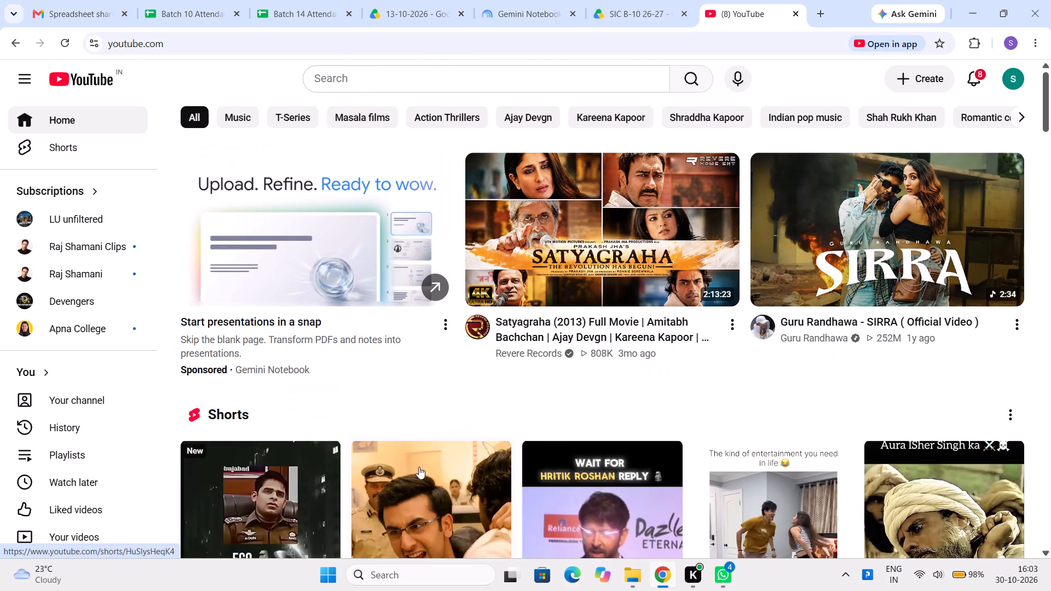
Return to the Batch 10 Attendance Sheet and set the attendance in cell Z4, under 12-10-2026, to Present.
click(295, 2)
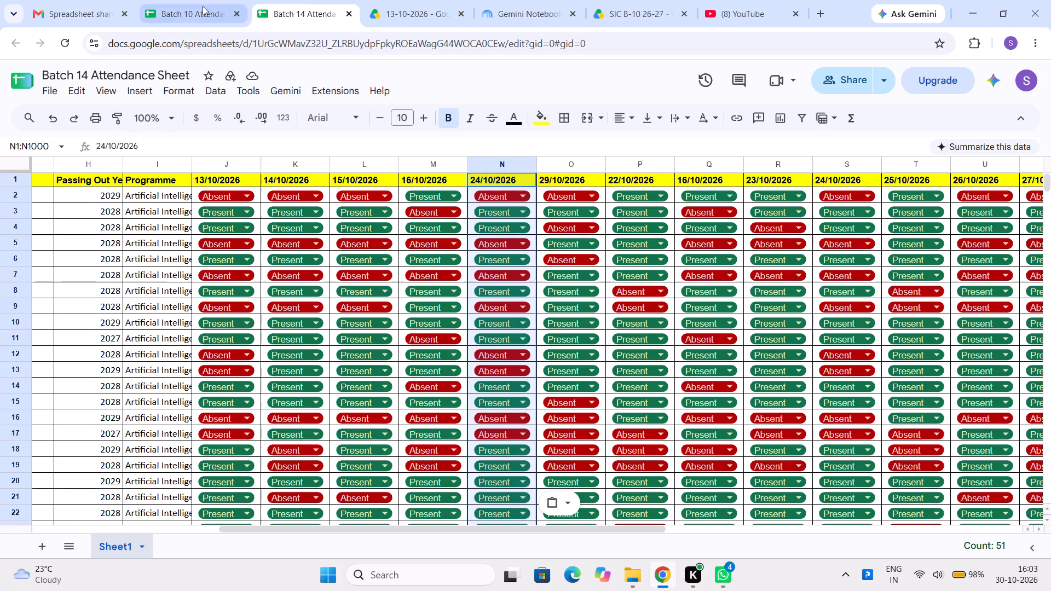
click(201, 6)
scroll(413, 222, up, 1)
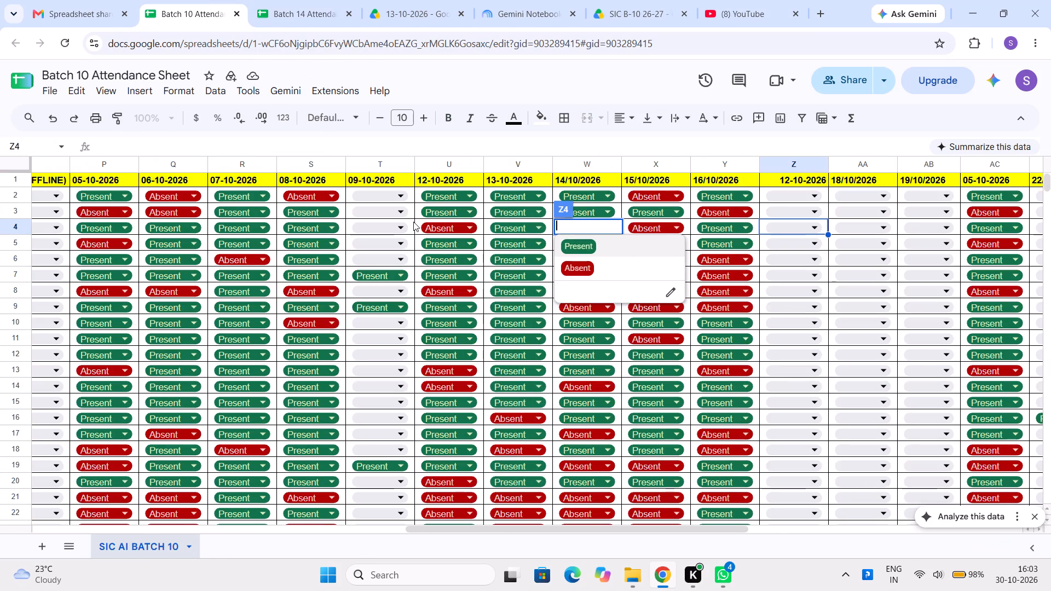
click(583, 240)
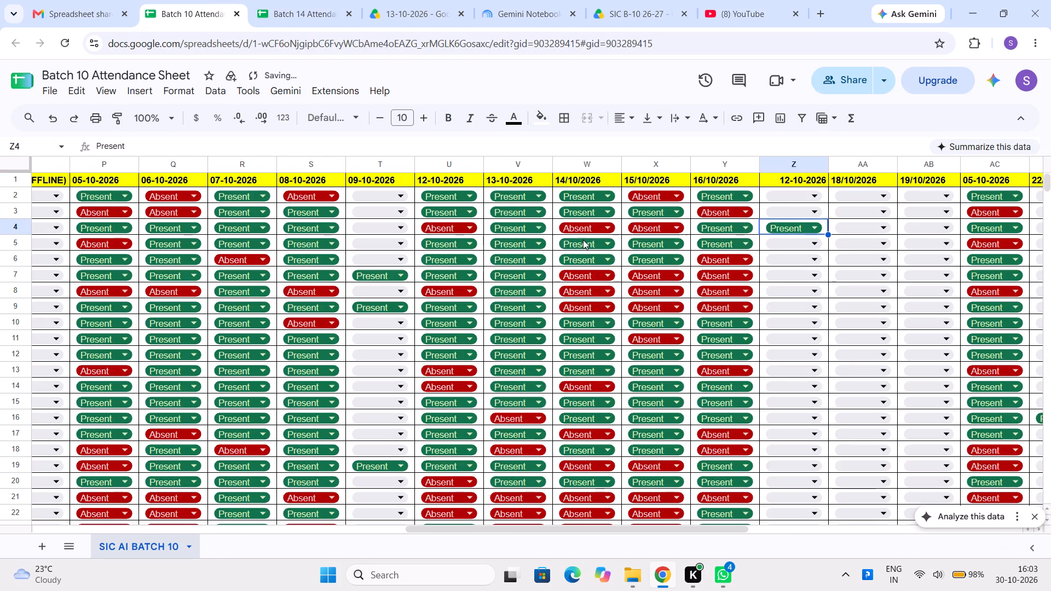
Copy the entire 12-10-2026 attendance column U and paste it over column Z.
scroll(703, 256, up, 1)
scroll(703, 256, left, 2)
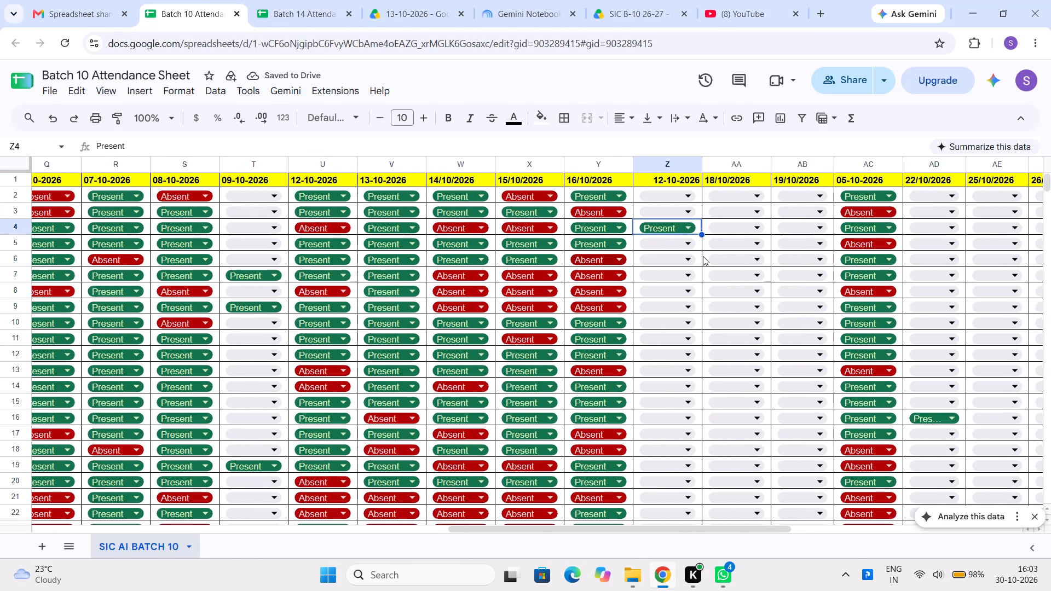
scroll(703, 256, right, 1)
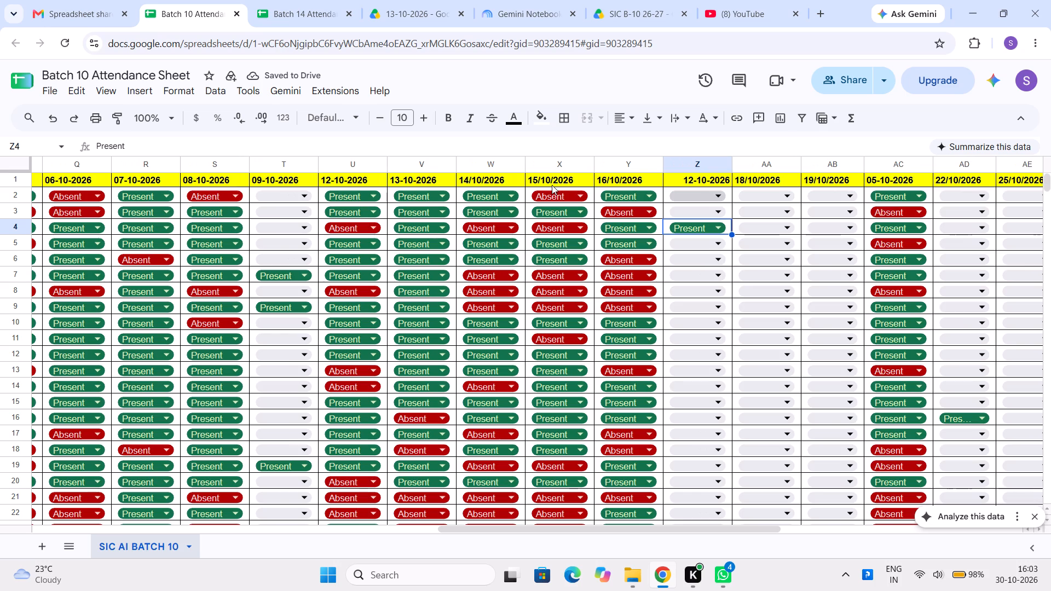
click(563, 175)
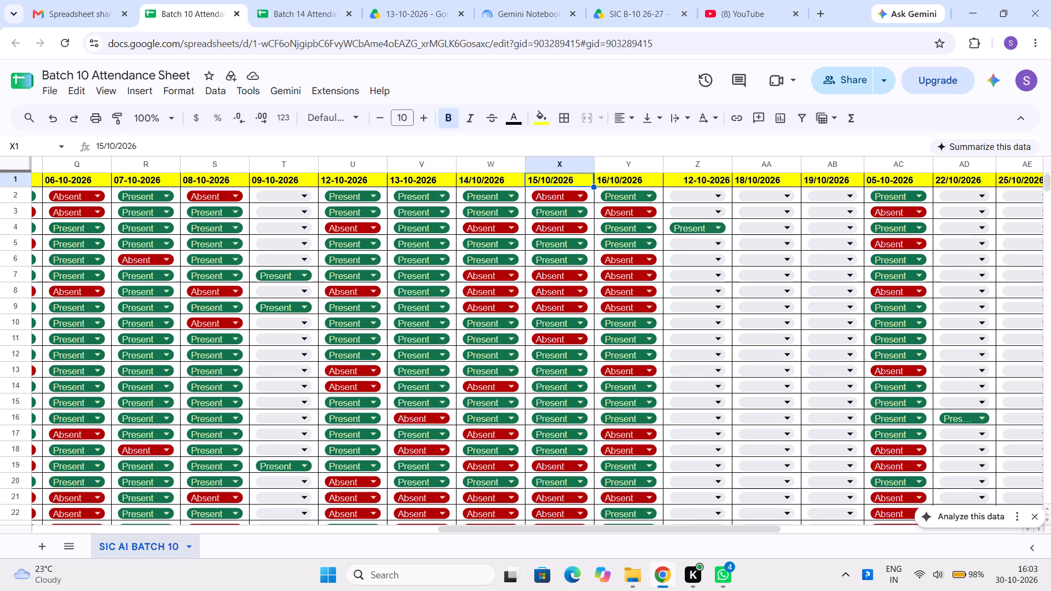
click(357, 155)
click(365, 165)
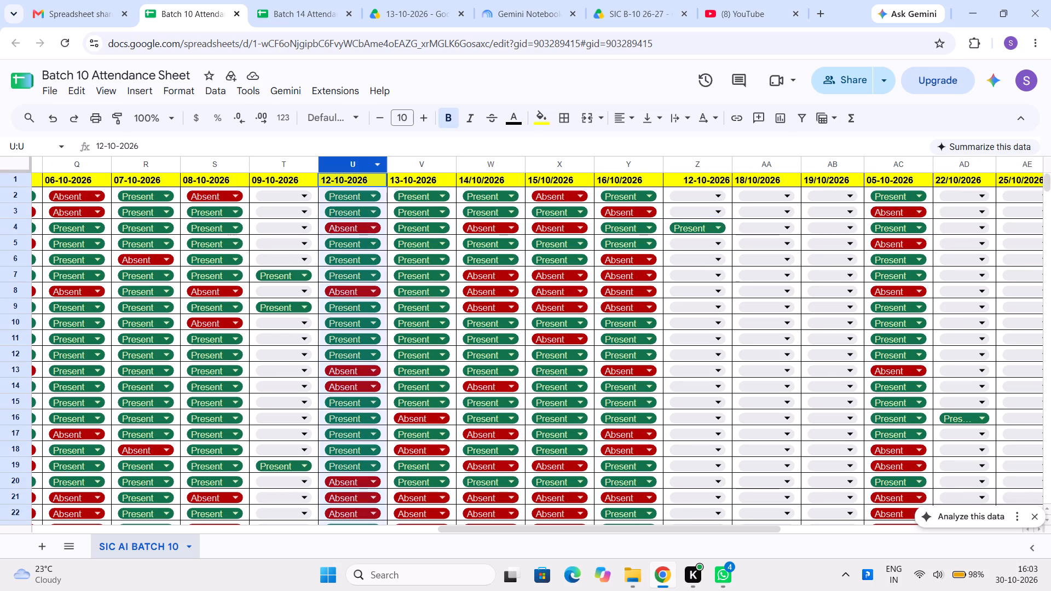
click(384, 165)
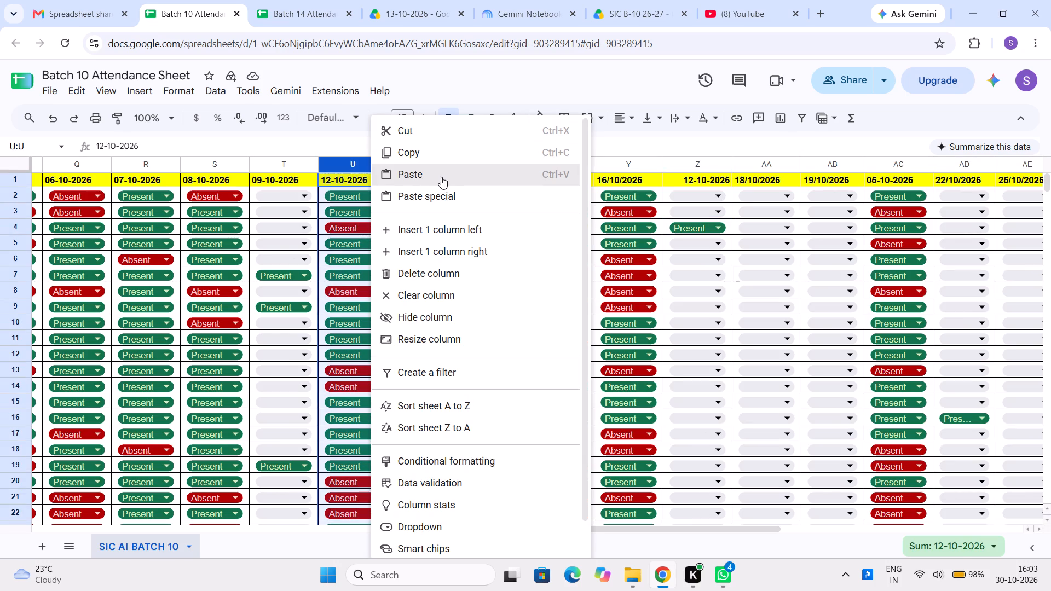
click(447, 147)
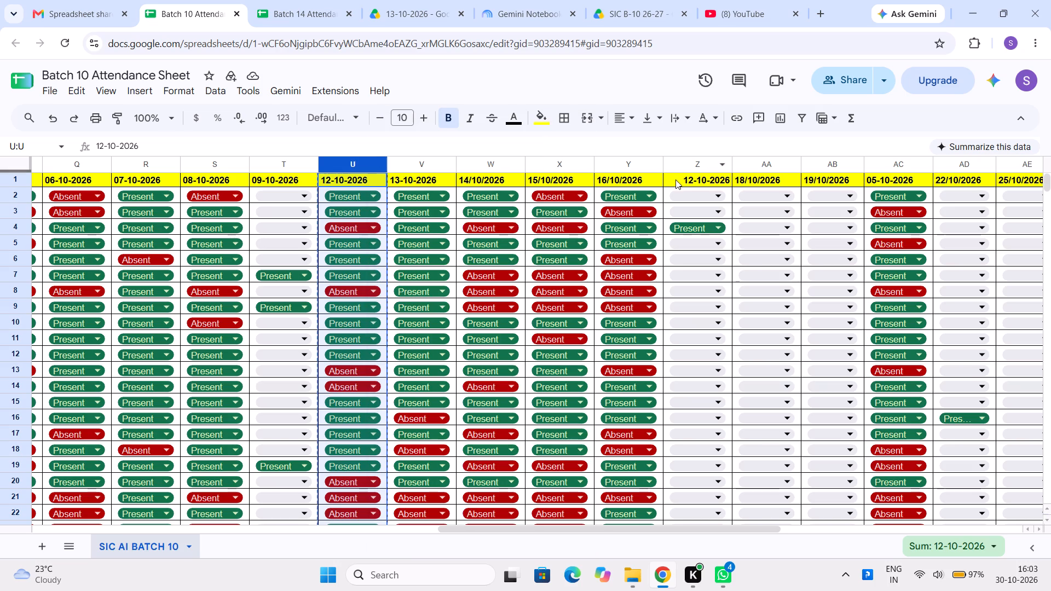
click(680, 166)
click(722, 167)
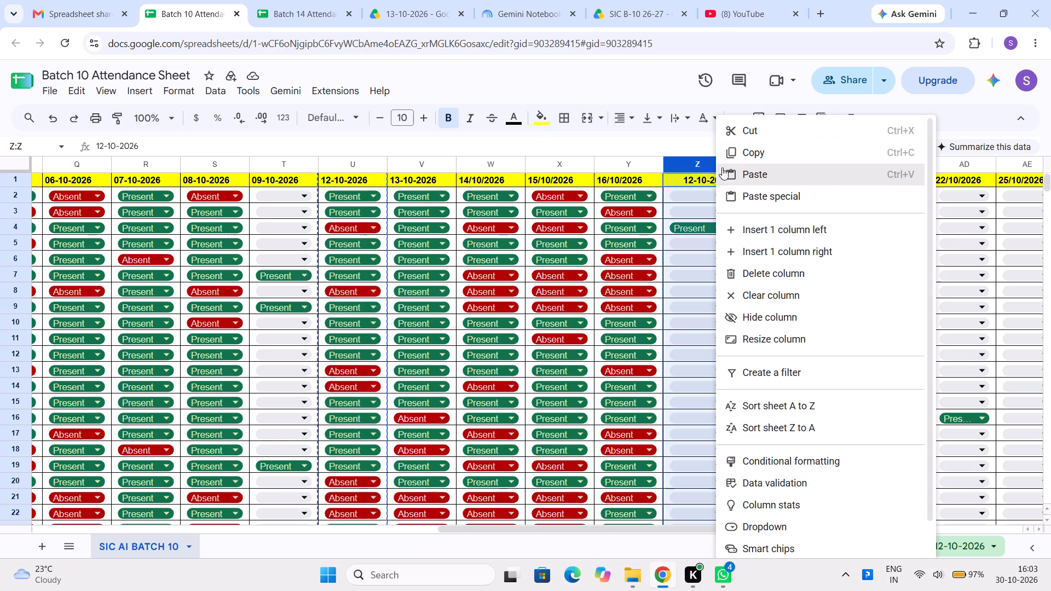
click(754, 175)
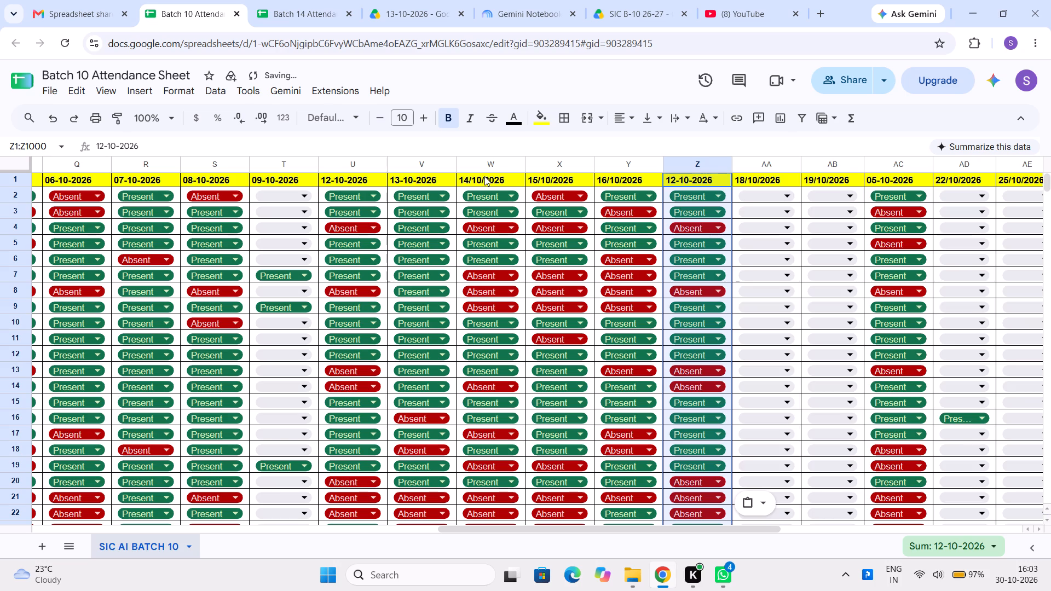
Copy the entire 14/10/2026 attendance column W and paste it over column AA, headed 18/10/2026.
click(505, 167)
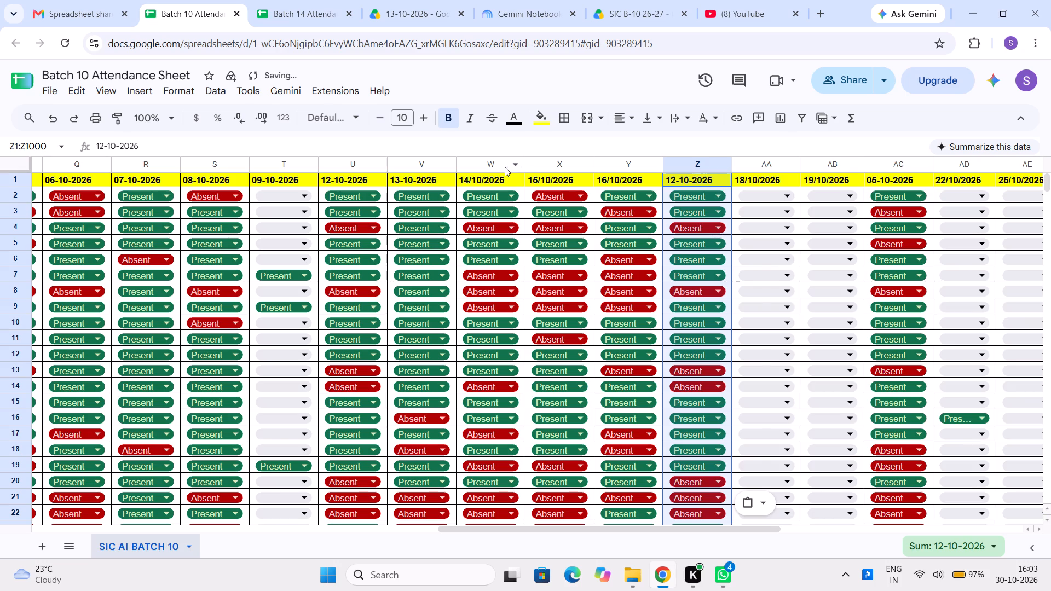
click(517, 167)
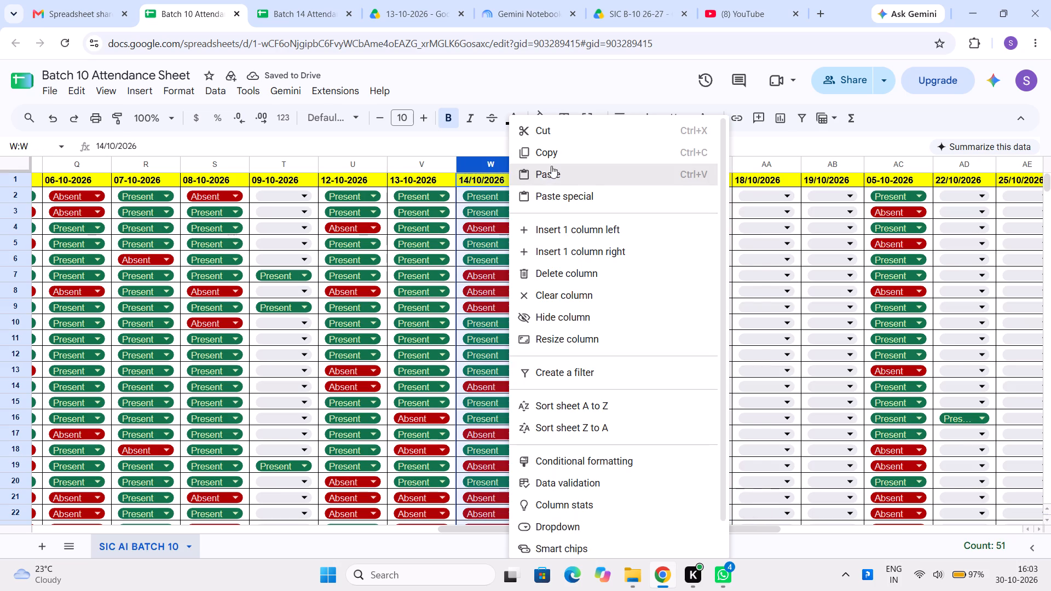
click(566, 148)
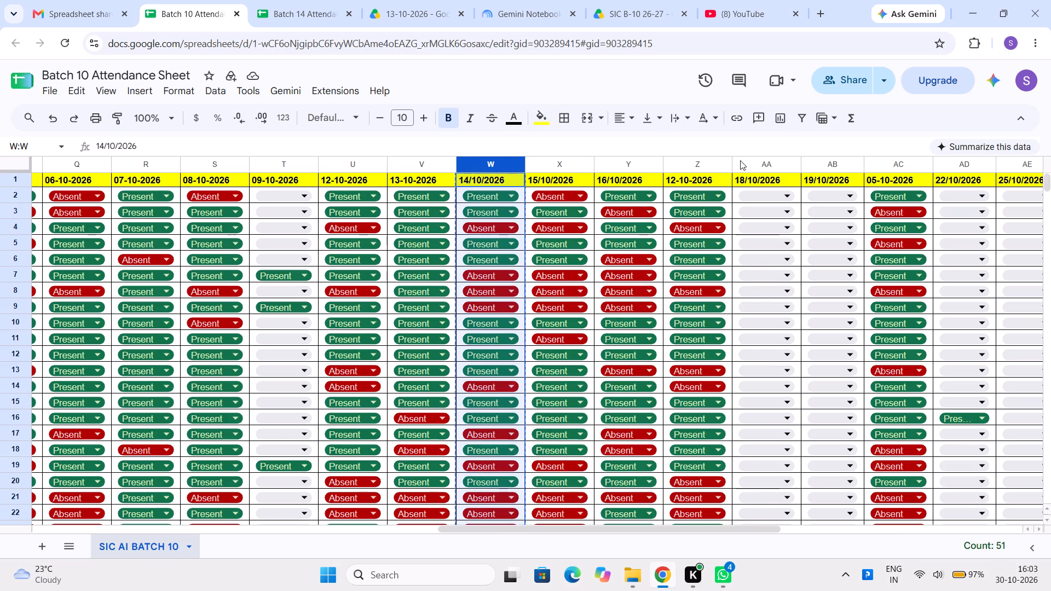
click(740, 160)
click(795, 171)
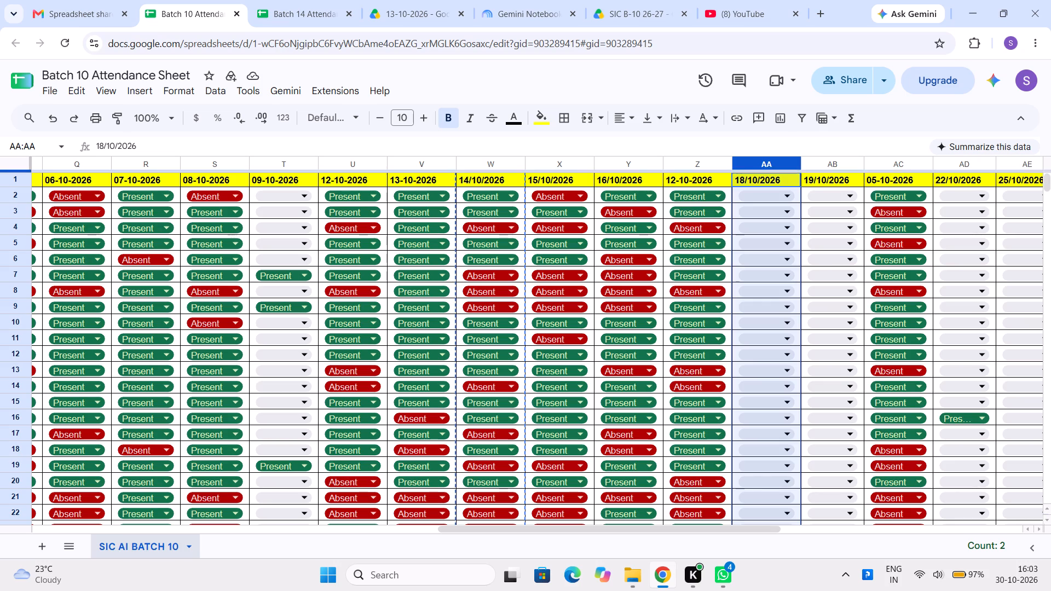
click(793, 169)
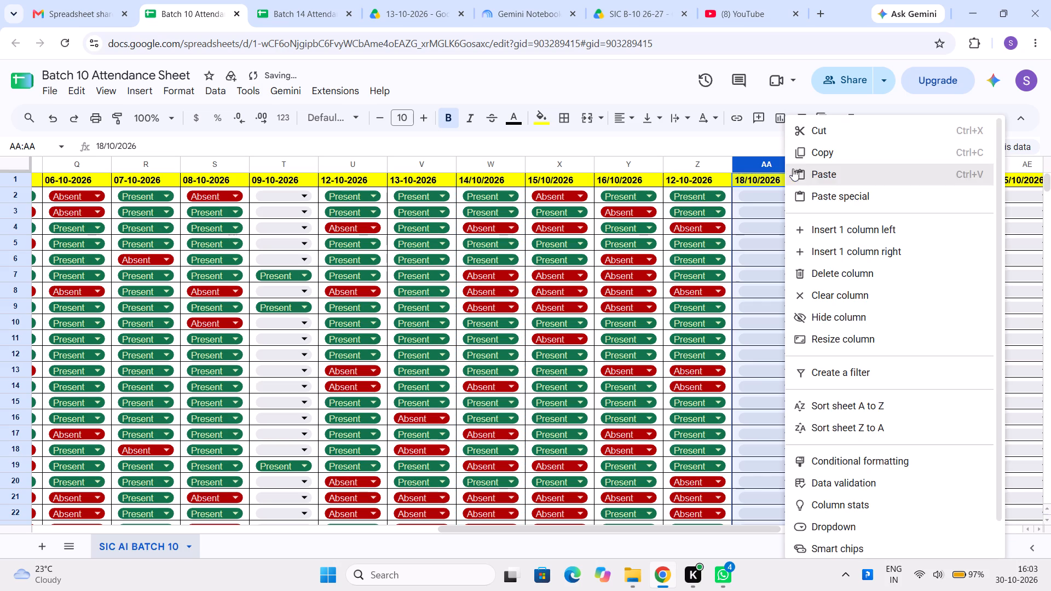
click(821, 174)
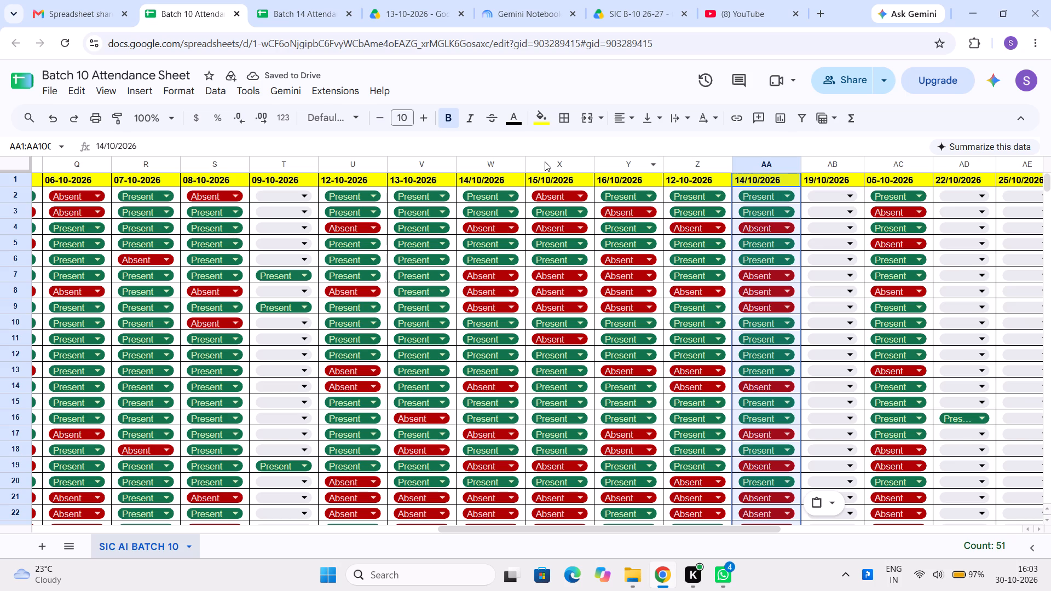
Copy the entire 15/10/2026 attendance column X and paste it over column AB, headed 19/10/2026.
click(576, 171)
click(576, 167)
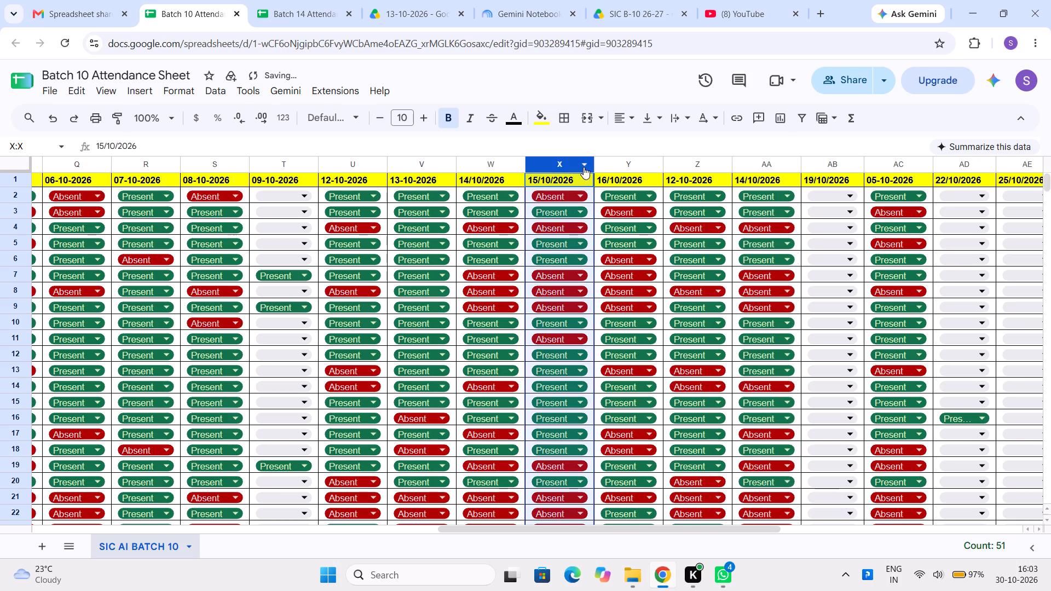
click(590, 167)
click(636, 154)
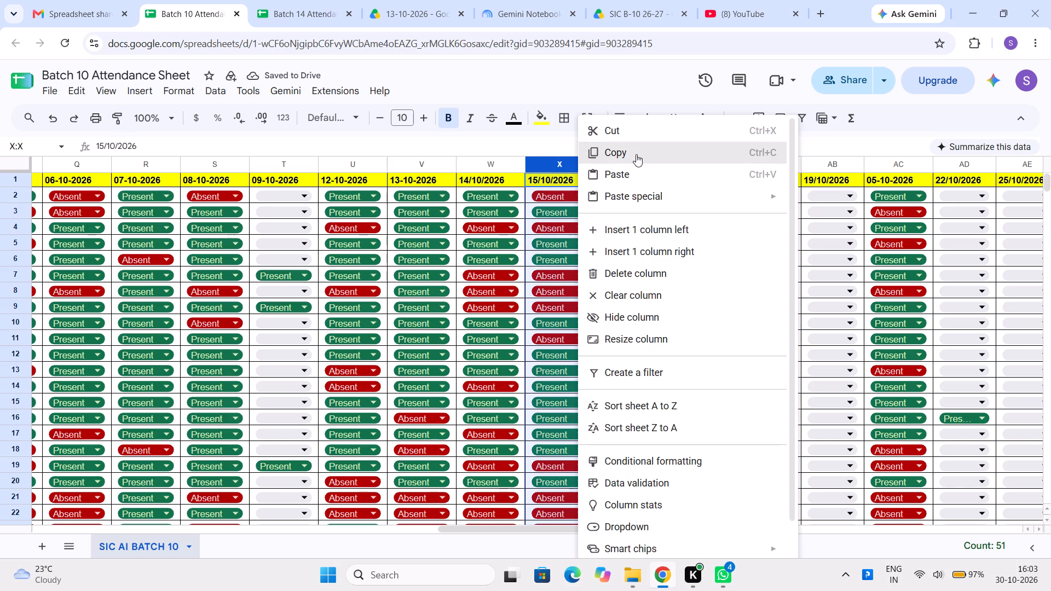
click(817, 160)
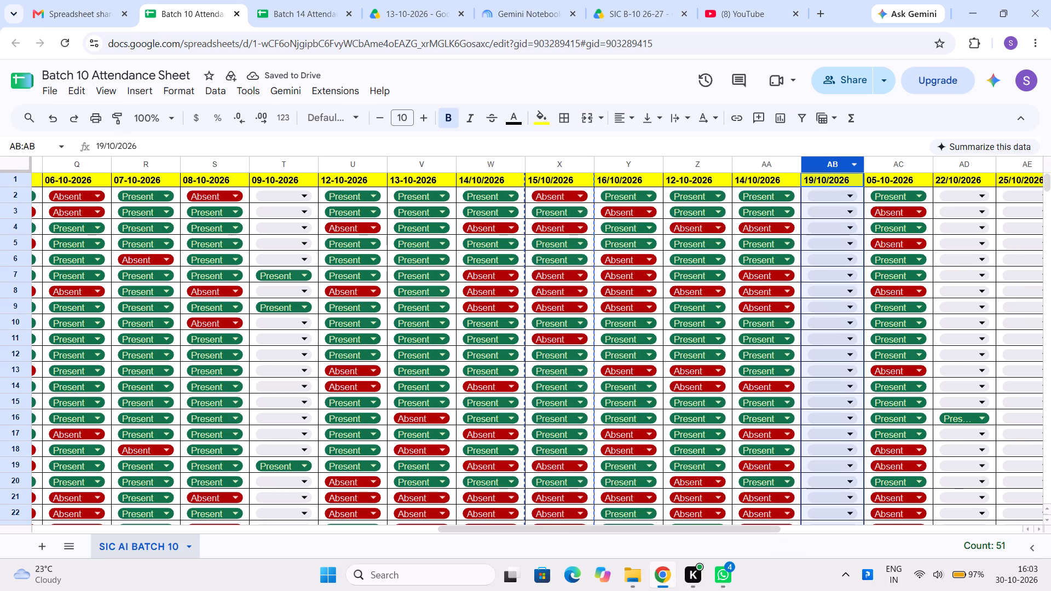
click(856, 169)
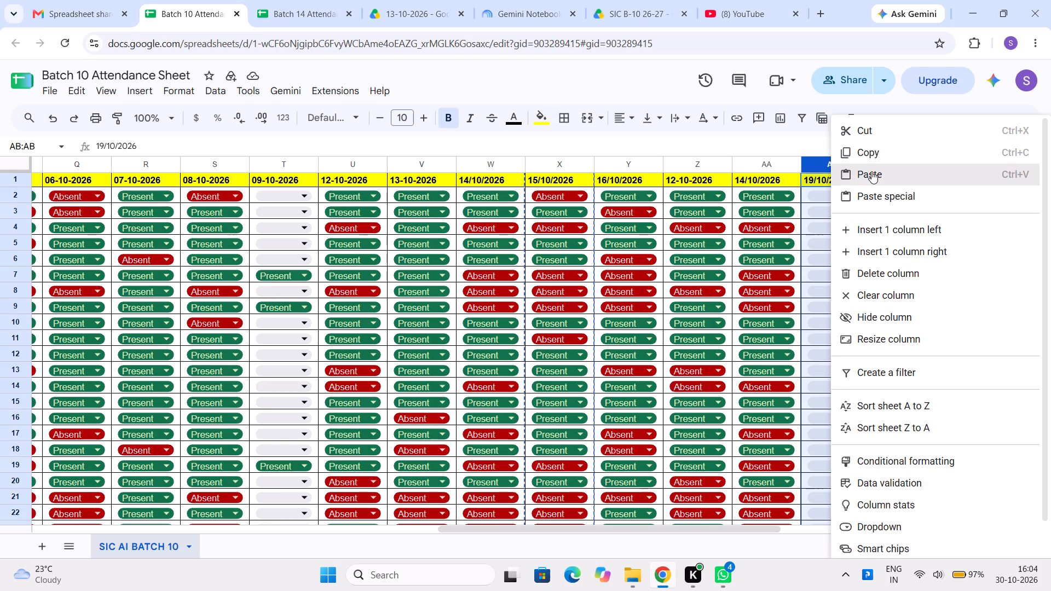
click(871, 171)
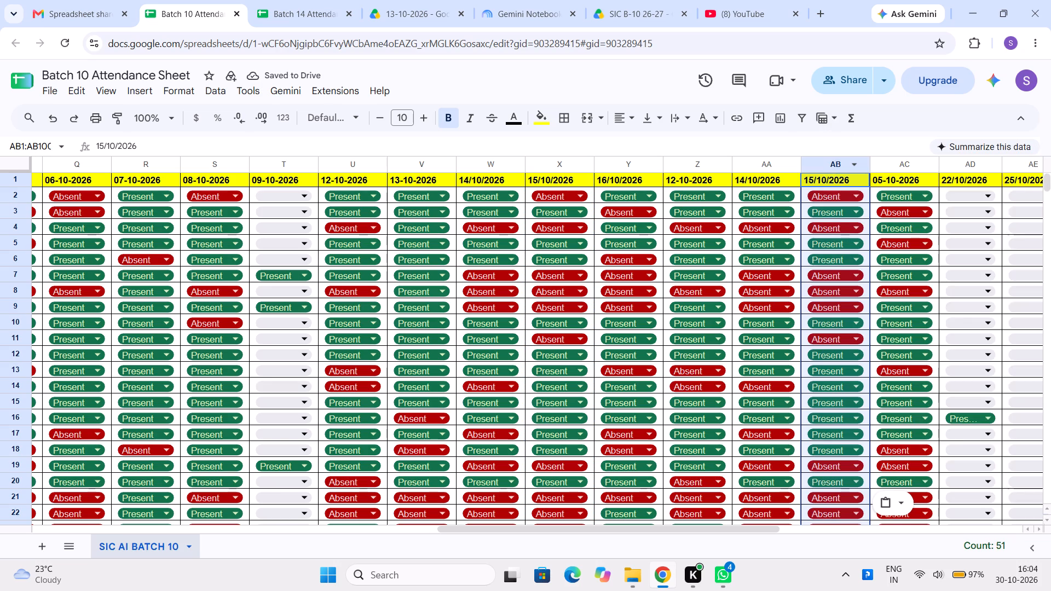
Select the entire empty attendance column AH, headed 29/10/2026.
scroll(871, 171, left, 1)
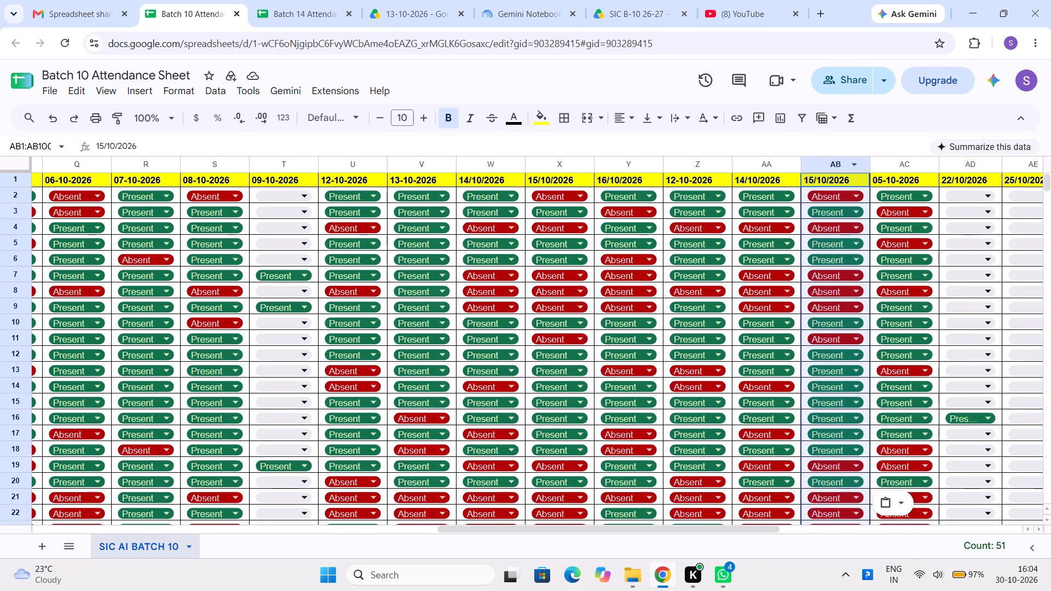
scroll(871, 171, left, 5)
scroll(871, 171, right, 1)
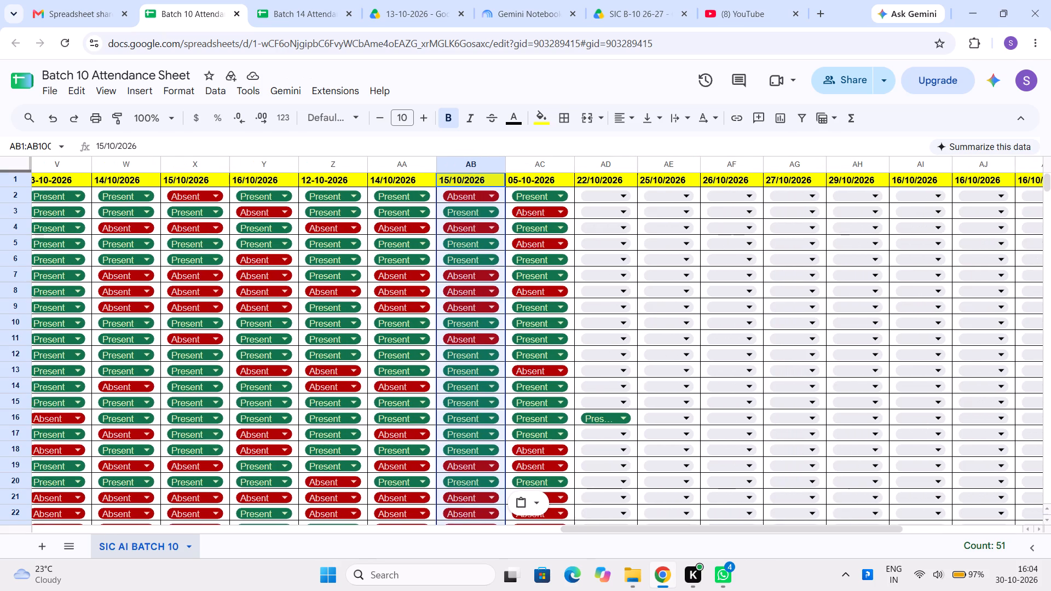
scroll(871, 171, right, 1)
click(865, 159)
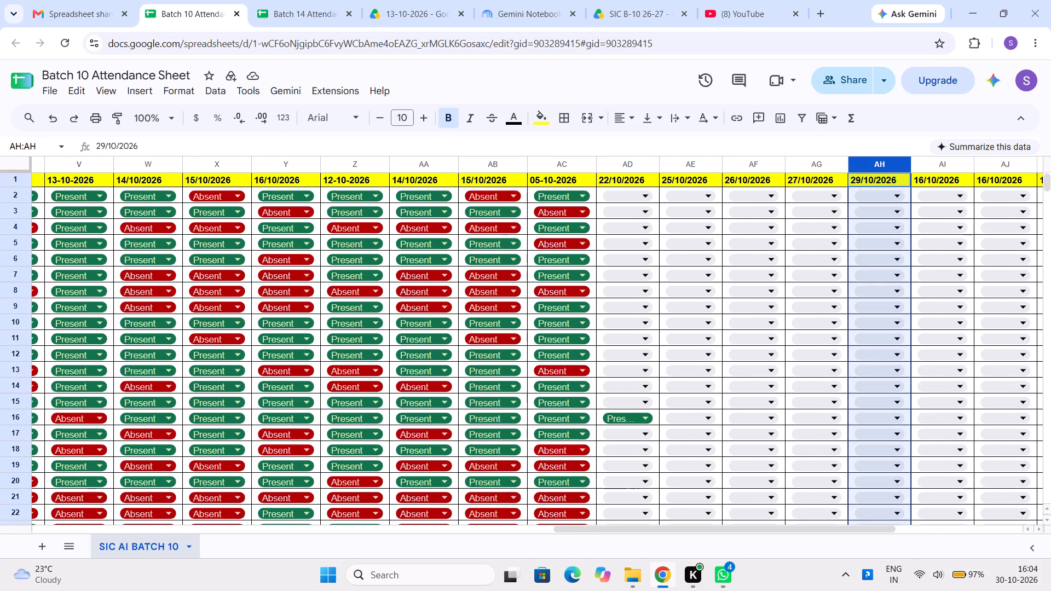
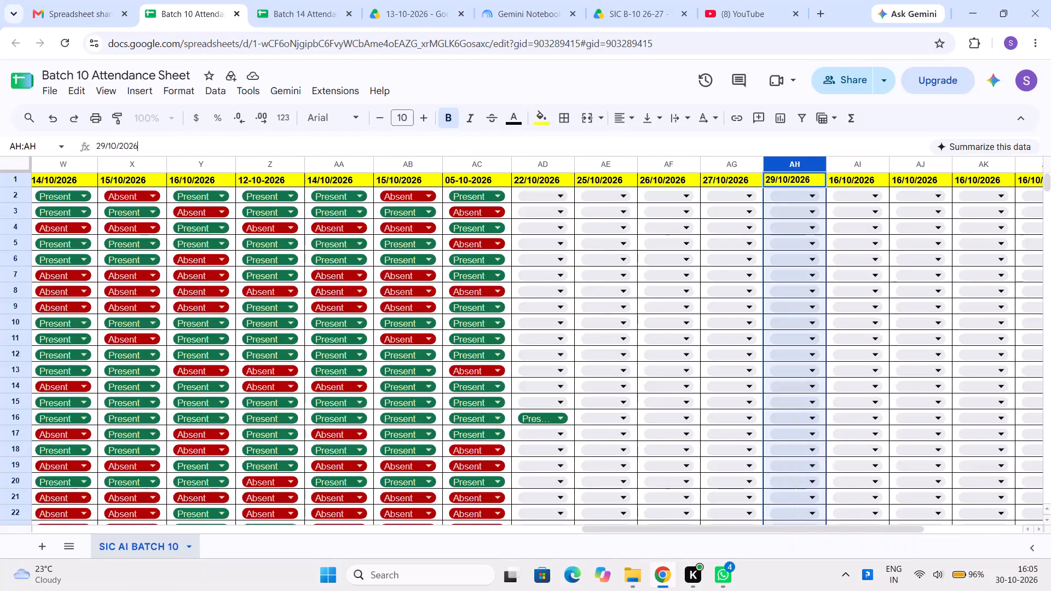
Review the attendance columns from the late October dates back to the student list at the start of the sheet.
scroll(517, 146, right, 6)
scroll(536, 215, right, 6)
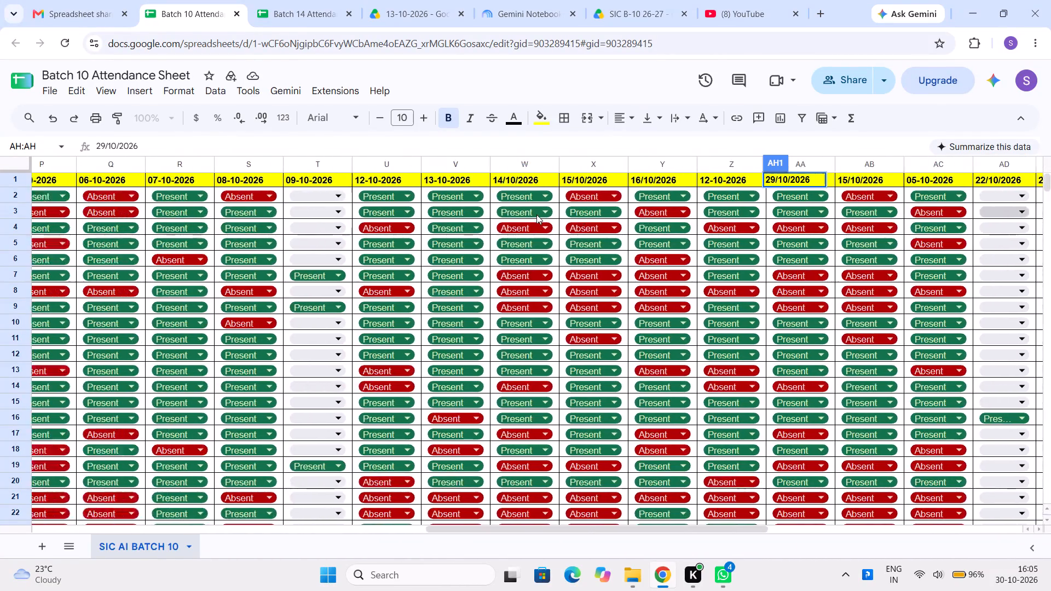
scroll(536, 215, right, 3)
scroll(286, 183, right, 7)
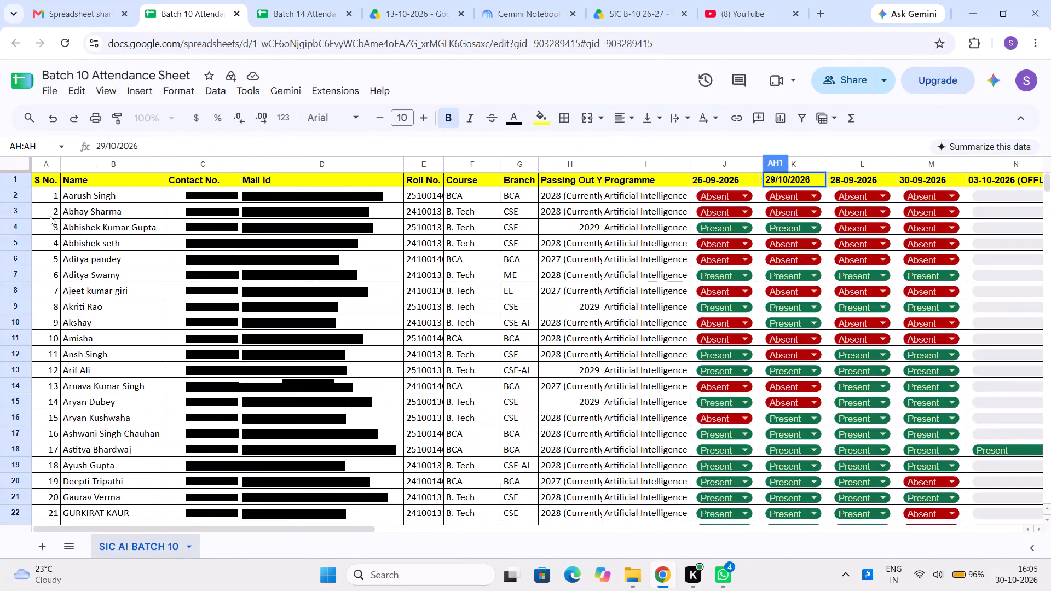
scroll(50, 216, right, 1)
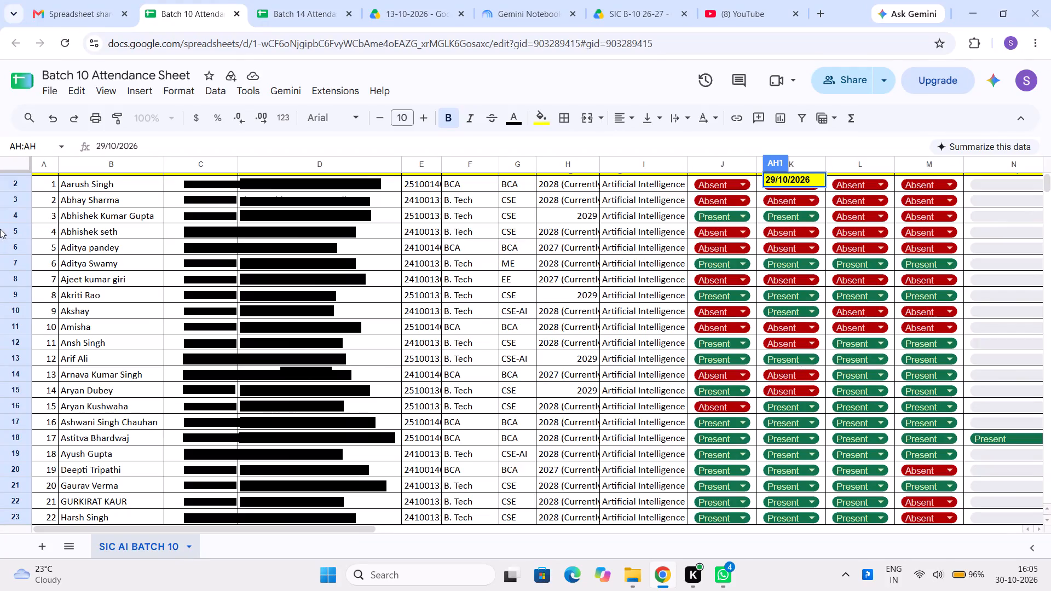
Capture three full-screen screenshots of the Batch 10 attendance roster that together cover student rows 2 to 51.
key(super+Print)
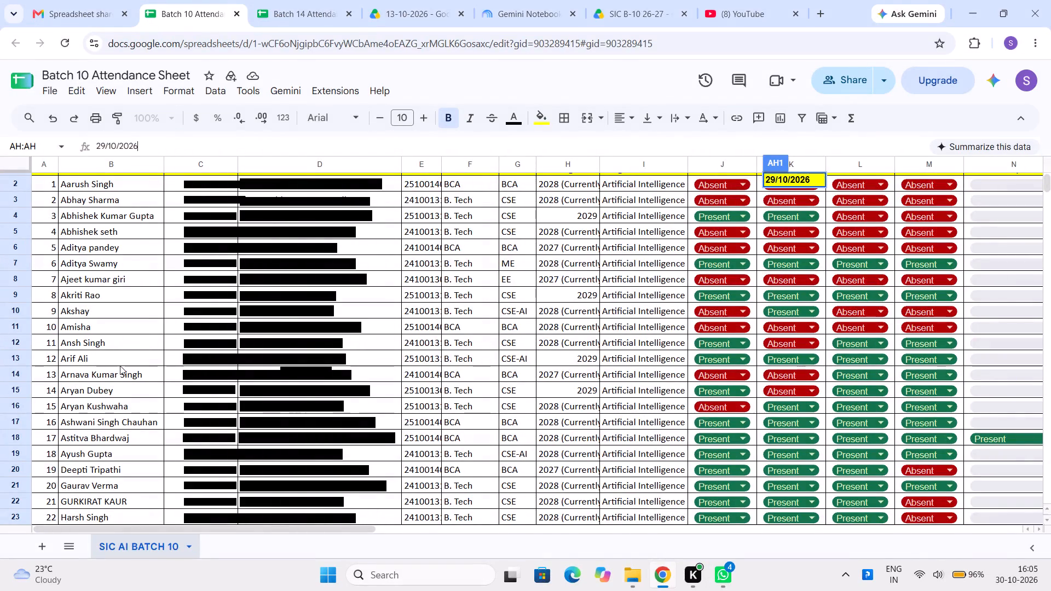
scroll(120, 366, down, 4)
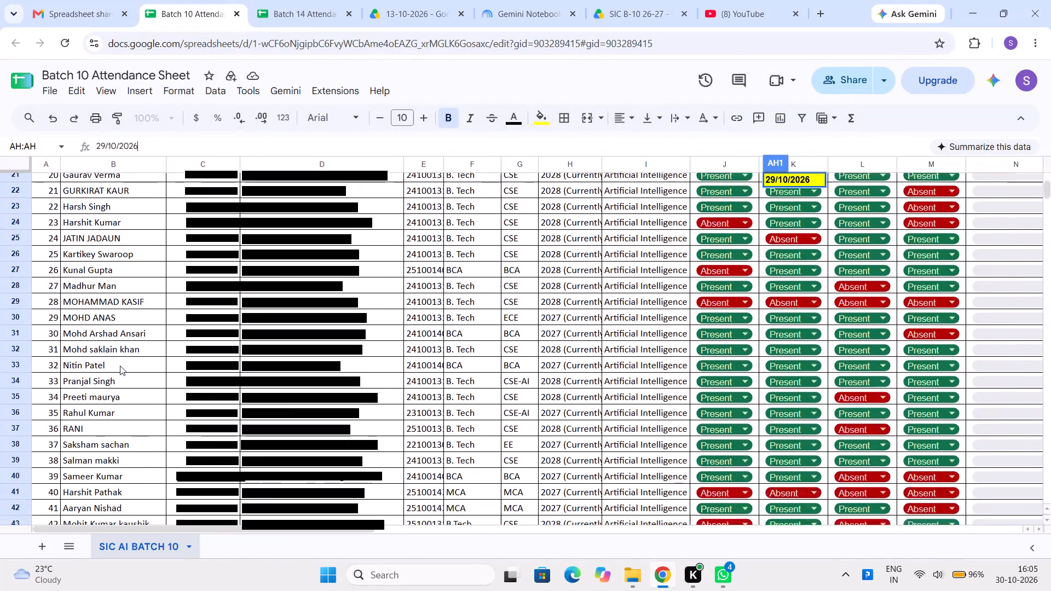
scroll(120, 366, down, 3)
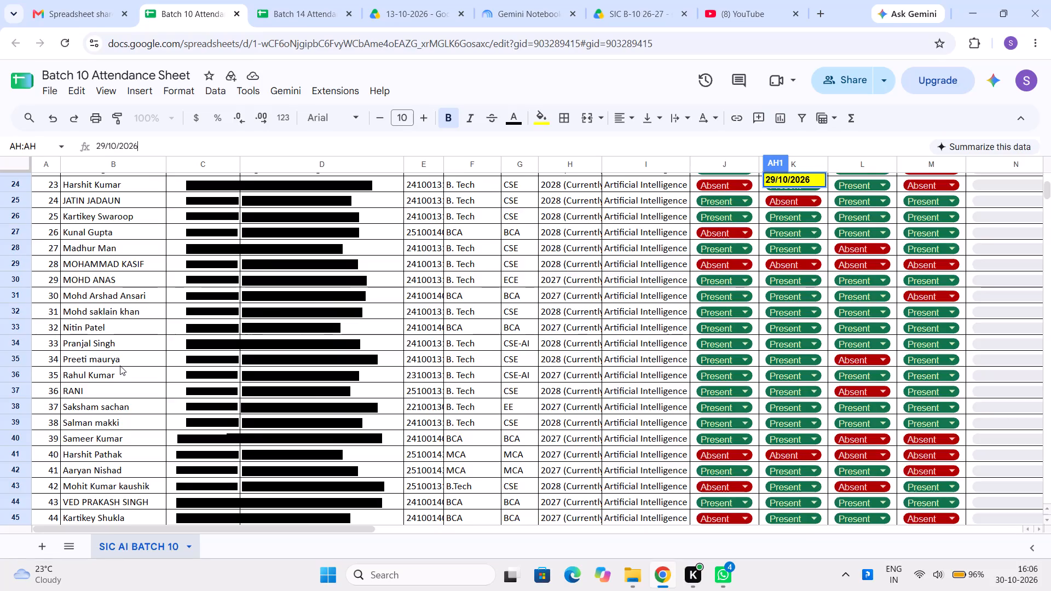
key(super+Print)
scroll(120, 366, down, 1)
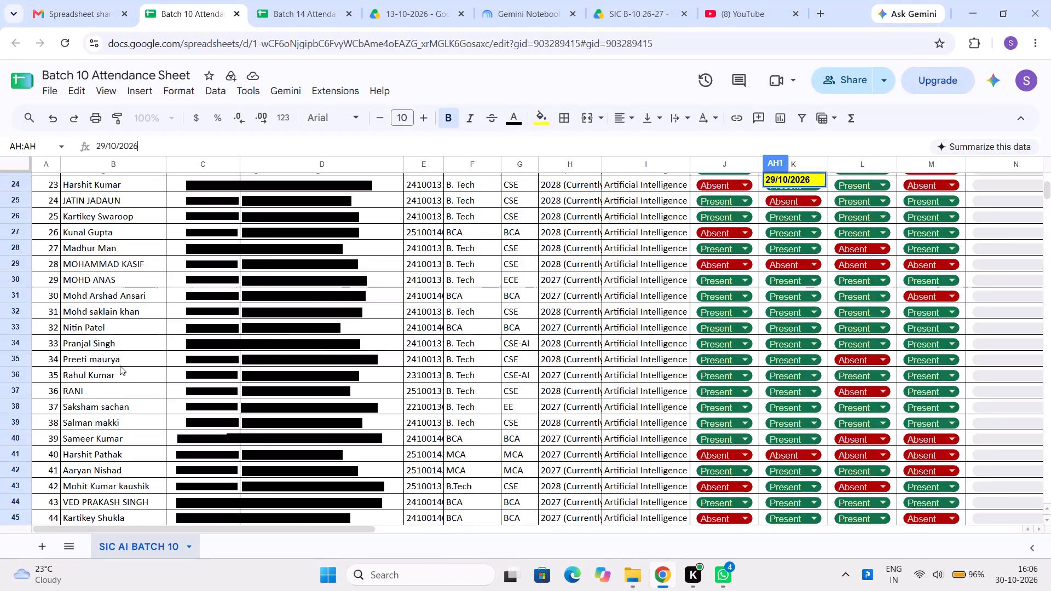
scroll(120, 366, down, 5)
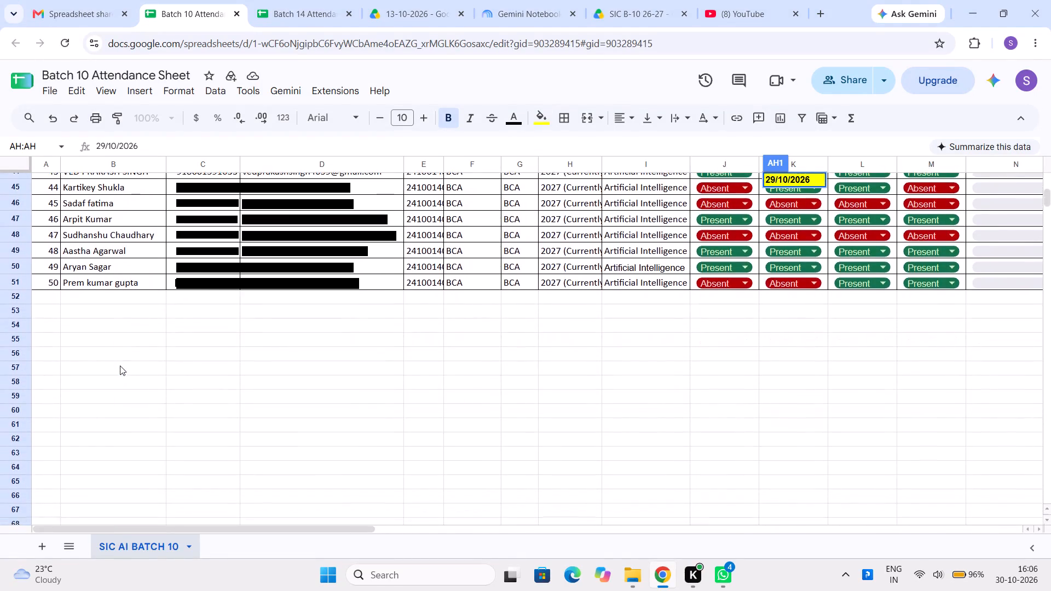
scroll(120, 366, down, 1)
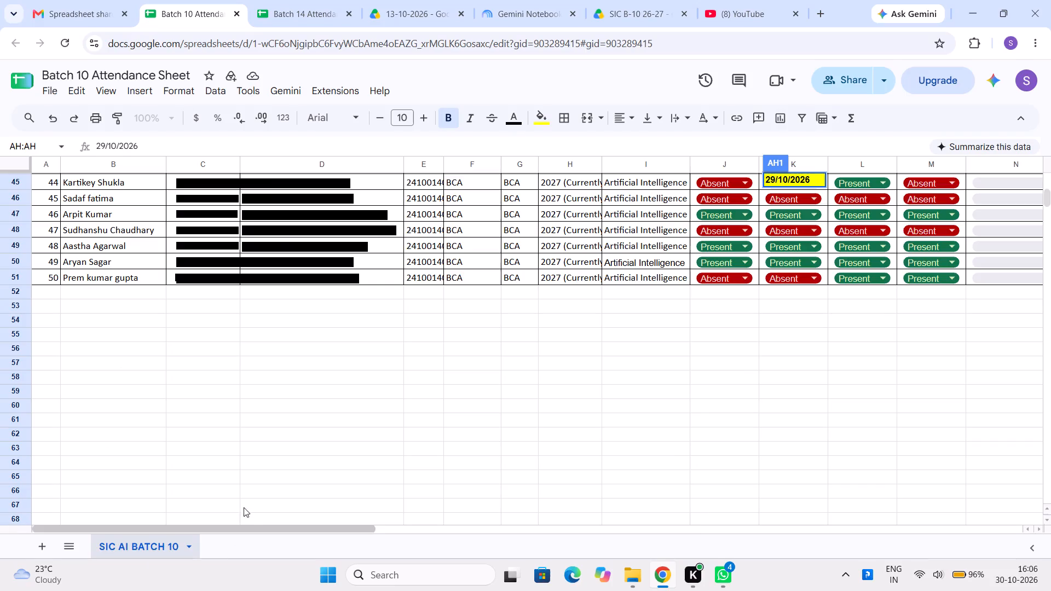
key(super+Print)
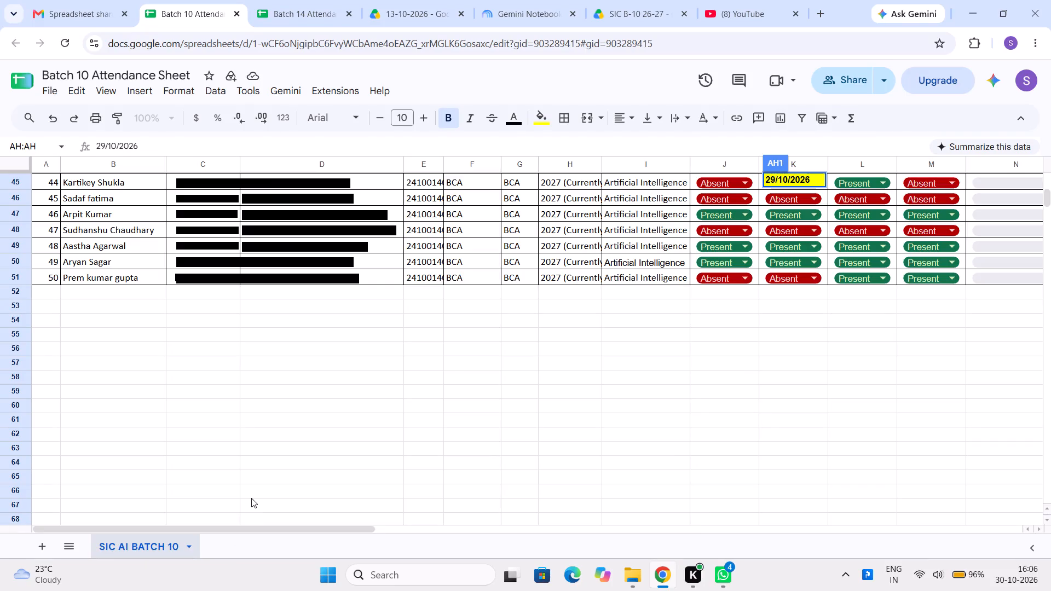
Close the open edit of the AH1 date header and review the October date columns W to AK.
scroll(298, 452, up, 5)
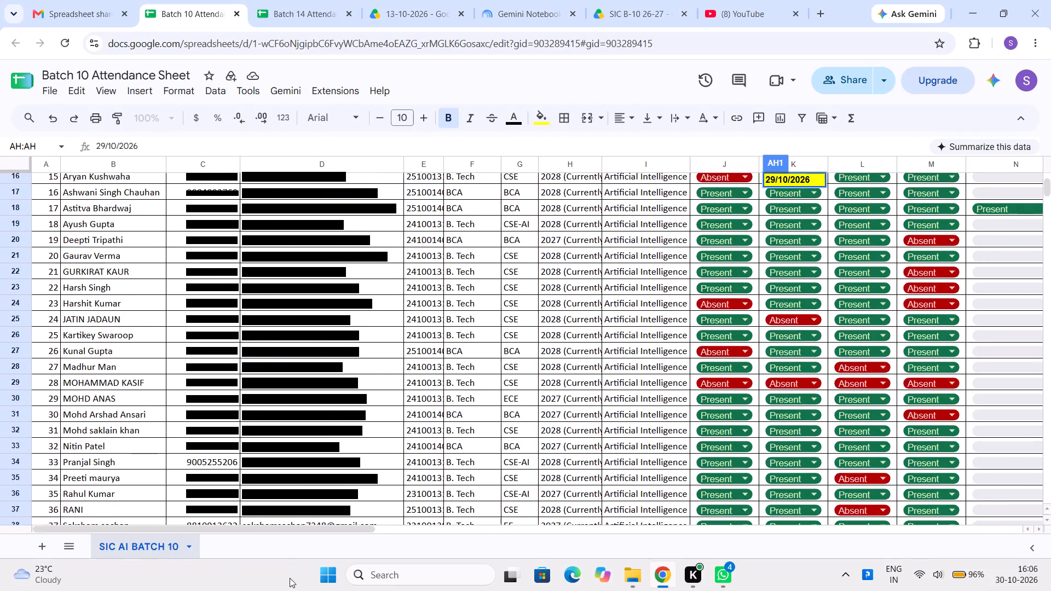
scroll(412, 441, up, 6)
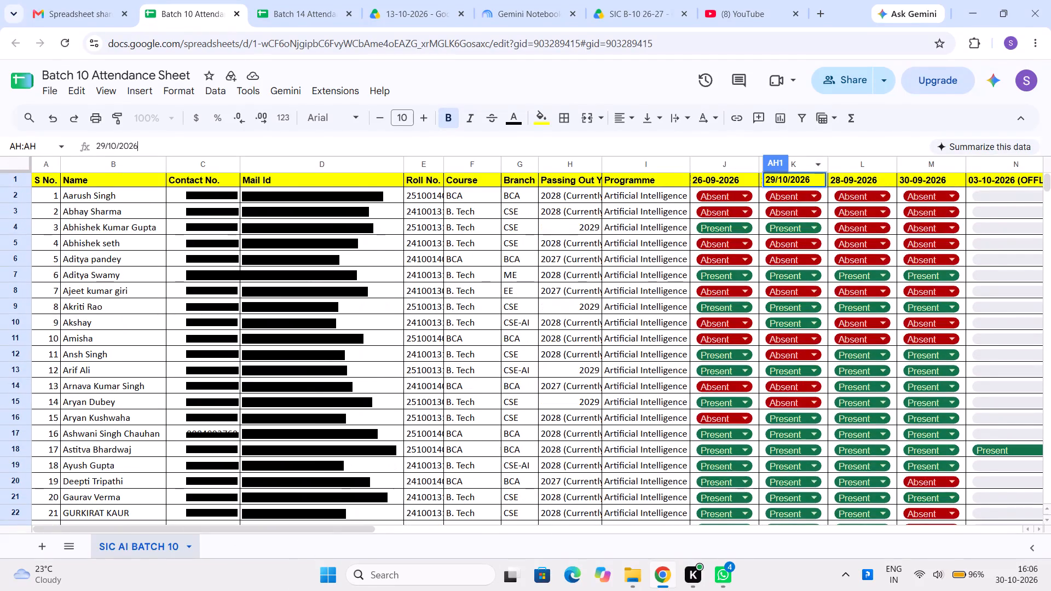
scroll(823, 147, left, 2)
scroll(743, 242, left, 4)
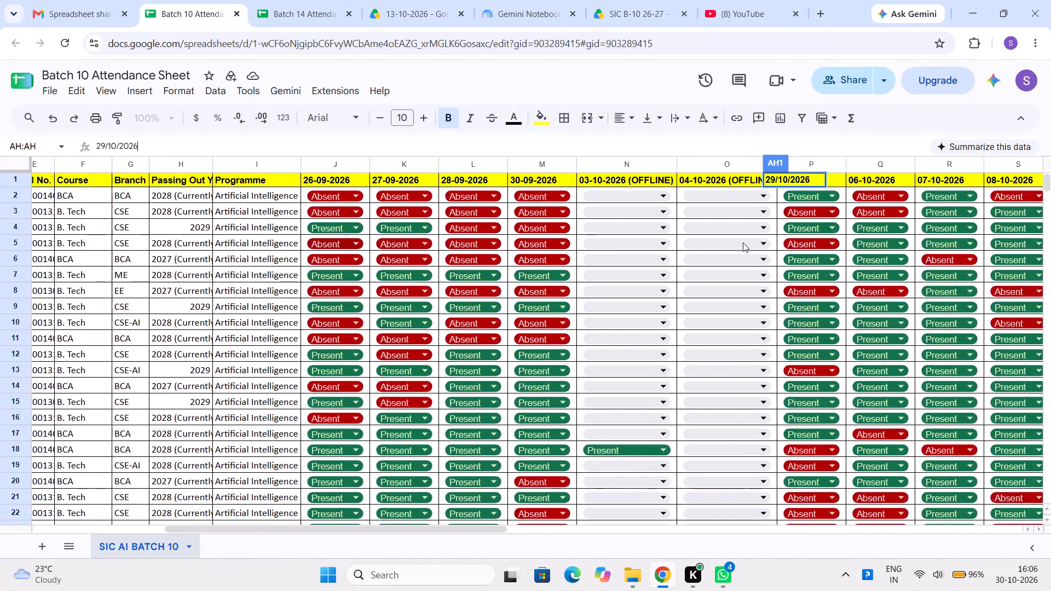
scroll(743, 242, left, 12)
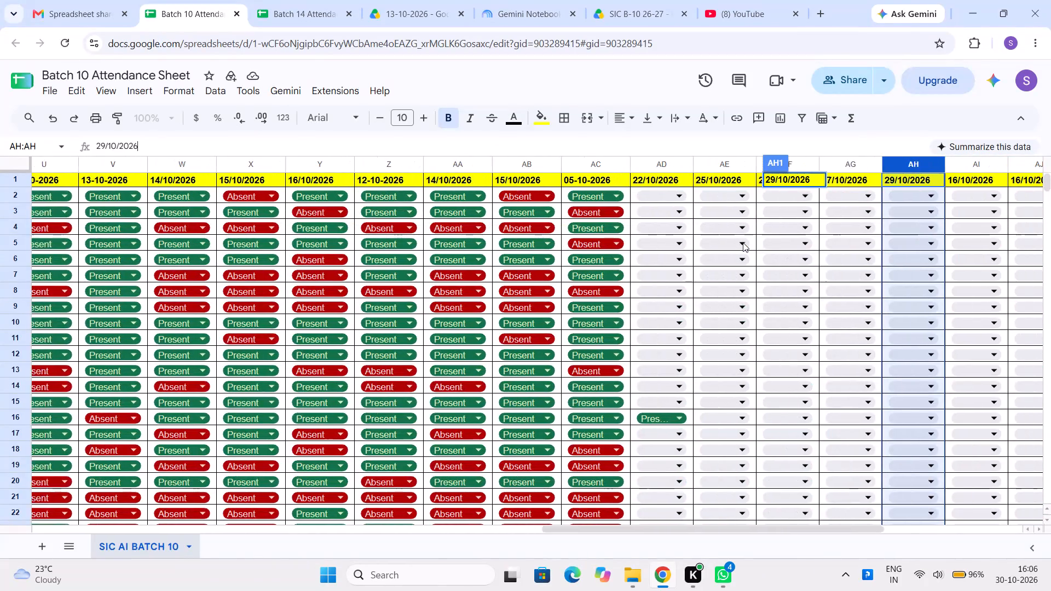
scroll(743, 242, left, 1)
scroll(743, 242, up, 1)
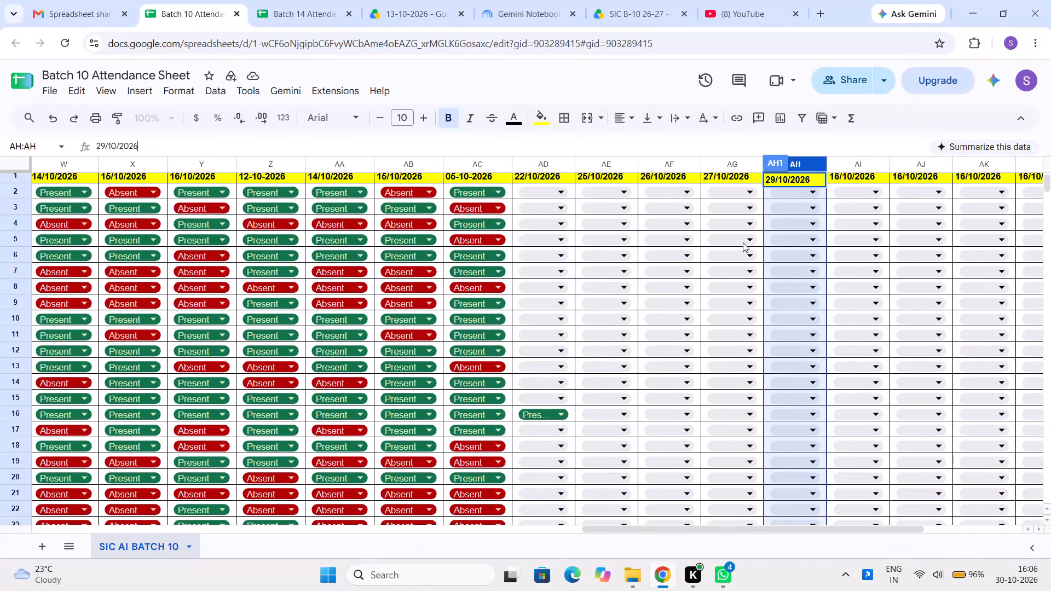
scroll(743, 242, up, 1)
click(852, 218)
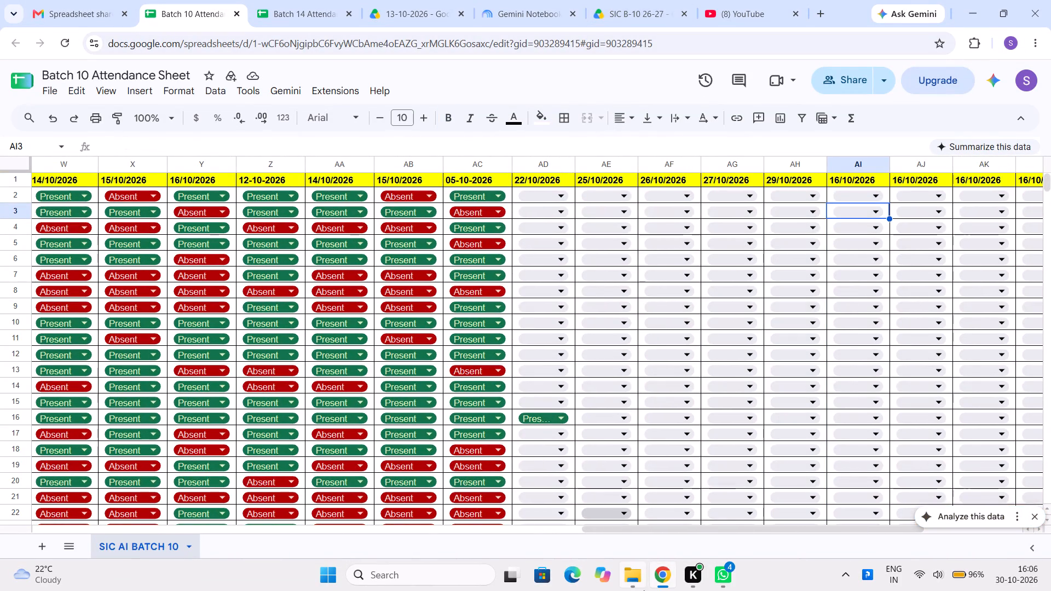
In File Explorer, move Screenshot (301), (302) and (303) from the Screenshots folder to the Downloads folder.
click(630, 578)
scroll(553, 330, up, 3)
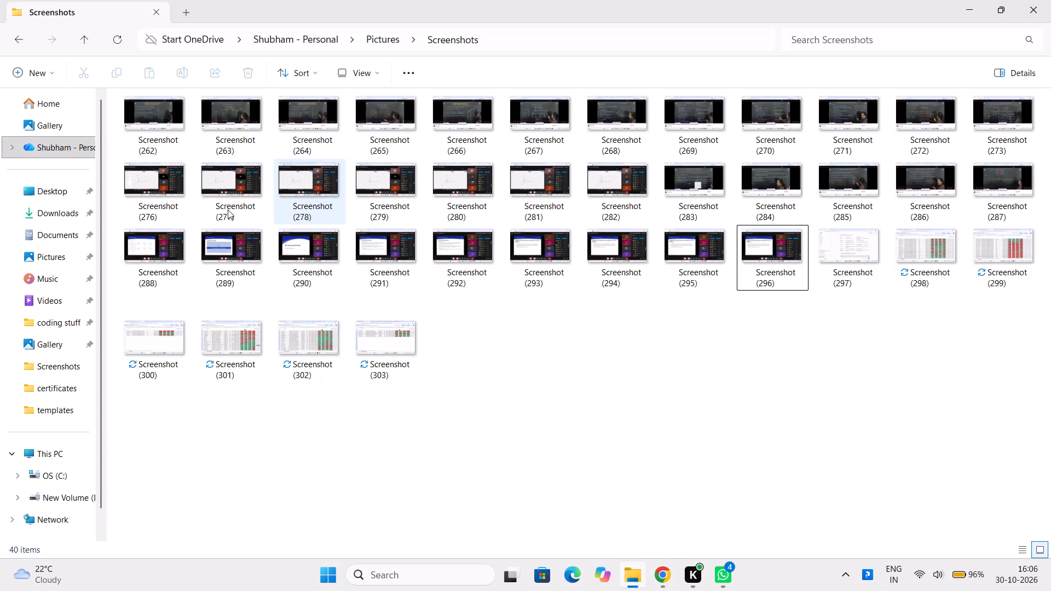
click(53, 236)
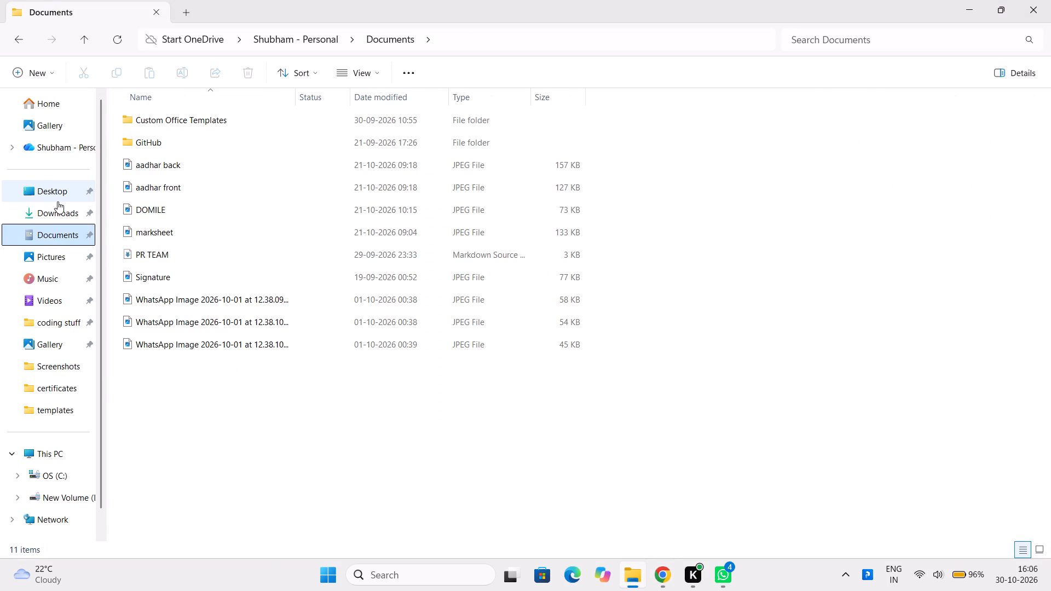
click(57, 201)
click(53, 217)
scroll(153, 219, up, 1)
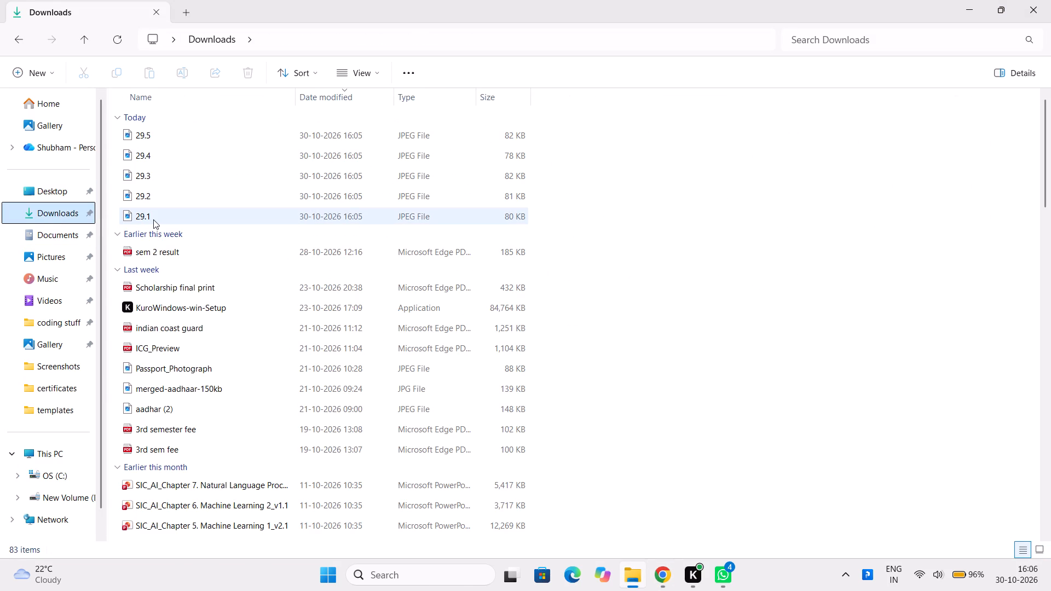
scroll(153, 219, up, 1)
click(60, 247)
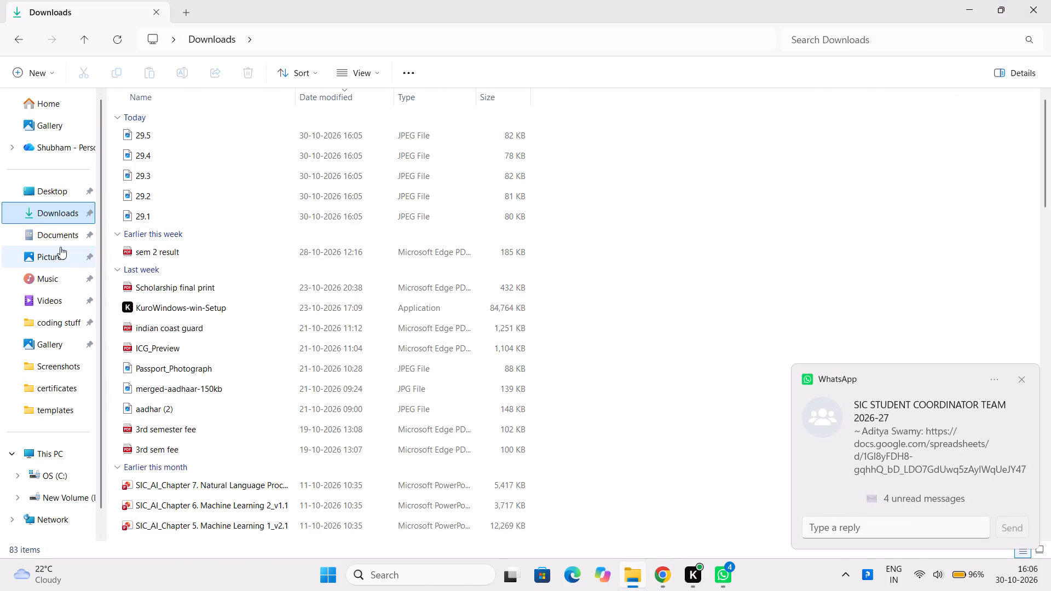
double_click(178, 164)
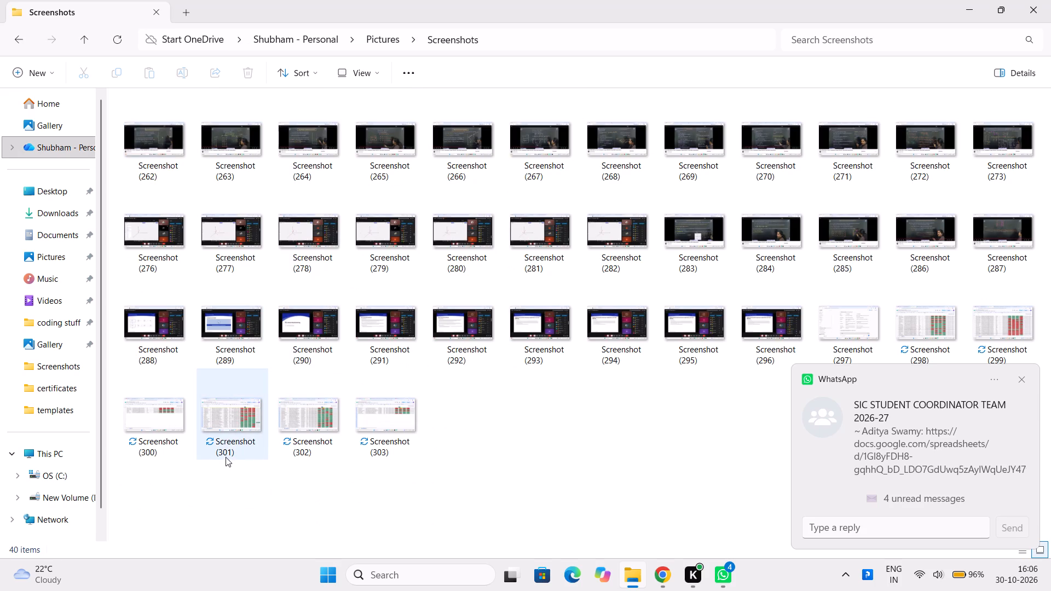
drag(227, 471, 385, 427)
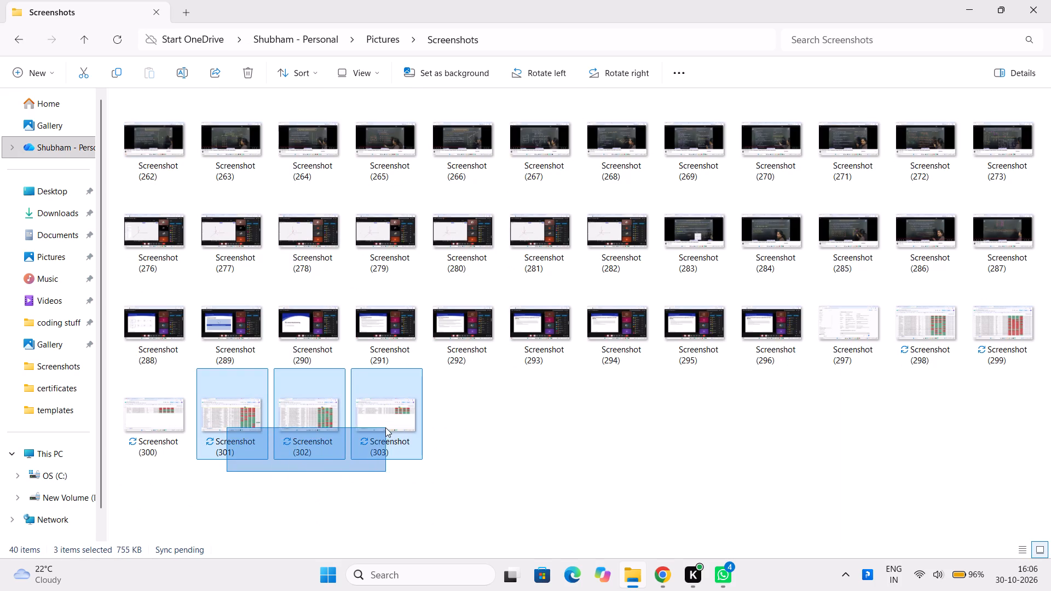
drag(385, 427, 386, 427)
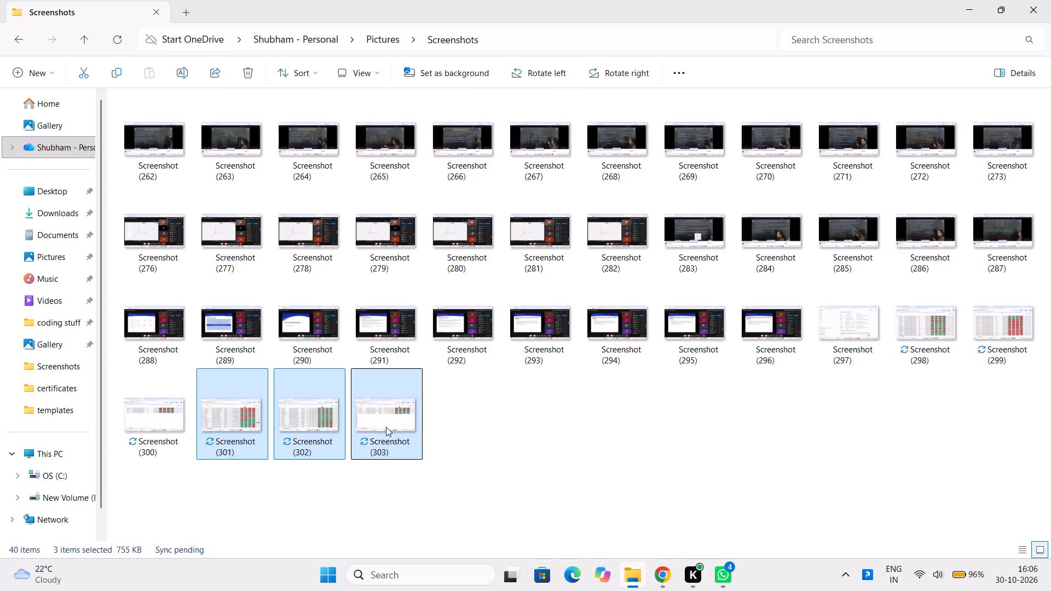
click(92, 67)
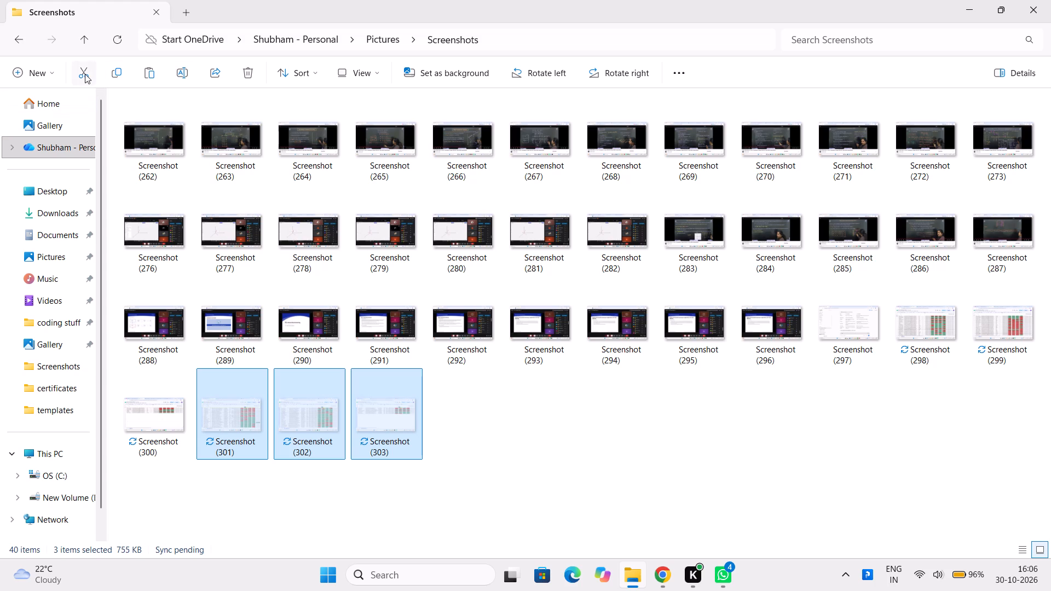
click(85, 74)
click(59, 215)
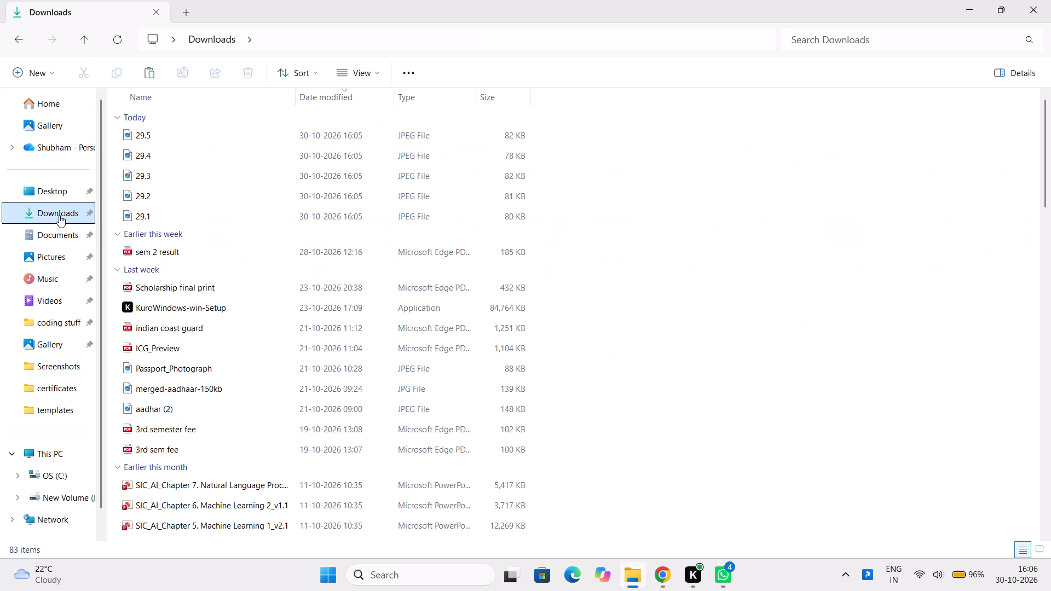
key(ctrl+v)
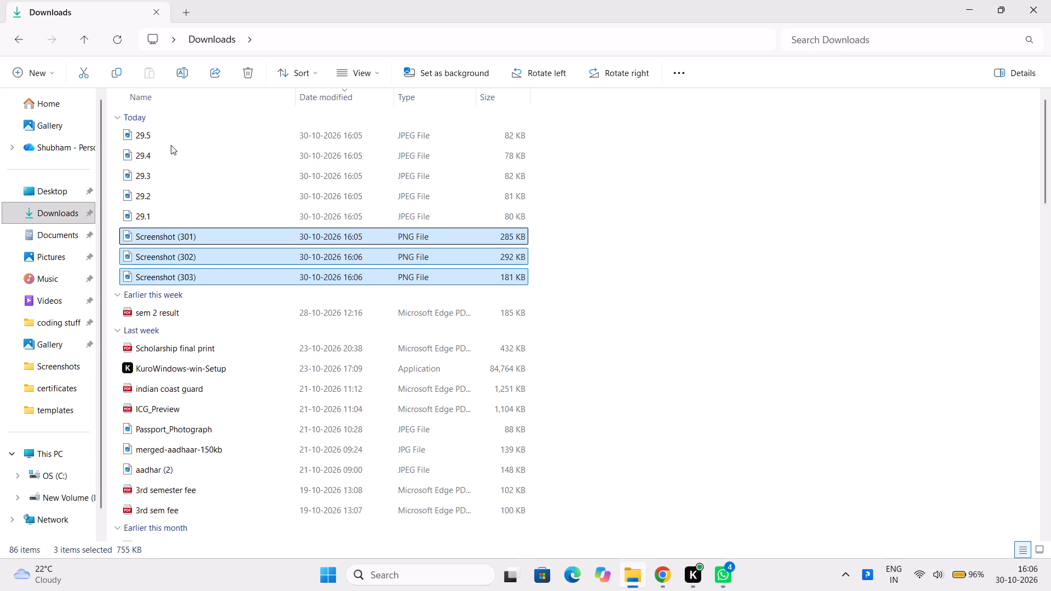
click(616, 280)
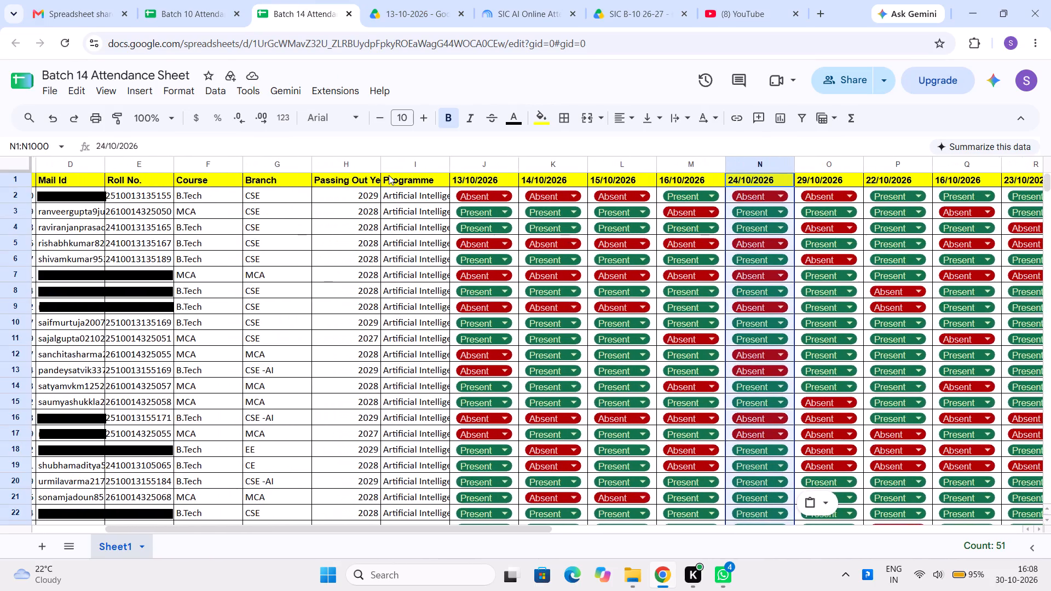
scroll(389, 175, up, 2)
scroll(389, 175, right, 4)
scroll(389, 175, left, 5)
scroll(389, 175, up, 3)
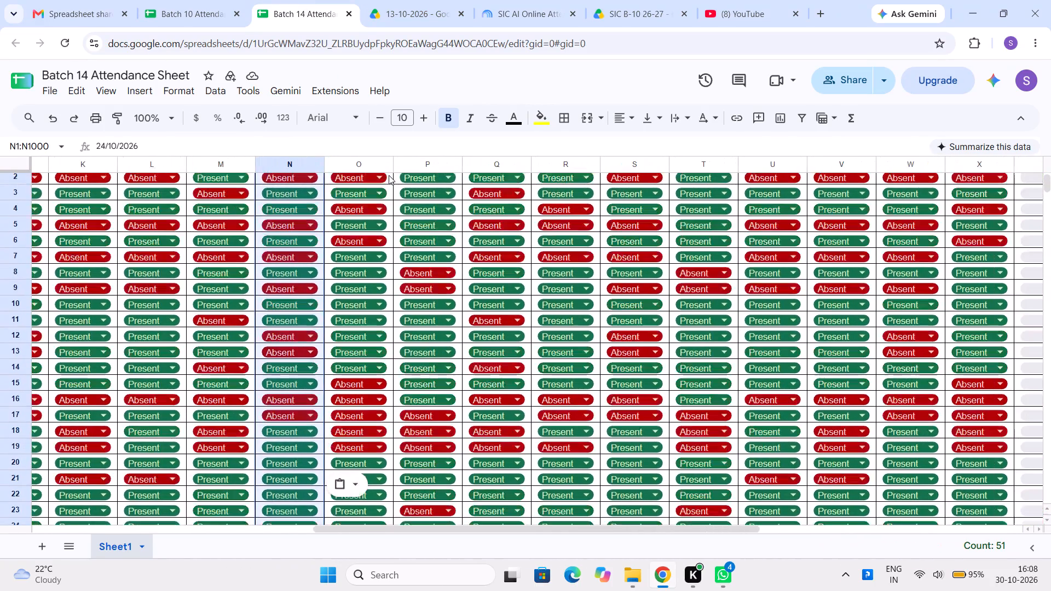
scroll(389, 175, right, 4)
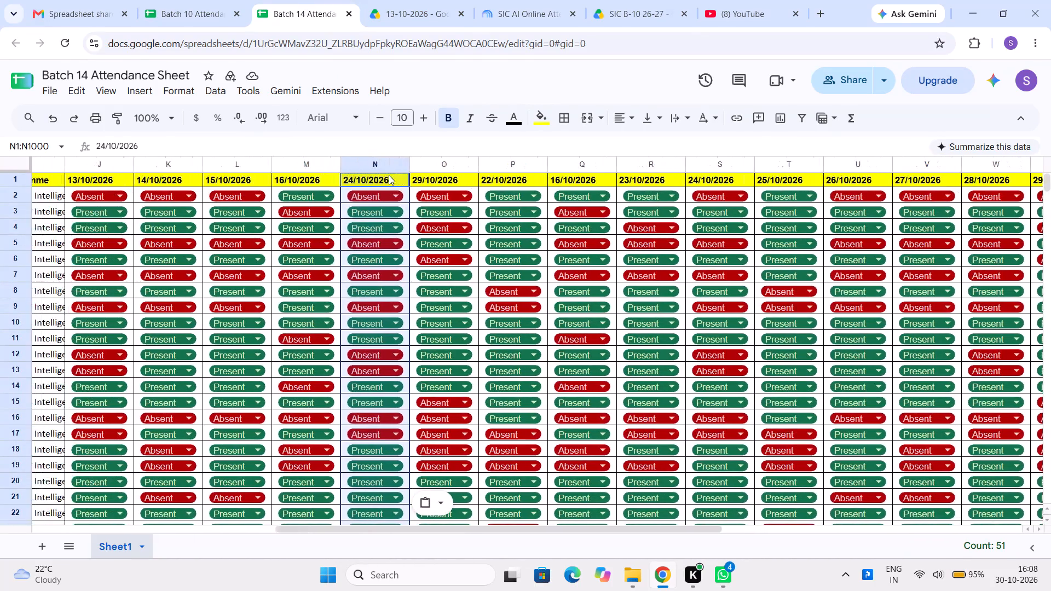
scroll(389, 175, right, 2)
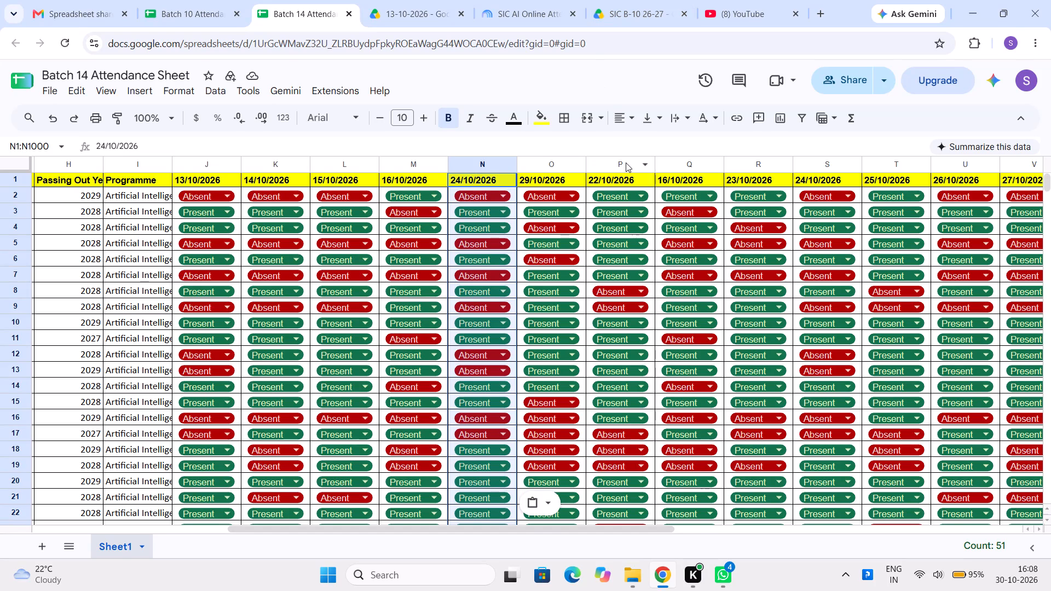
scroll(545, 161, left, 7)
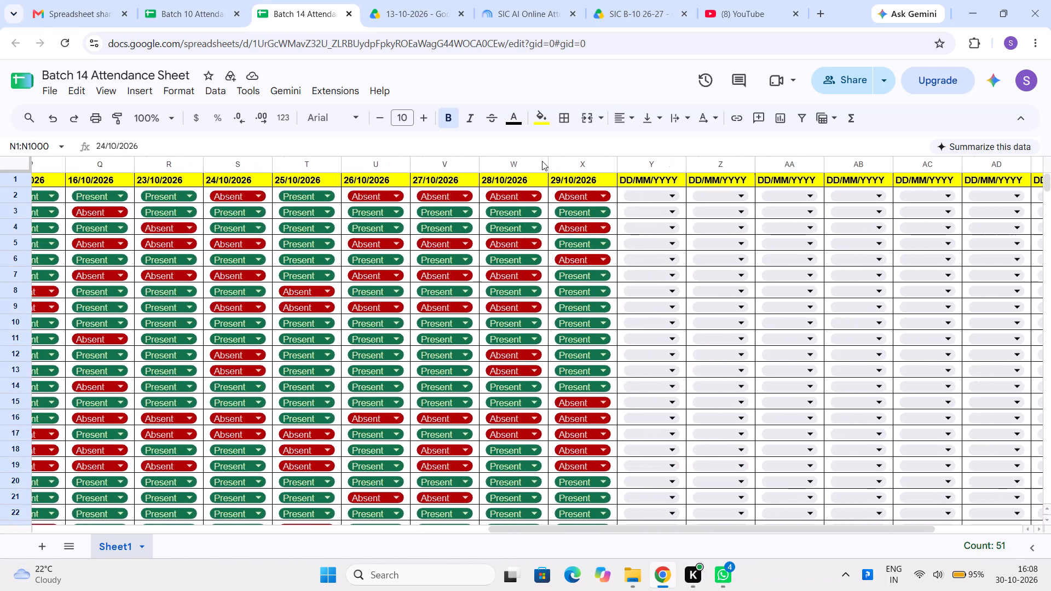
click(519, 178)
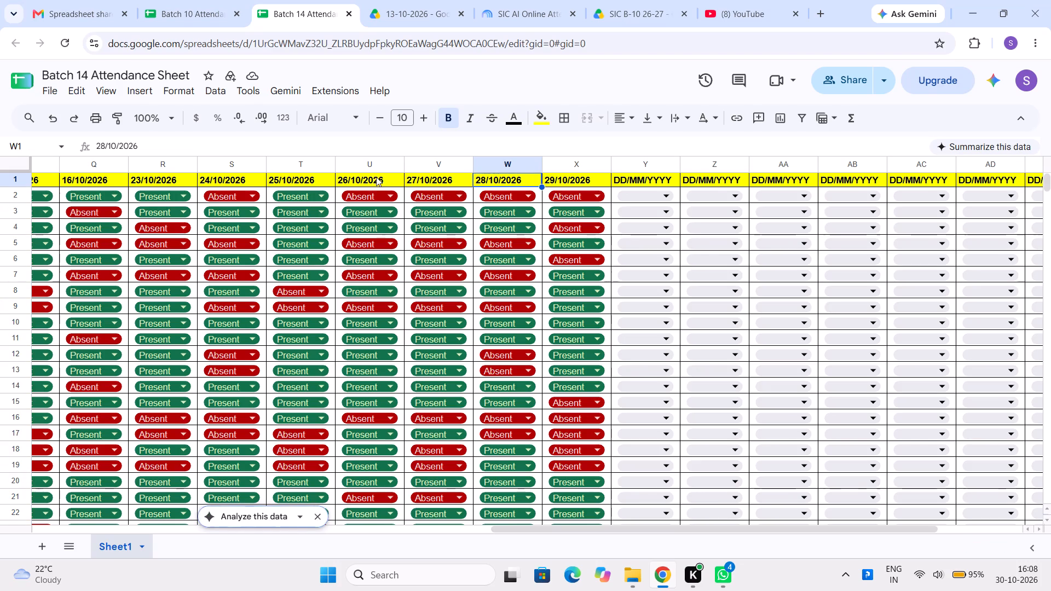
scroll(366, 175, right, 2)
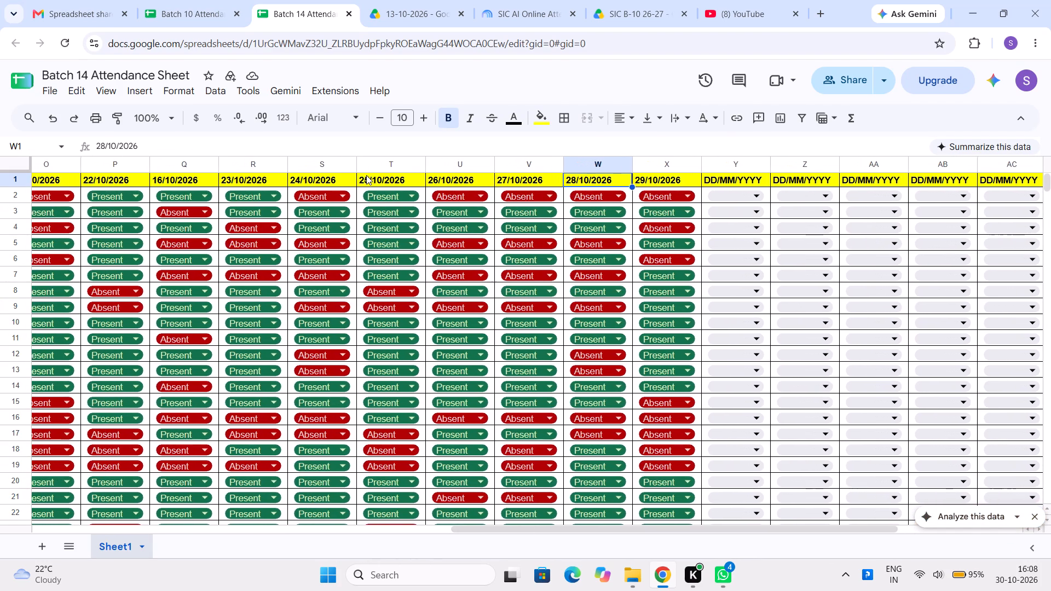
scroll(366, 175, right, 1)
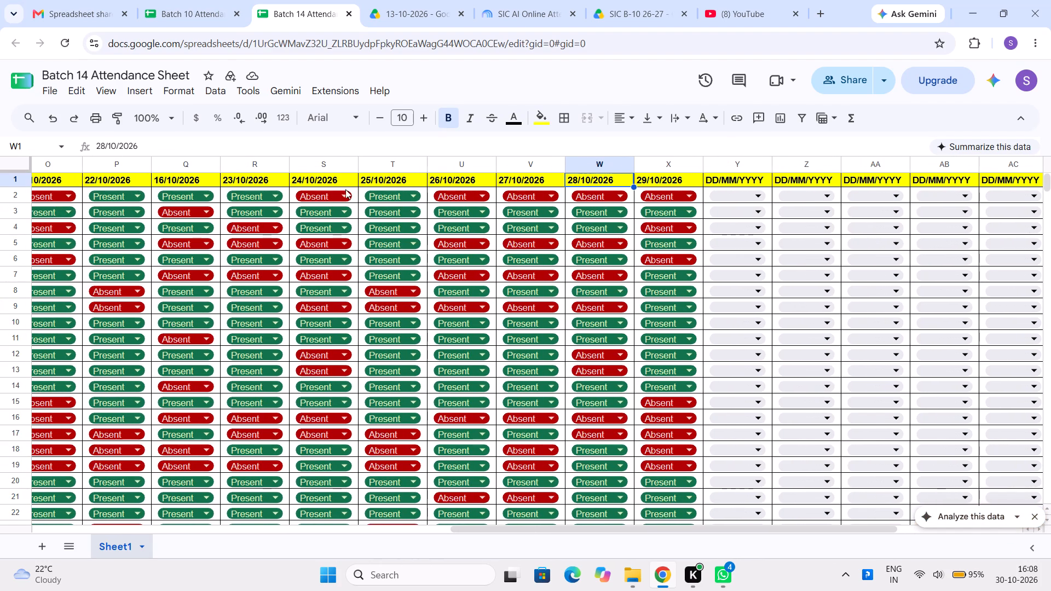
scroll(322, 184, right, 1)
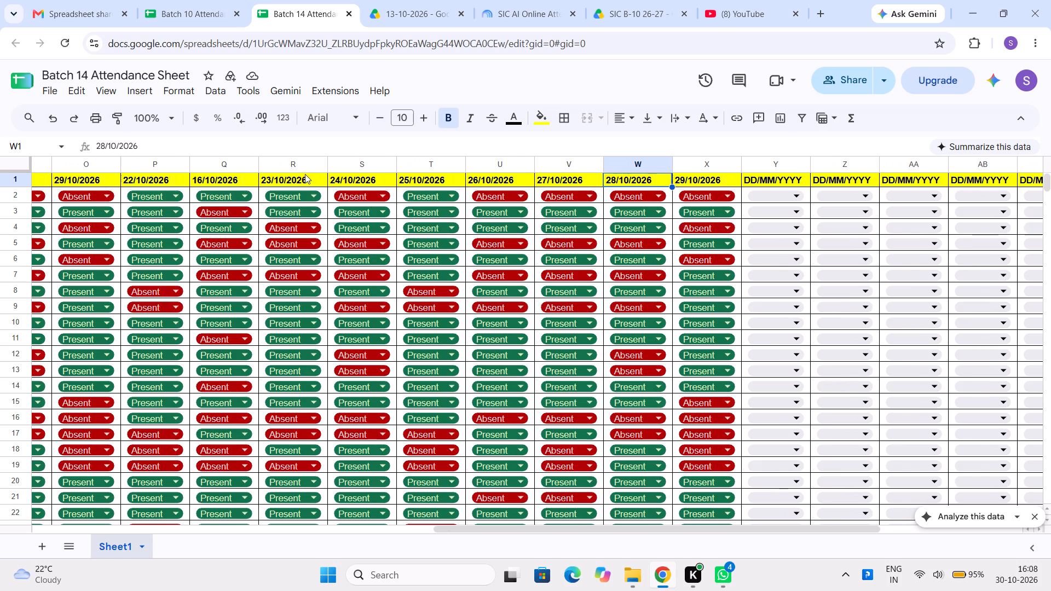
scroll(246, 179, right, 1)
click(246, 179)
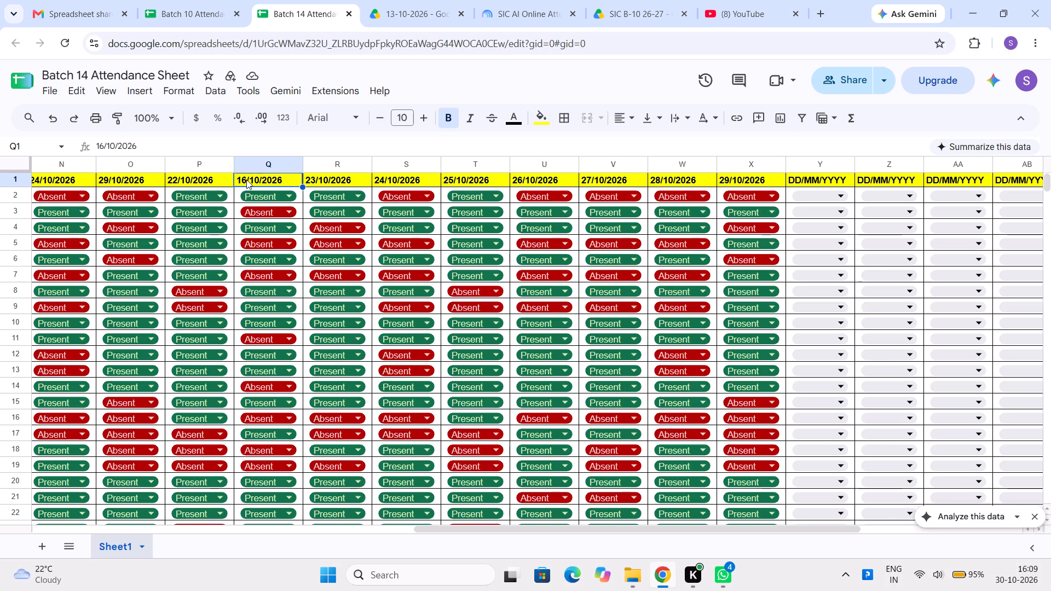
scroll(246, 179, right, 1)
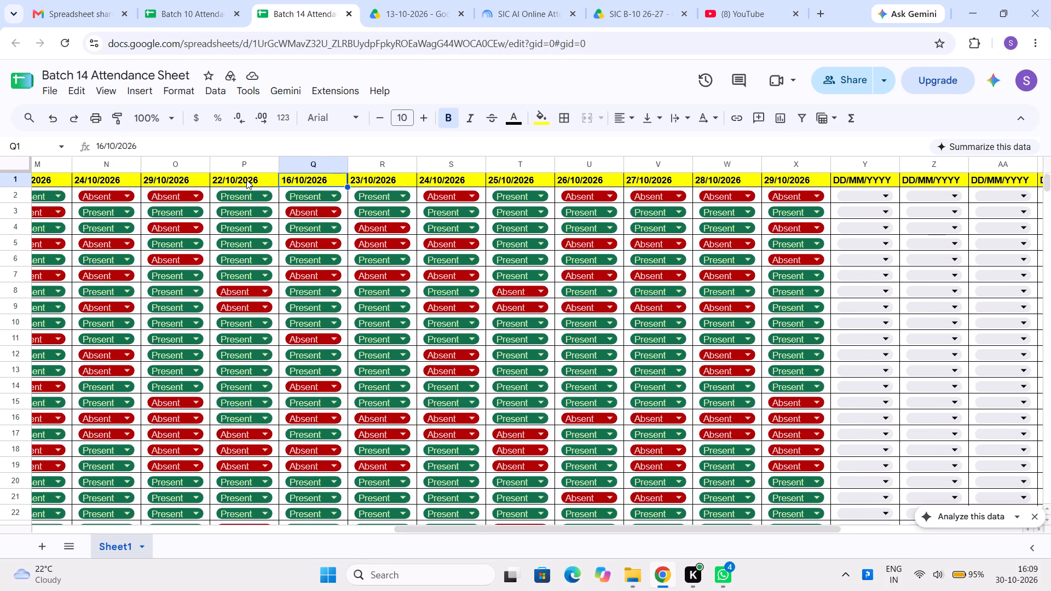
scroll(246, 179, right, 2)
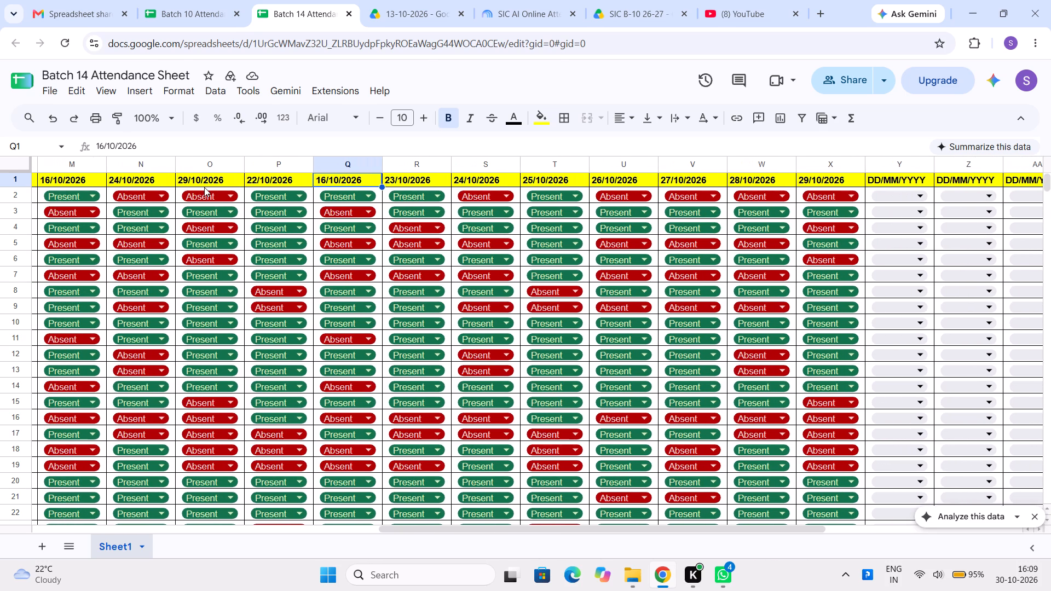
scroll(204, 187, right, 1)
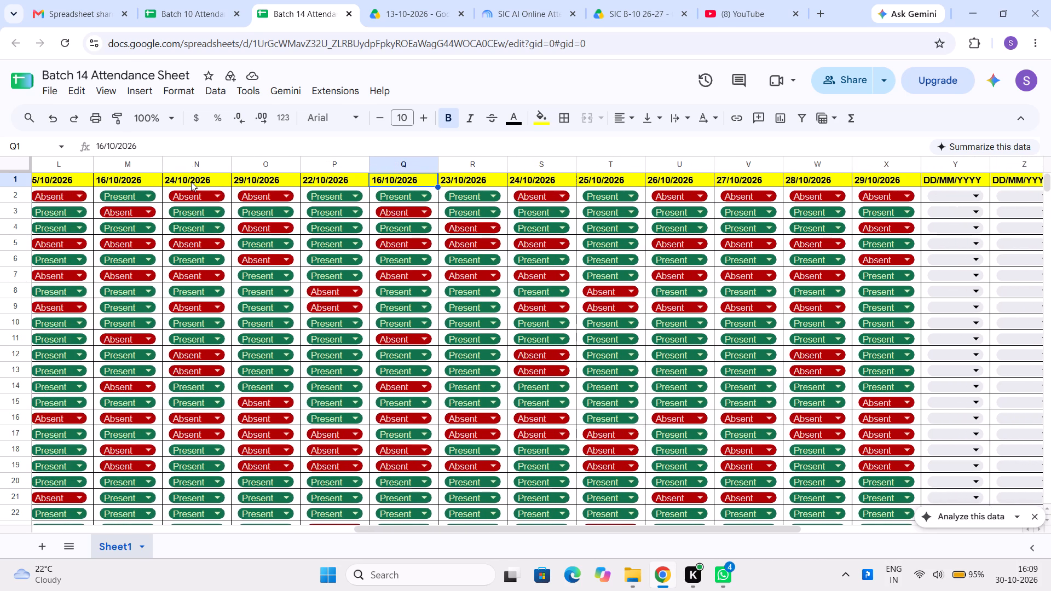
scroll(191, 182, right, 1)
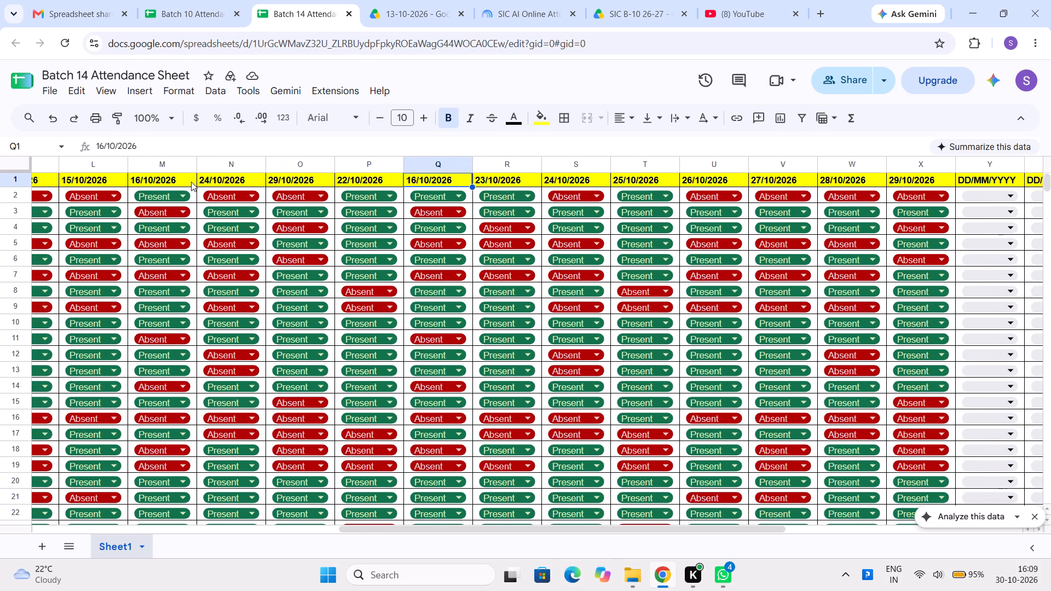
scroll(191, 182, right, 1)
scroll(191, 182, up, 1)
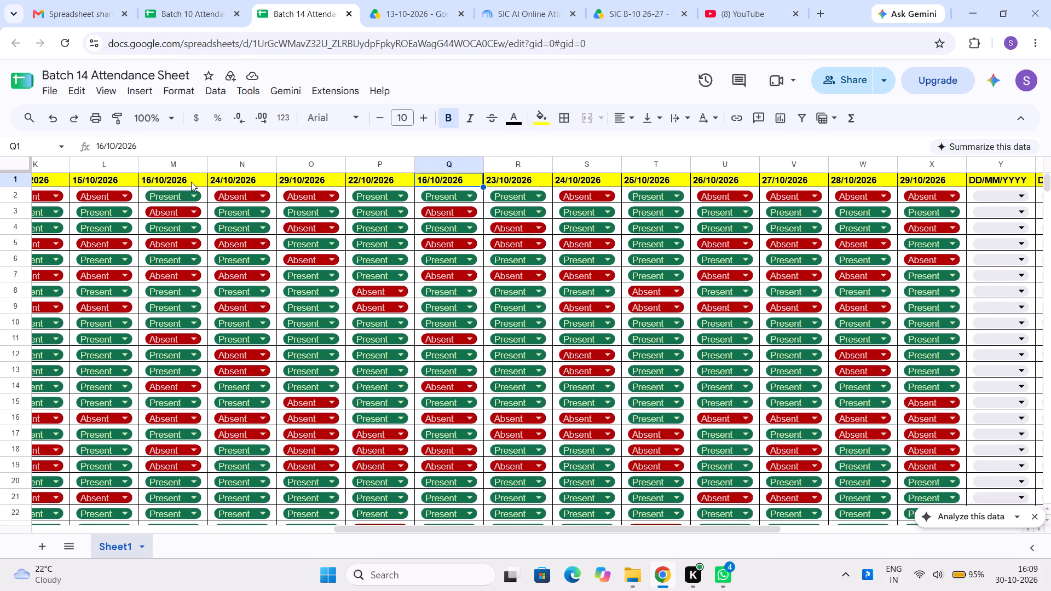
scroll(191, 182, right, 3)
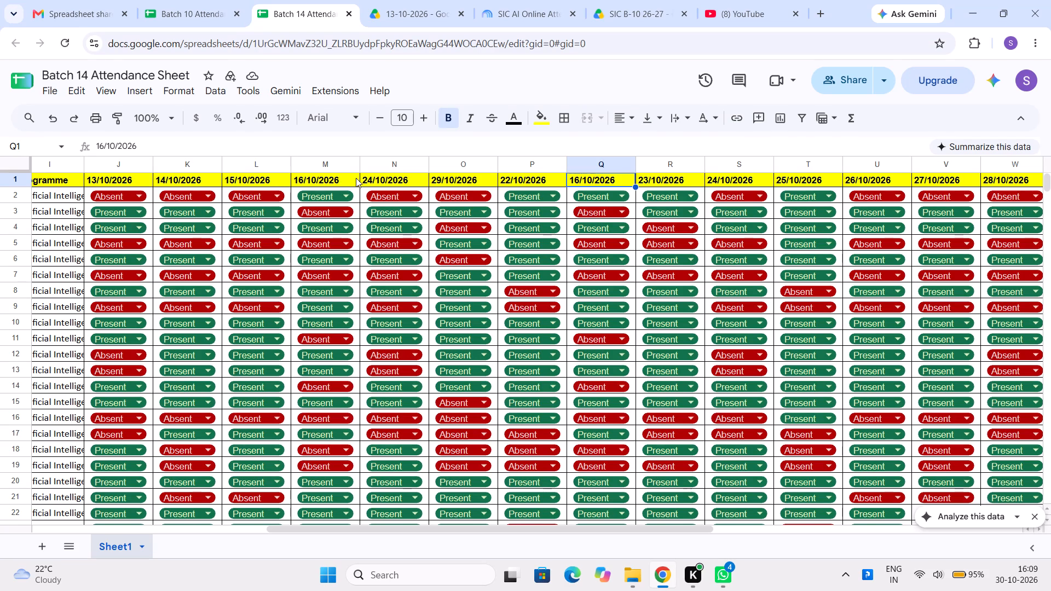
Change the date header in cell N1 to 19/10/2026.
click(385, 179)
double_click(385, 179)
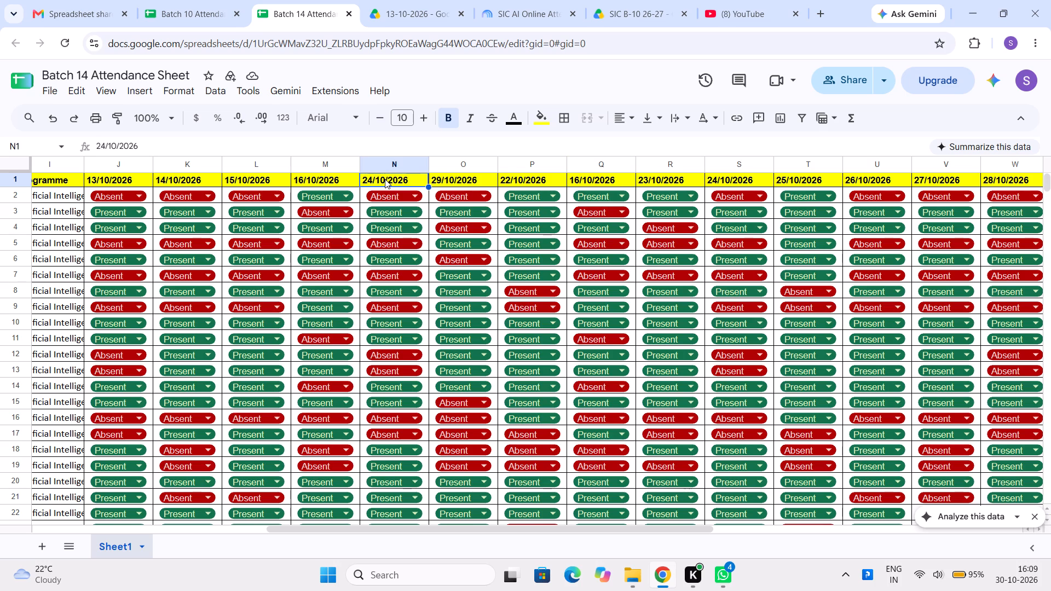
key(Left)
key(Left)
key(Left)
key(Left)
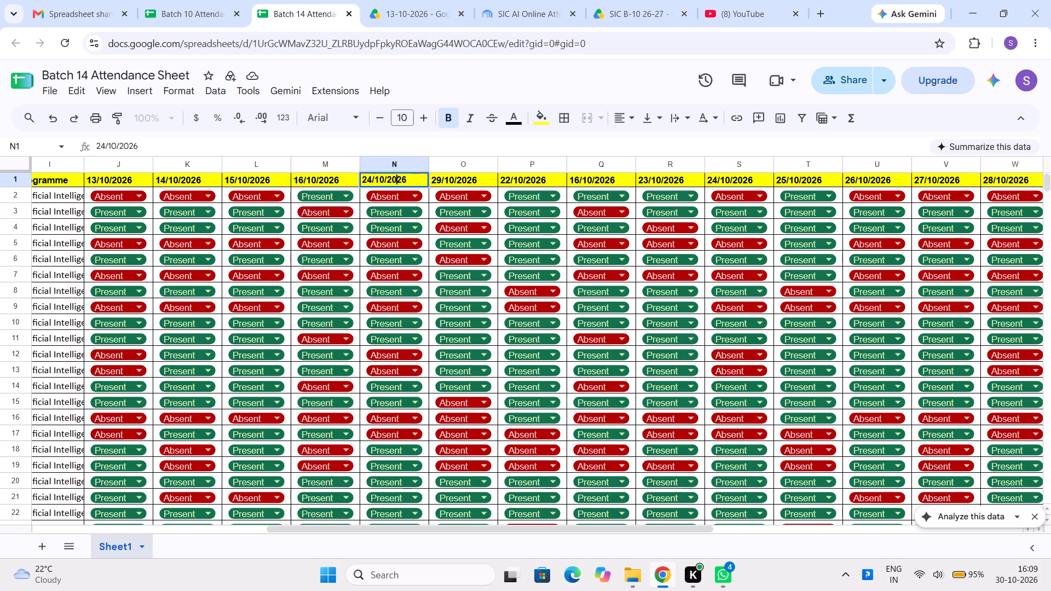
key(Left)
key(Left)
key(Left)
key(Left)
key(BackSpace)
key(BackSpace)
text(19)
key(Return)
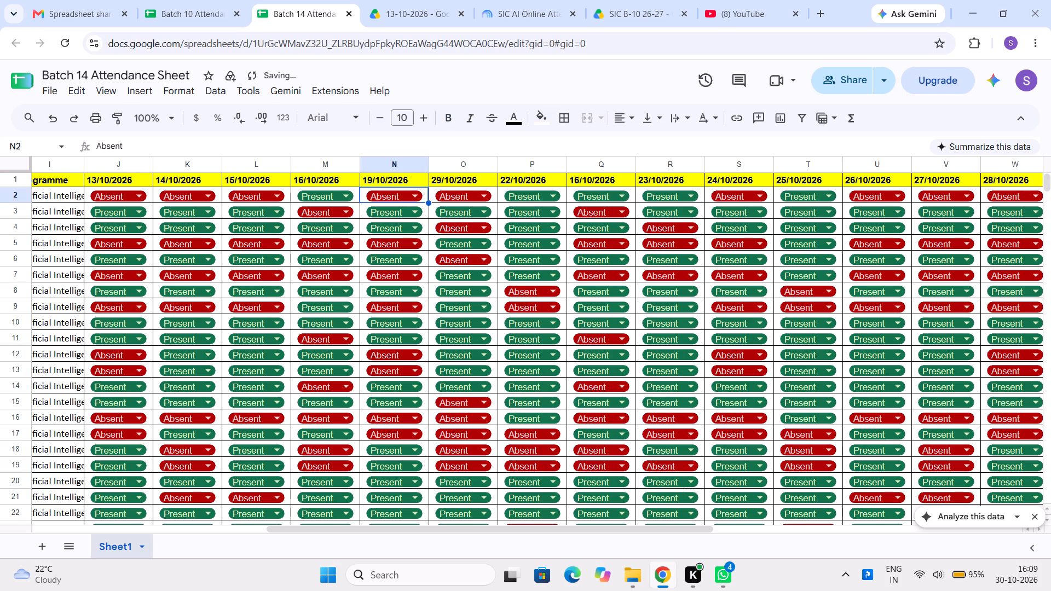
Change the date header in cell O1 to 20/10/2026.
click(453, 178)
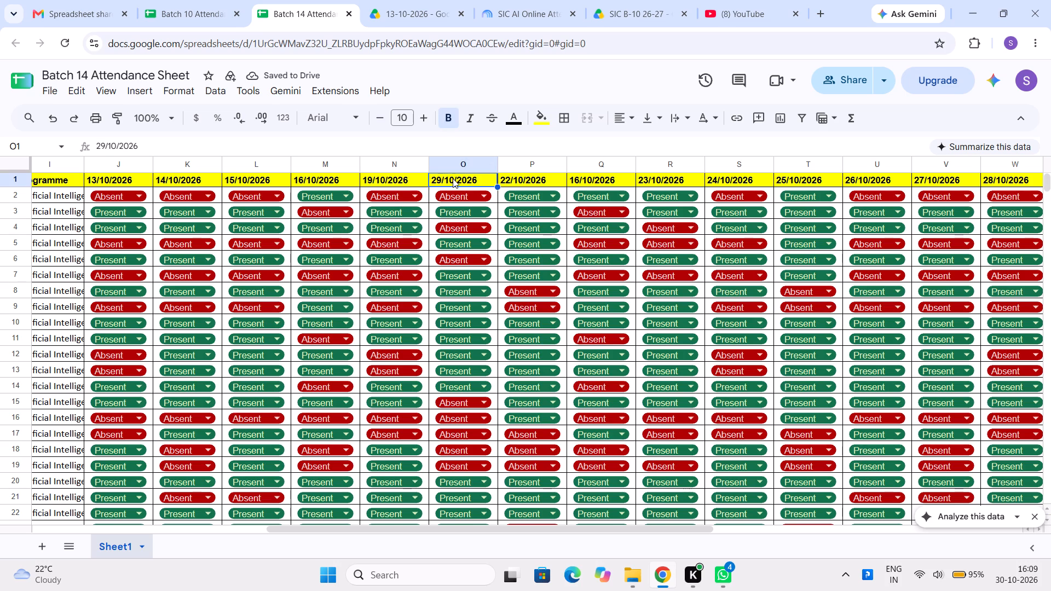
double_click(453, 178)
key(Left)
key(Left)
key(Left)
key(Left)
key(Left)
key(Left)
key(Left)
key(Left)
key(Left)
key(Left)
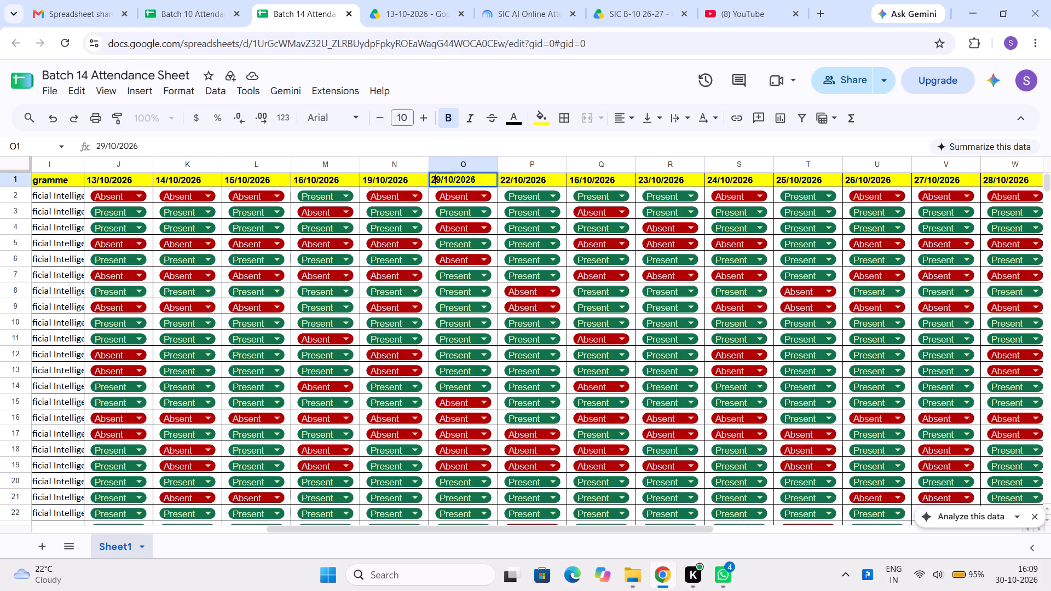
key(Right)
key(Right)
key(BackSpace)
key(BackSpace)
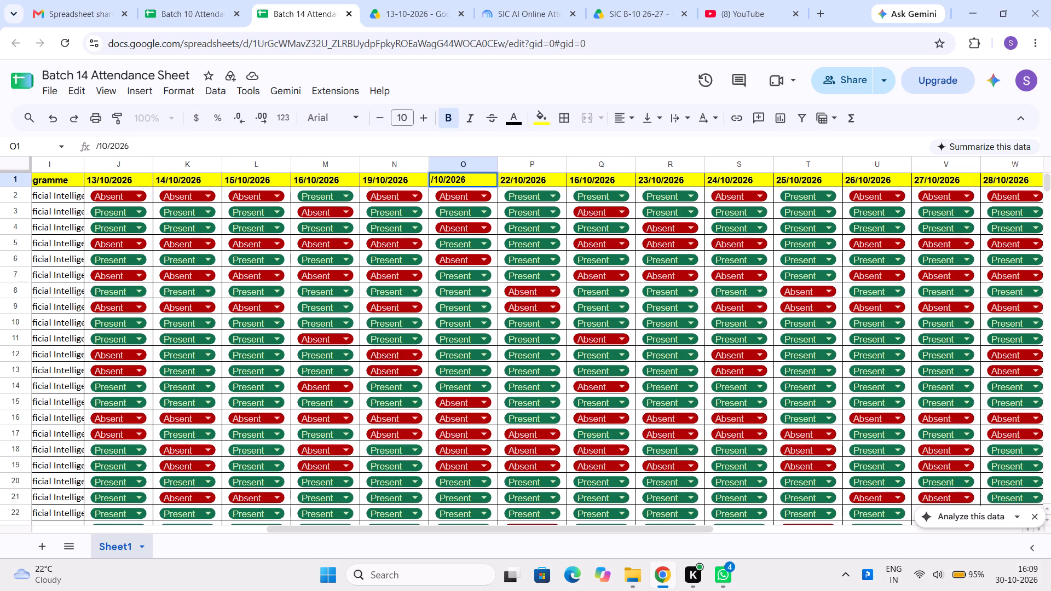
text(20)
key(Return)
Change the date header in cell P1 to 21/10/2026.
click(511, 172)
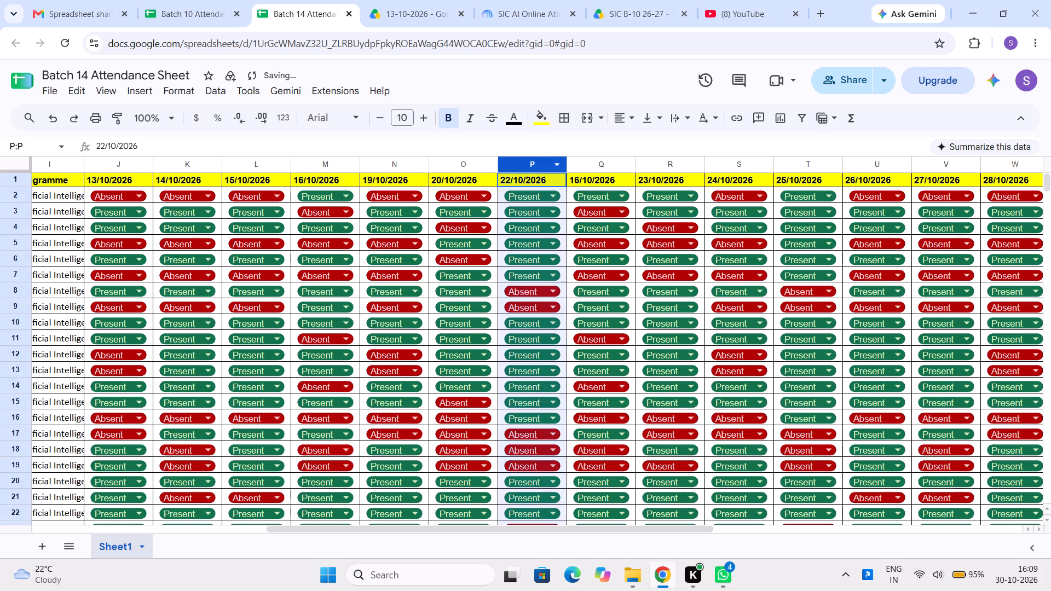
double_click(517, 181)
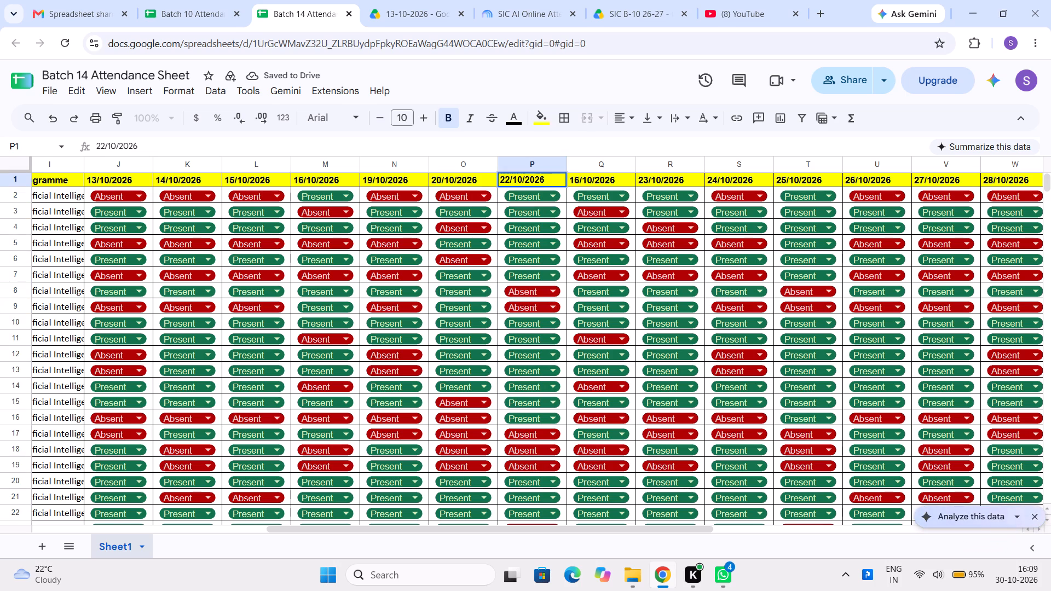
key(Left)
key(Left)
key(Left)
key(Left)
key(Left)
key(Left)
key(Left)
key(Left)
key(Left)
key(Left)
key(Left)
key(Left)
key(Left)
key(Left)
key(Left)
key(Left)
key(Left)
key(Left)
key(Left)
key(Left)
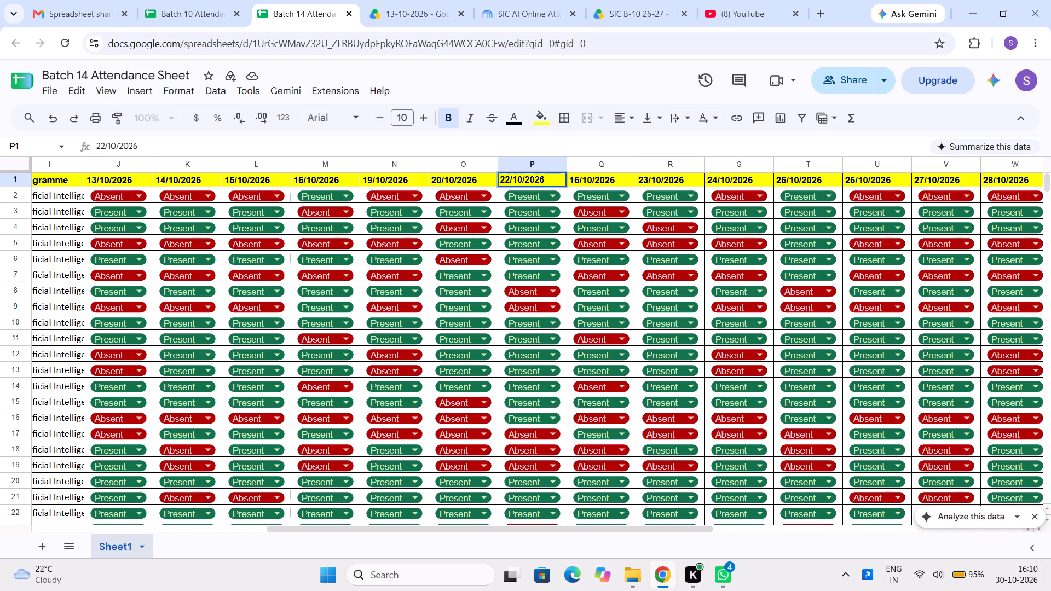
key(0)
key(BackSpace)
key(Right)
key(Right)
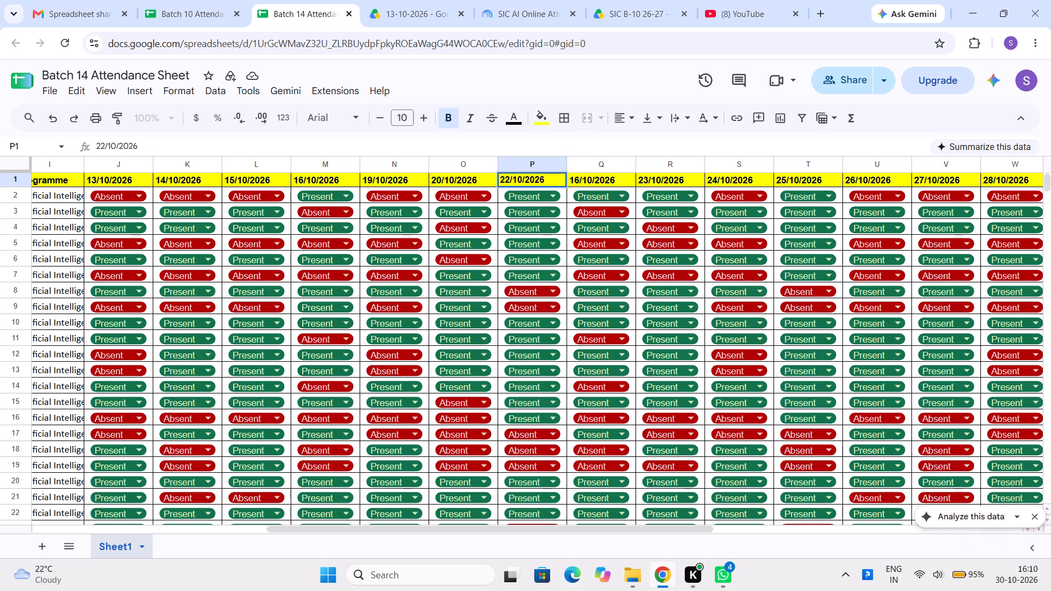
key(BackSpace)
key(1)
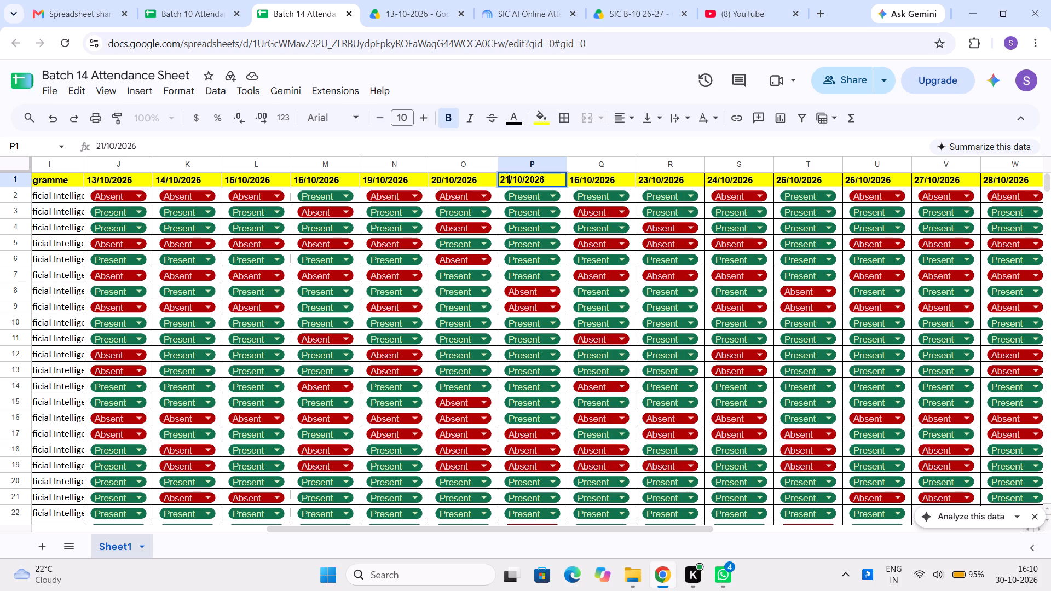
Change the date header in cell Q1 to 22/10/2026.
click(588, 178)
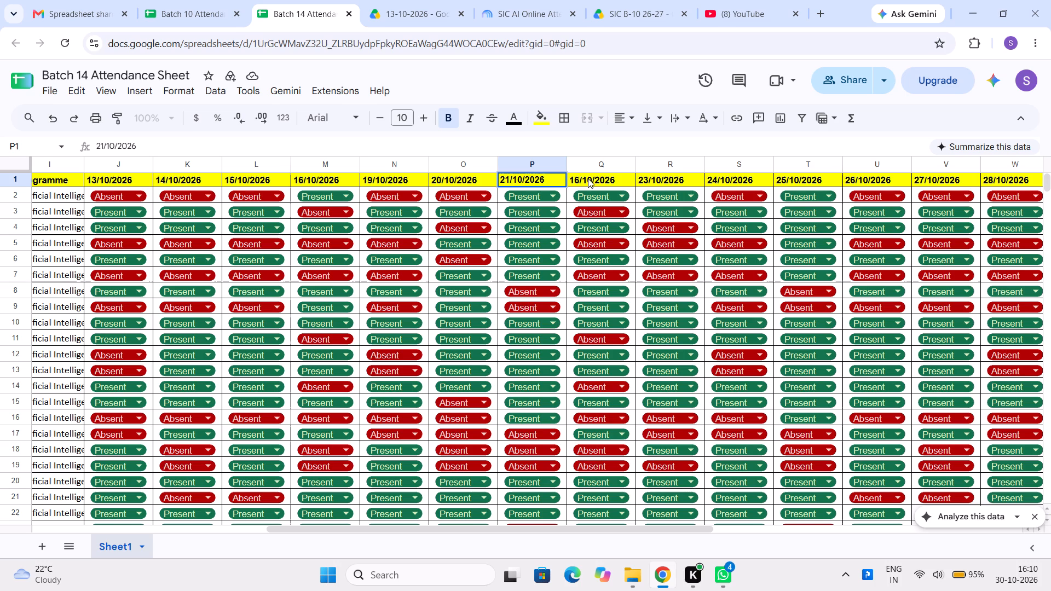
double_click(588, 178)
key(Left)
key(Left)
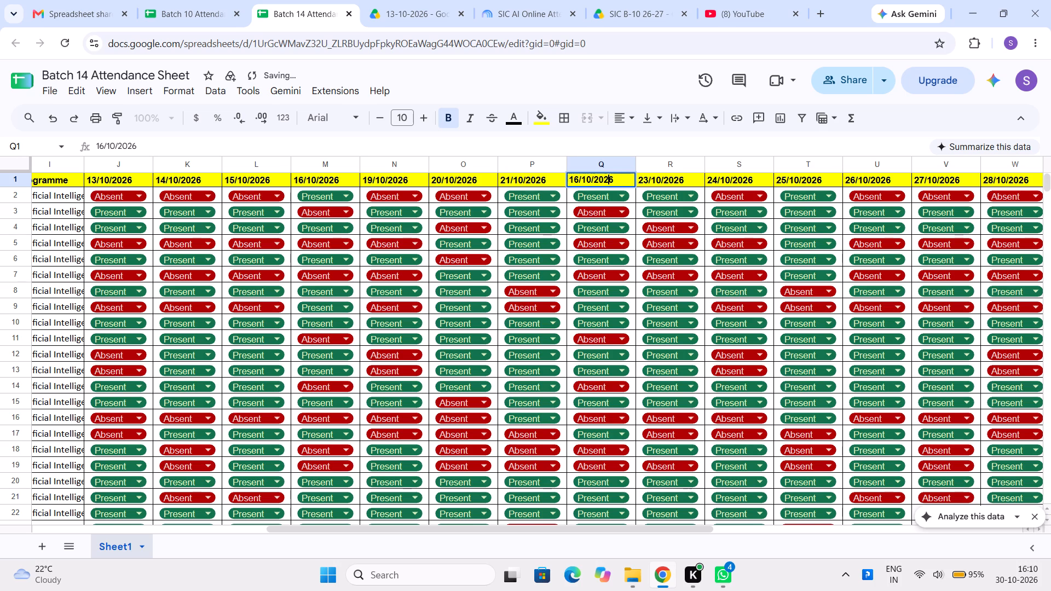
key(Left)
key(Left)
key(Left)
key(Left)
key(Left)
key(Left)
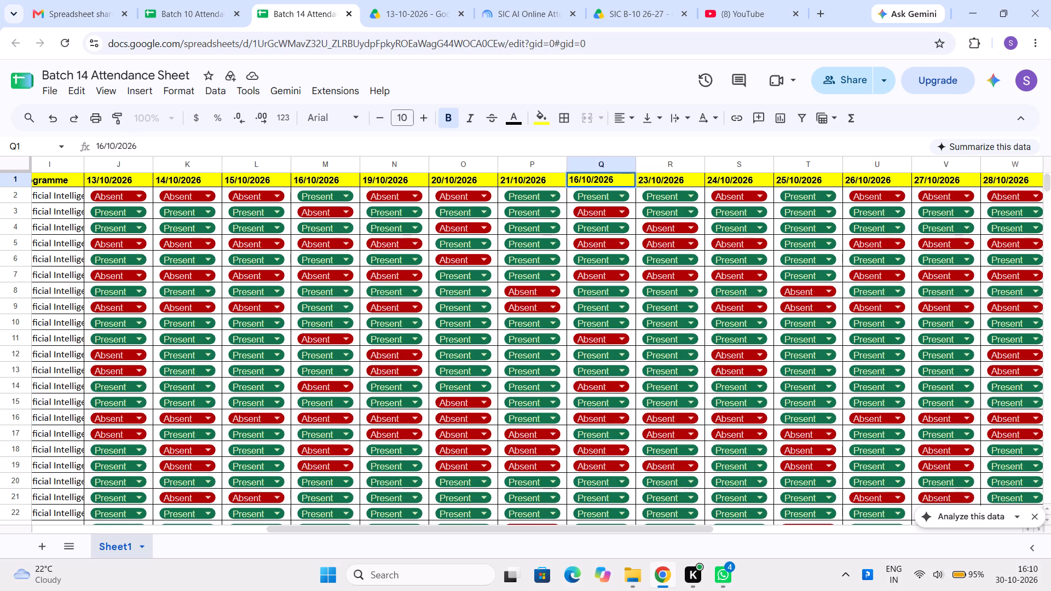
key(BackSpace)
key(BackSpace)
text(22)
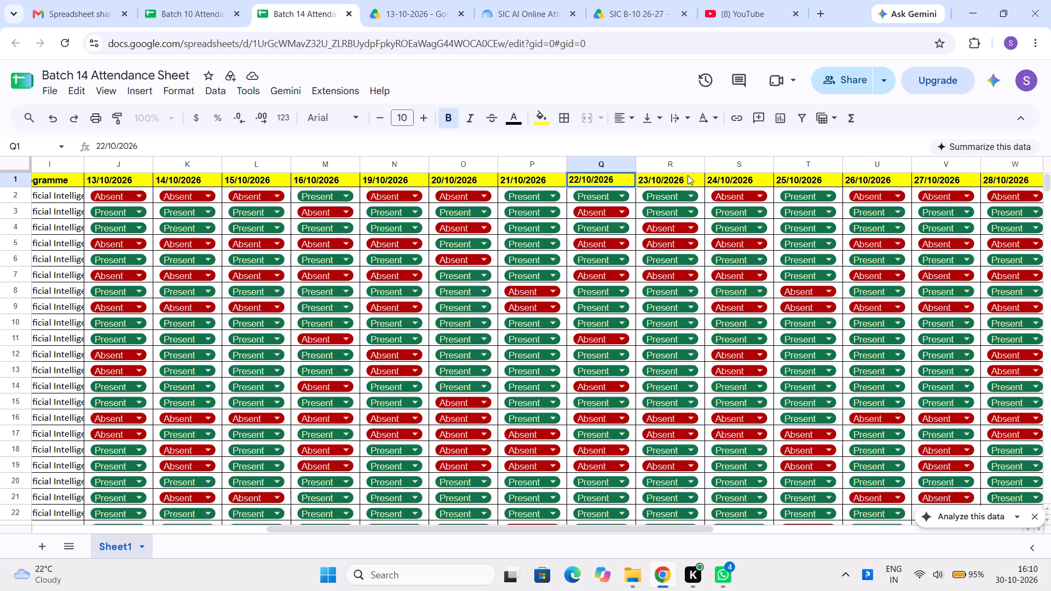
scroll(688, 175, right, 1)
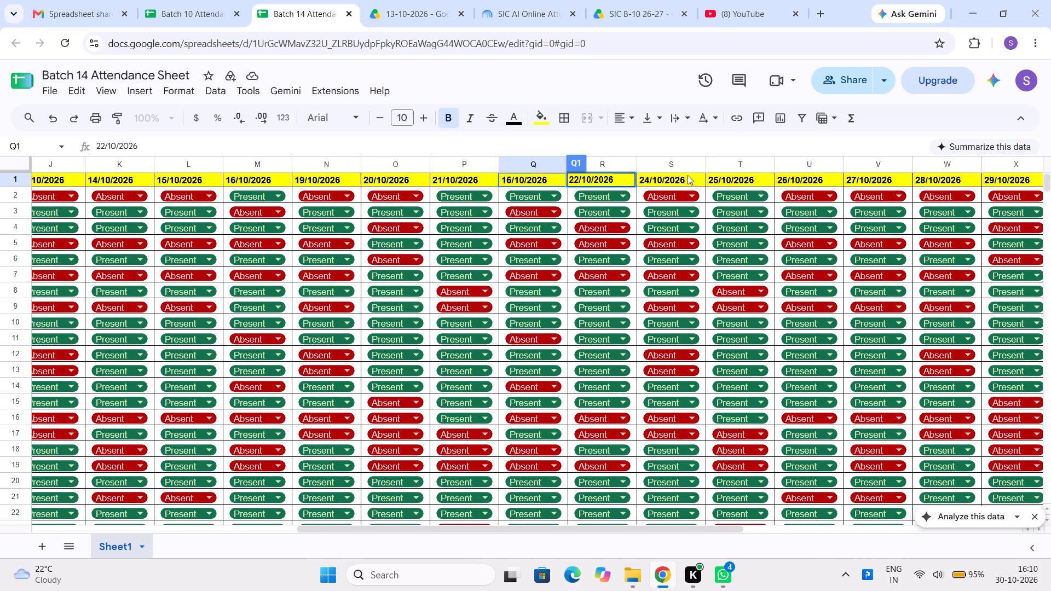
scroll(688, 175, right, 1)
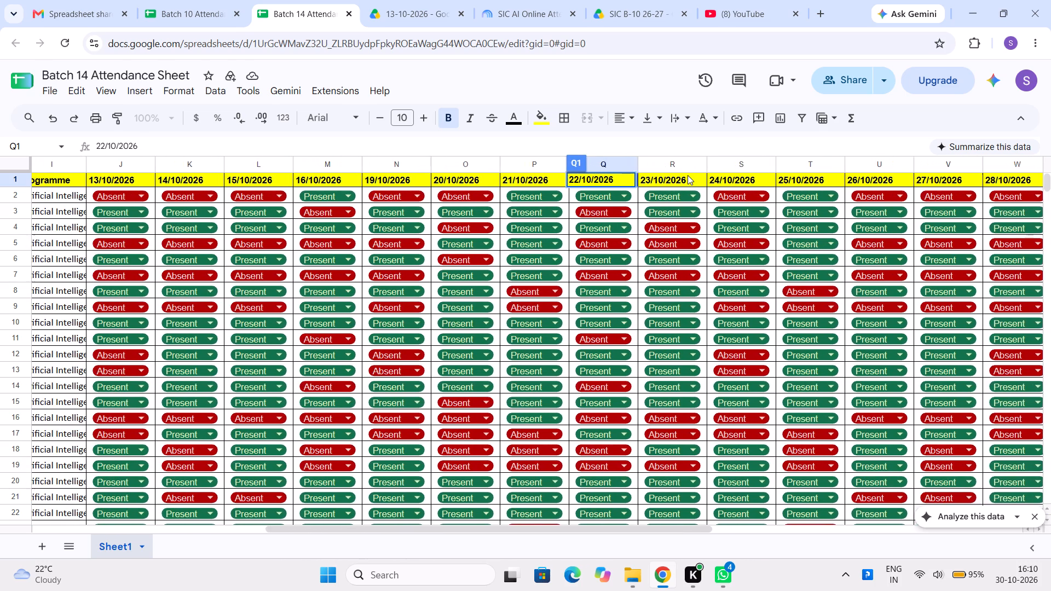
scroll(688, 175, right, 1)
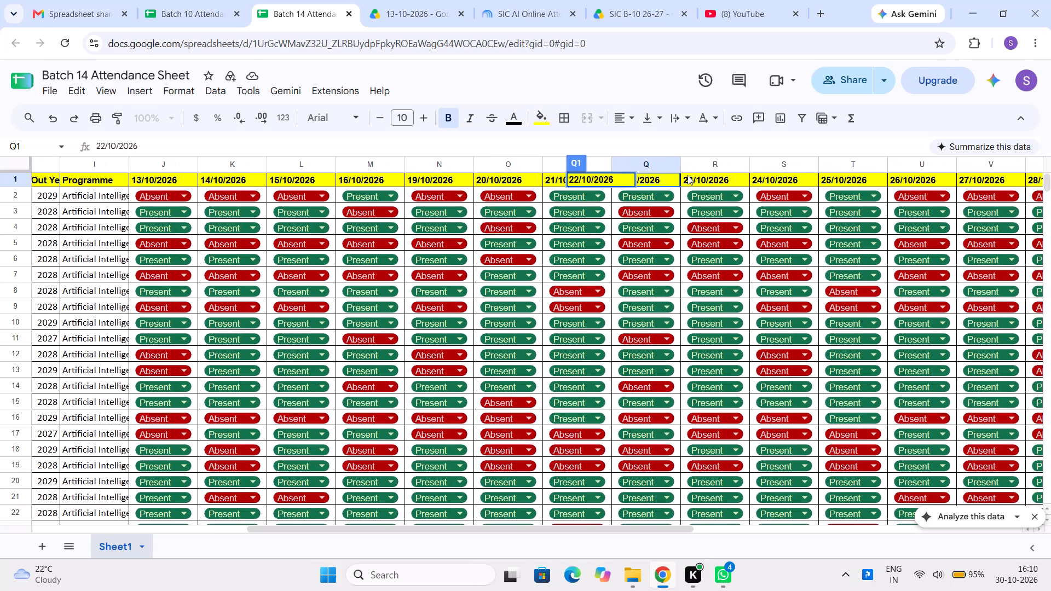
scroll(688, 175, right, 1)
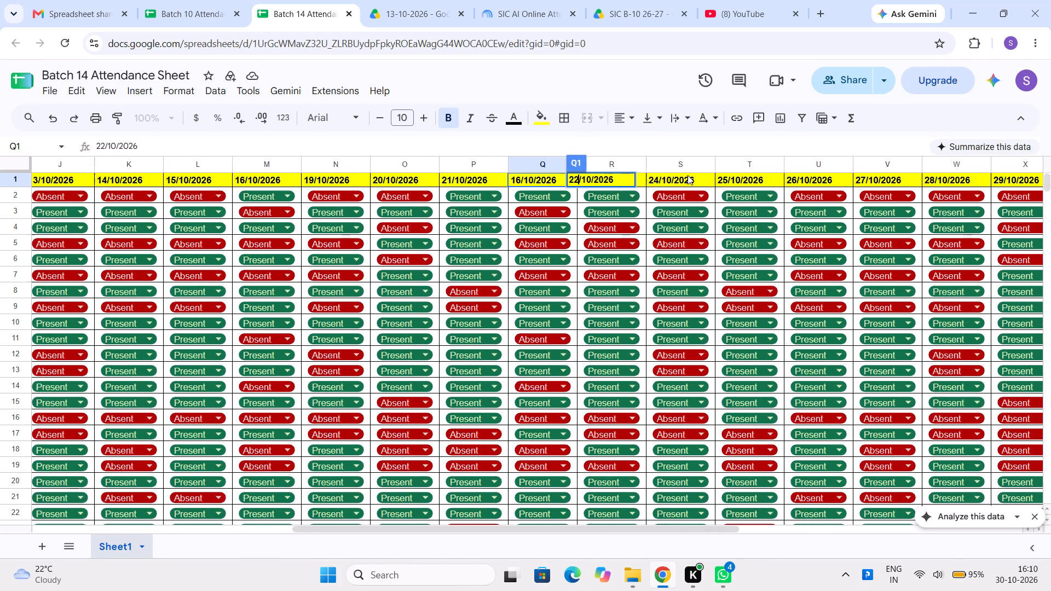
scroll(688, 175, right, 2)
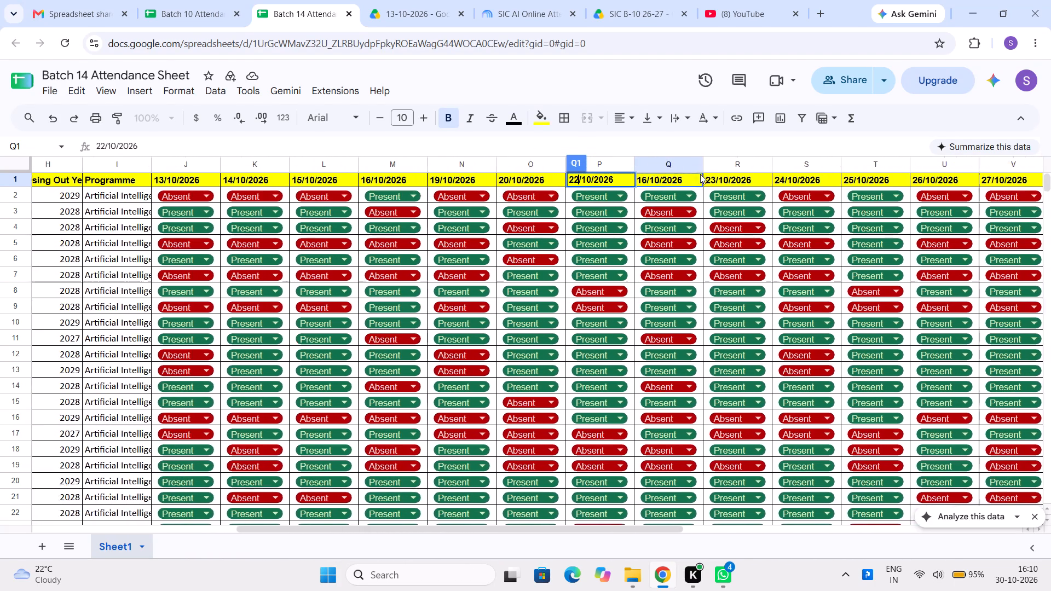
scroll(700, 174, right, 1)
scroll(700, 174, left, 3)
click(672, 227)
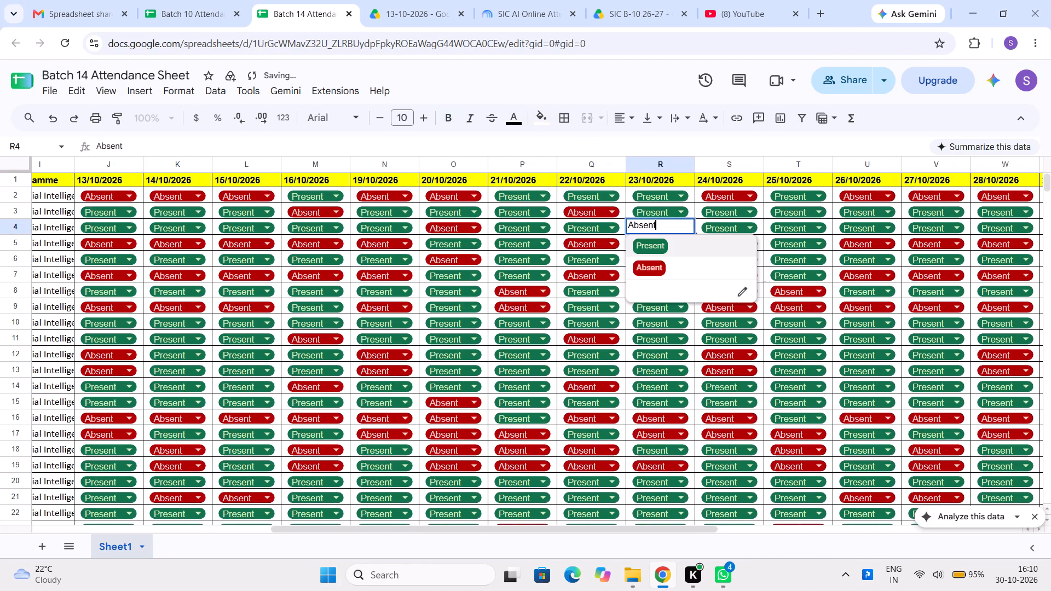
click(579, 180)
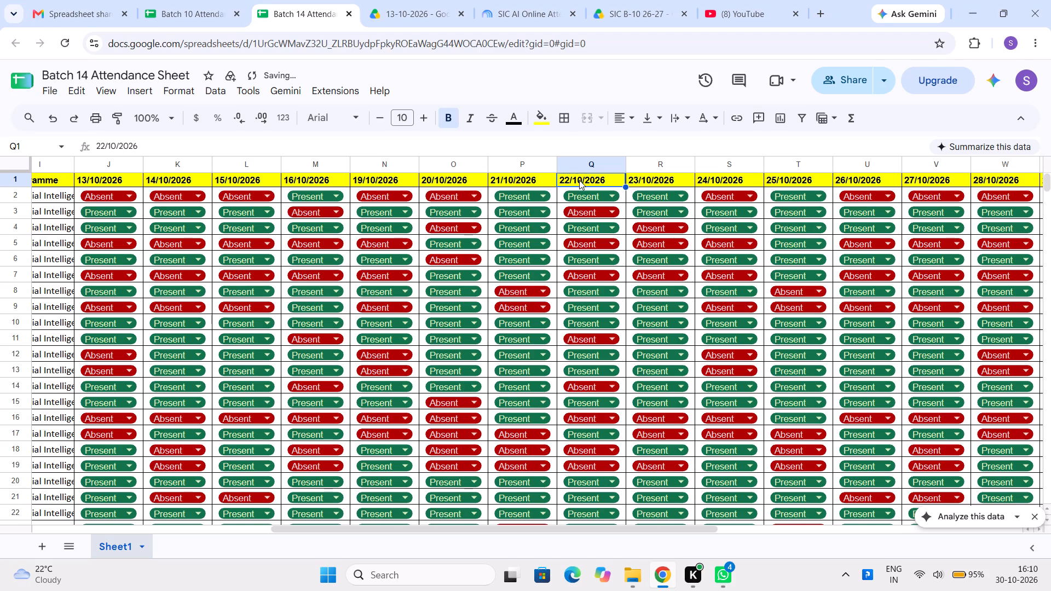
scroll(579, 180, left, 2)
click(702, 135)
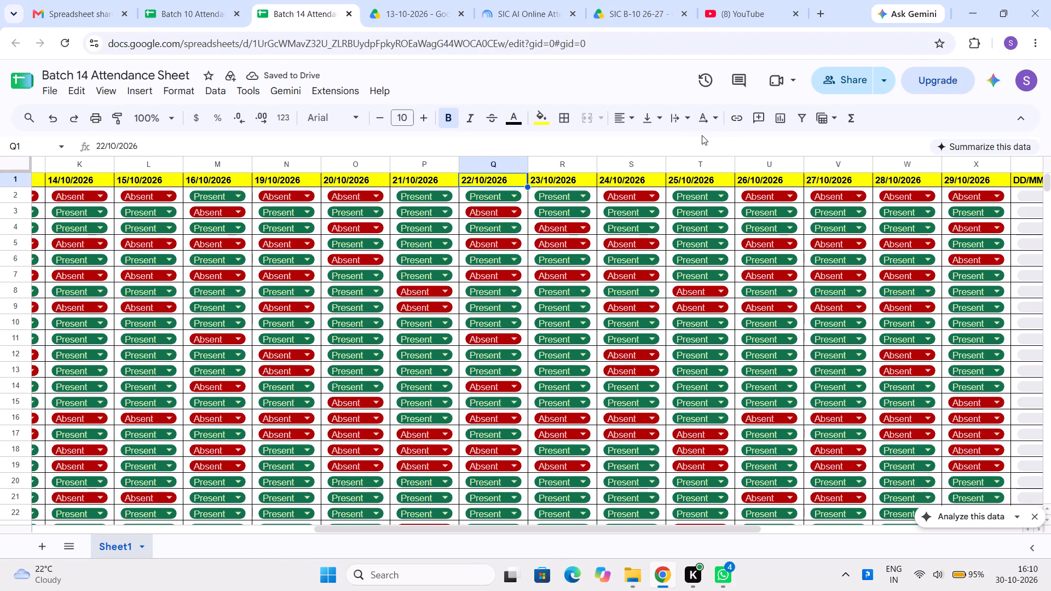
scroll(646, 343, down, 2)
scroll(646, 343, up, 6)
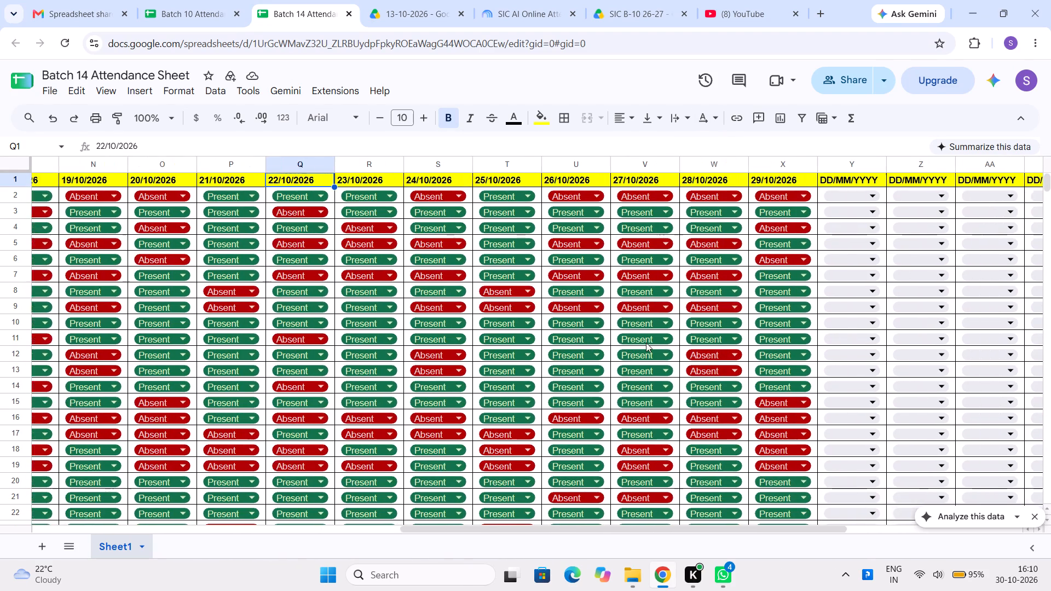
click(848, 295)
scroll(599, 307, right, 2)
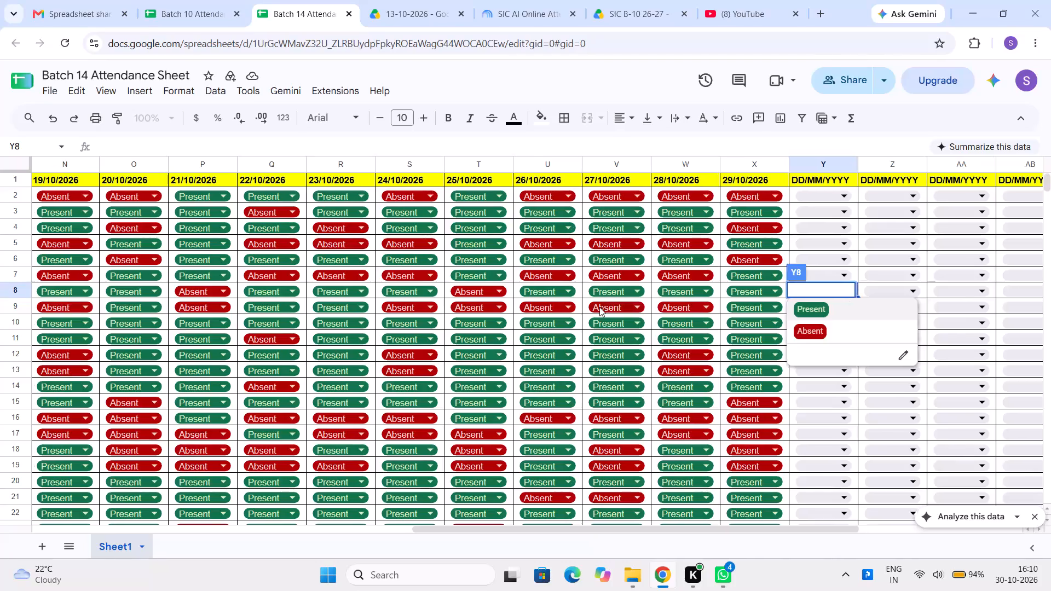
scroll(599, 307, right, 4)
scroll(599, 307, left, 6)
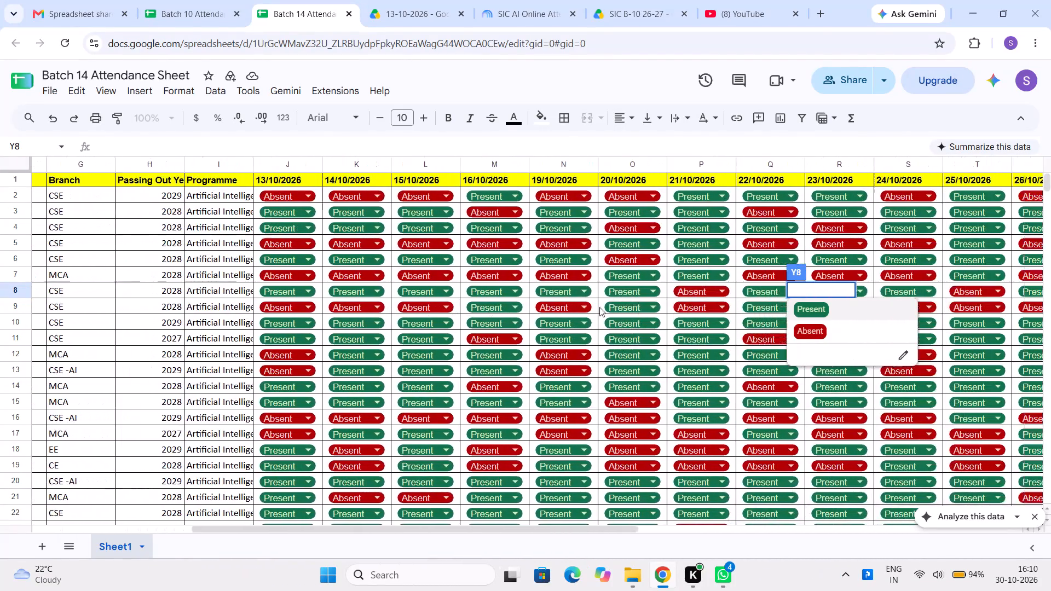
scroll(599, 307, left, 1)
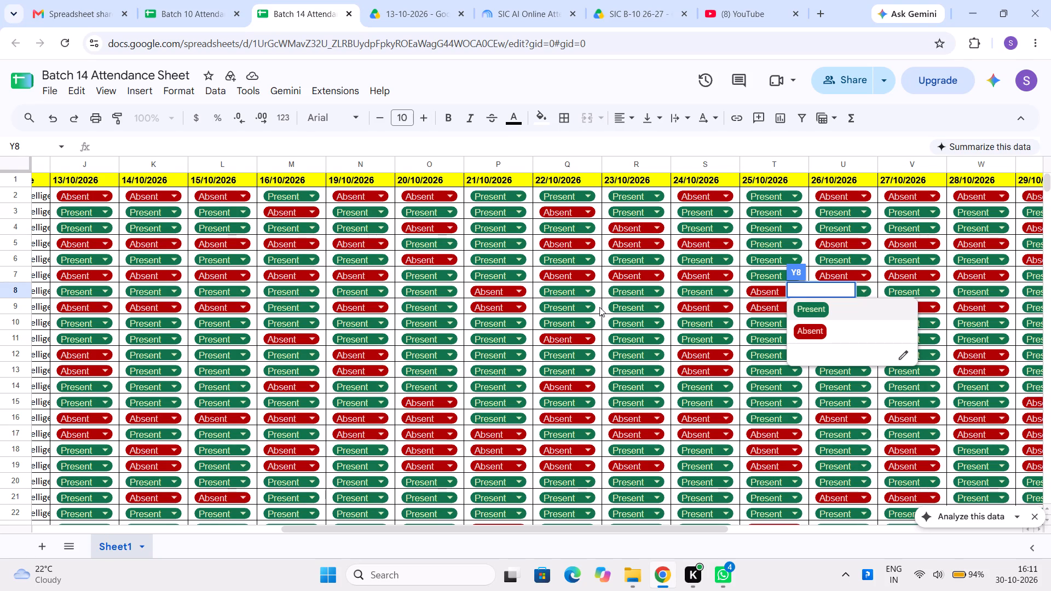
scroll(599, 307, left, 4)
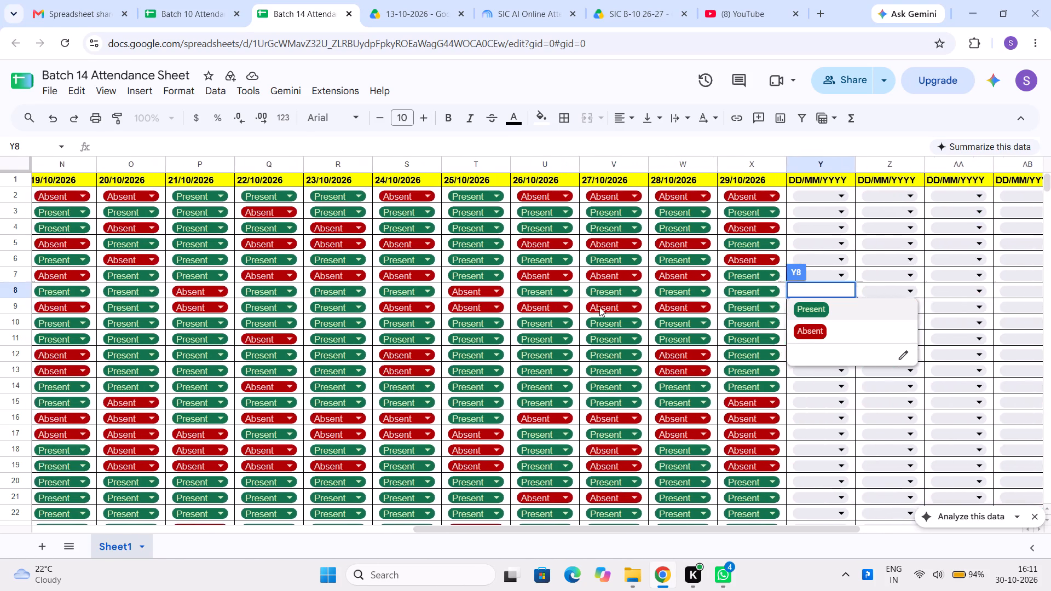
click(780, 231)
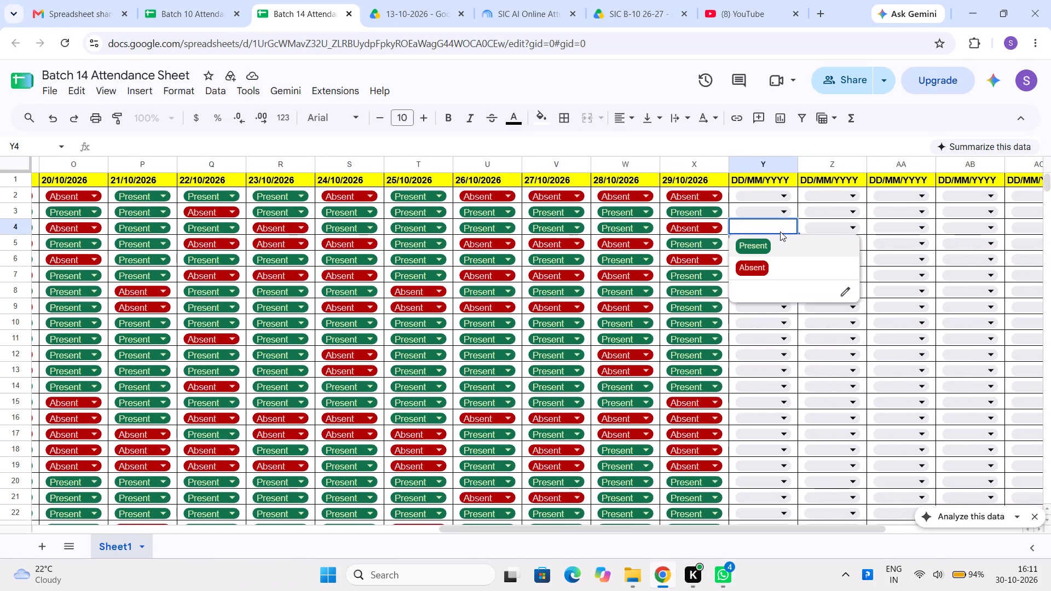
click(663, 143)
scroll(663, 143, left, 1)
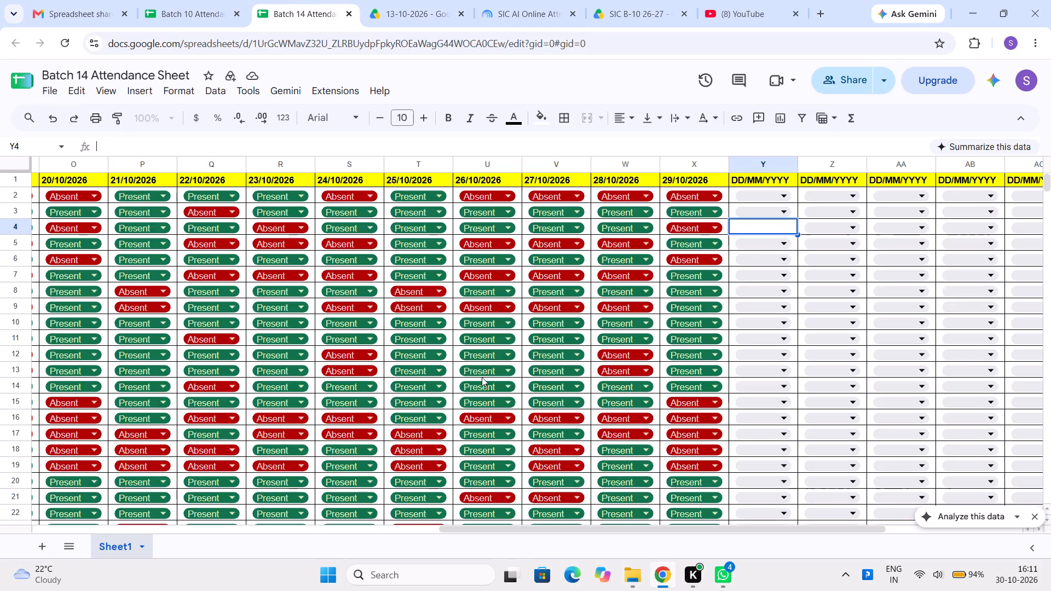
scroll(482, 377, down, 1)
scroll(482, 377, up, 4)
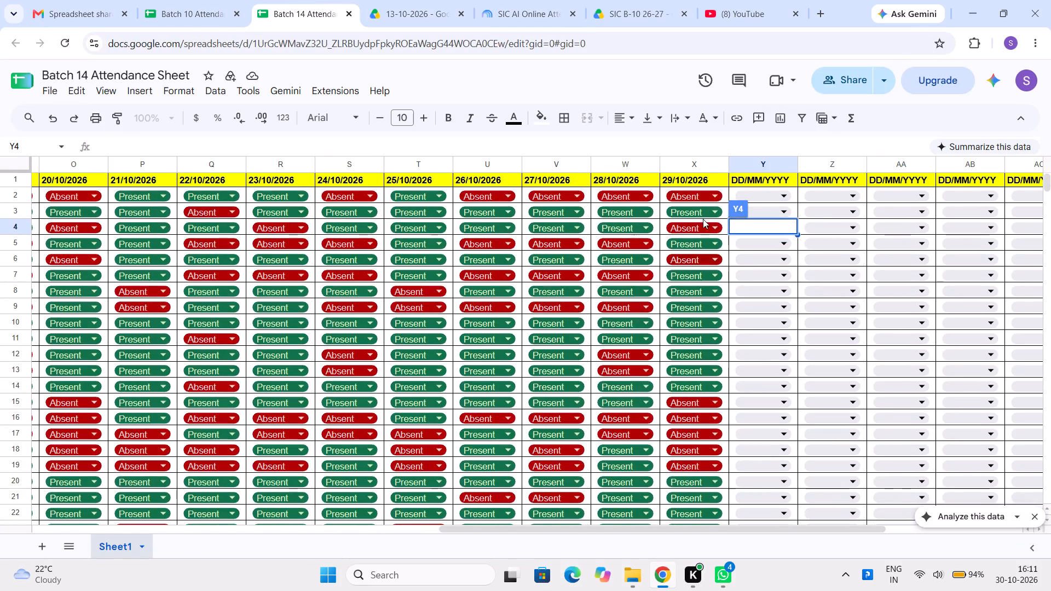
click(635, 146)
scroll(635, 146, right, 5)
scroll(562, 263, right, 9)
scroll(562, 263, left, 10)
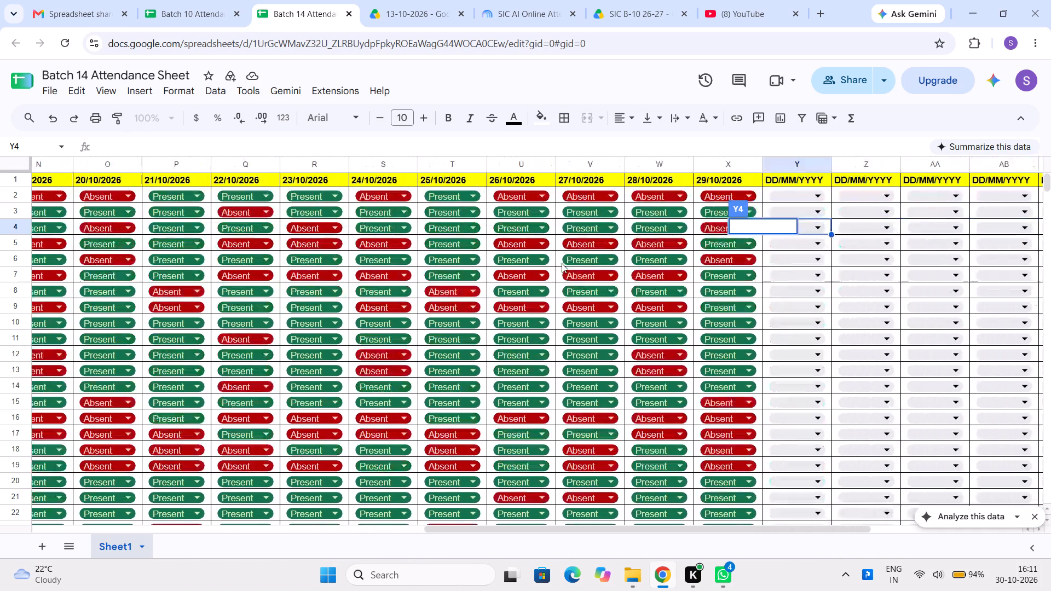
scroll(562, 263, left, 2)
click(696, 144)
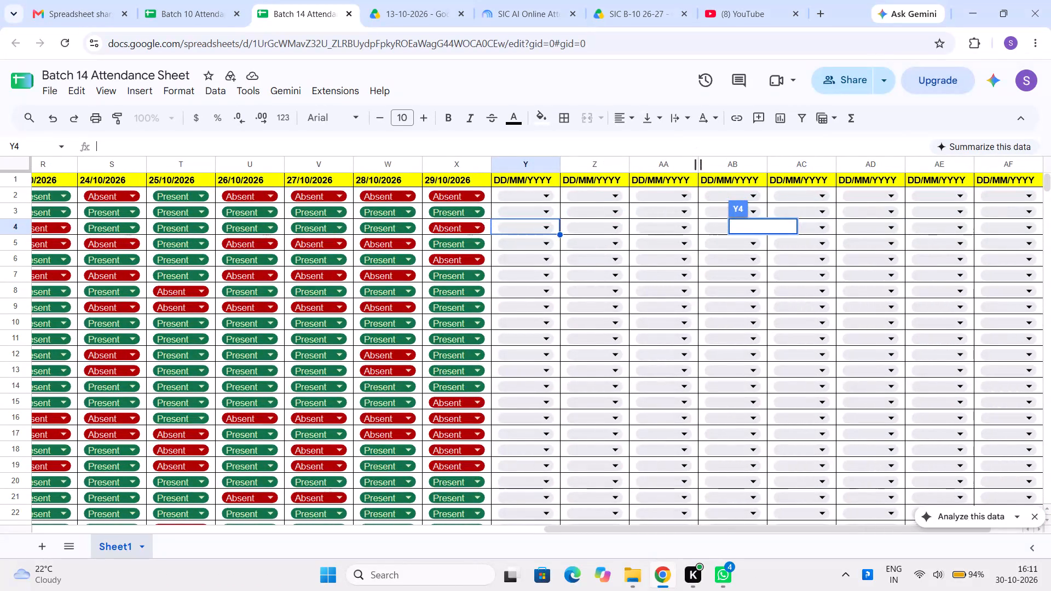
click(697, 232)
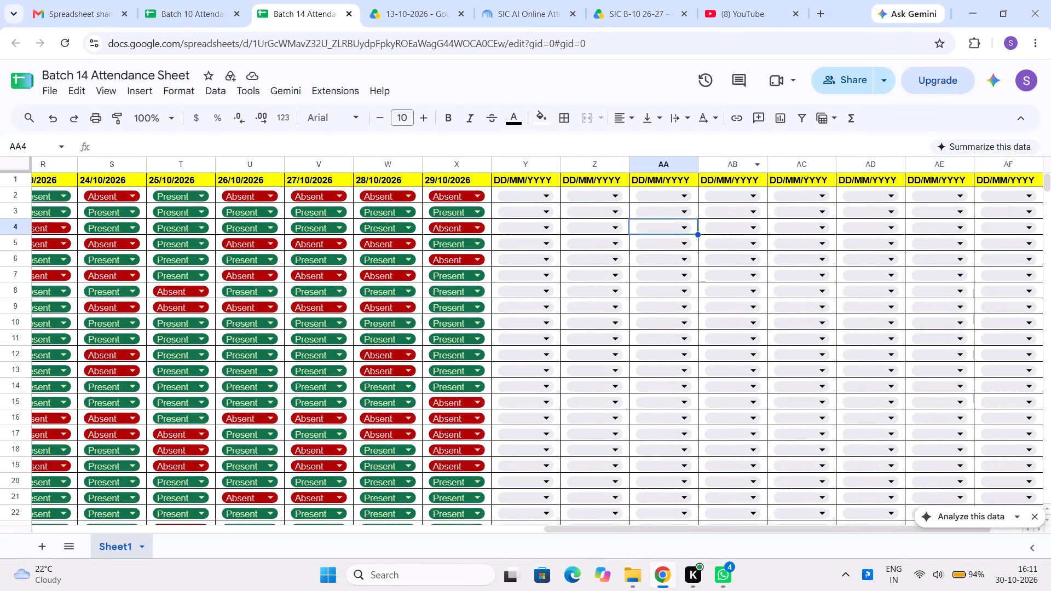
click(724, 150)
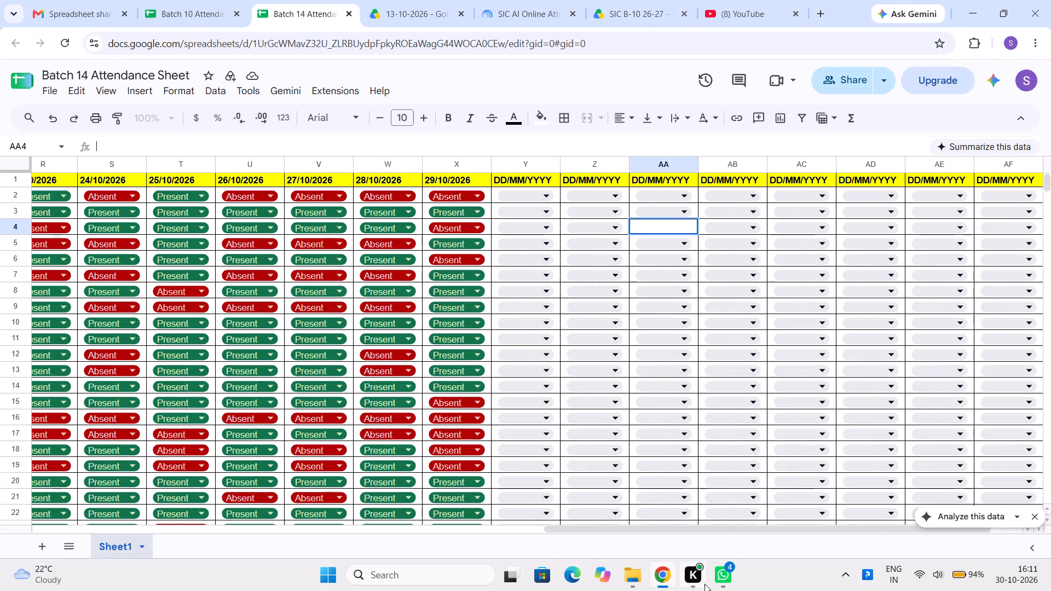
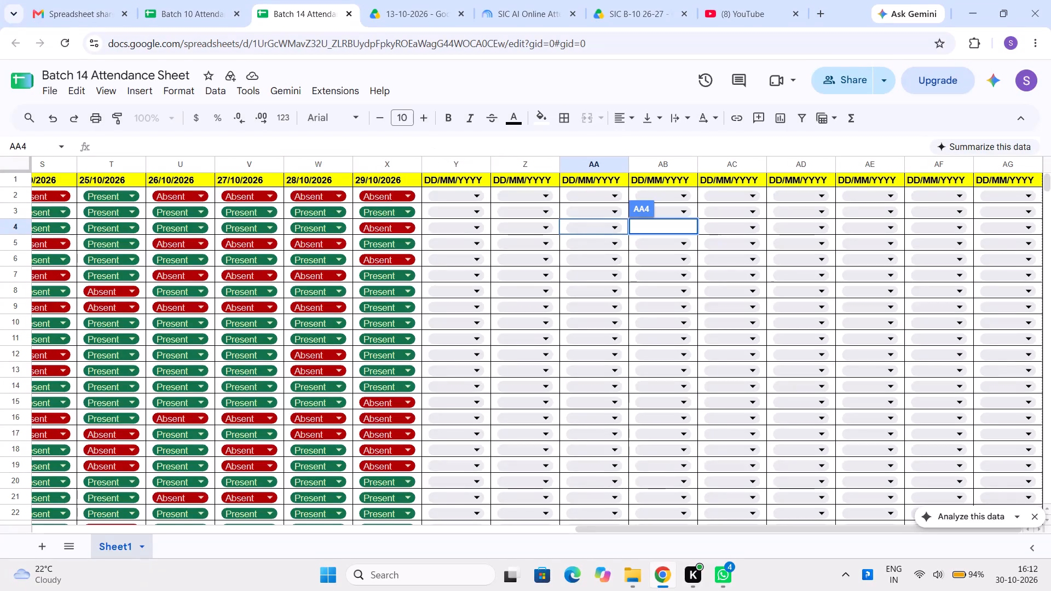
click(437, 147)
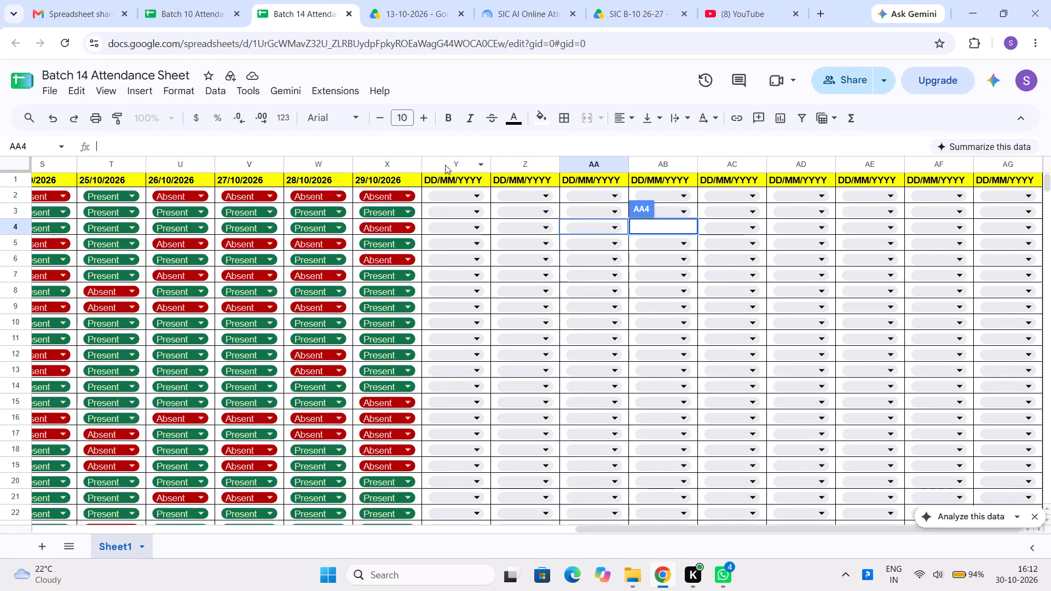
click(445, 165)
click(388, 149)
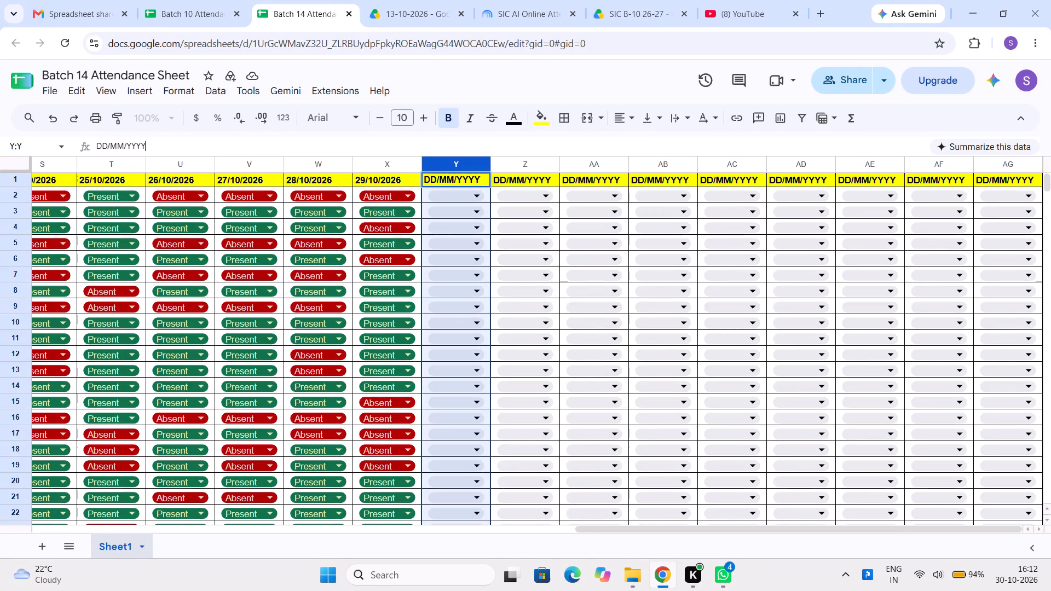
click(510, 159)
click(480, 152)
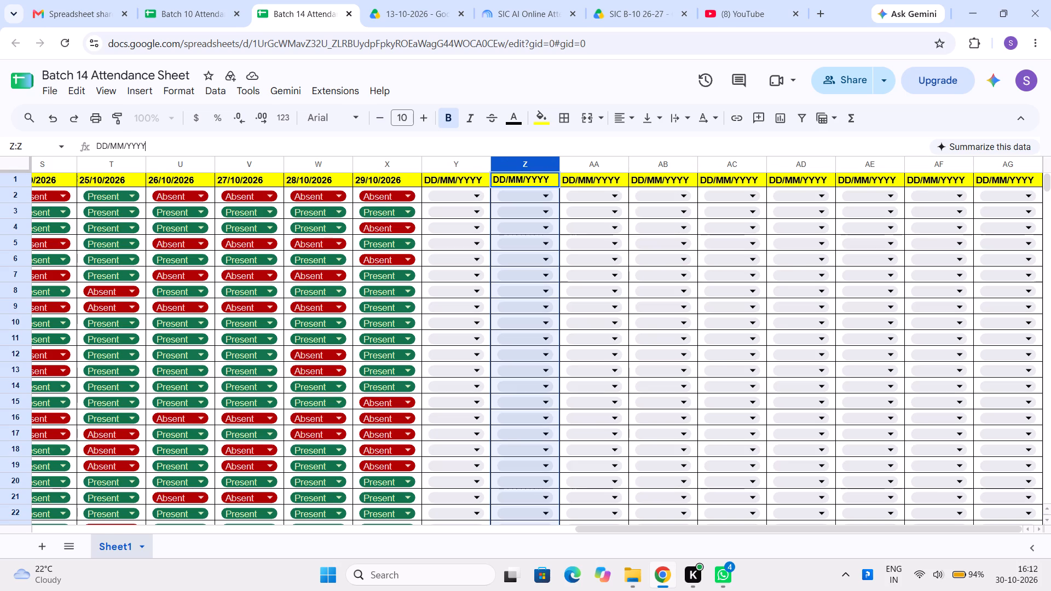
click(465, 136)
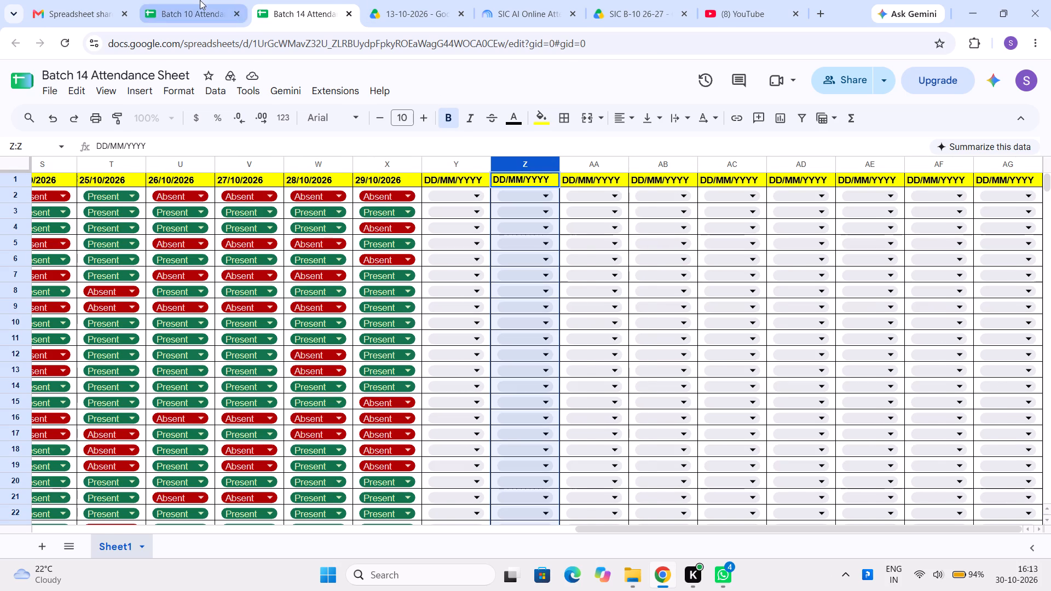
Switch to the Batch 10 Attendance Sheet, checking its October date columns against the Batch 14 sheet.
click(200, 0)
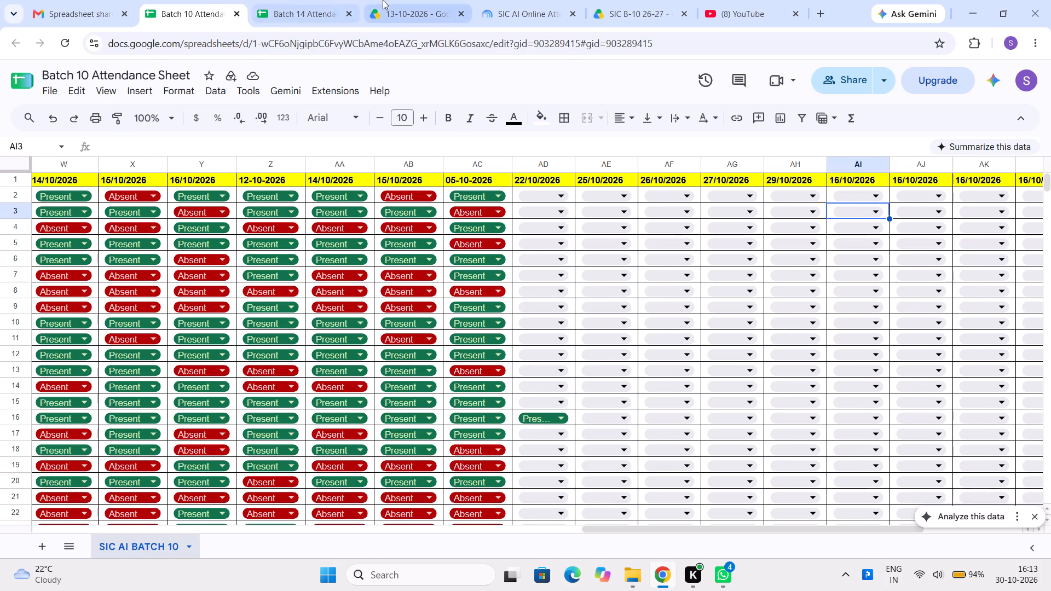
click(282, 8)
click(188, 8)
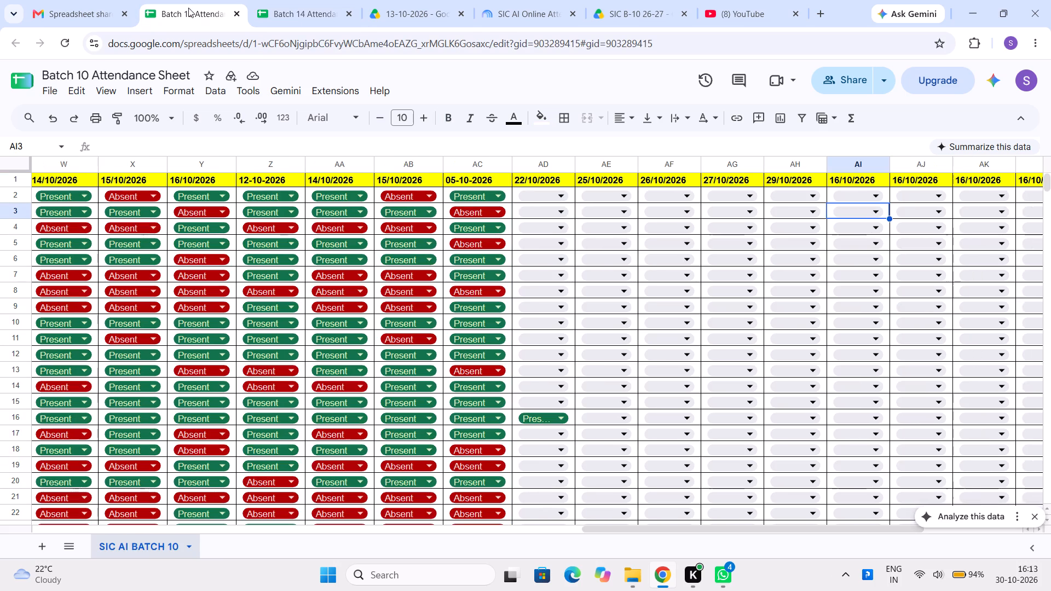
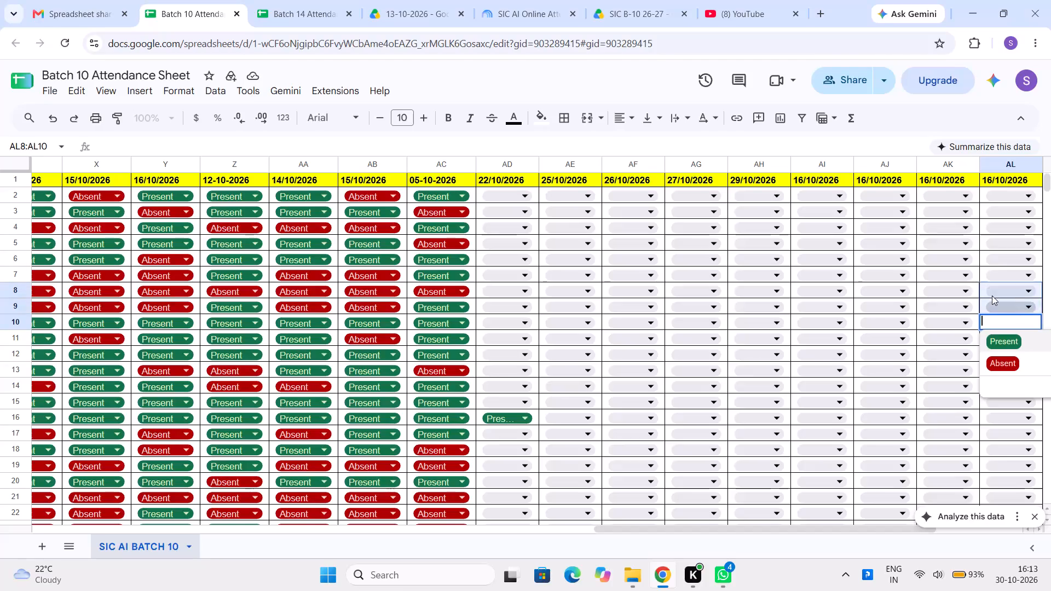
Review the October date headers and attendance entries across the Batch 10 sheet, including the columns from 22/10/2026 onward.
click(992, 296)
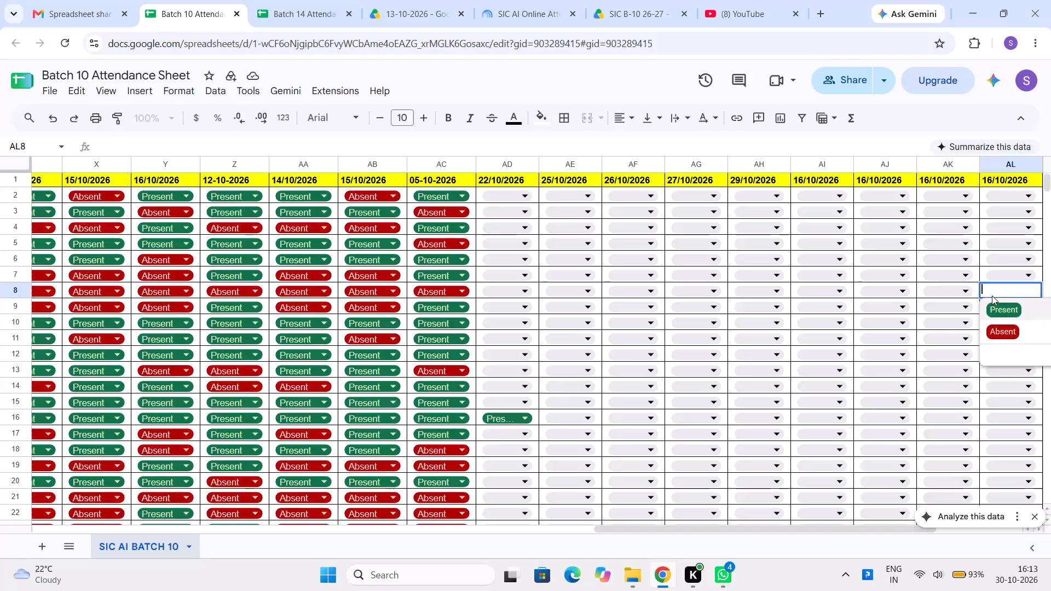
click(1050, 264)
drag(1050, 264, 1018, 262)
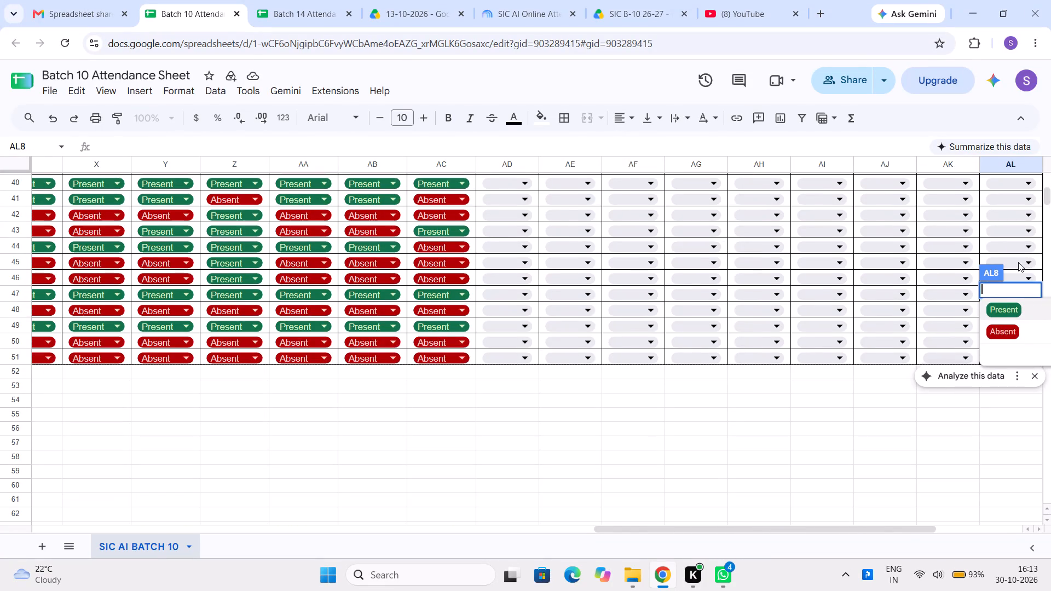
drag(1018, 262, 944, 250)
scroll(944, 250, up, 4)
scroll(663, 327, up, 5)
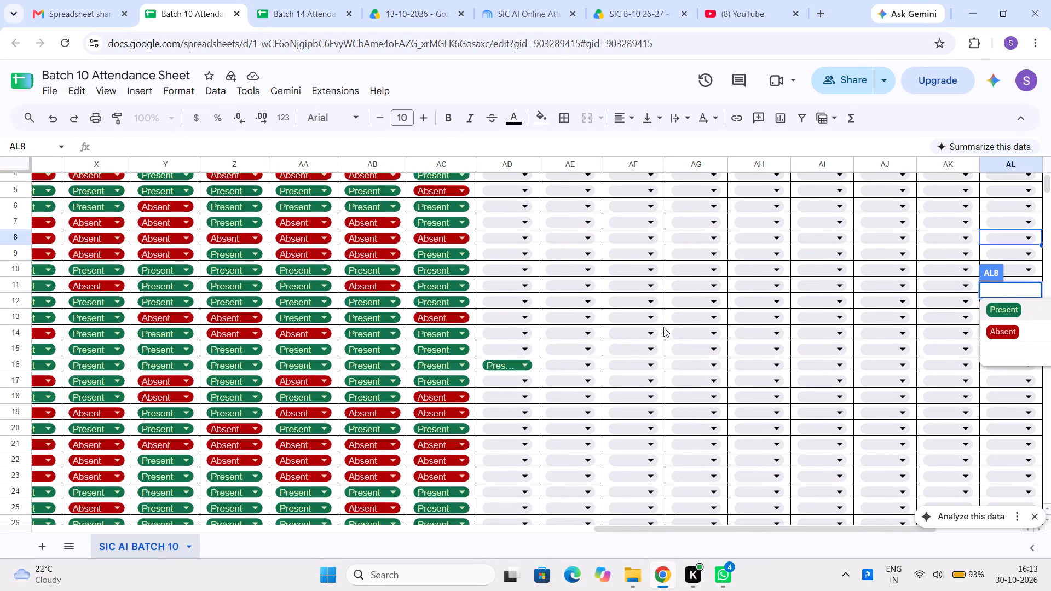
click(502, 143)
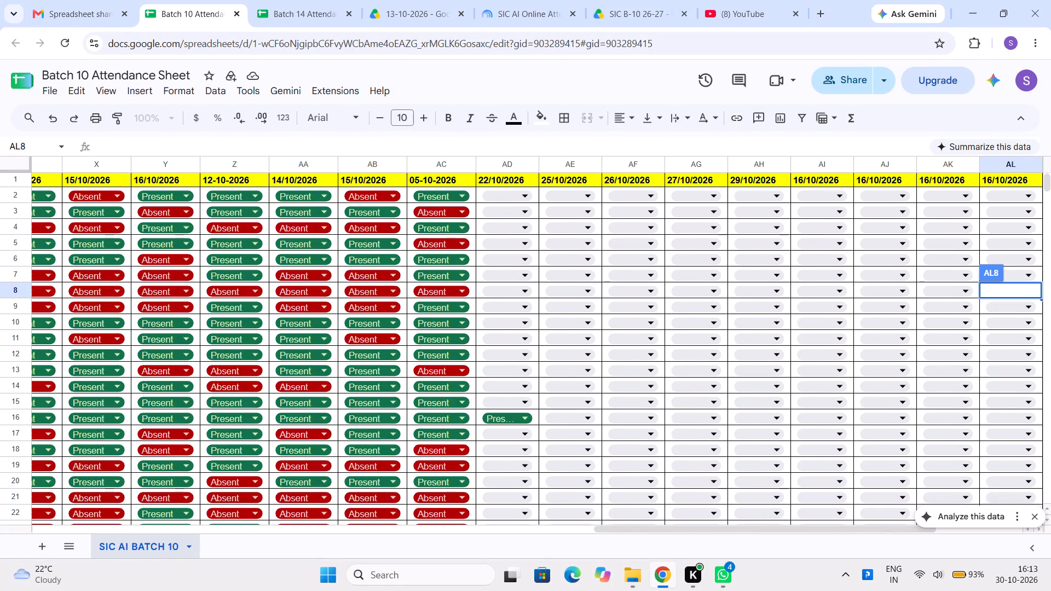
scroll(638, 296, left, 4)
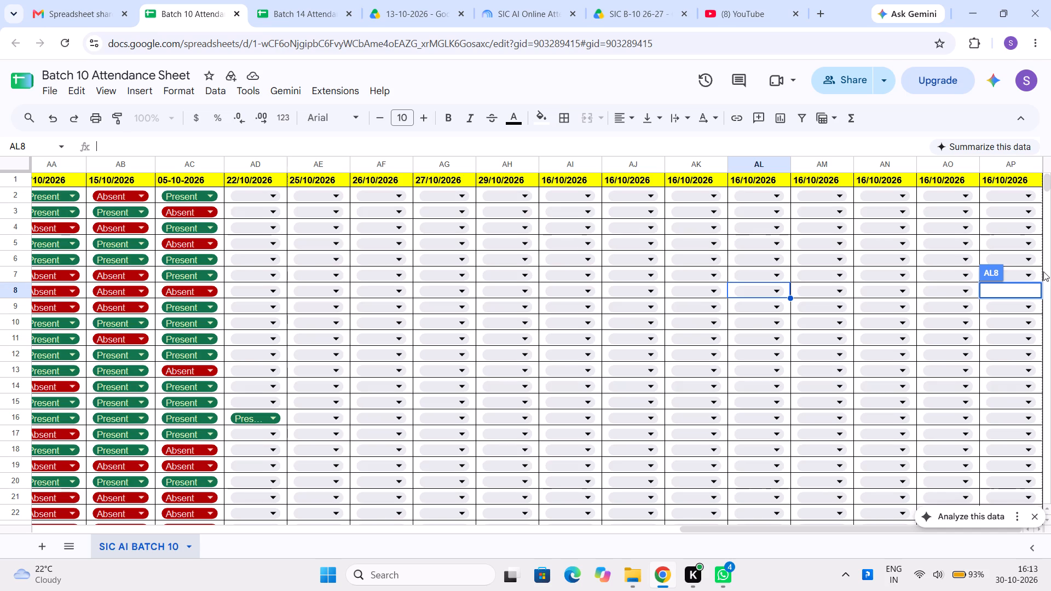
click(1050, 266)
scroll(537, 386, up, 5)
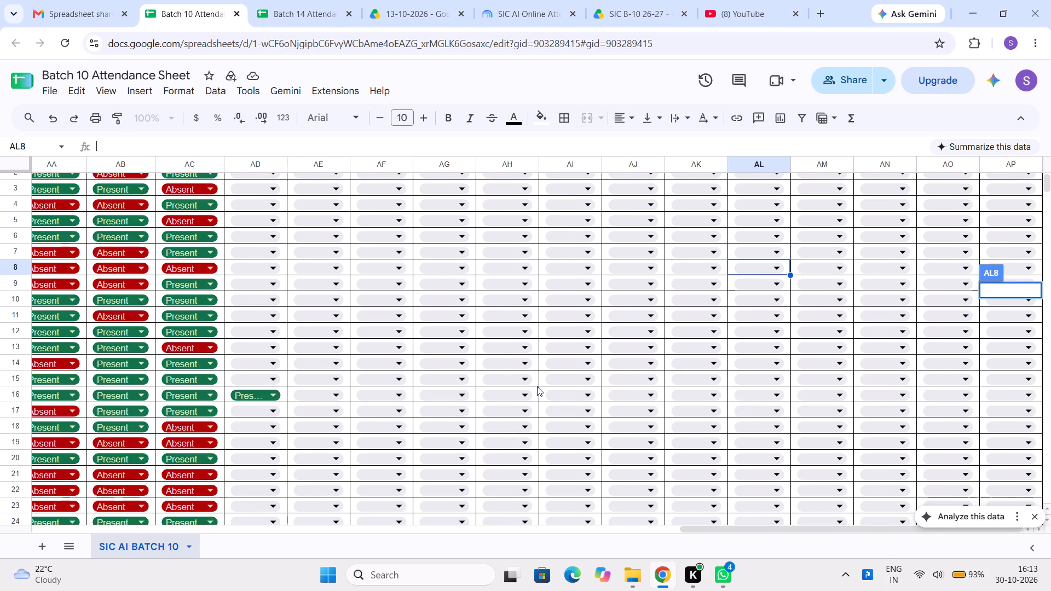
scroll(123, 303, right, 6)
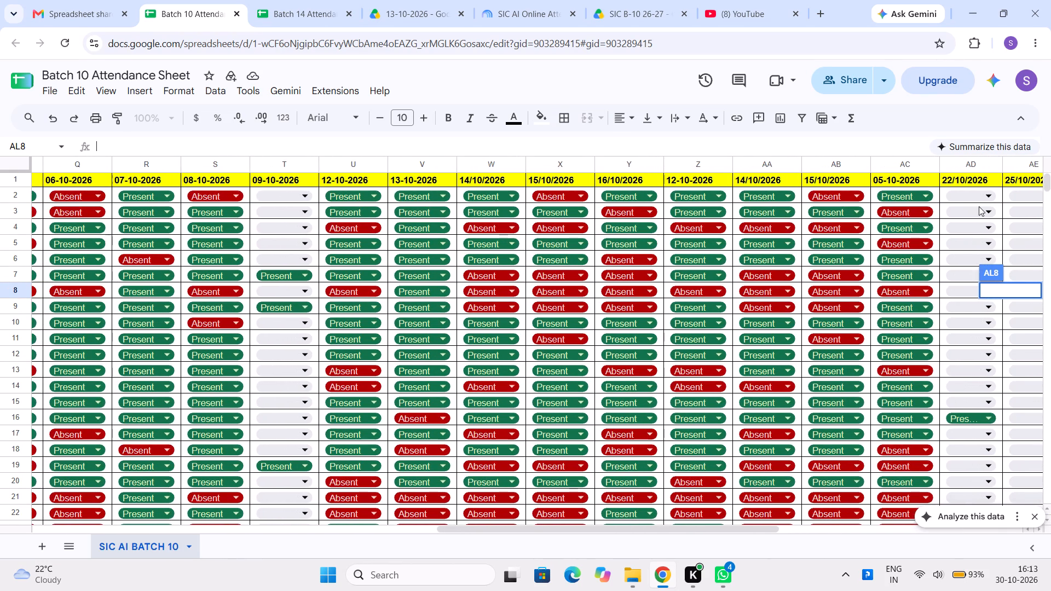
click(979, 207)
scroll(755, 160, up, 2)
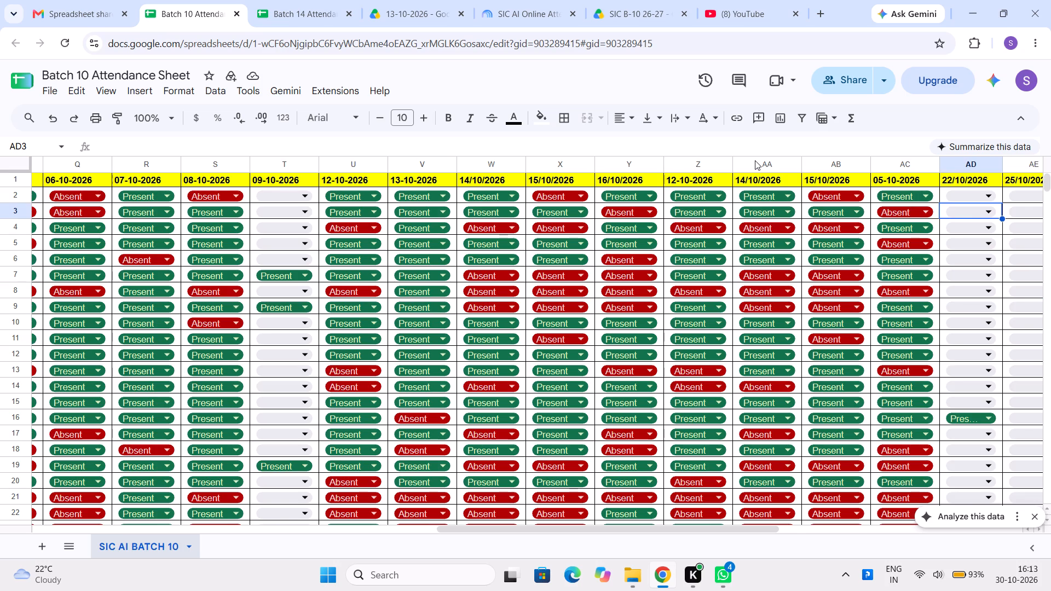
scroll(755, 160, left, 5)
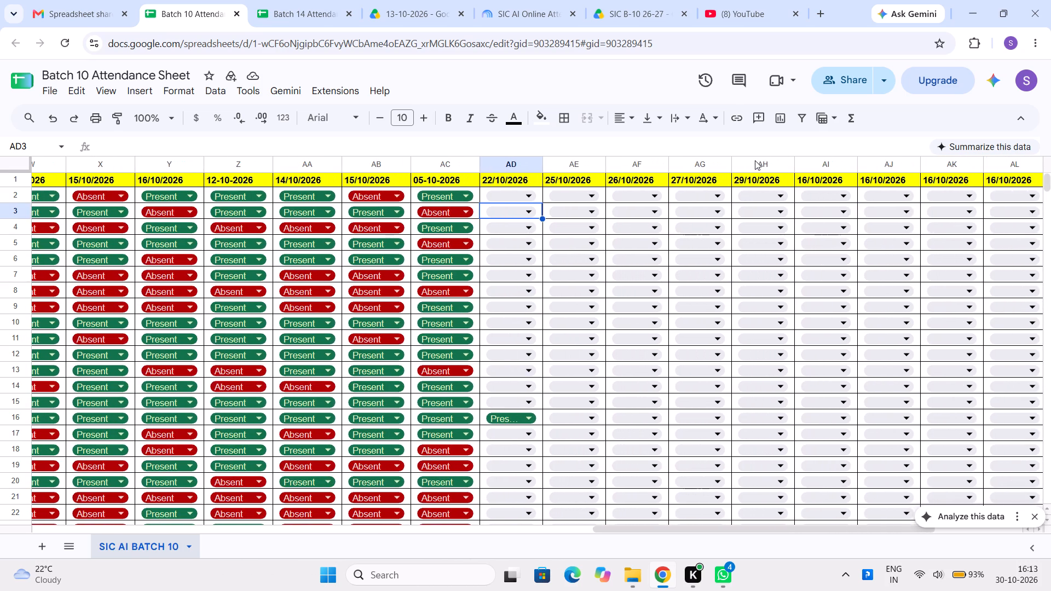
scroll(755, 160, right, 2)
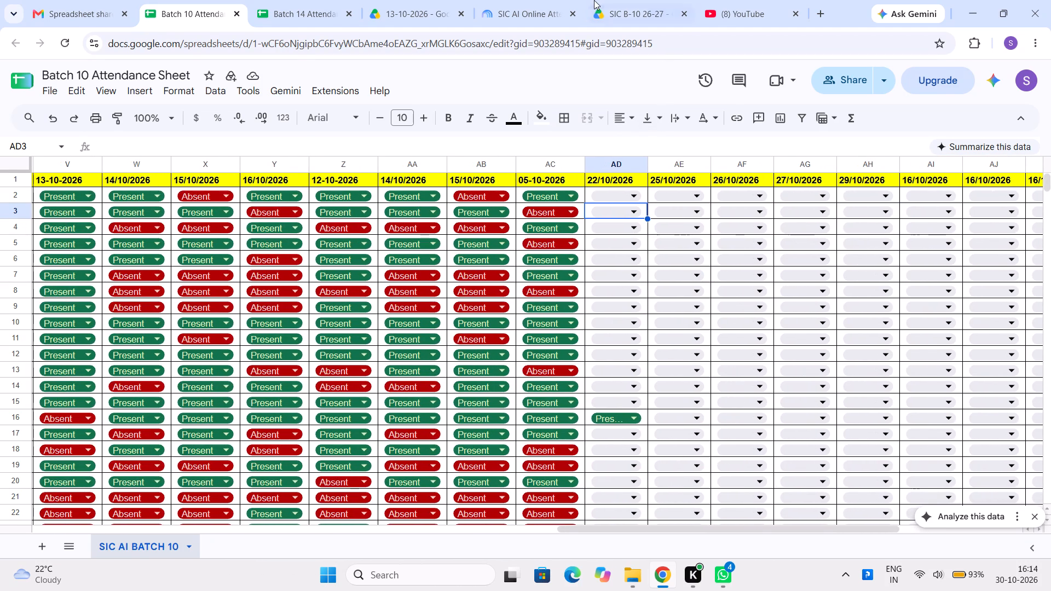
Switch to the Batch 14 Attendance Sheet and check its date columns from 13/10/2026 through 29/10/2026 for comparison.
click(327, 1)
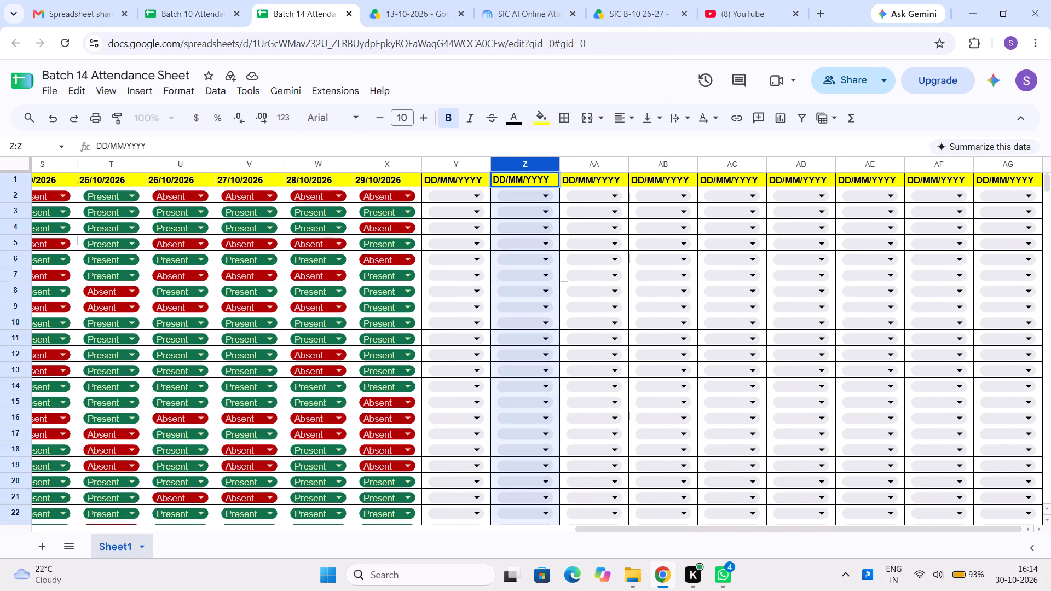
scroll(394, 265, right, 5)
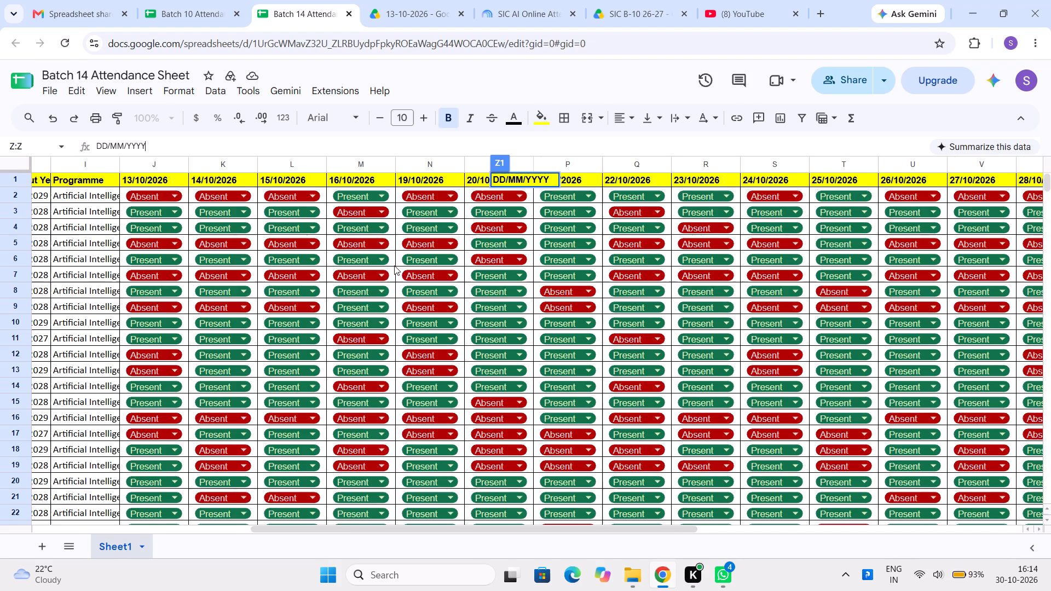
scroll(394, 265, left, 9)
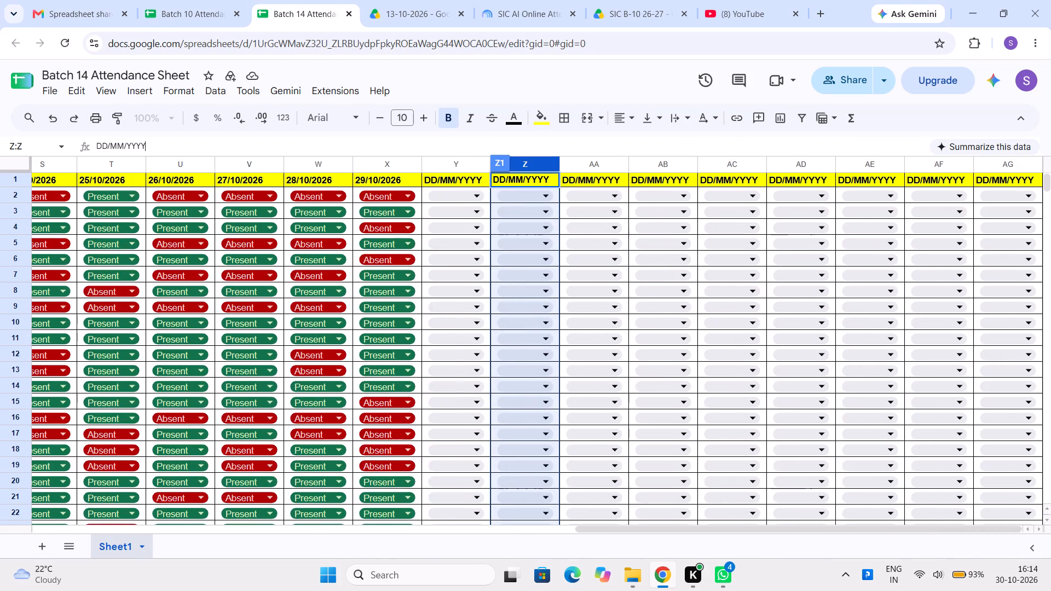
click(460, 148)
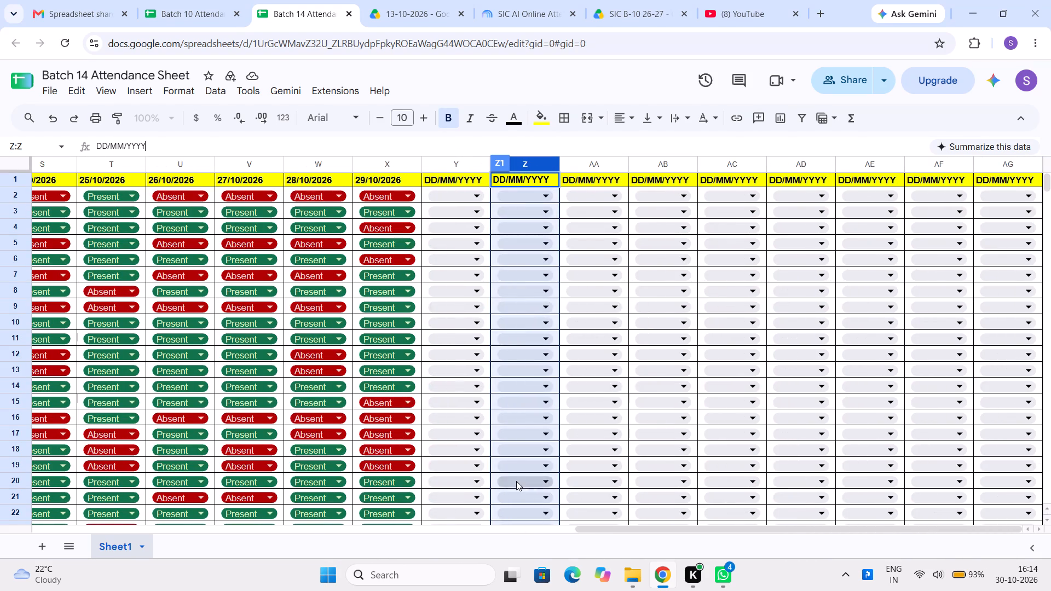
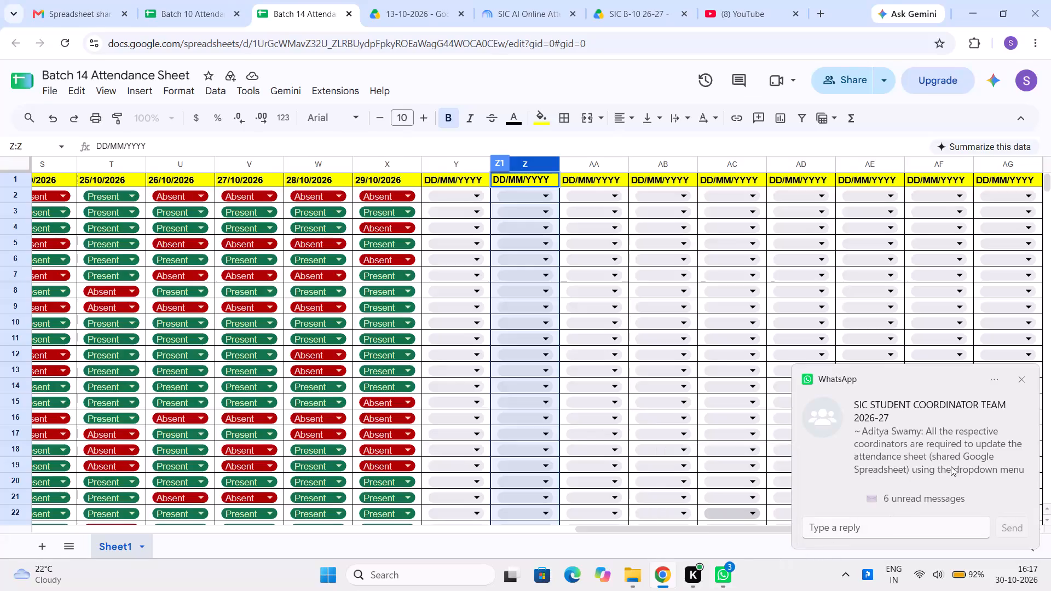
Dismiss the WhatsApp notification covering the Batch 14 Attendance Sheet.
click(1024, 378)
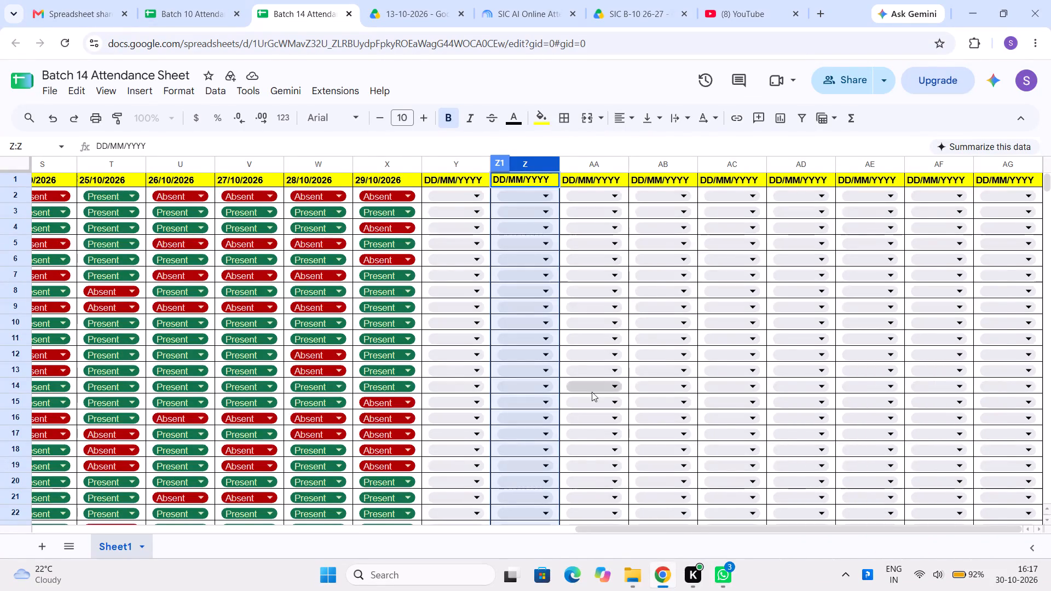
scroll(592, 392, right, 6)
scroll(195, 333, right, 5)
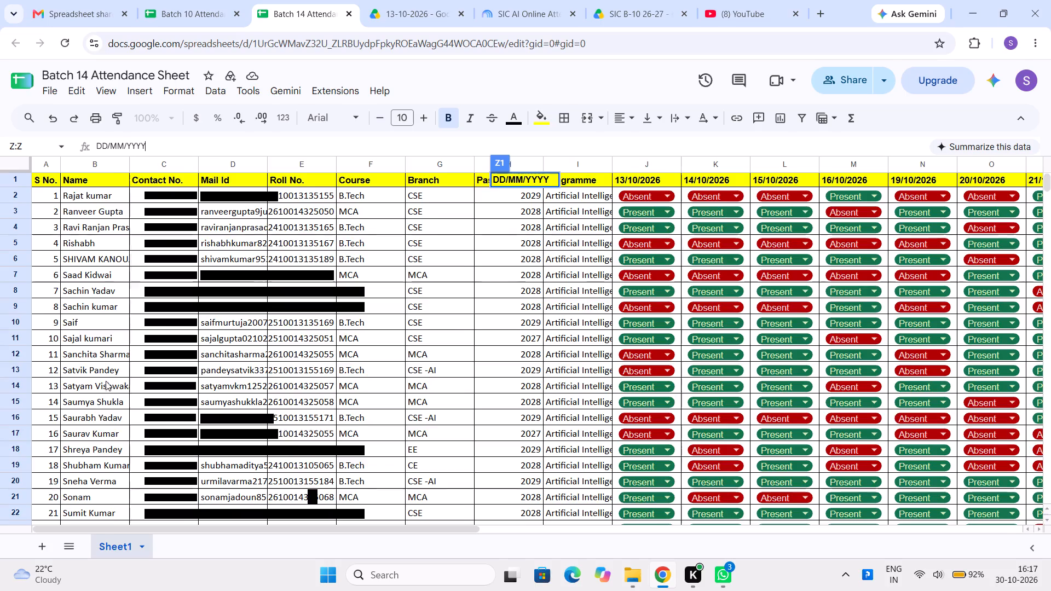
Review the Batch 14 roster rows and attendance entries down to S. No. 50.
scroll(93, 408, down, 1)
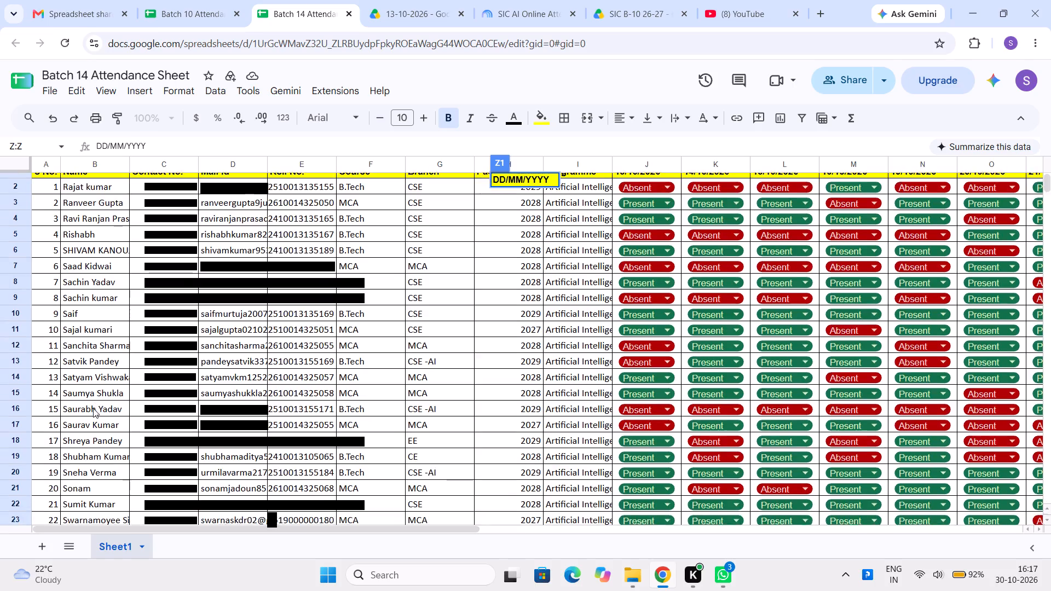
scroll(93, 408, down, 1)
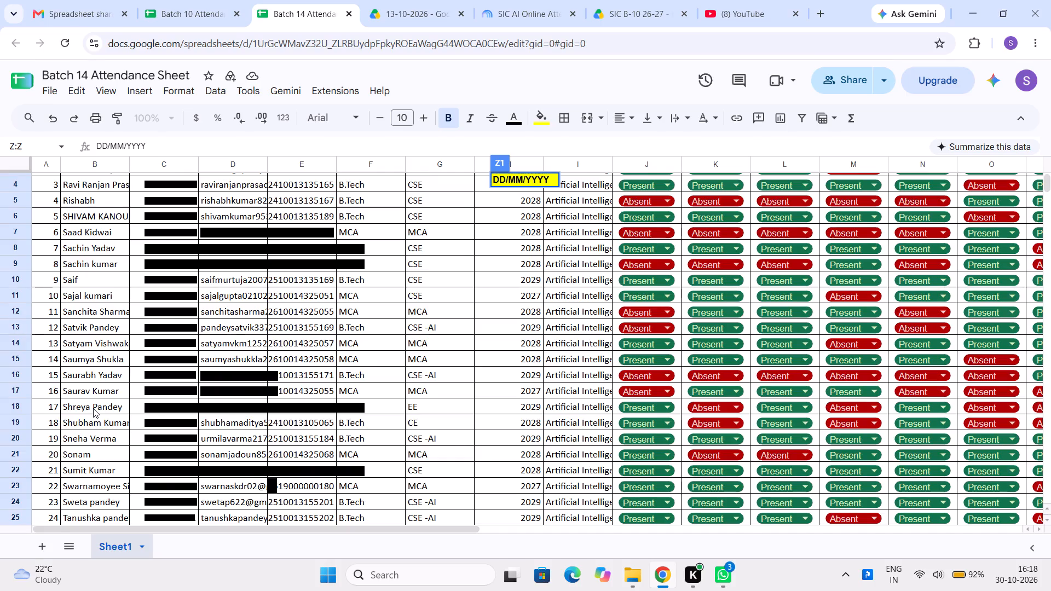
scroll(93, 408, down, 4)
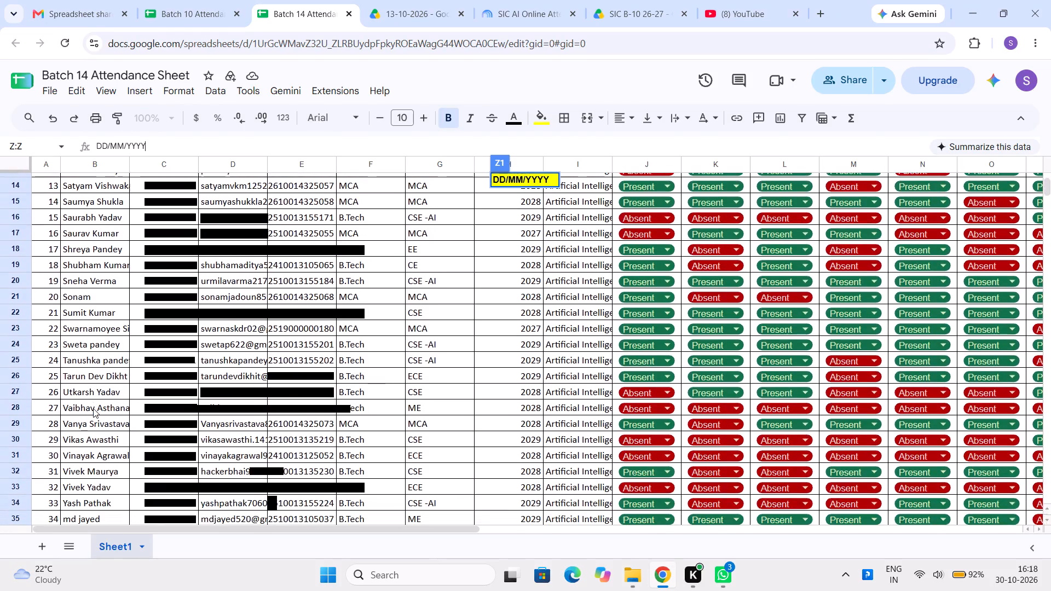
scroll(93, 408, down, 2)
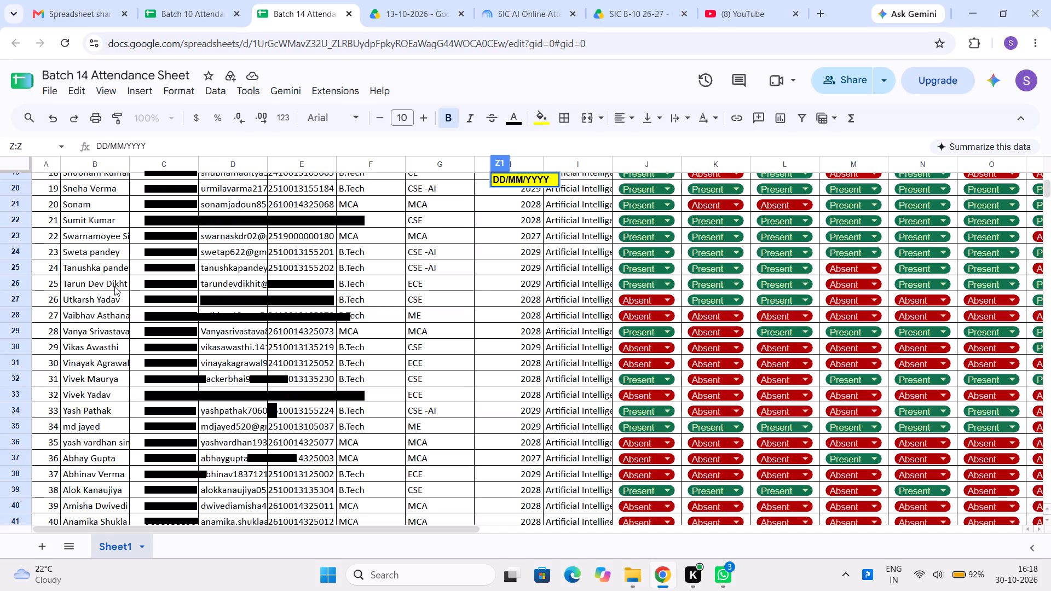
scroll(114, 286, down, 4)
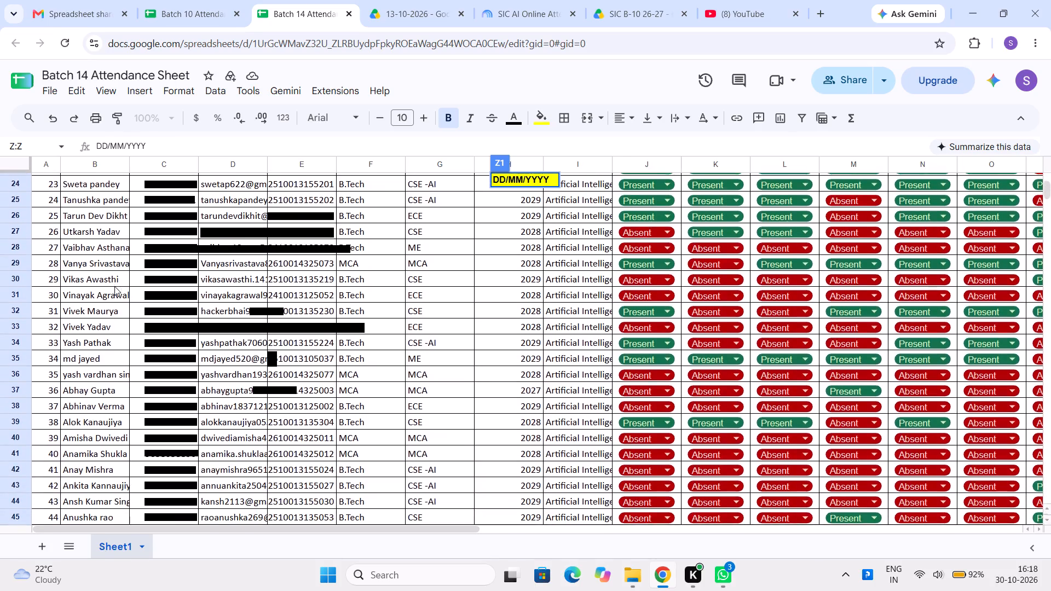
scroll(114, 286, down, 3)
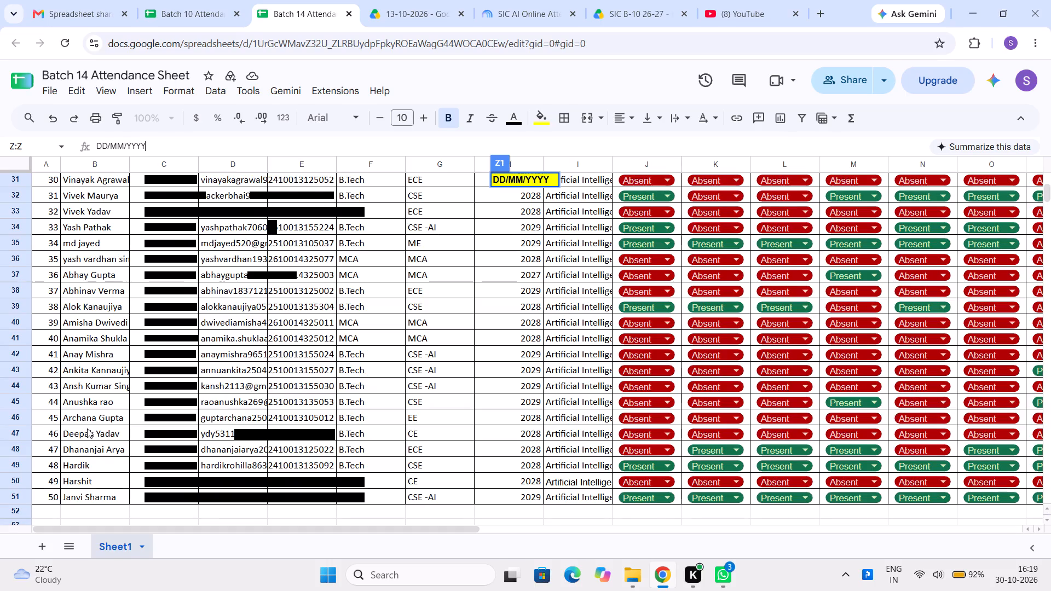
scroll(87, 428, down, 1)
Examine the Batch 14 attendance columns from 13/10/2026 through 29/10/2026 and the undated columns beyond them.
scroll(347, 477, left, 7)
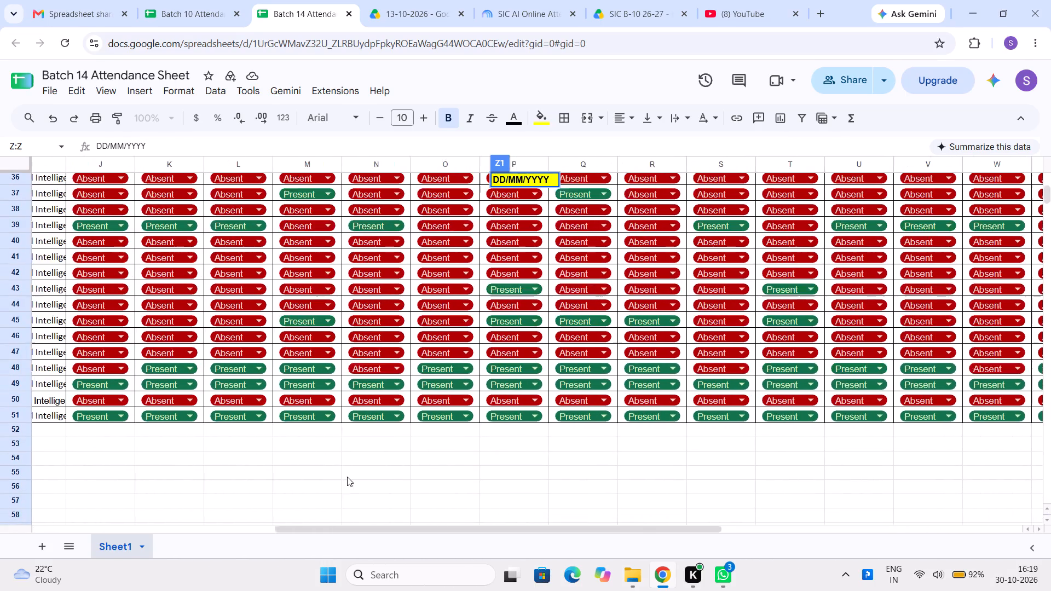
scroll(347, 477, left, 7)
scroll(347, 477, up, 4)
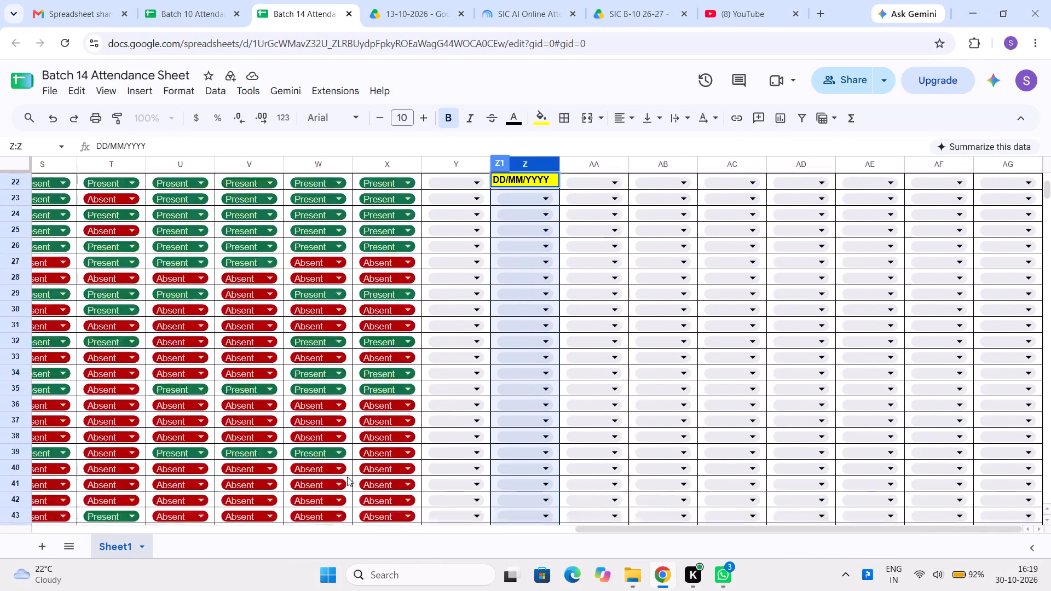
scroll(347, 477, up, 4)
scroll(347, 477, right, 4)
scroll(347, 477, down, 2)
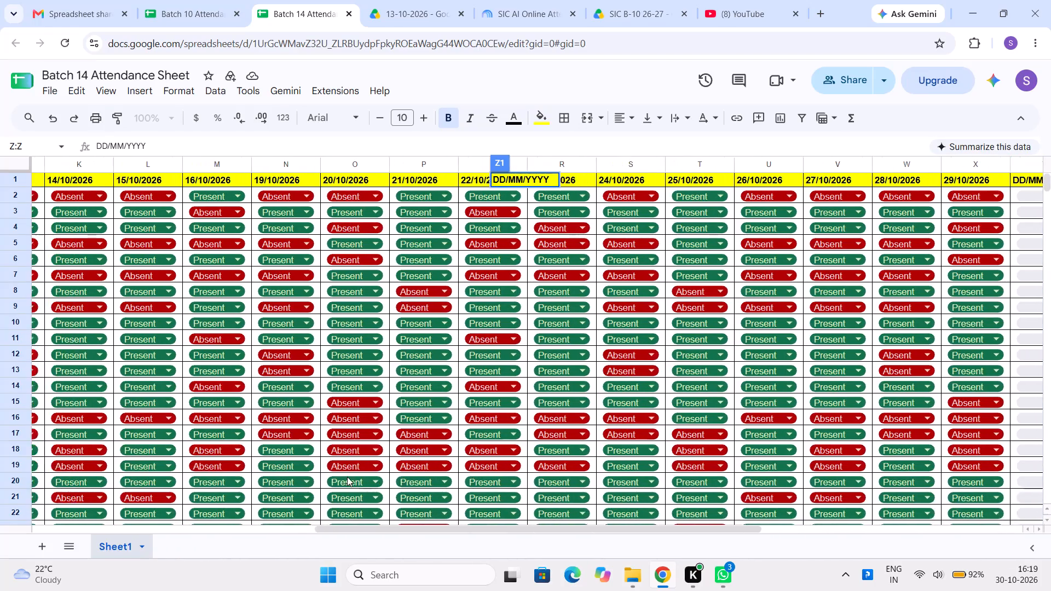
scroll(347, 477, down, 6)
scroll(347, 477, right, 3)
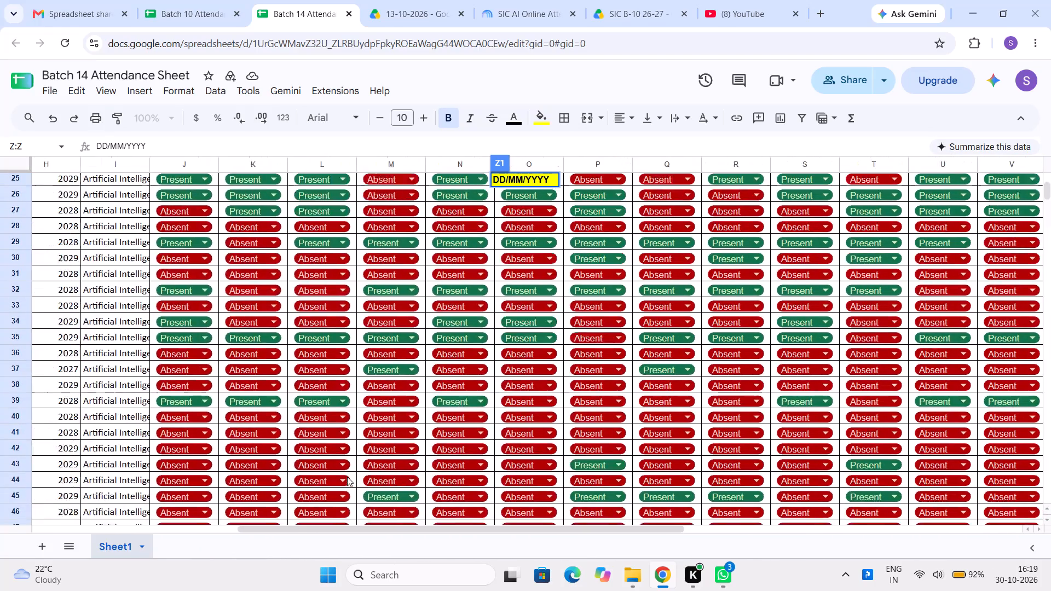
scroll(347, 477, right, 2)
scroll(347, 477, down, 3)
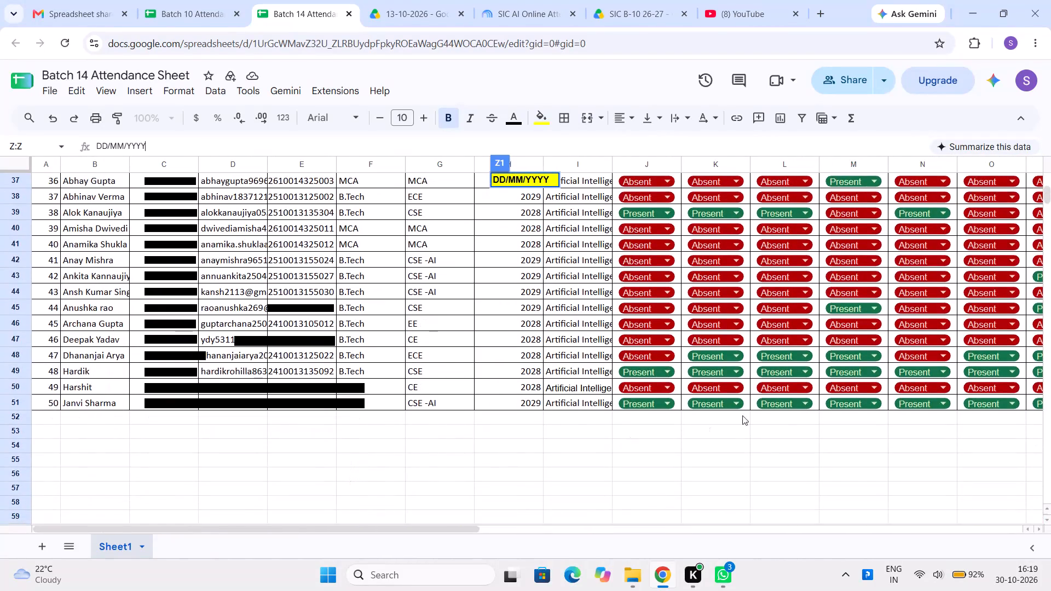
Mark the student at S. No. 50 in Batch 14 as Absent for 13/10/2026.
click(667, 402)
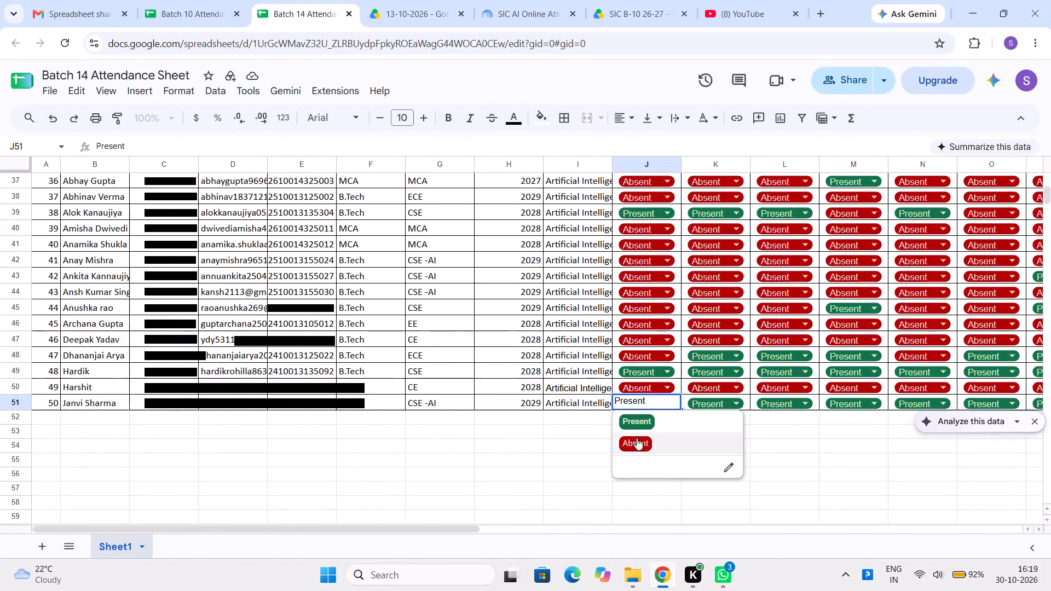
click(634, 443)
Recheck the Batch 14 date headers and attendance entries from 13/10/2026 through 29/10/2026.
scroll(634, 443, up, 4)
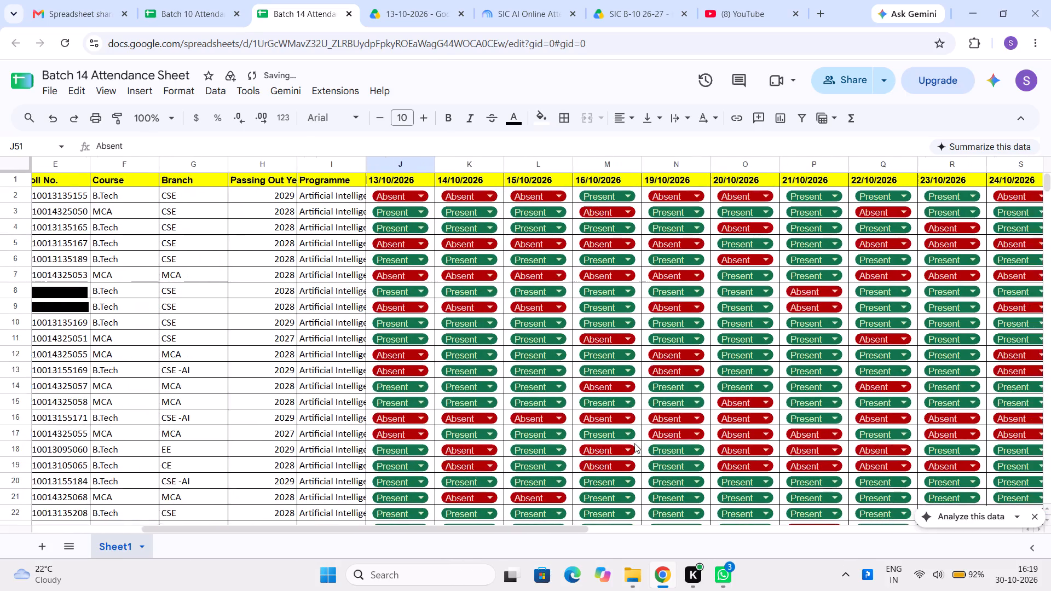
scroll(634, 443, down, 3)
scroll(634, 443, up, 4)
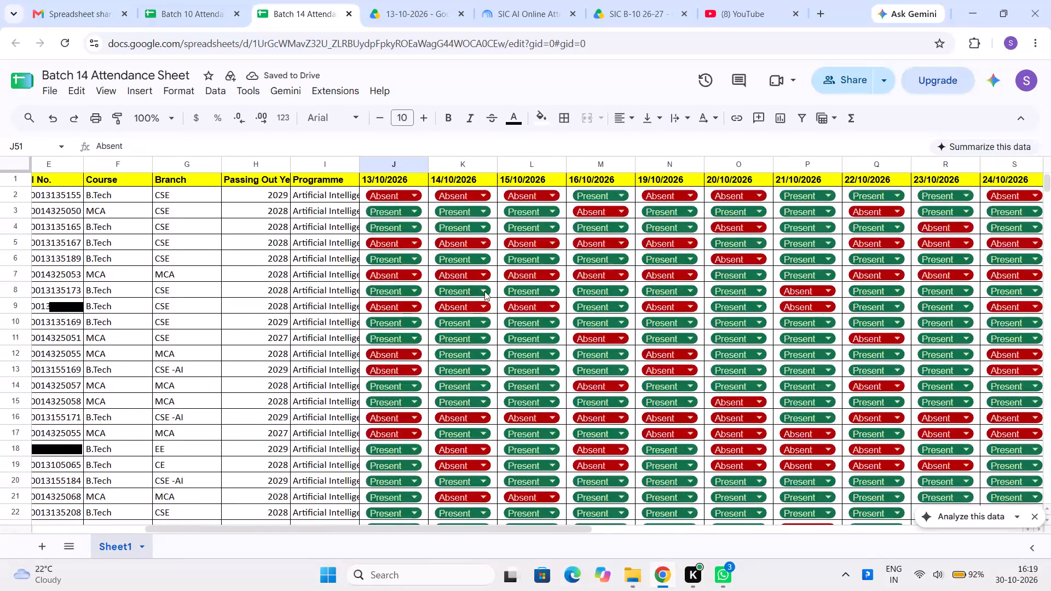
scroll(408, 184, up, 1)
scroll(408, 184, left, 3)
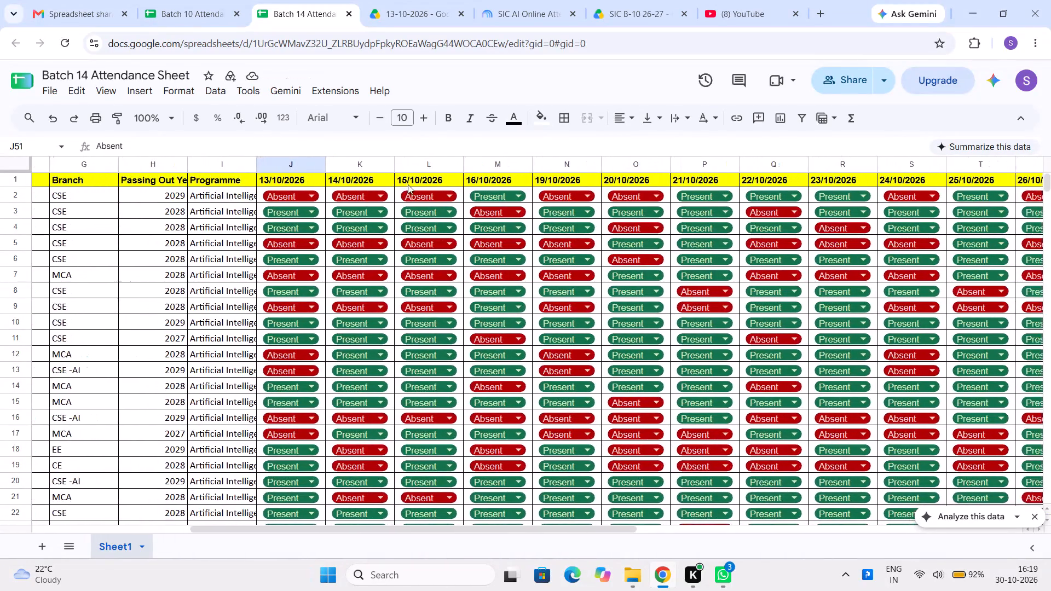
scroll(408, 184, left, 5)
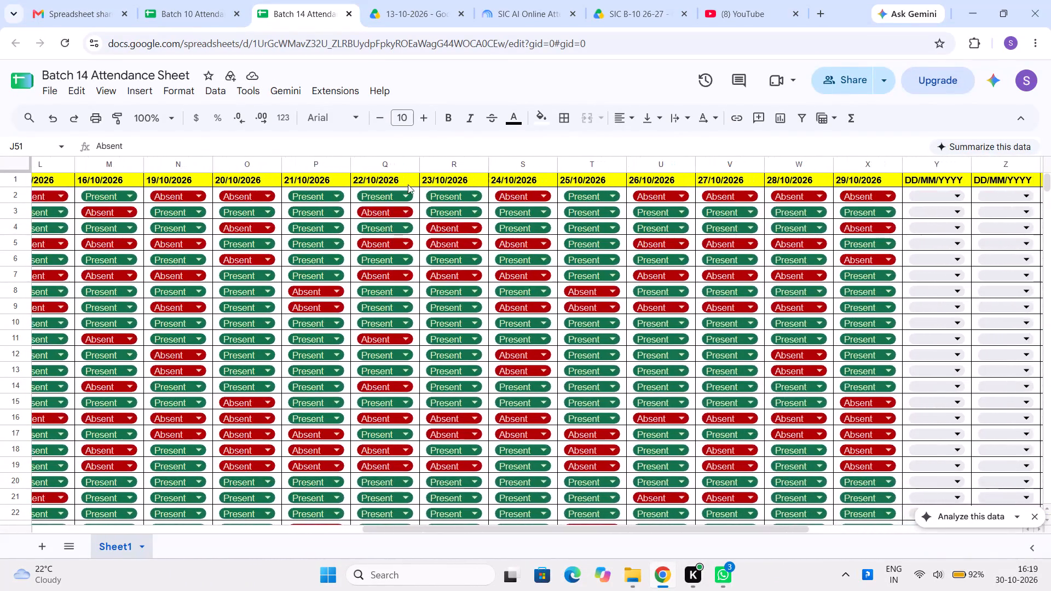
scroll(408, 184, left, 4)
scroll(570, 271, down, 7)
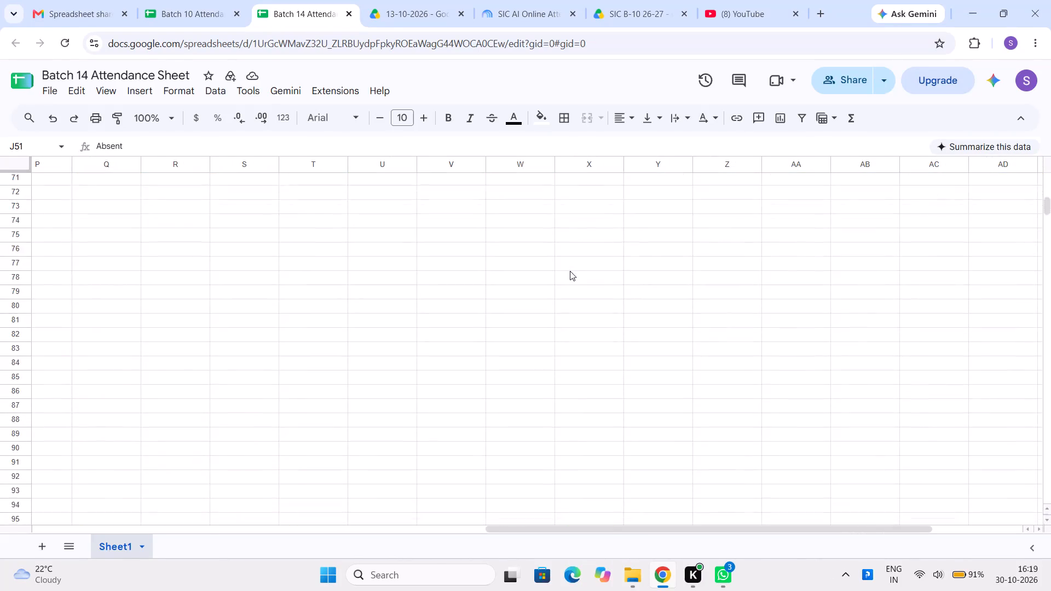
scroll(473, 286, right, 5)
scroll(473, 286, up, 4)
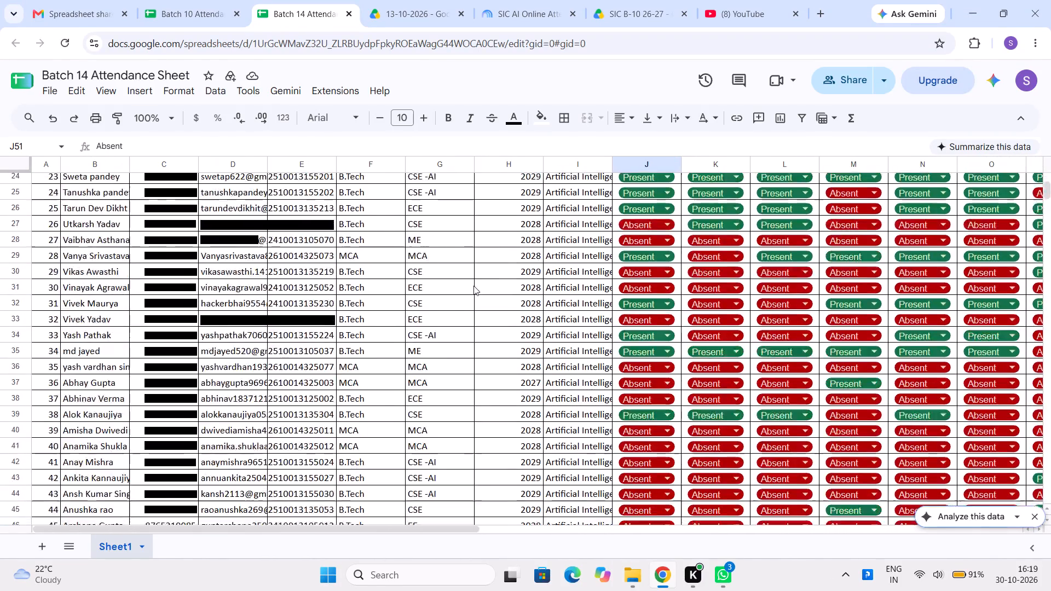
scroll(473, 286, up, 6)
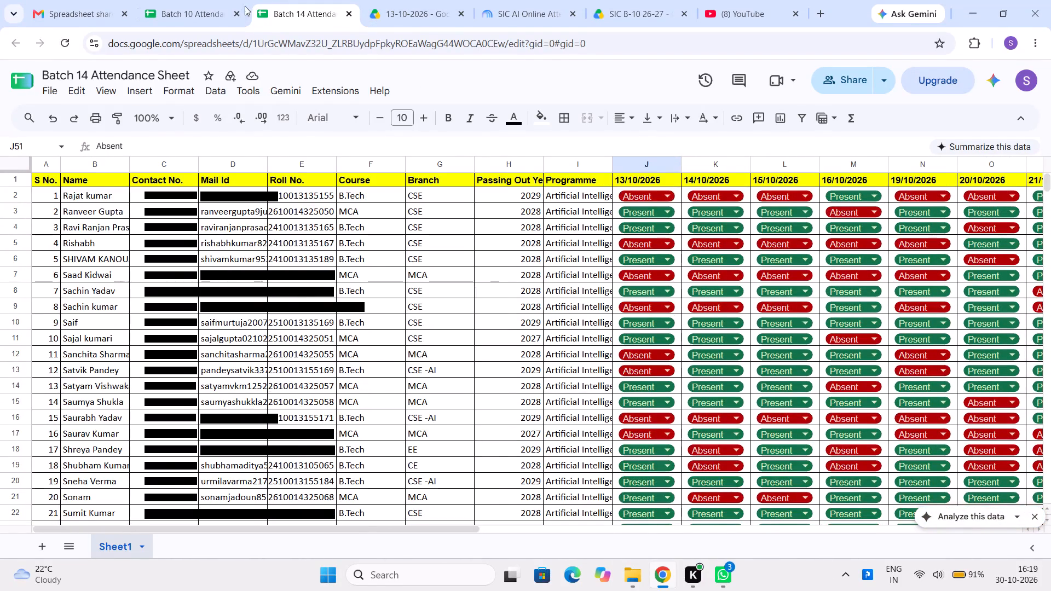
Close the Batch 14 Attendance Sheet and the 13-10-2026 Drive folder.
click(205, 13)
drag(296, 17, 334, 18)
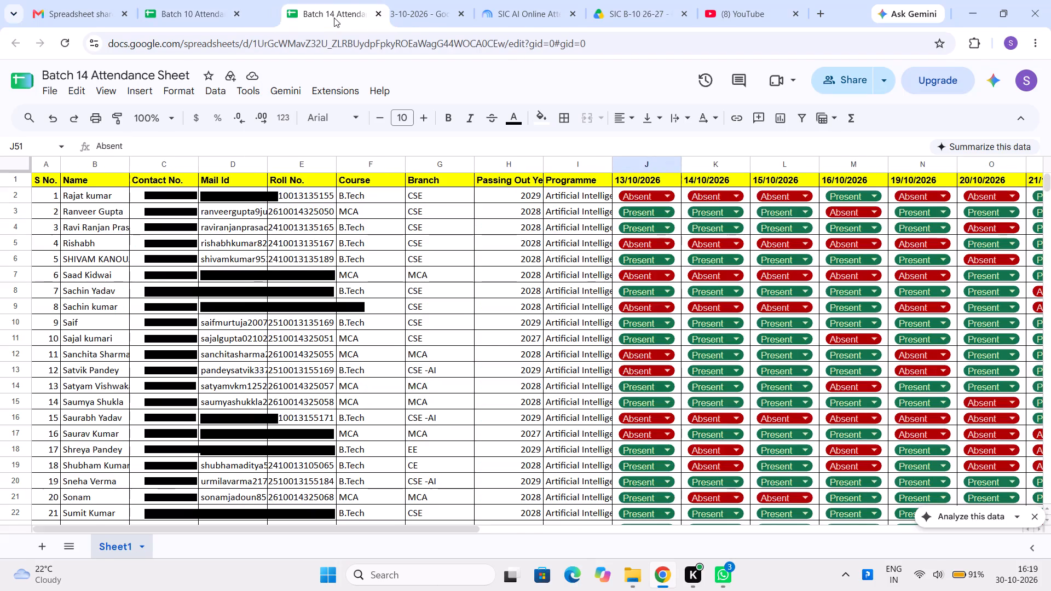
drag(334, 18, 291, 14)
click(348, 13)
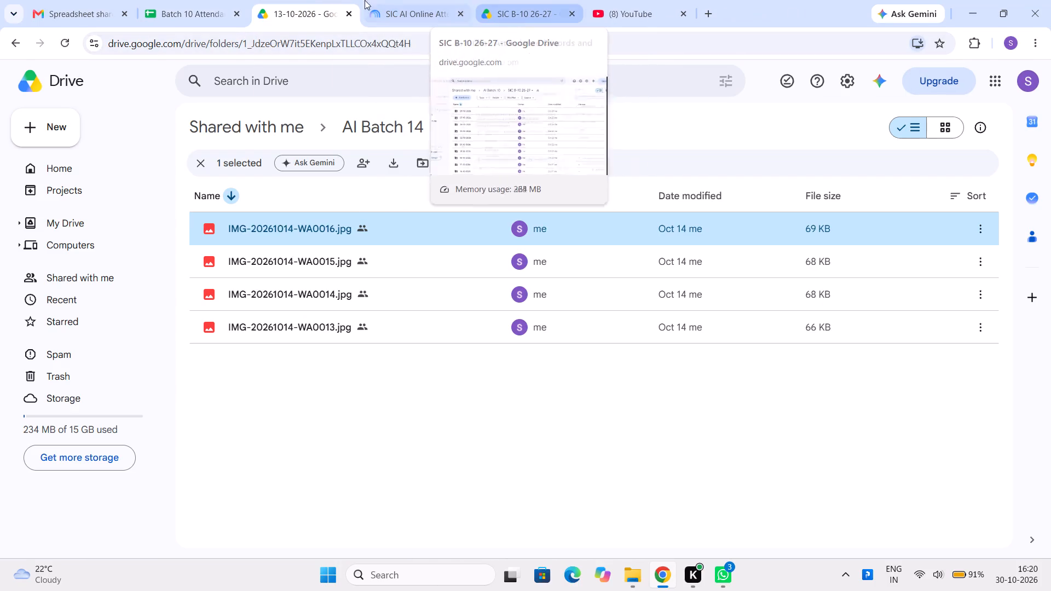
click(311, 3)
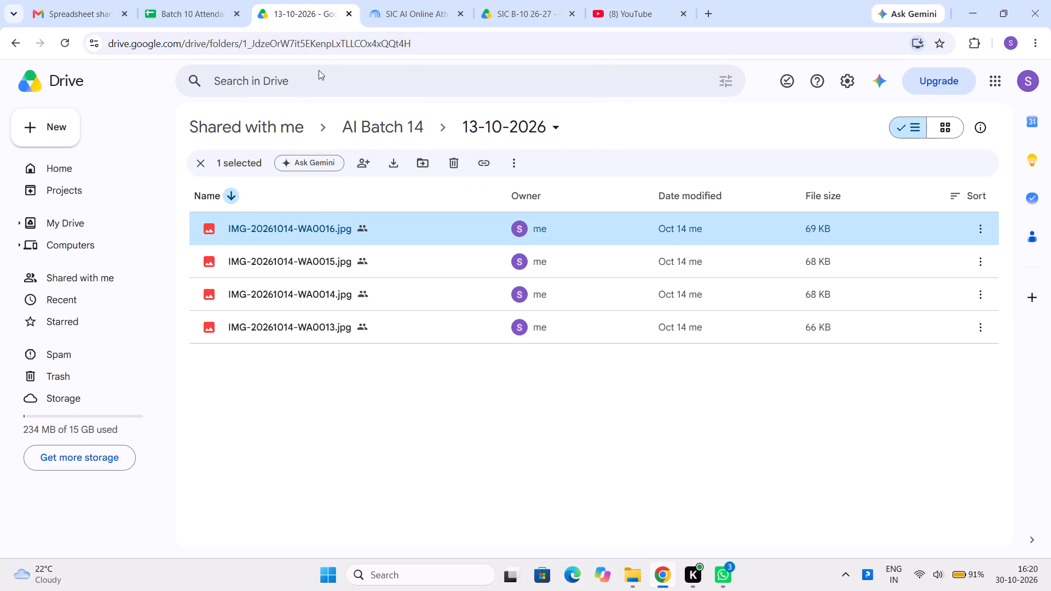
click(405, 11)
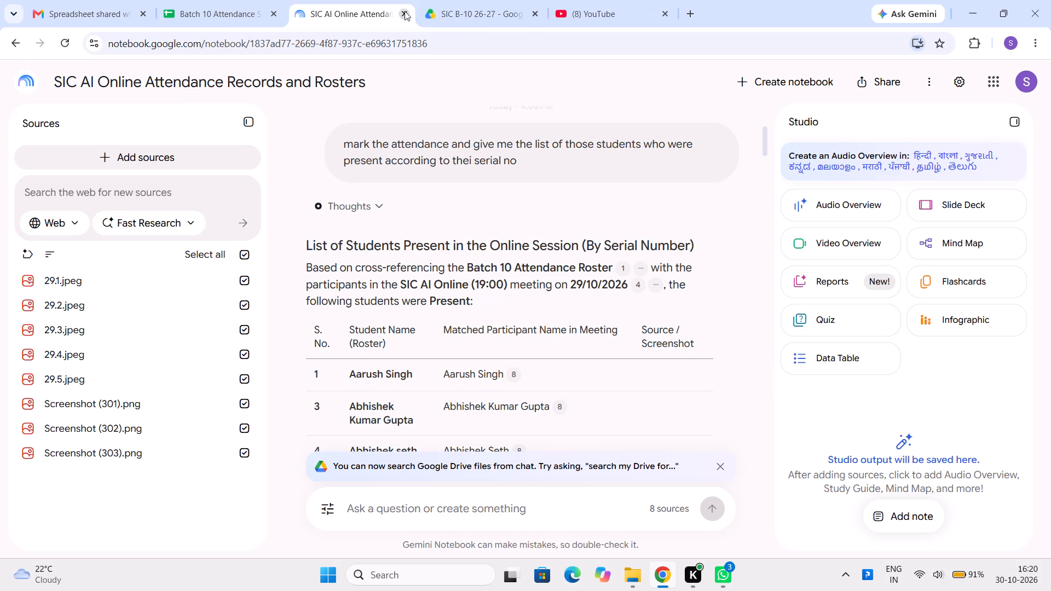
Move the SIC B-10 26-27 Drive folder tab directly beside the Batch 10 Attendance Sheet tab.
click(453, 17)
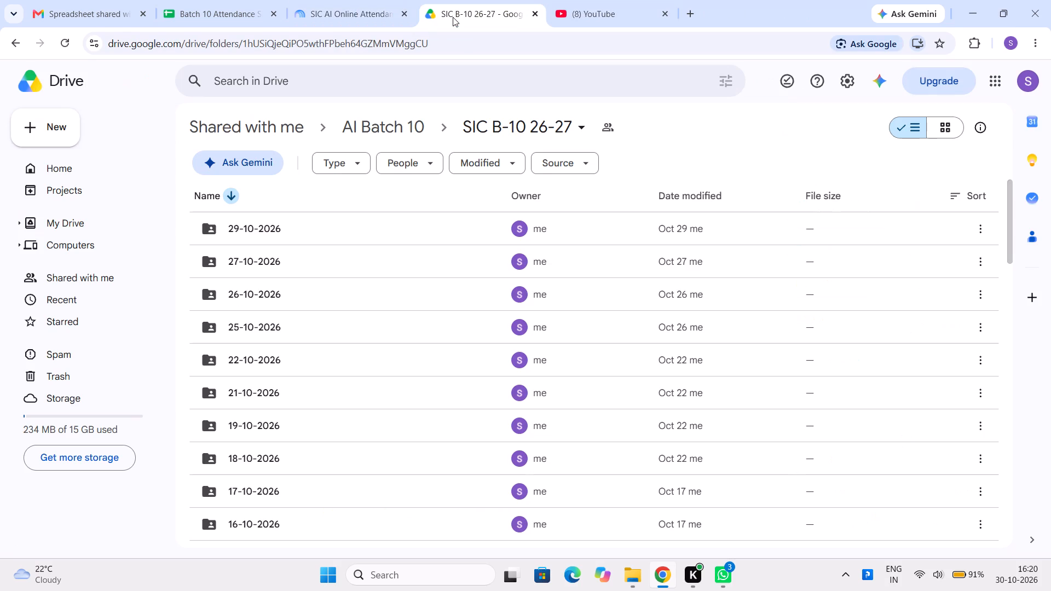
drag(453, 17, 343, 22)
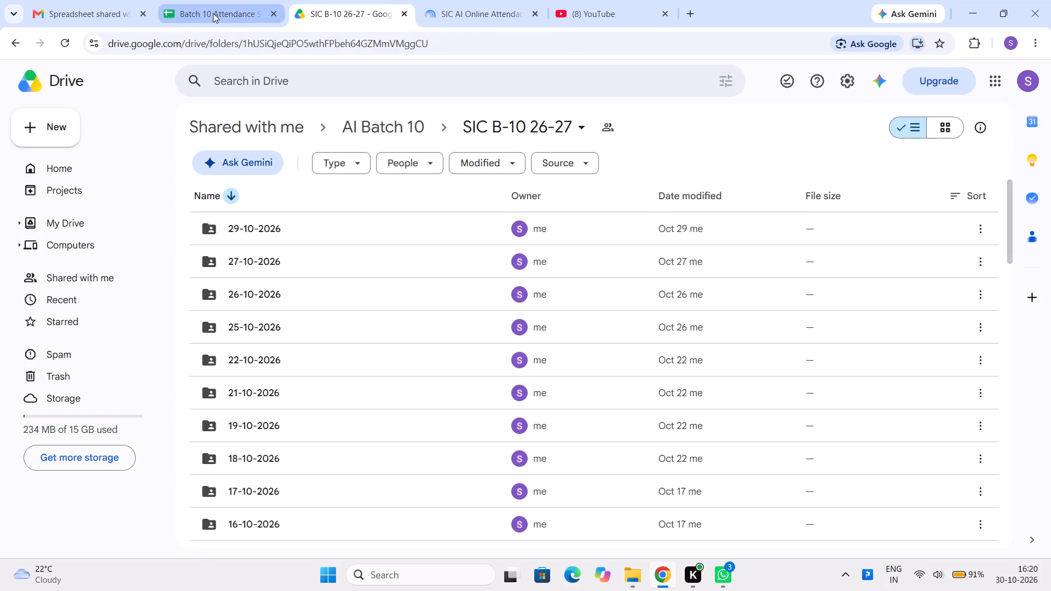
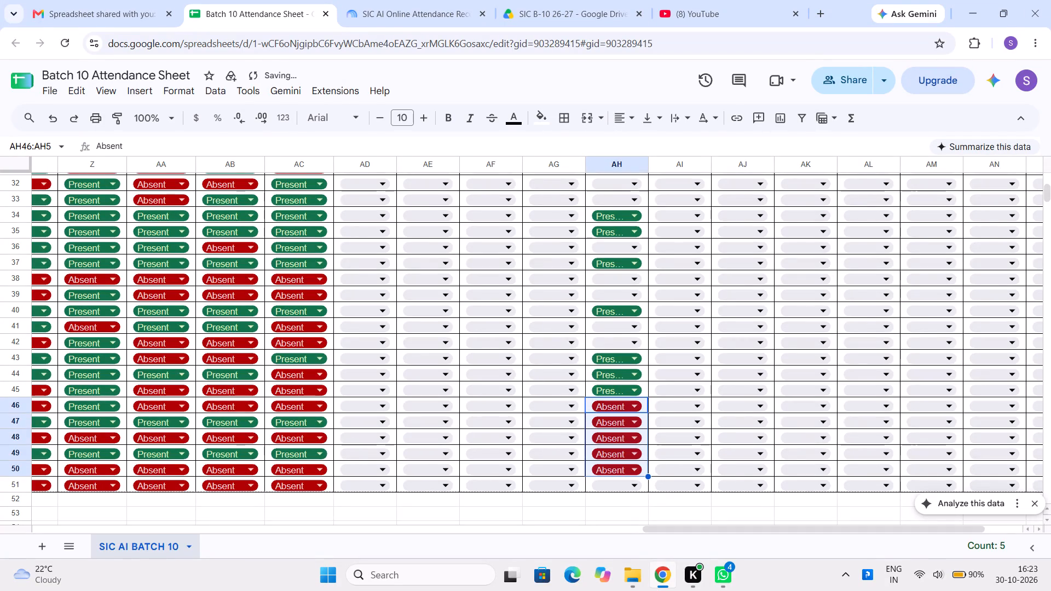
Extend the Absent marks down to row 51 and mark rows 41 and 42 Absent in the 29/10/2026 column (AH).
drag(646, 477, 646, 488)
click(627, 328)
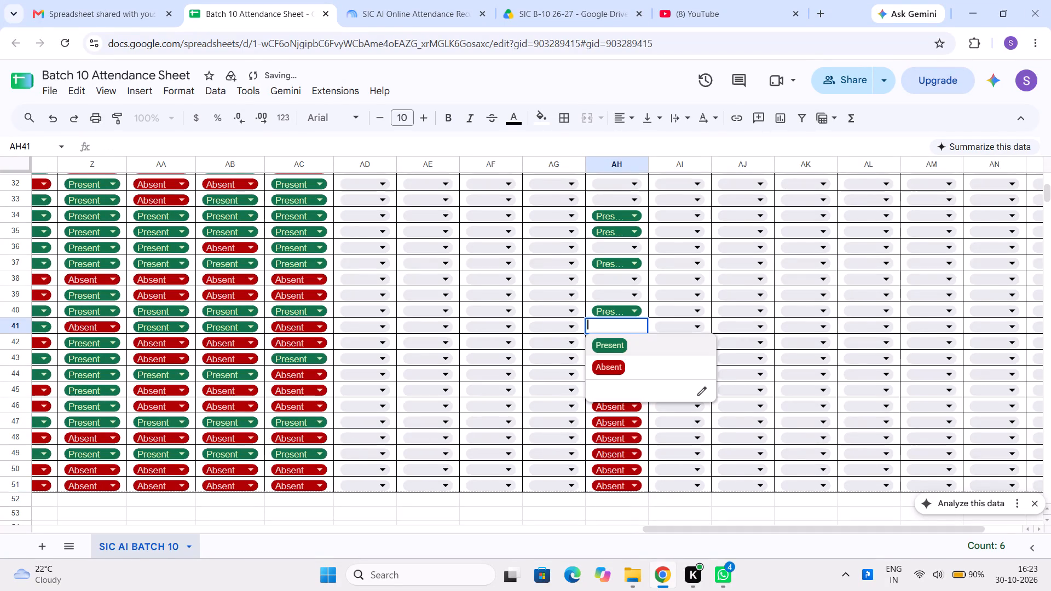
click(616, 367)
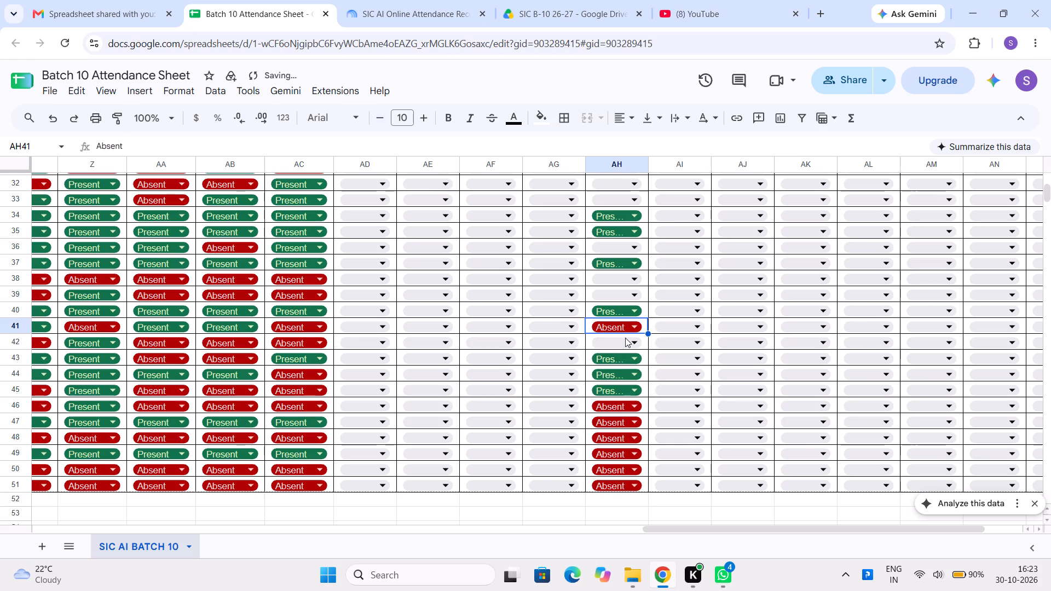
click(625, 338)
drag(619, 343, 613, 381)
click(613, 381)
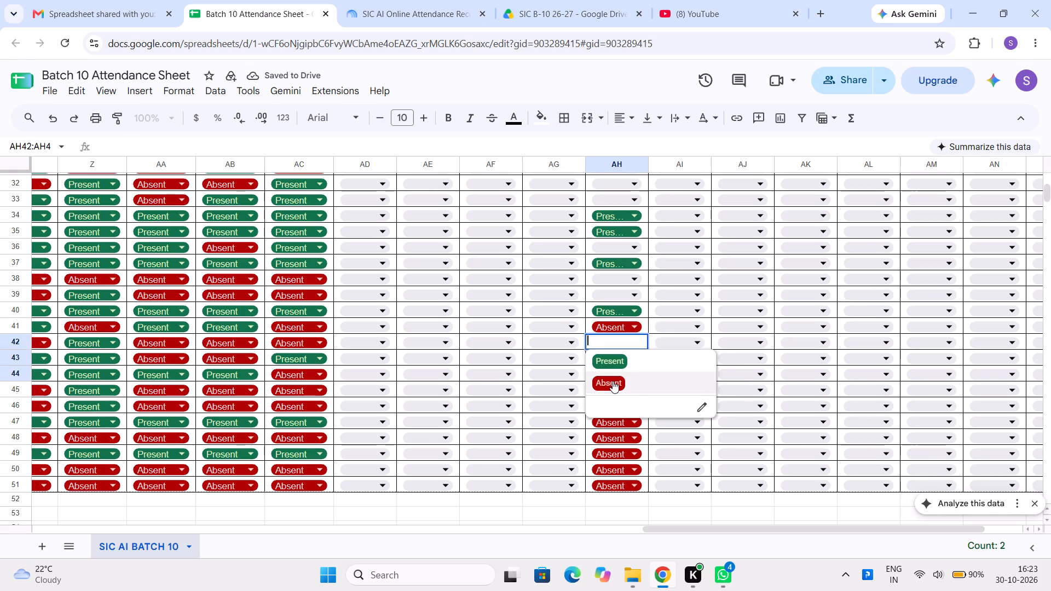
Mark the blank entries in rows 38, 39, 36 and 30 Absent in the Batch 10 sheet's 29/10/2026 column.
scroll(613, 381, up, 1)
drag(613, 350, 608, 387)
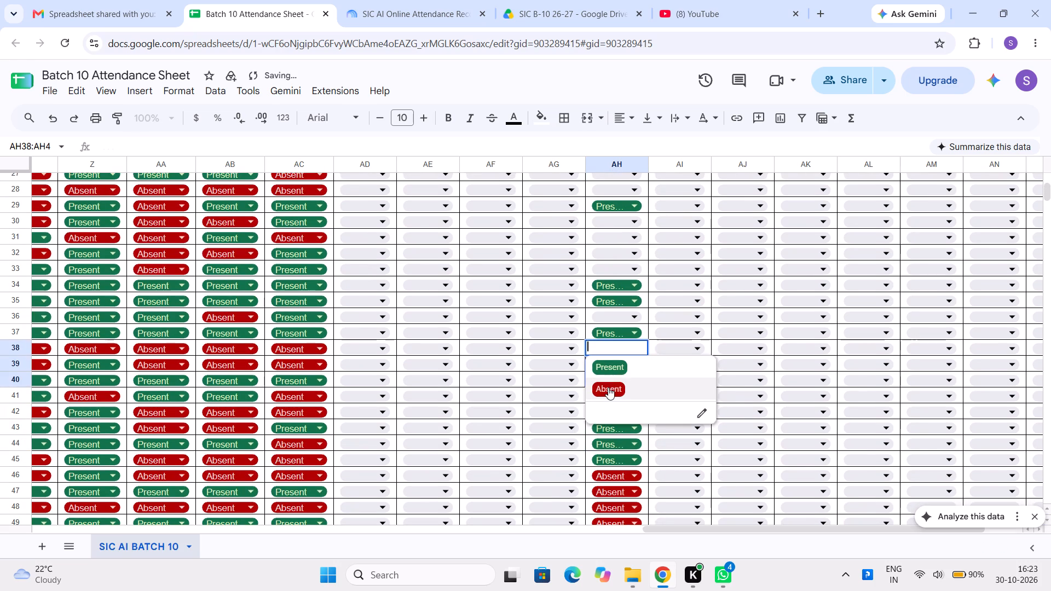
click(608, 387)
click(626, 364)
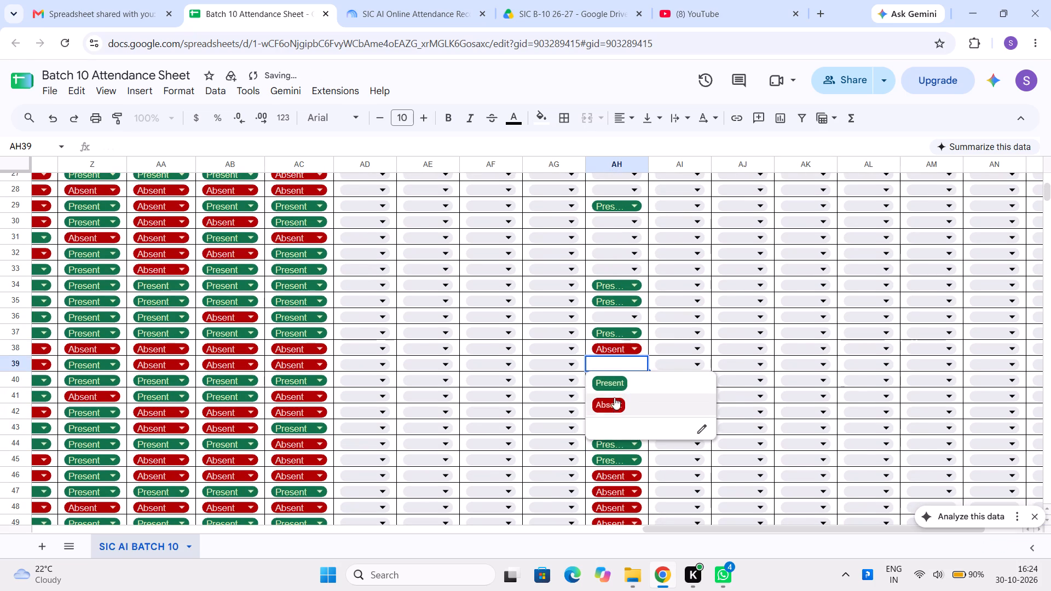
click(608, 403)
click(612, 313)
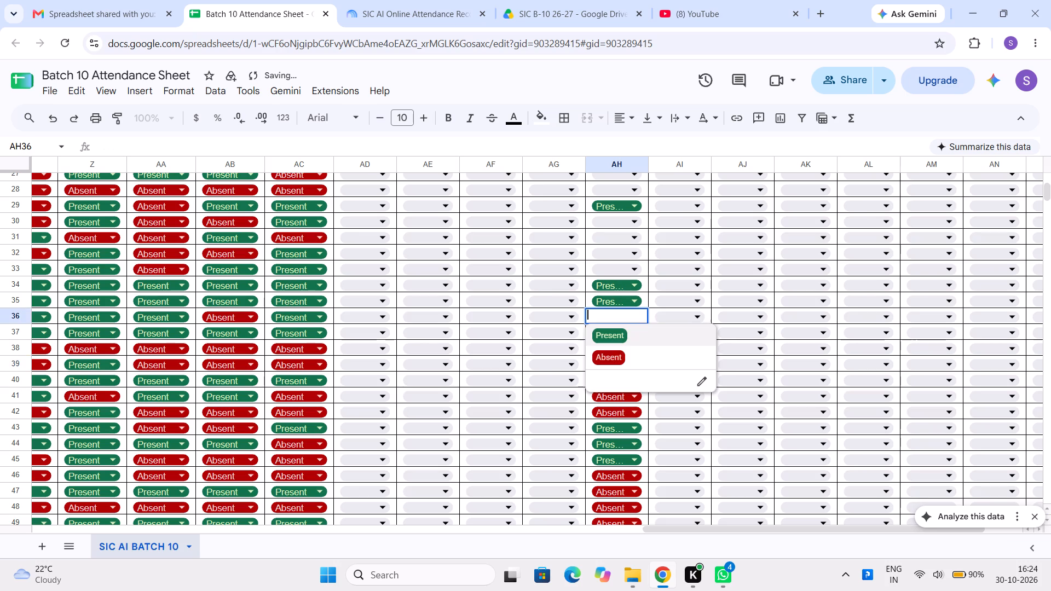
click(613, 363)
scroll(613, 363, up, 3)
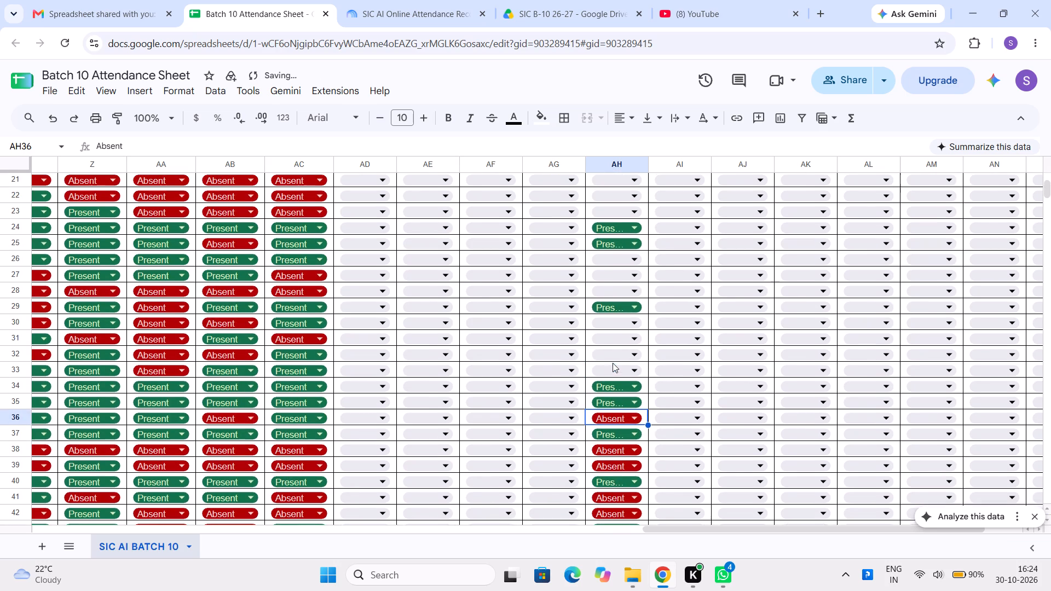
click(608, 317)
drag(608, 323, 604, 360)
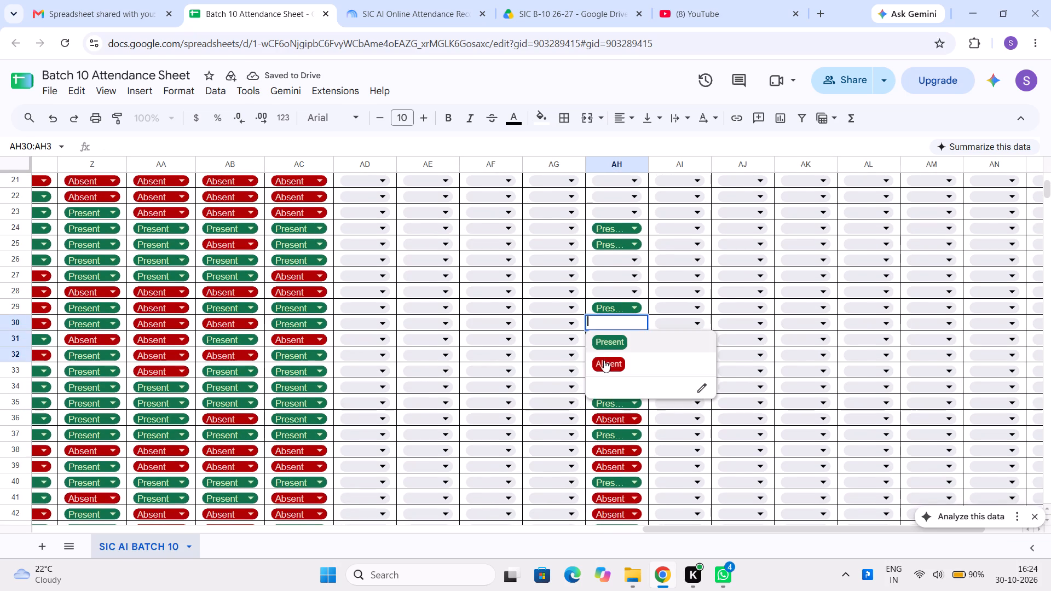
drag(604, 360, 604, 361)
click(604, 361)
click(643, 325)
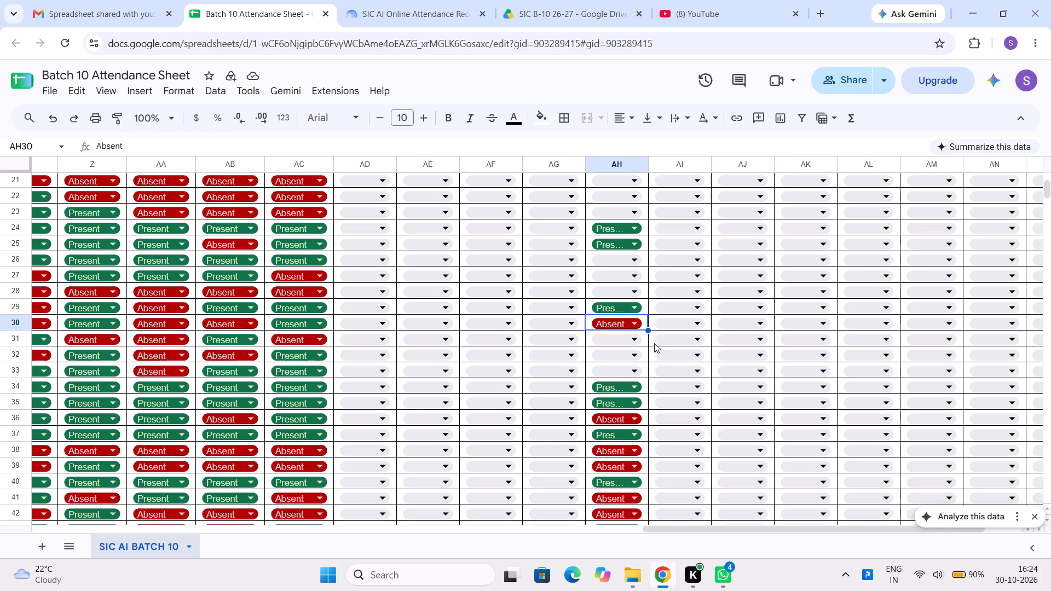
Mark the blank entries in rows 31 to 33, 26 to 28 and 21 Absent in the 29/10/2026 column.
drag(647, 328, 643, 363)
drag(643, 363, 644, 366)
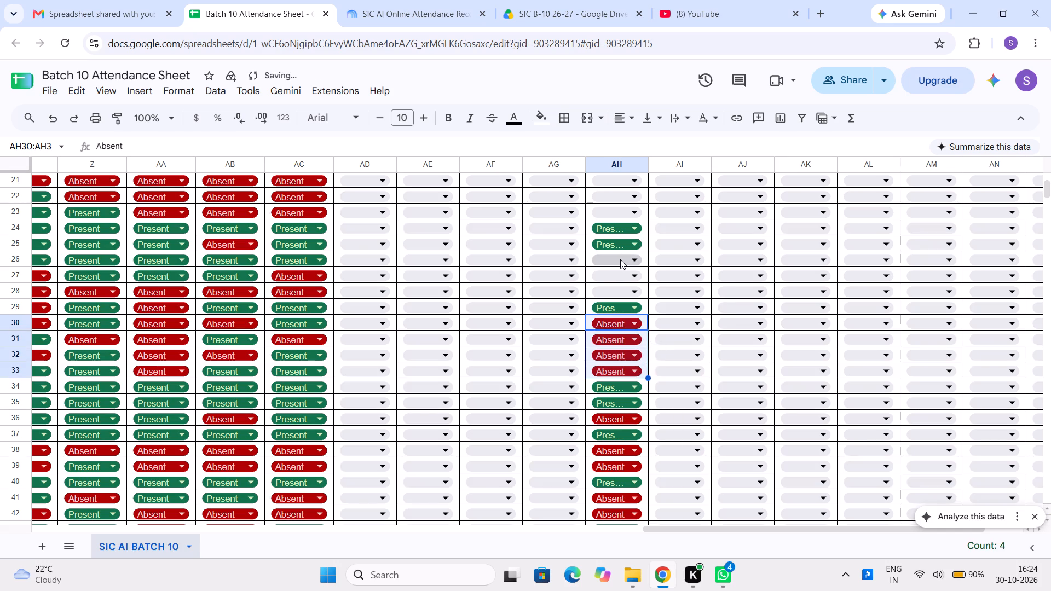
click(620, 259)
click(608, 300)
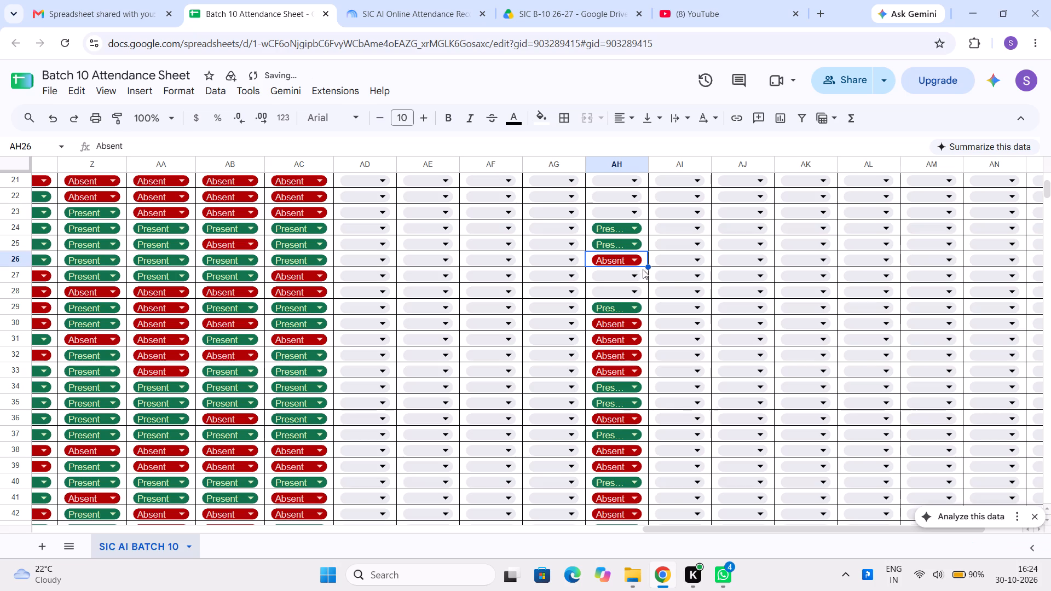
drag(647, 266, 645, 287)
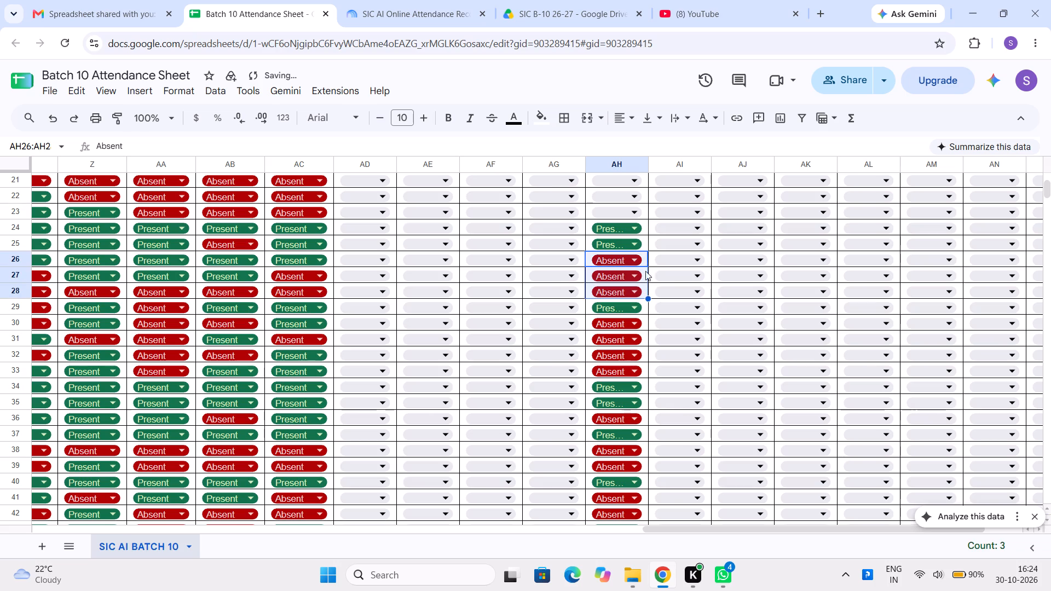
click(631, 183)
click(618, 224)
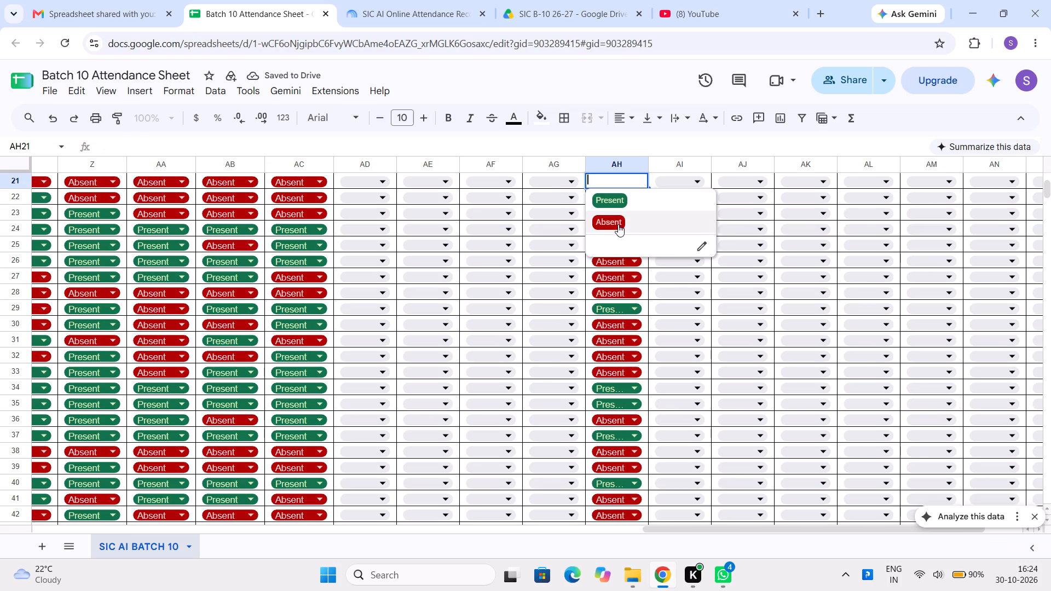
Mark the blank entries in rows 7 to 11 and row 3 Absent in the 29/10/2026 column.
scroll(618, 224, up, 4)
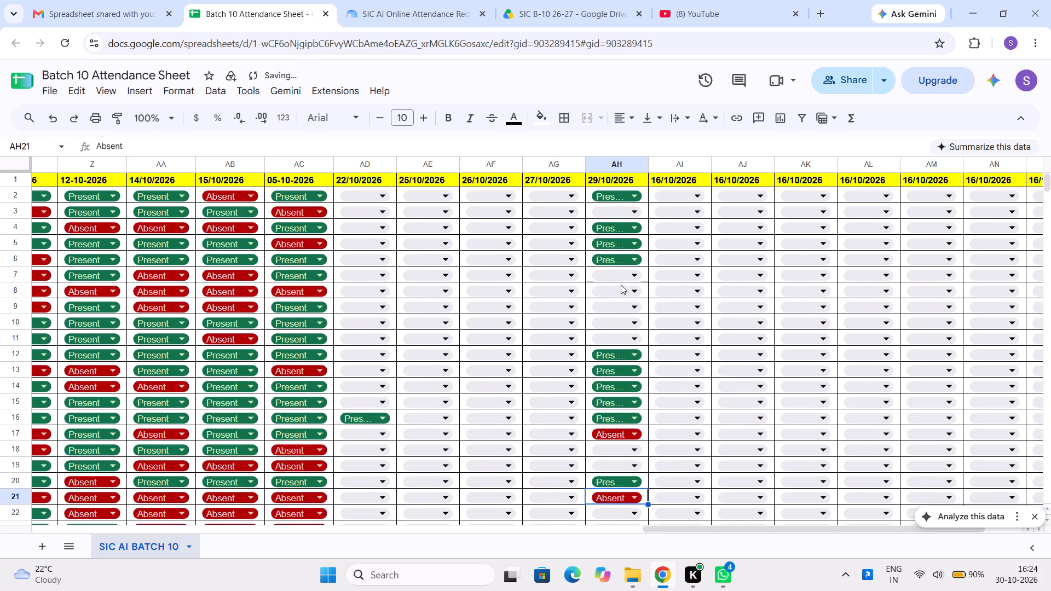
click(625, 279)
click(611, 310)
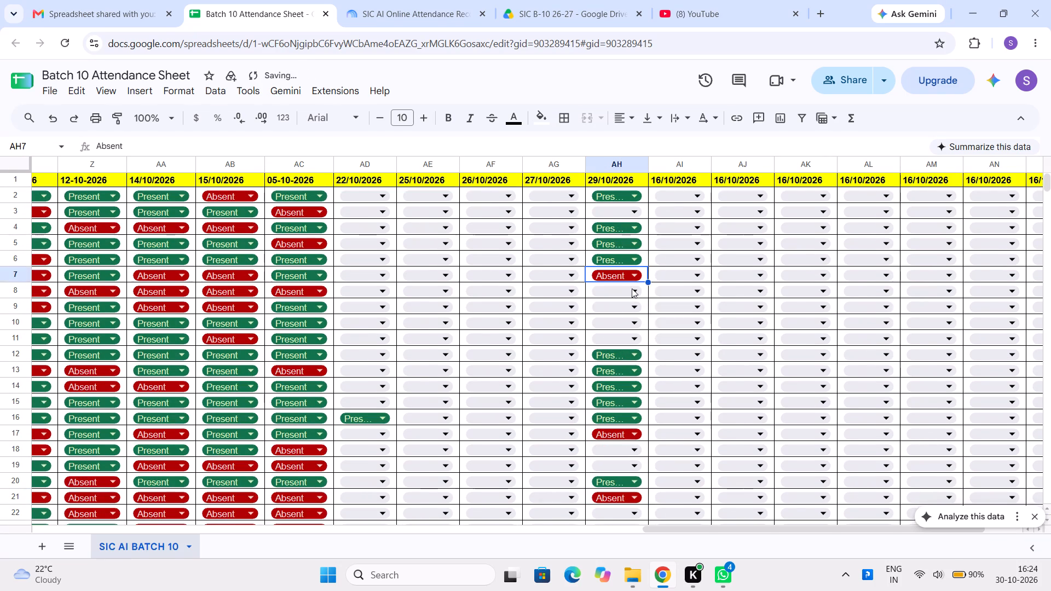
drag(648, 280, 647, 334)
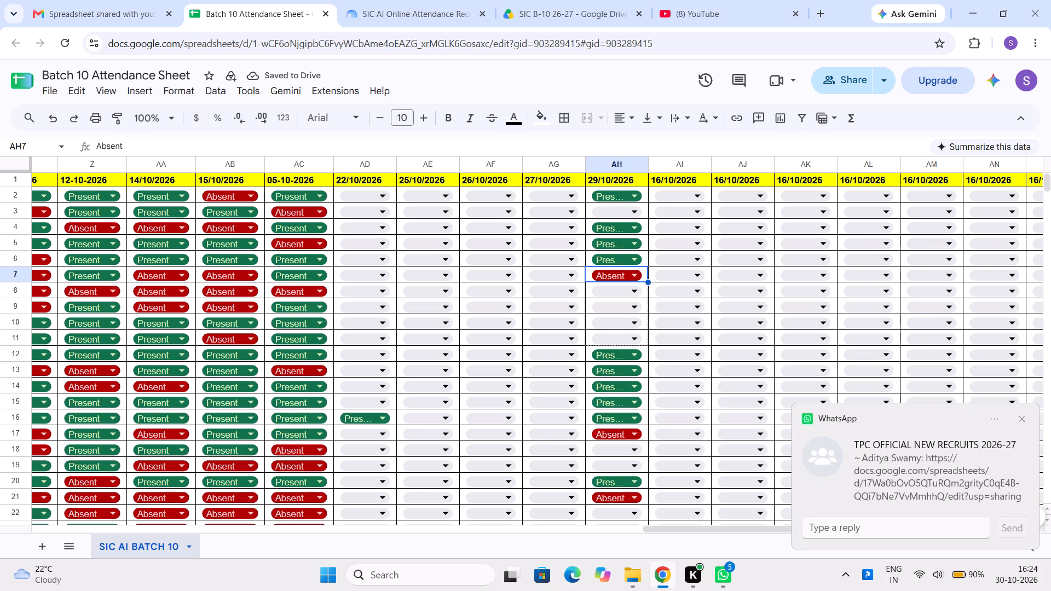
drag(647, 334, 647, 336)
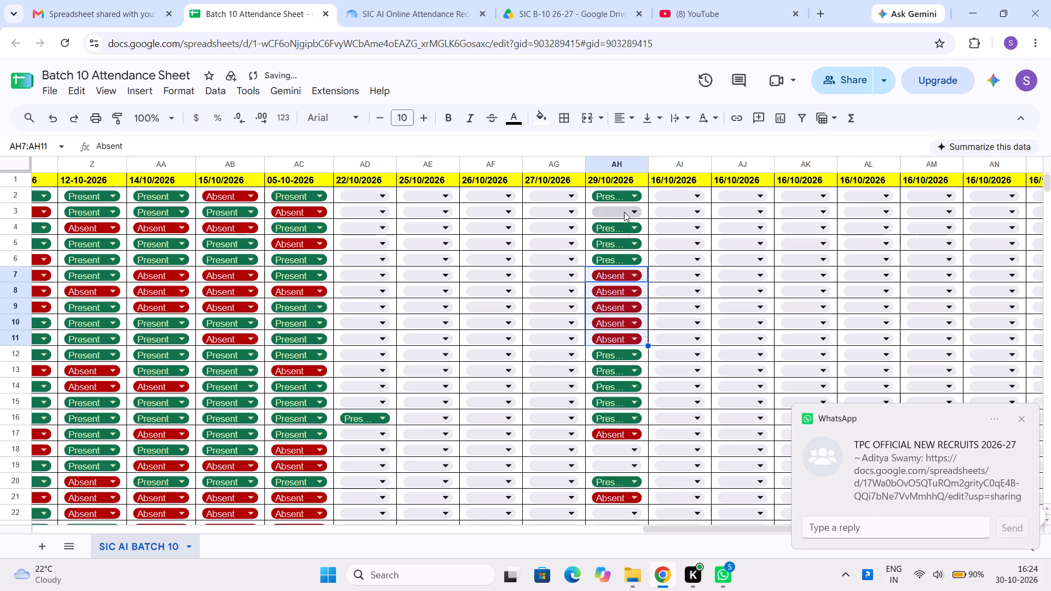
click(624, 212)
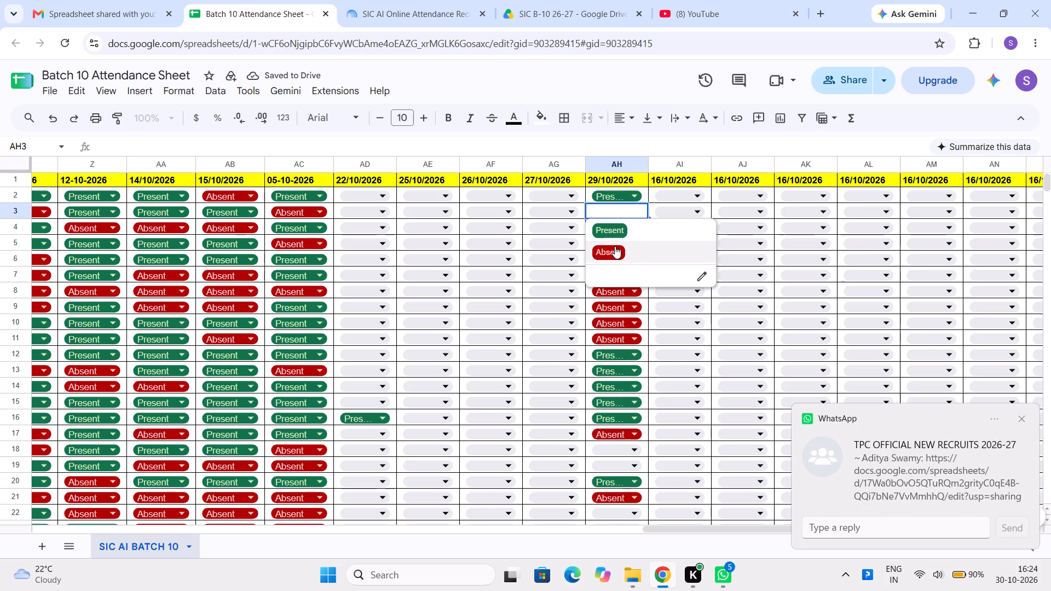
click(615, 246)
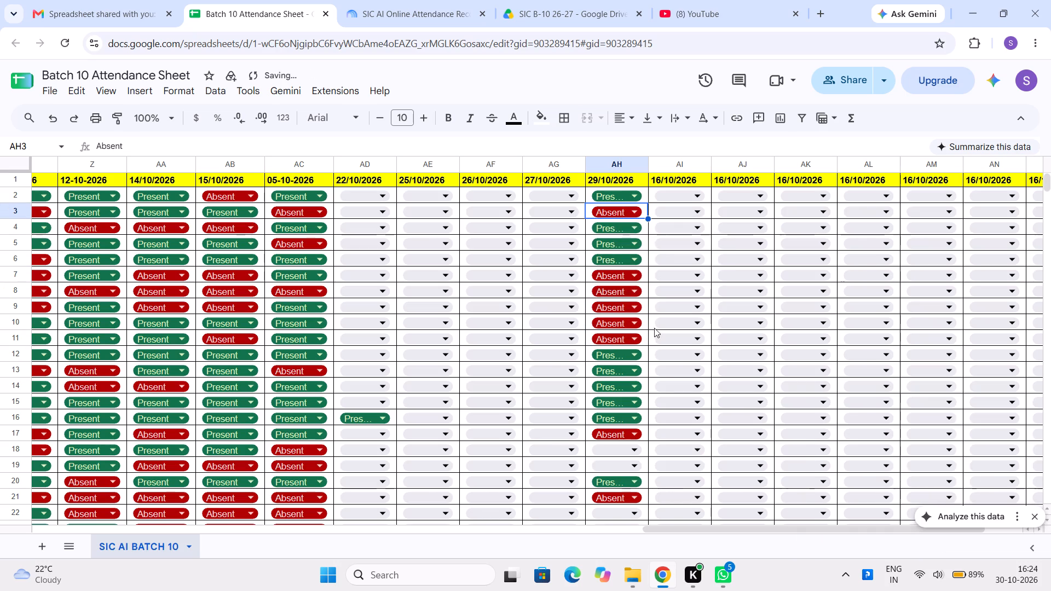
Mark the remaining blank entries in rows 18, 19, 22 and 23 Absent in the 29/10/2026 column.
click(633, 453)
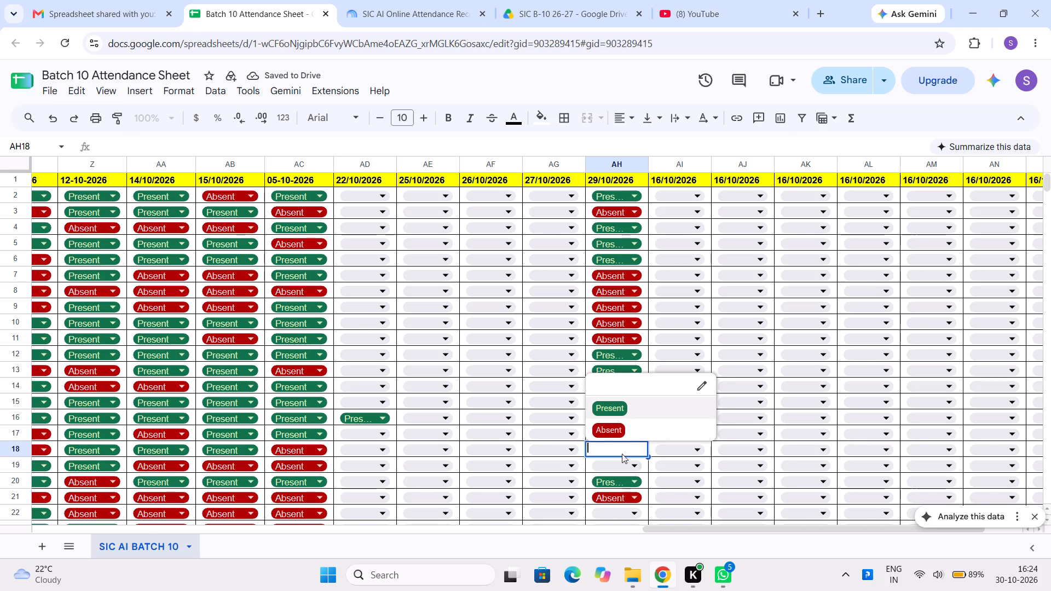
click(608, 431)
click(619, 467)
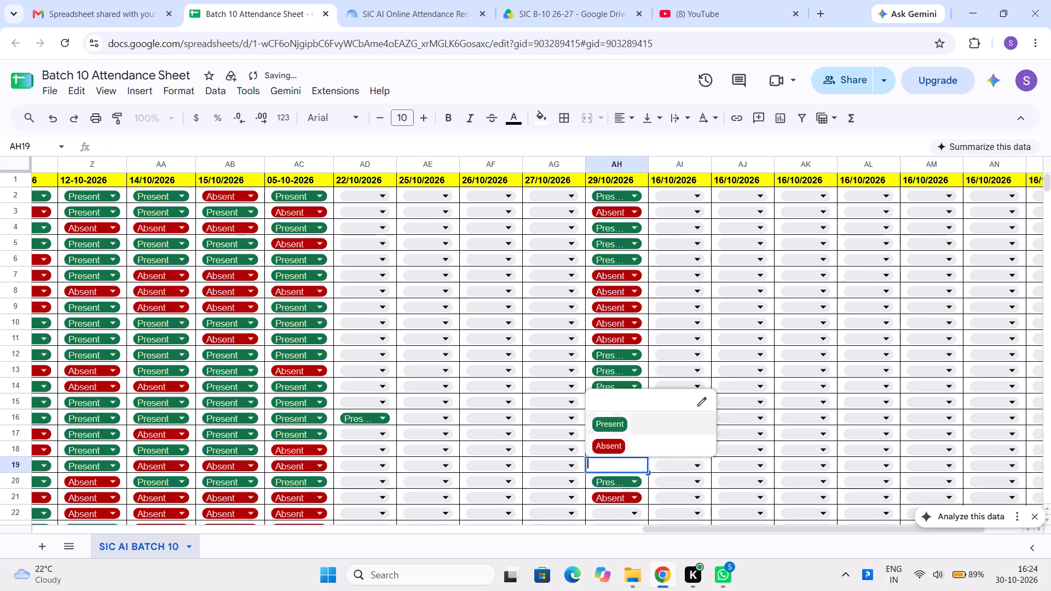
click(606, 445)
scroll(606, 445, down, 3)
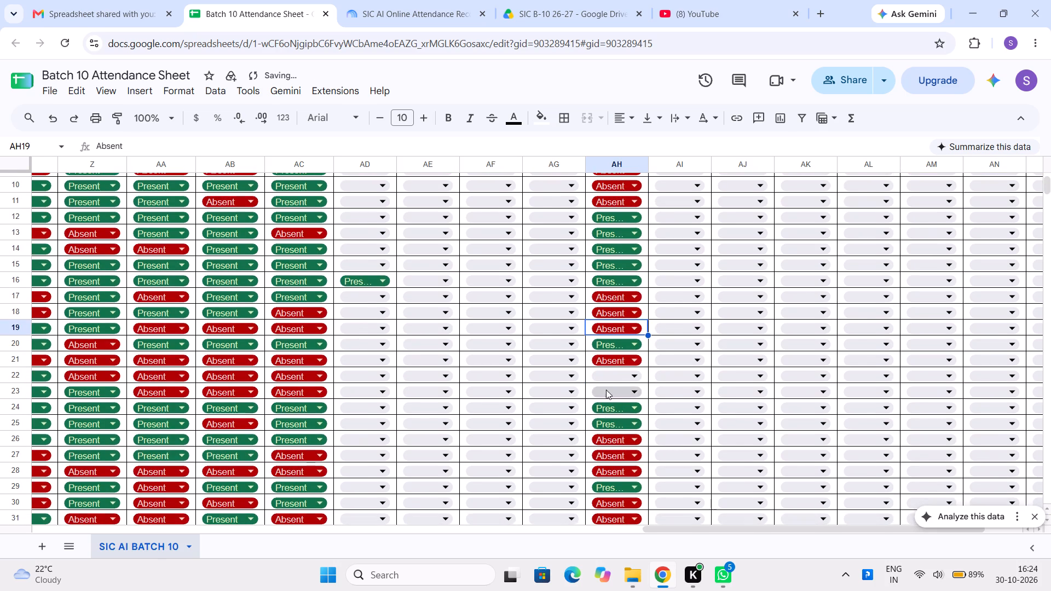
click(614, 383)
drag(621, 380, 609, 409)
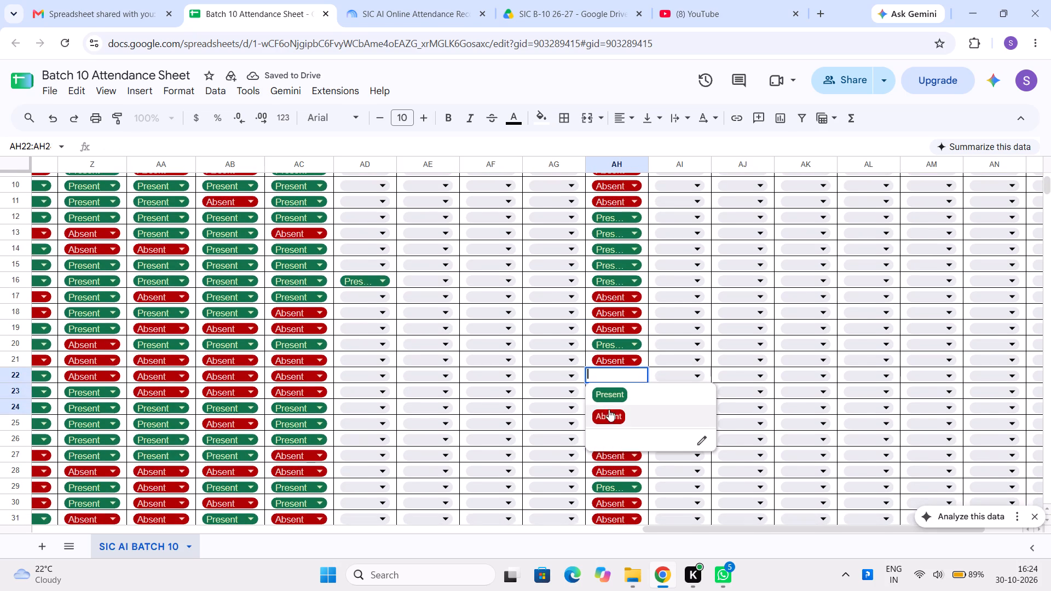
drag(609, 409, 608, 414)
click(608, 414)
drag(631, 383, 628, 388)
click(628, 388)
click(608, 436)
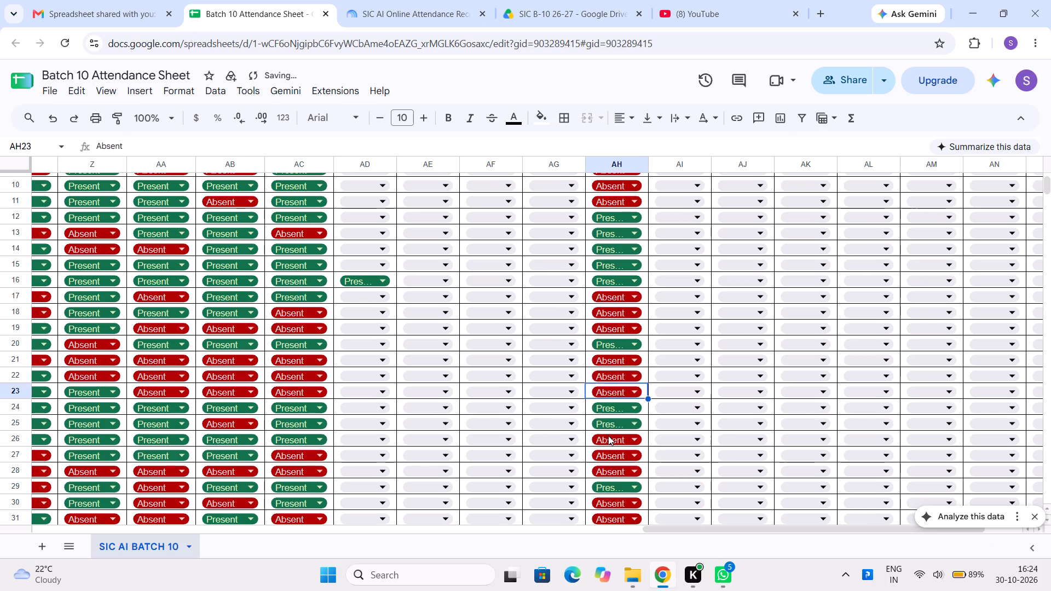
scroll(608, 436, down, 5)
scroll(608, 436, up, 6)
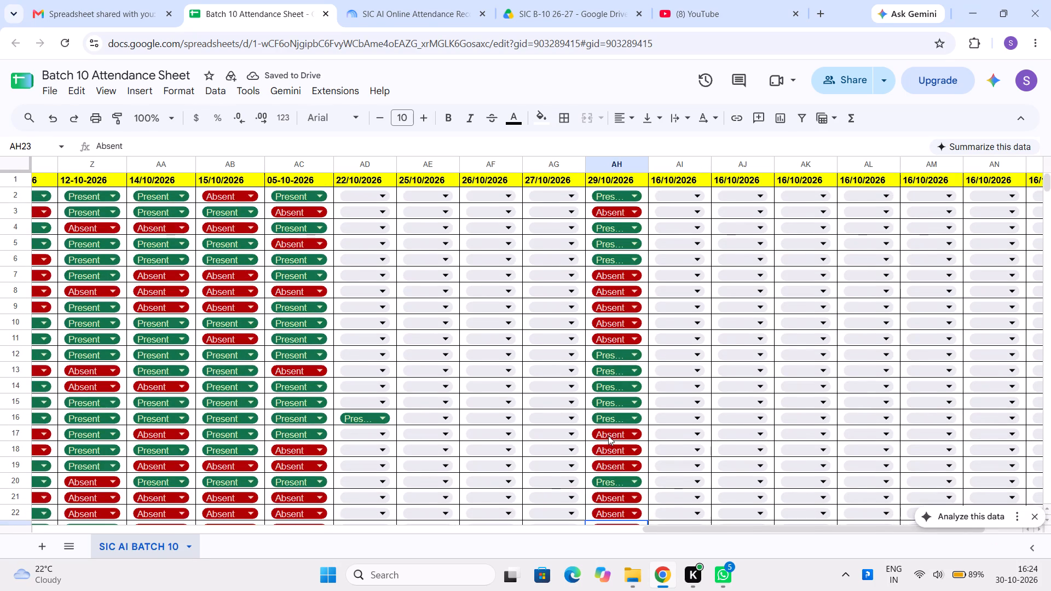
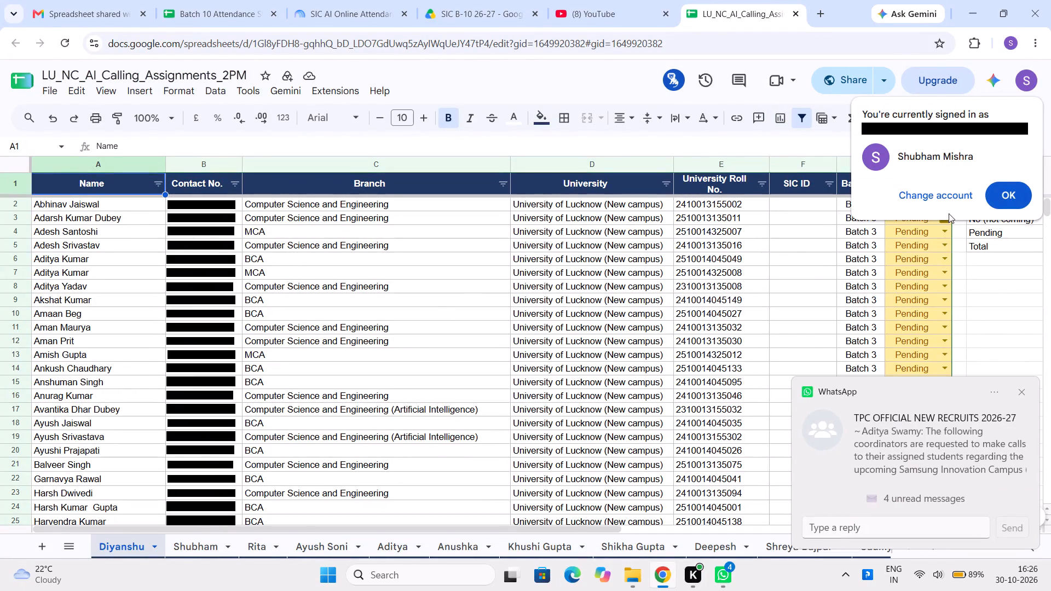
Dismiss the signed-in account notice and look over the student list in the LU_NC_AI_Calling_Assignments_2PM spreadsheet's first sheet.
click(1002, 193)
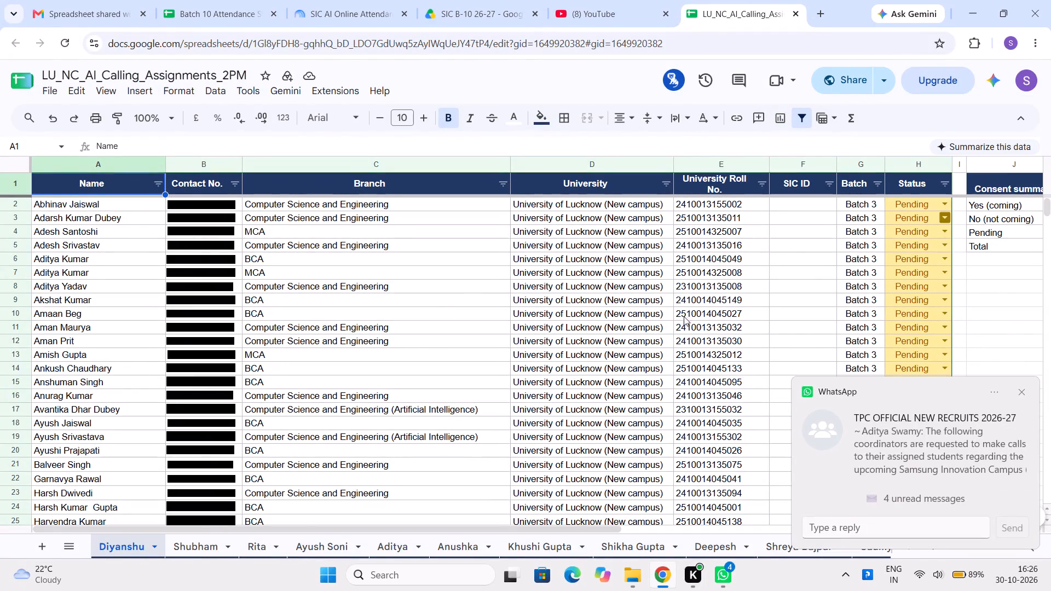
scroll(679, 317, right, 2)
scroll(679, 317, down, 4)
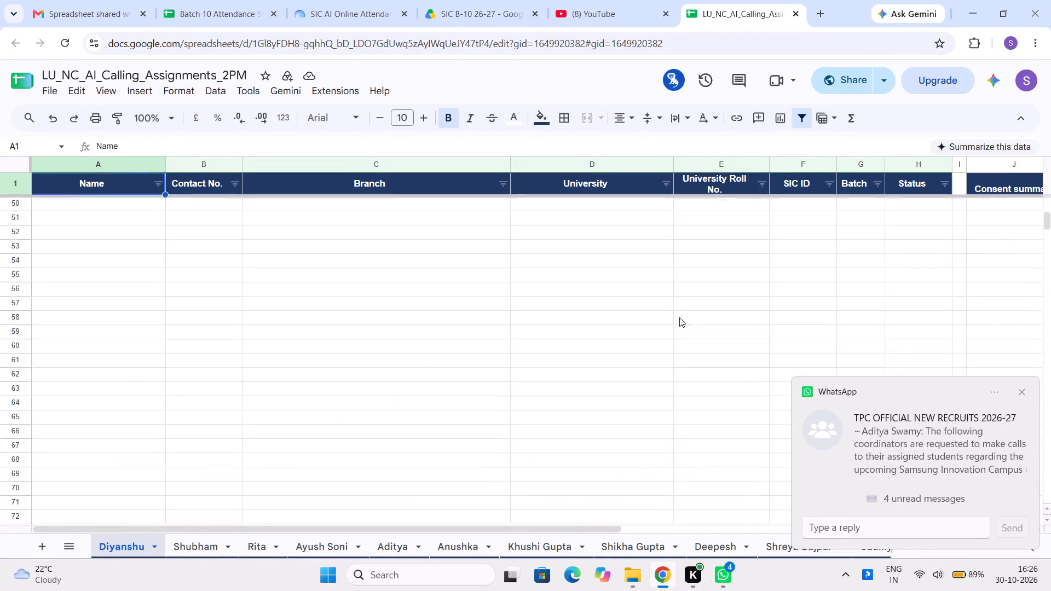
scroll(679, 317, up, 7)
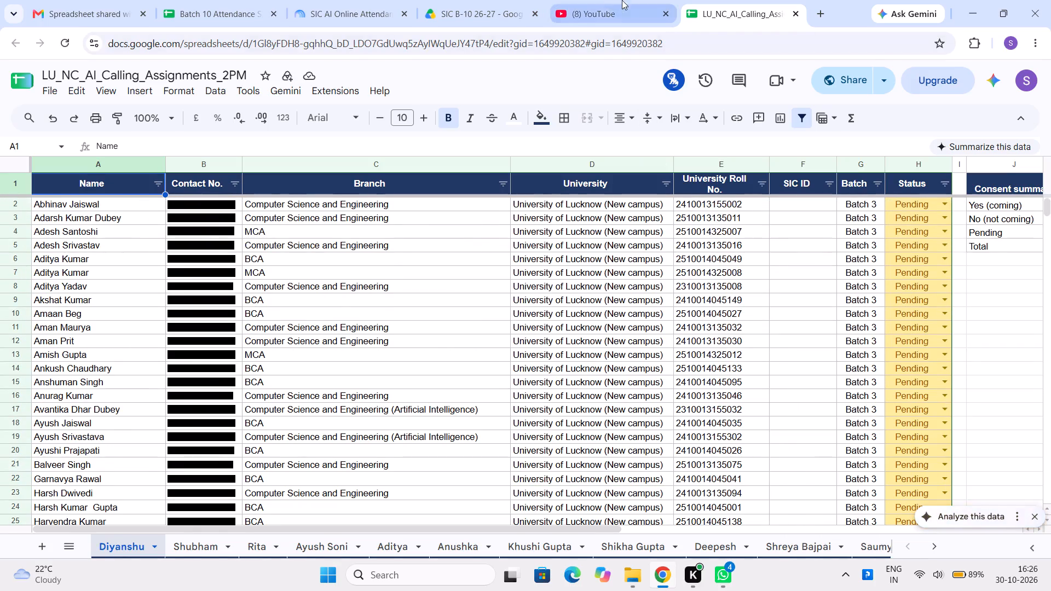
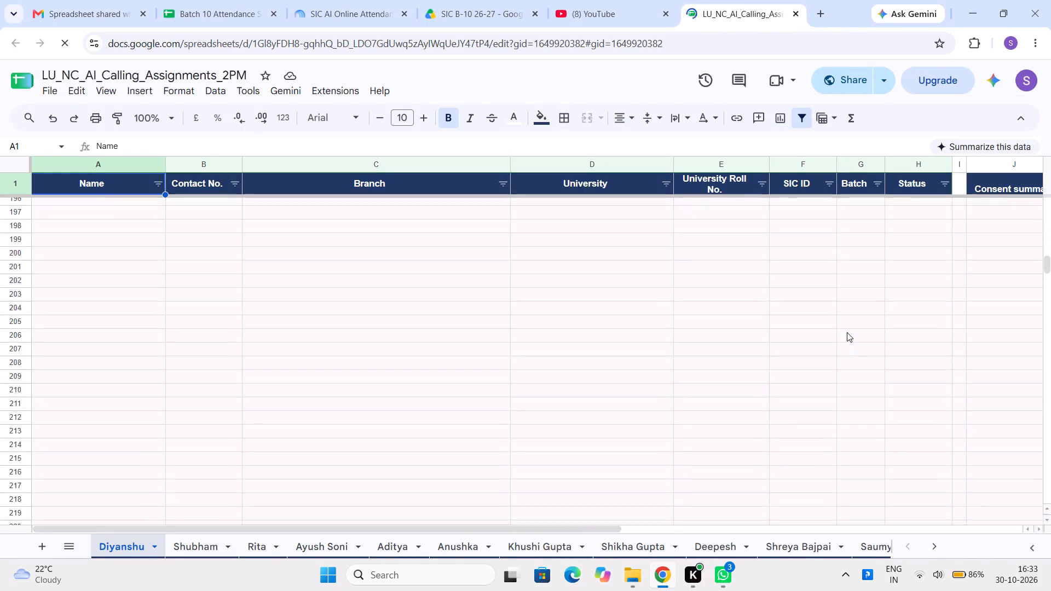
scroll(847, 332, down, 8)
scroll(847, 332, up, 16)
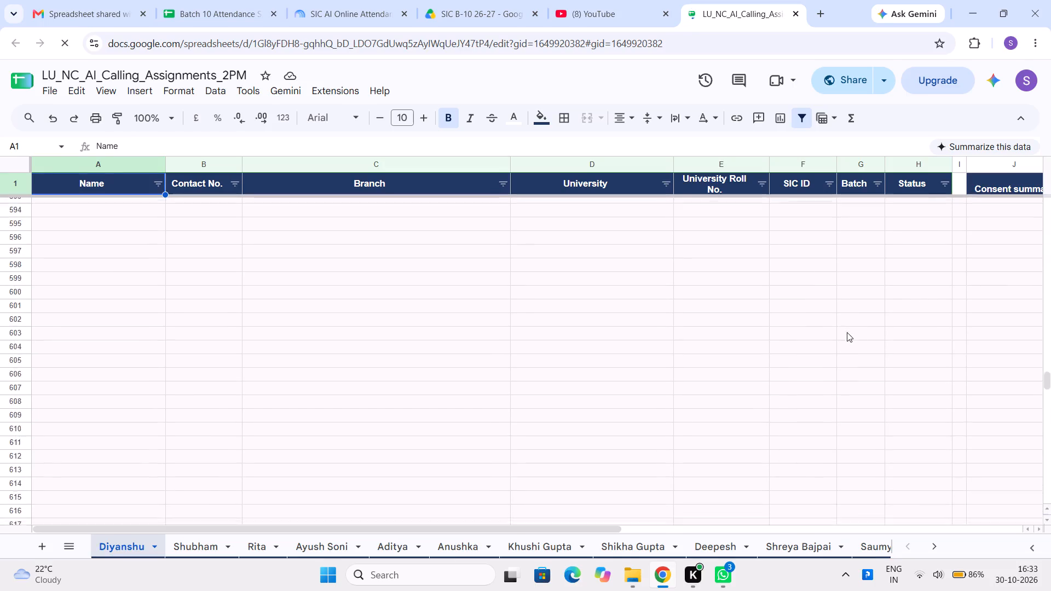
scroll(847, 332, up, 20)
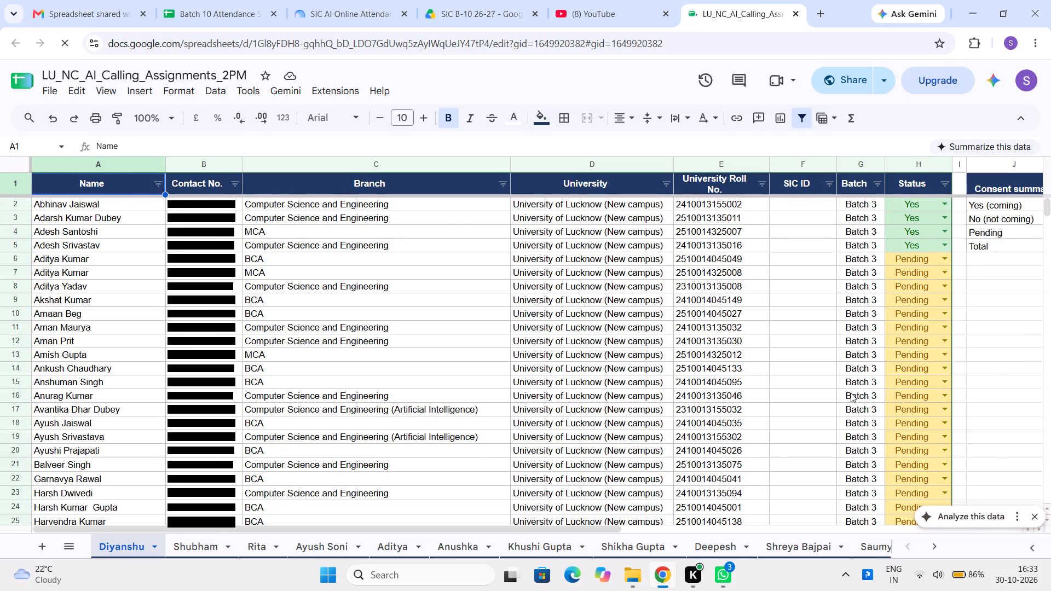
scroll(851, 393, down, 3)
scroll(851, 393, up, 6)
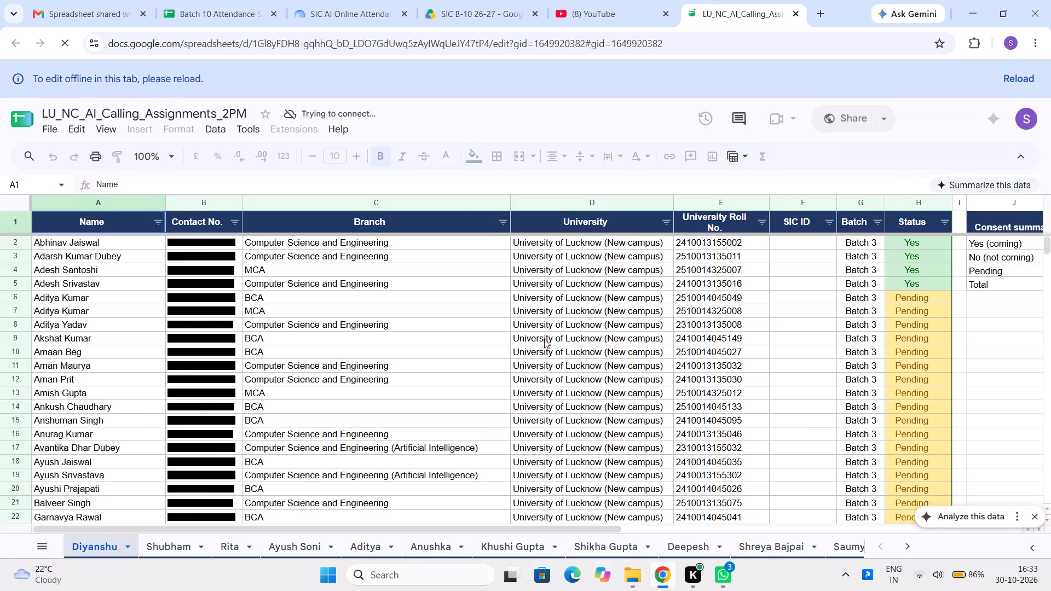
scroll(544, 339, right, 3)
scroll(544, 339, down, 2)
scroll(544, 339, up, 3)
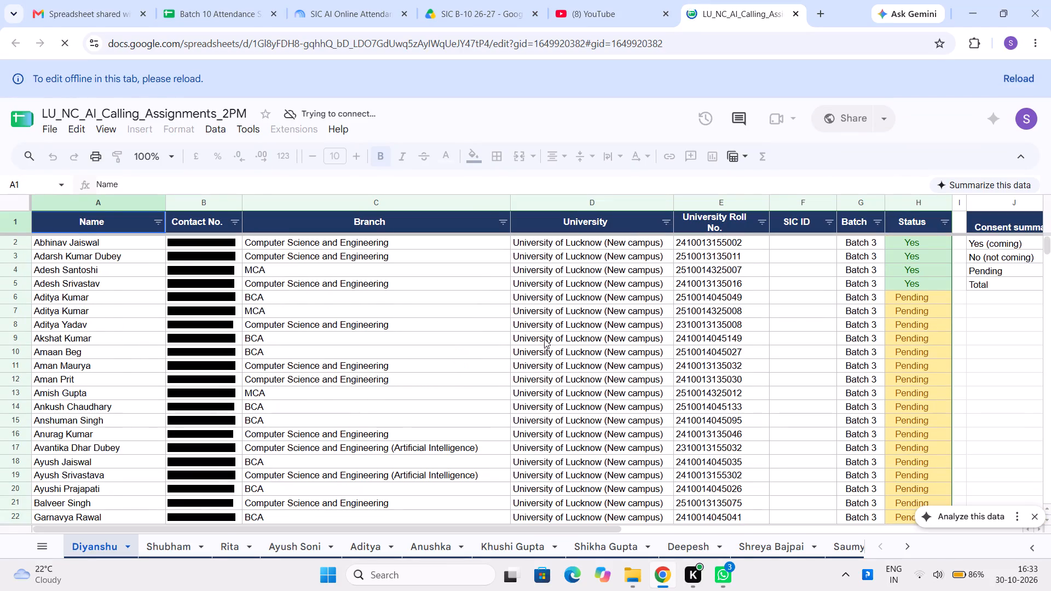
scroll(789, 239, left, 3)
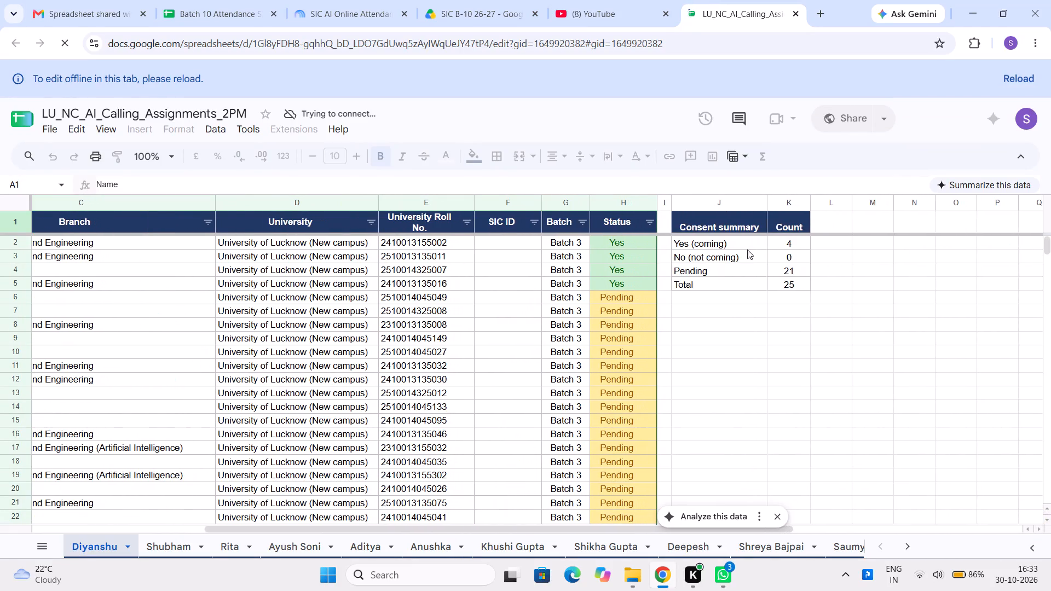
scroll(816, 304, right, 4)
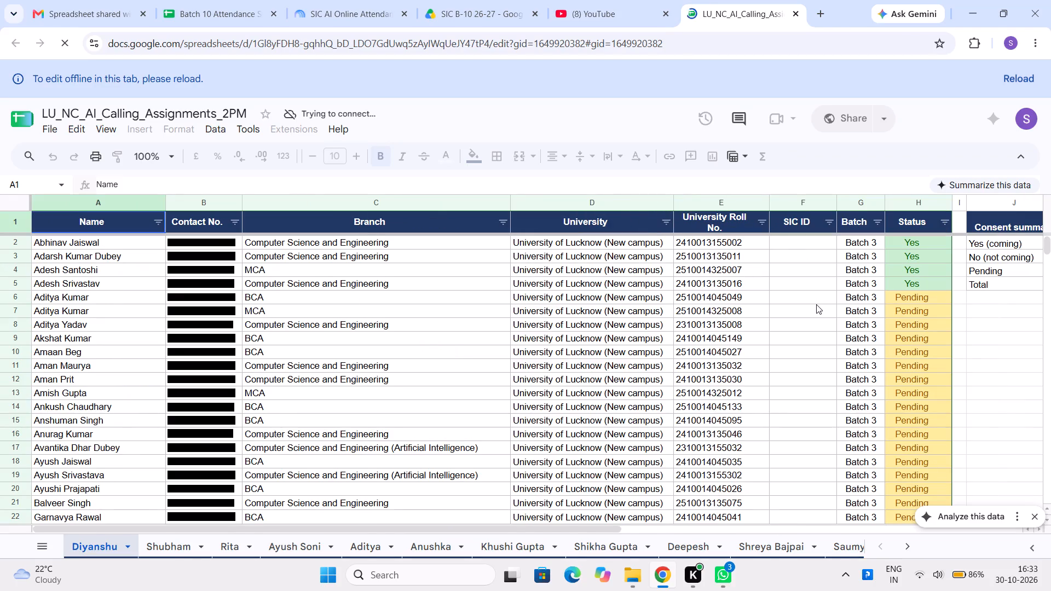
scroll(816, 304, down, 6)
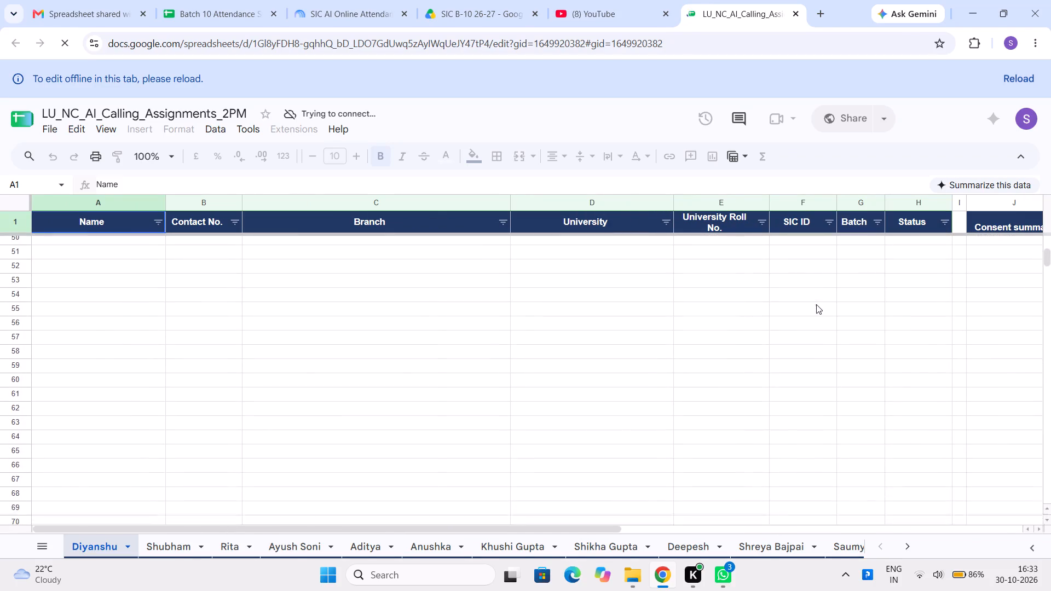
scroll(816, 304, left, 1)
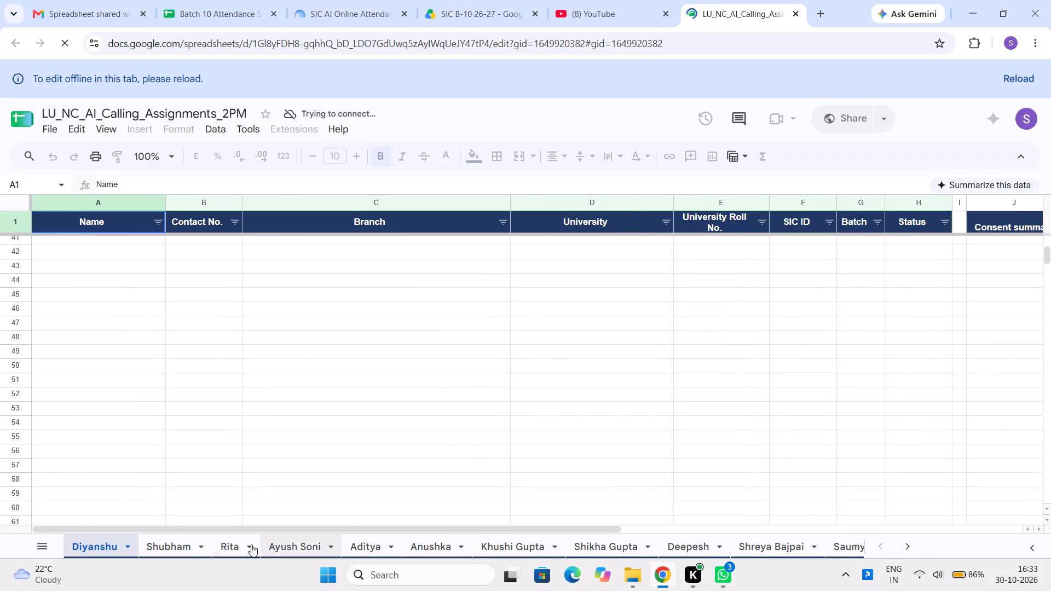
Switch to the Shubham sheet of the calling-assignments spreadsheet and look through its rows.
click(200, 552)
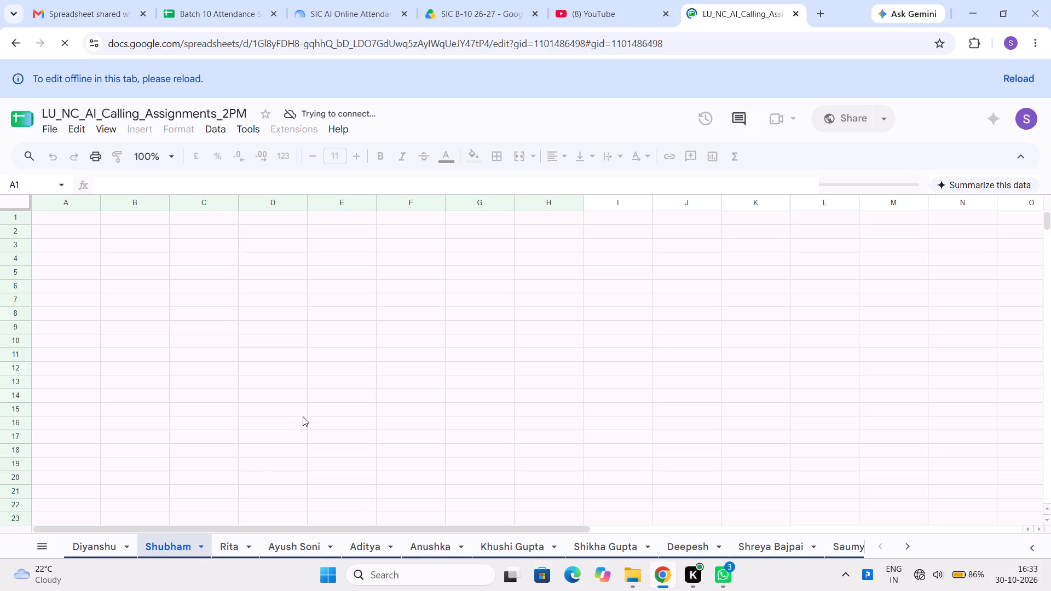
scroll(303, 416, down, 7)
scroll(303, 416, up, 15)
Return to the Diyanshu sheet and look through its student rows and Status column.
click(122, 542)
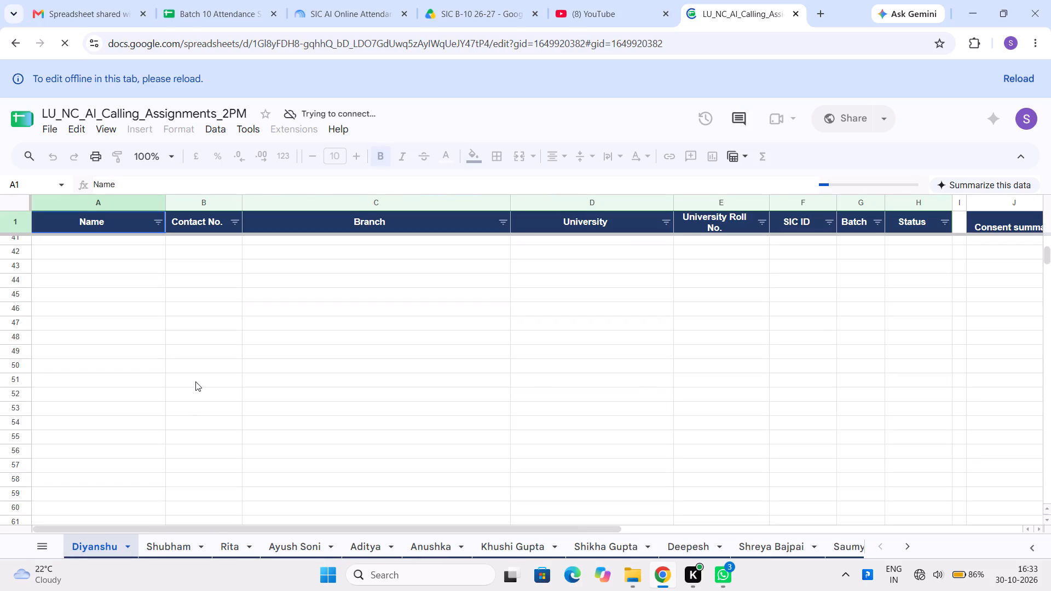
scroll(195, 381, up, 10)
scroll(195, 381, down, 2)
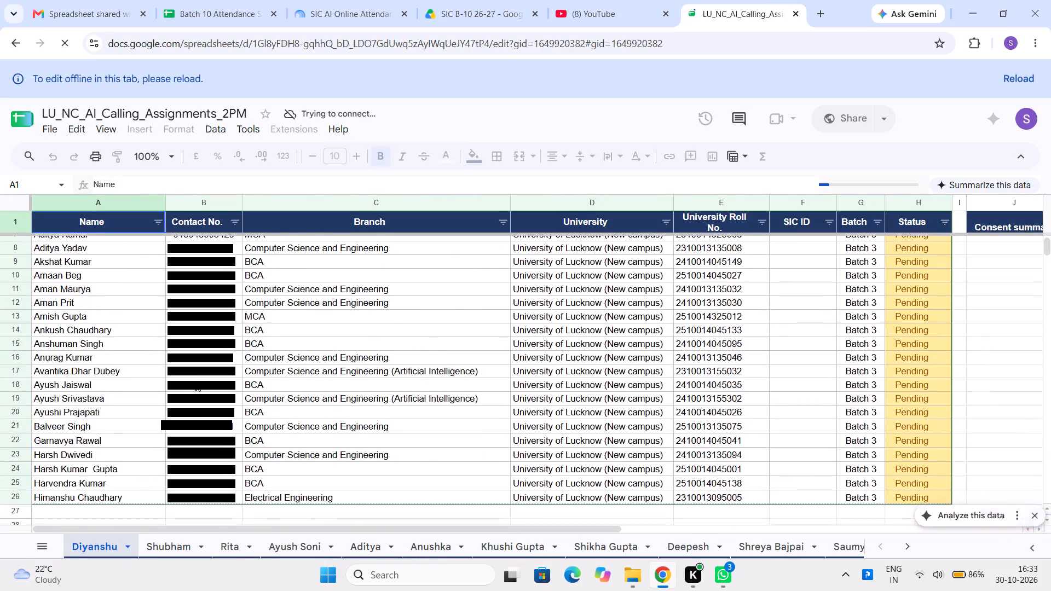
scroll(195, 381, down, 1)
scroll(195, 381, up, 4)
click(97, 552)
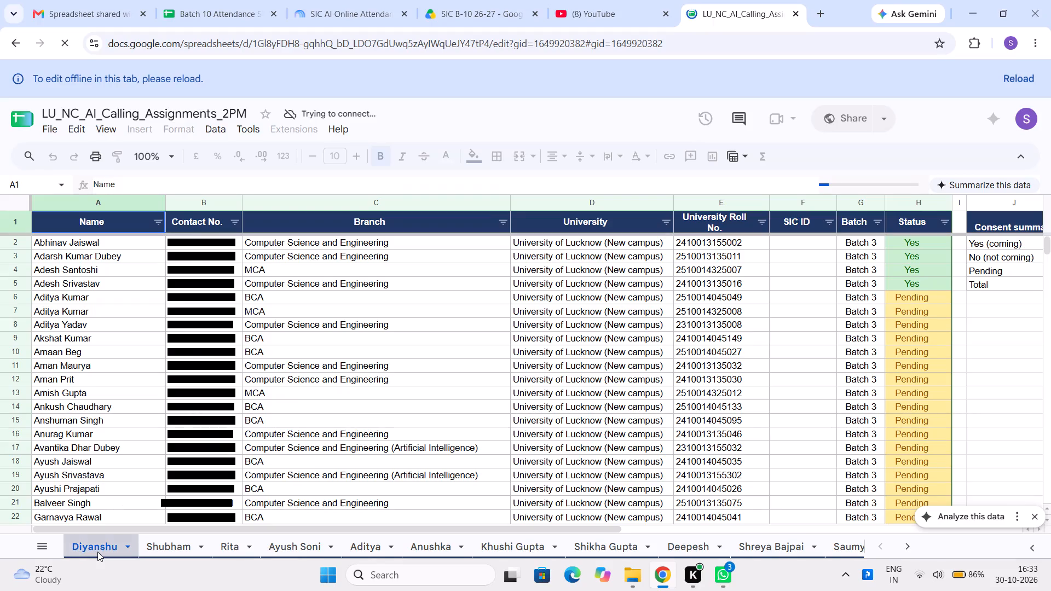
click(135, 546)
scroll(135, 546, down, 1)
scroll(135, 546, right, 2)
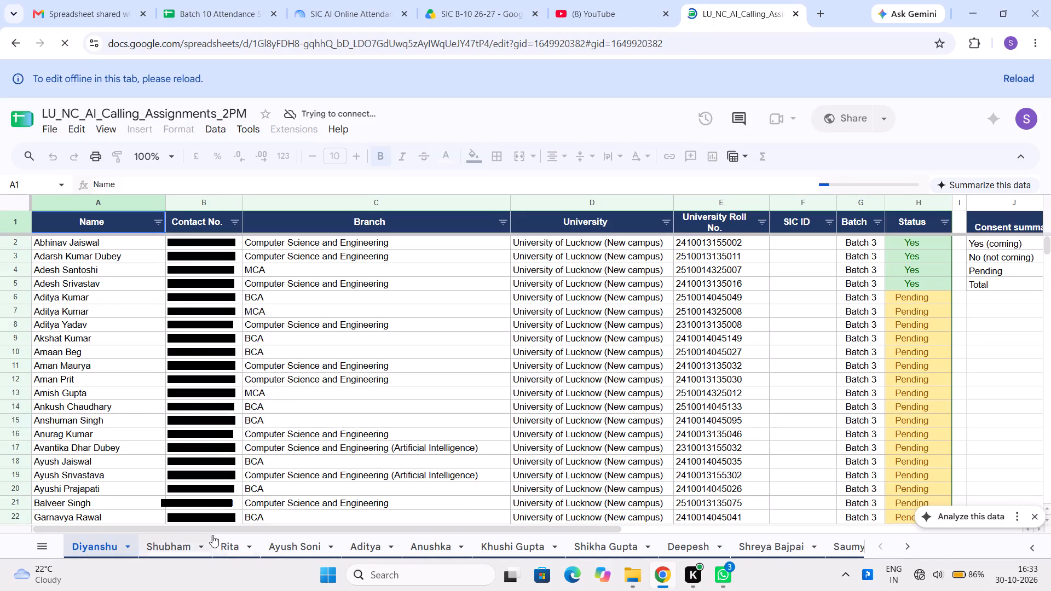
Switch to the Shubham sheet again and check its rows from the top.
click(198, 547)
click(200, 548)
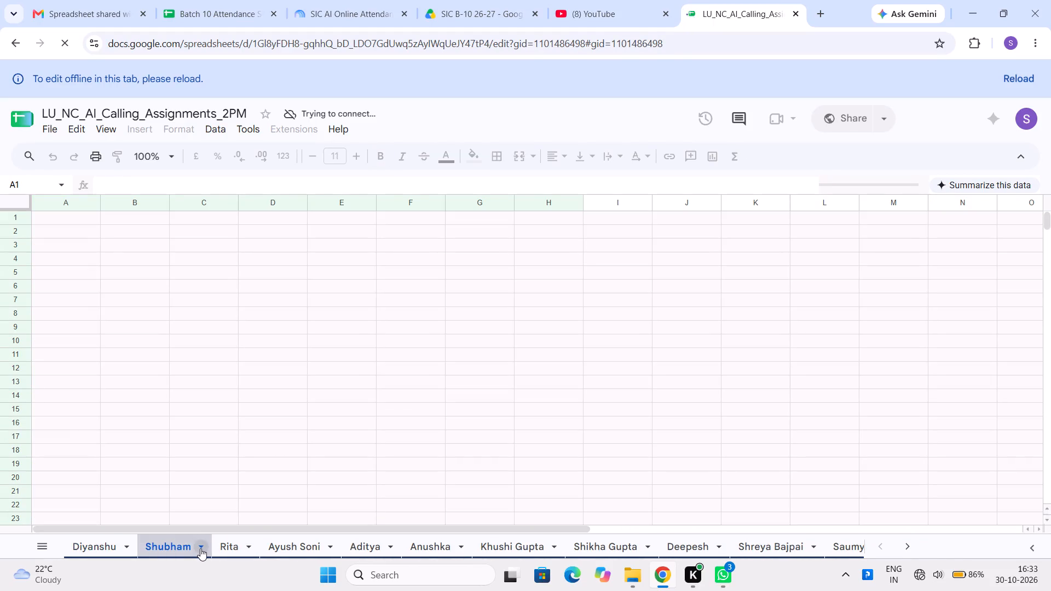
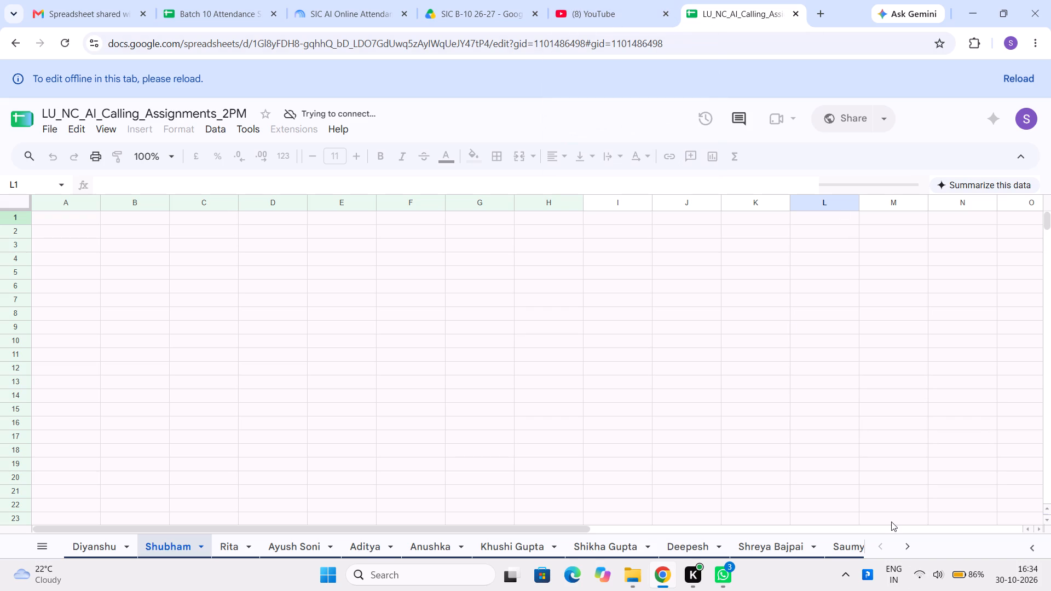
Turn the computer's Wi-Fi off and back on from the list of available networks.
click(915, 564)
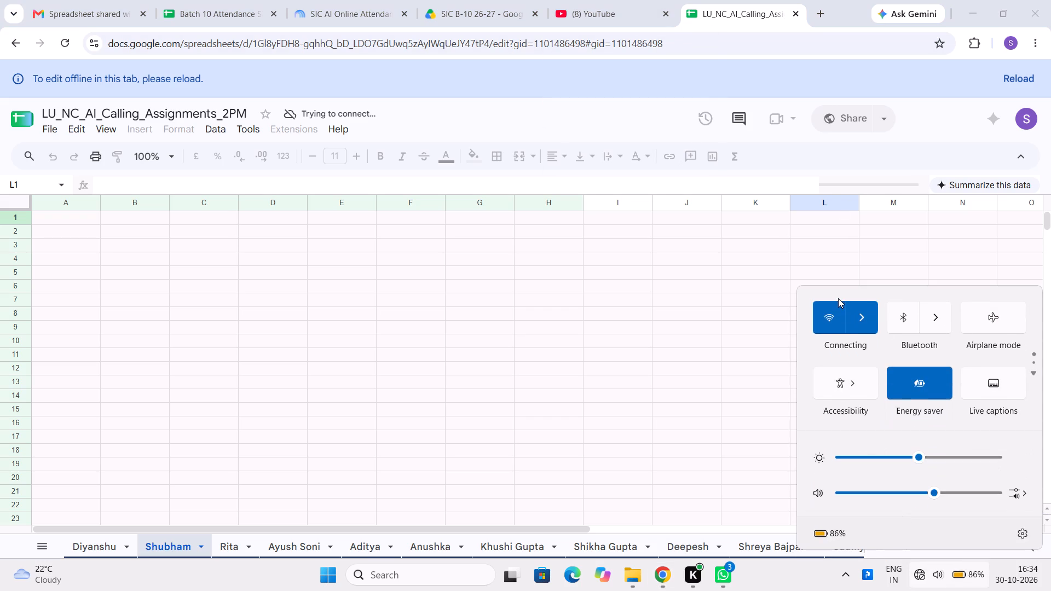
click(857, 306)
scroll(869, 361, up, 5)
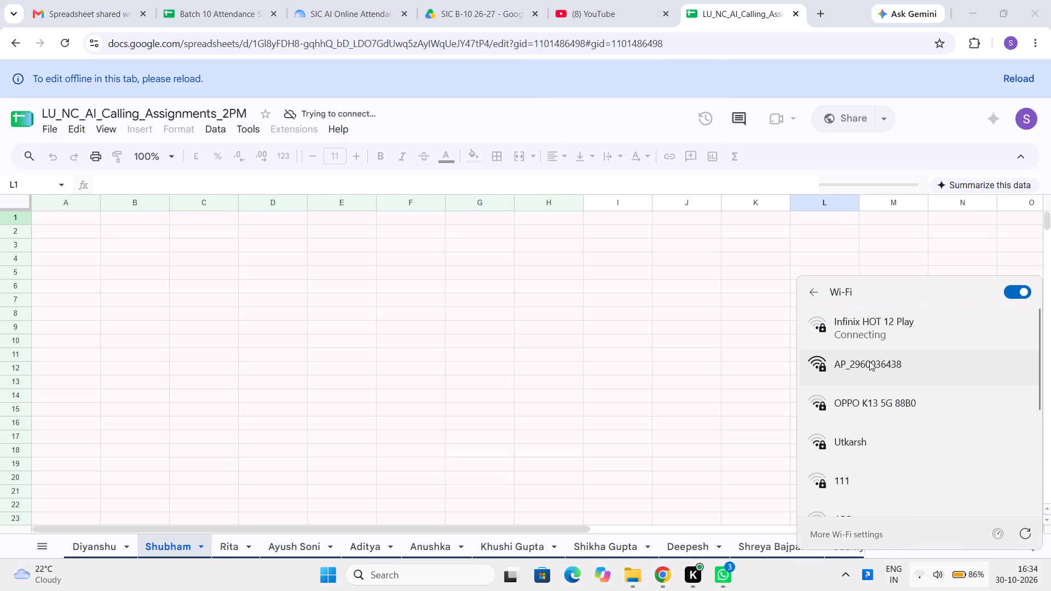
scroll(869, 361, up, 4)
click(1019, 296)
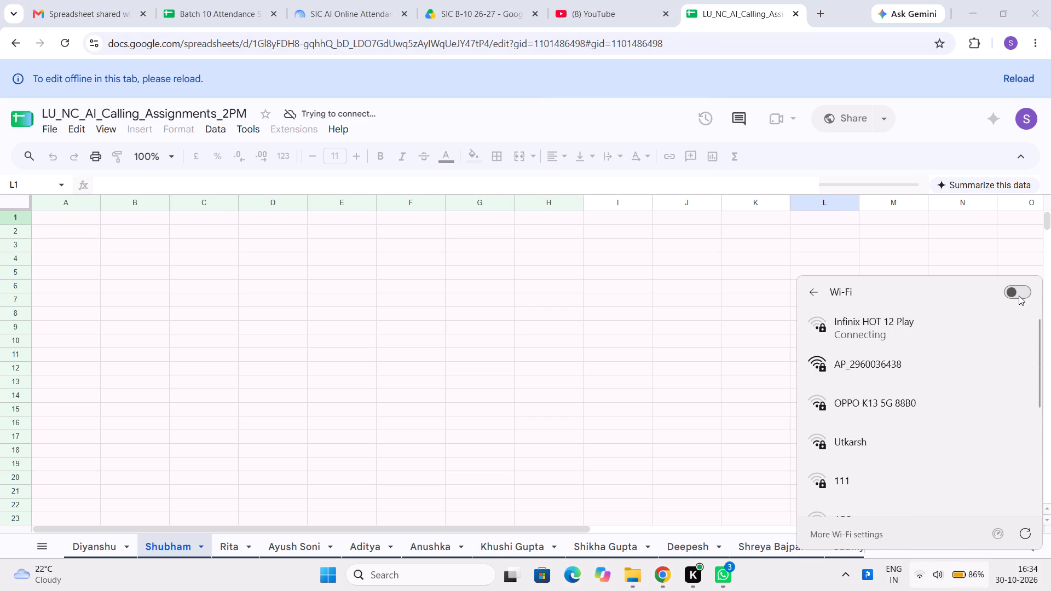
click(1019, 296)
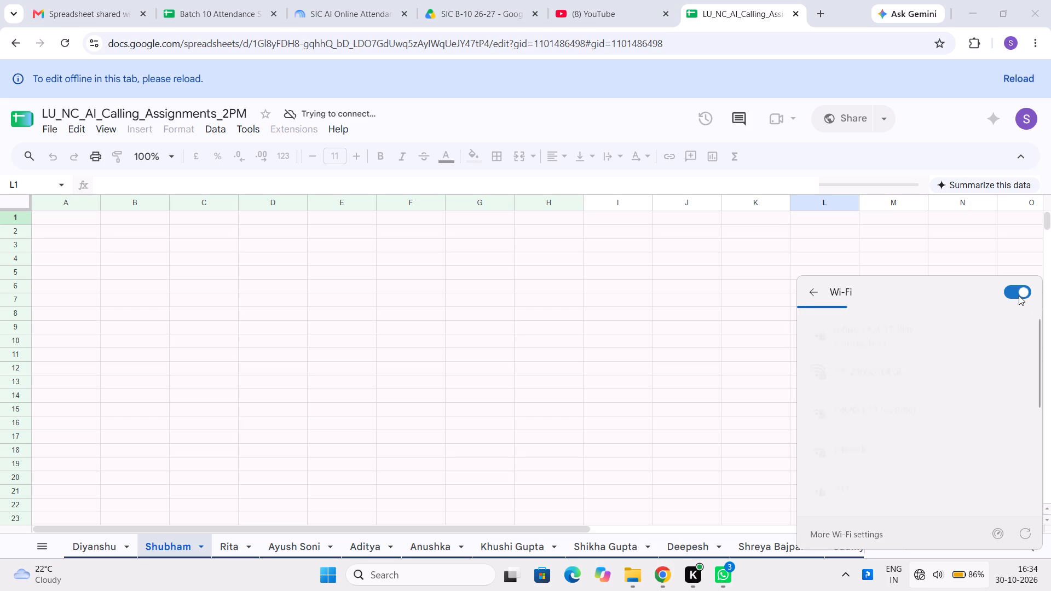
scroll(927, 376, up, 6)
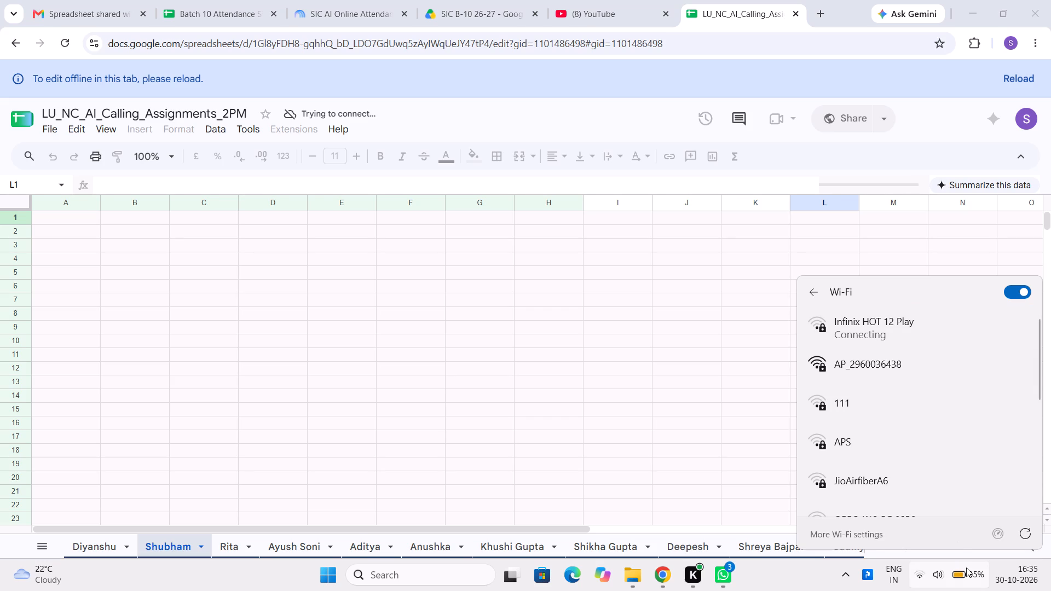
Refresh the available Wi-Fi networks, connect to the Real Me network and return to the calling-assignments spreadsheet.
click(1027, 534)
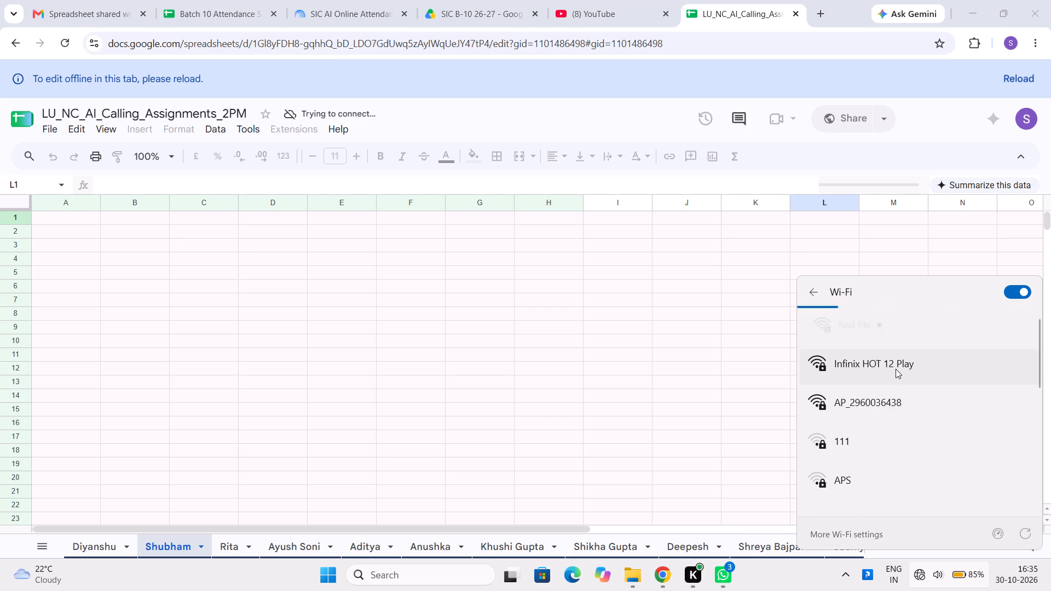
click(916, 316)
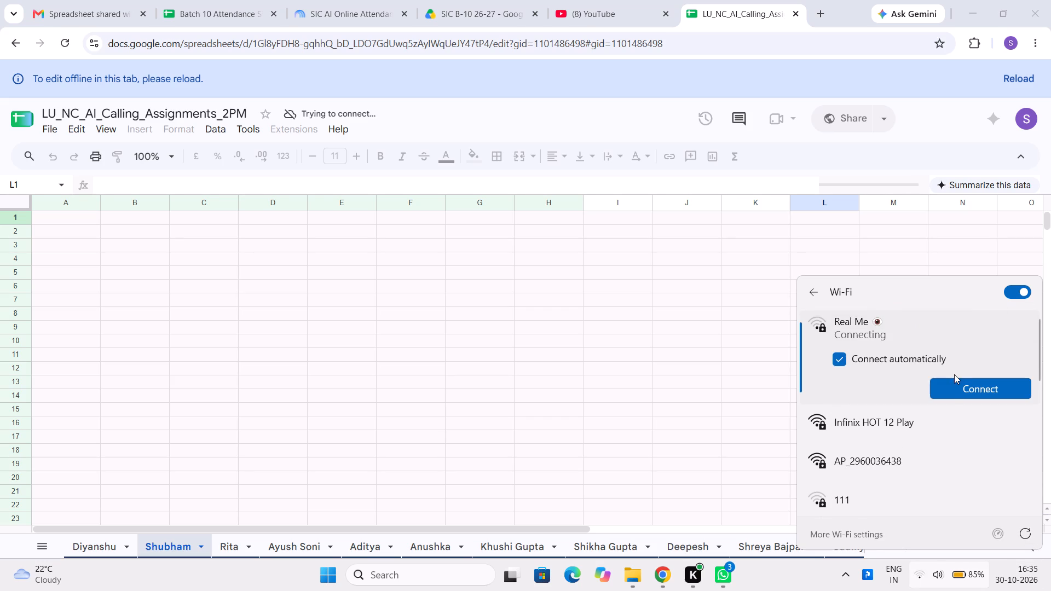
click(954, 374)
click(963, 385)
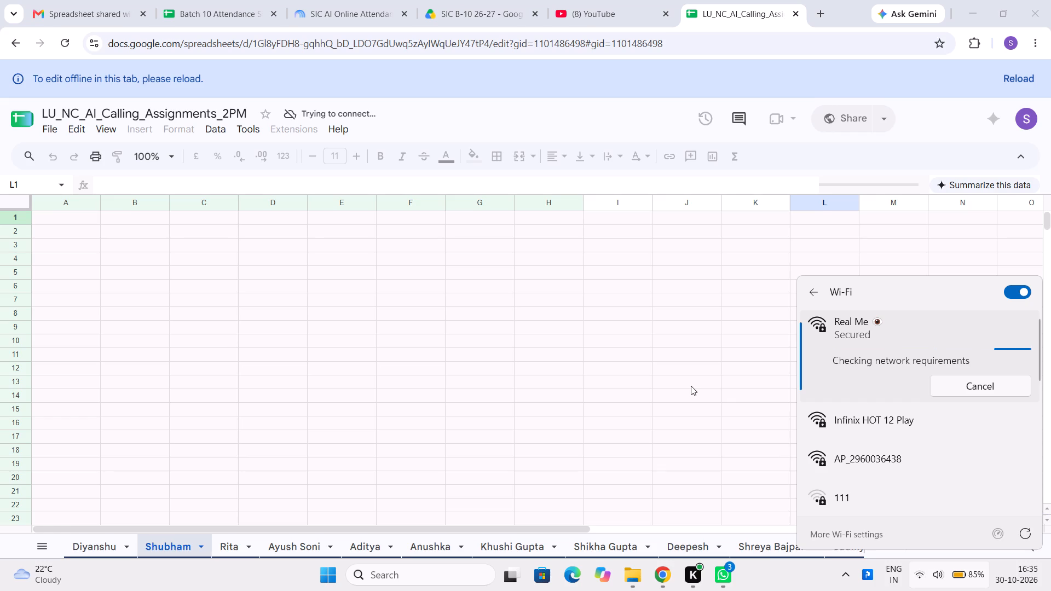
click(762, 570)
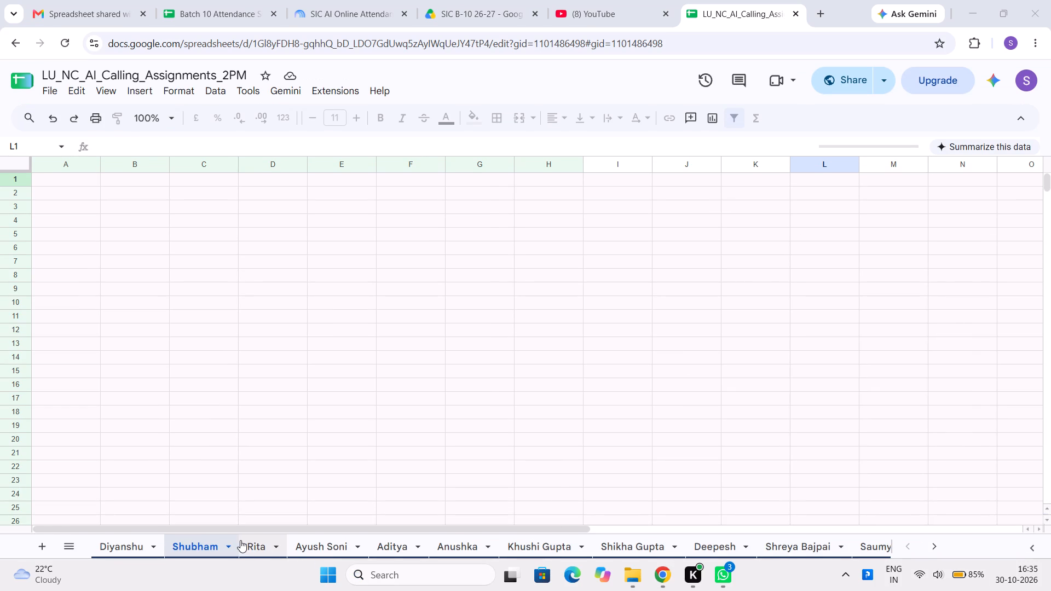
Look through the rows of the Shubham sheet for its student data.
click(211, 542)
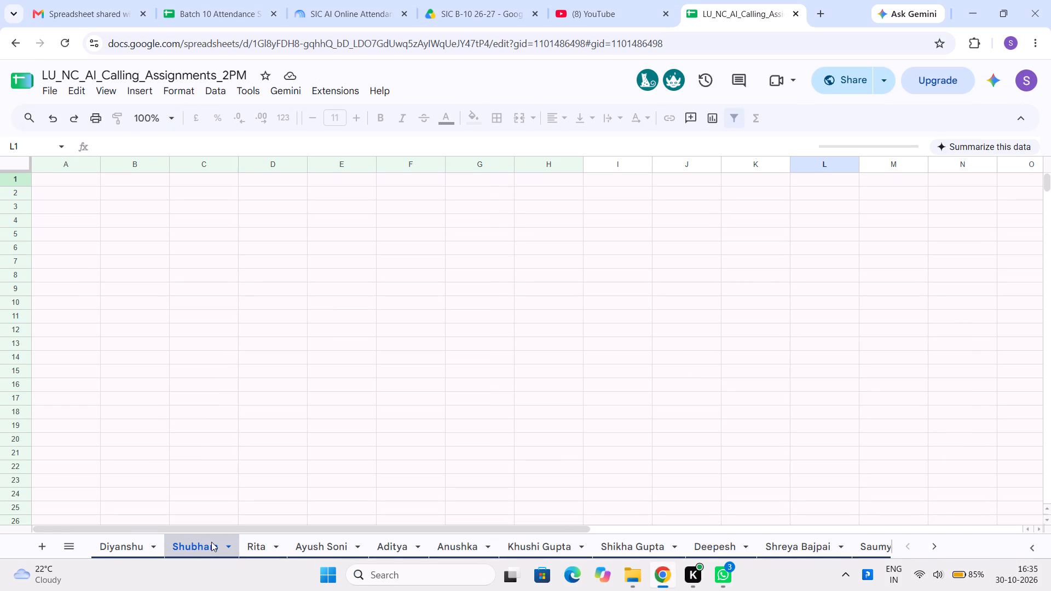
scroll(294, 332, up, 6)
scroll(294, 332, down, 3)
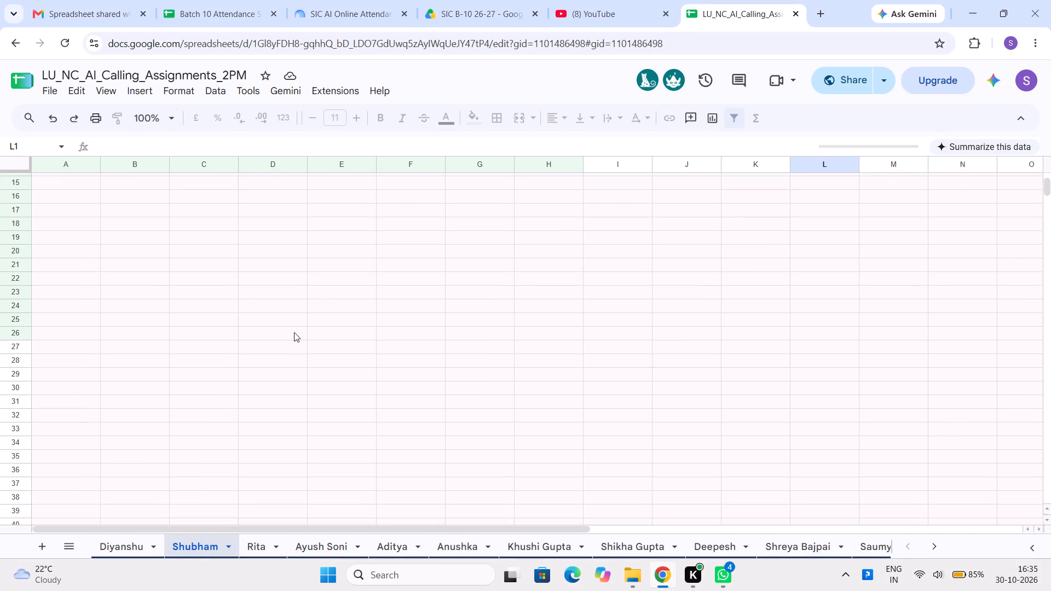
scroll(294, 332, down, 14)
scroll(294, 332, up, 7)
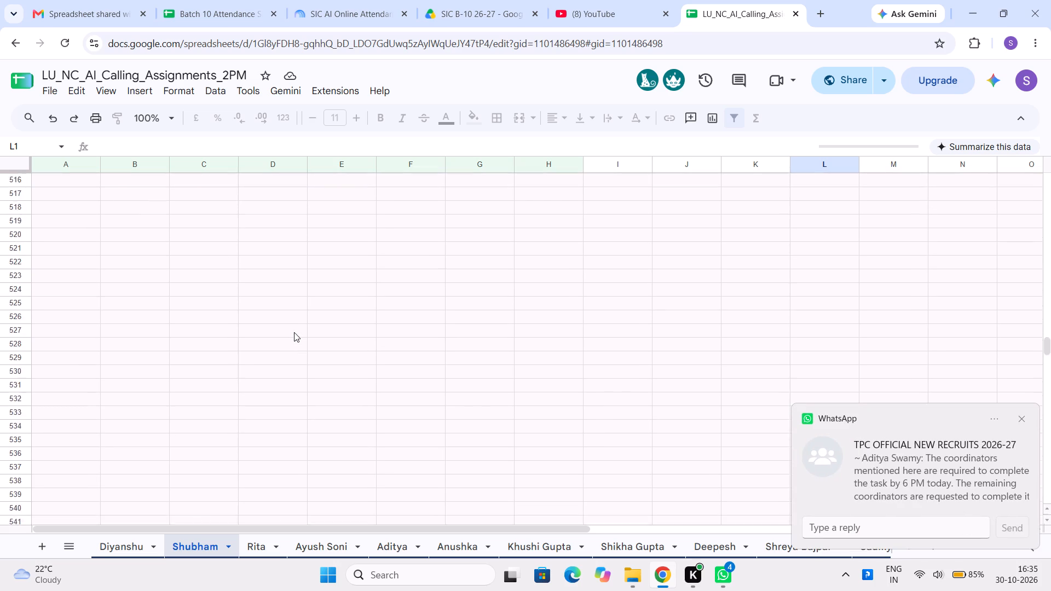
scroll(294, 332, up, 18)
scroll(294, 332, up, 10)
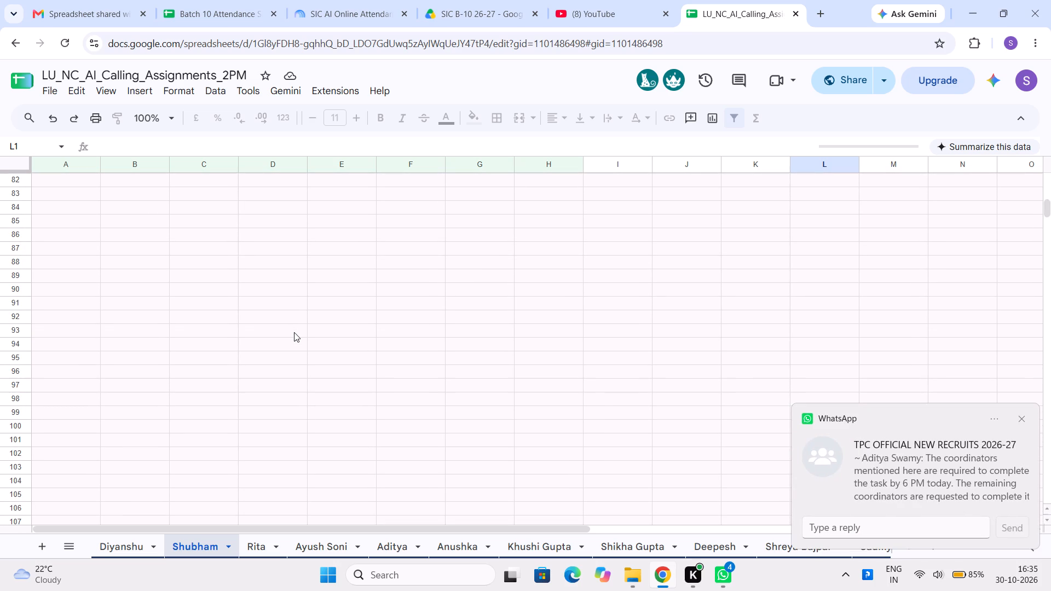
scroll(294, 332, up, 6)
Switch to the Diyanshu sheet and back to Shubham, and look through Shubham's student list and statuses.
click(124, 549)
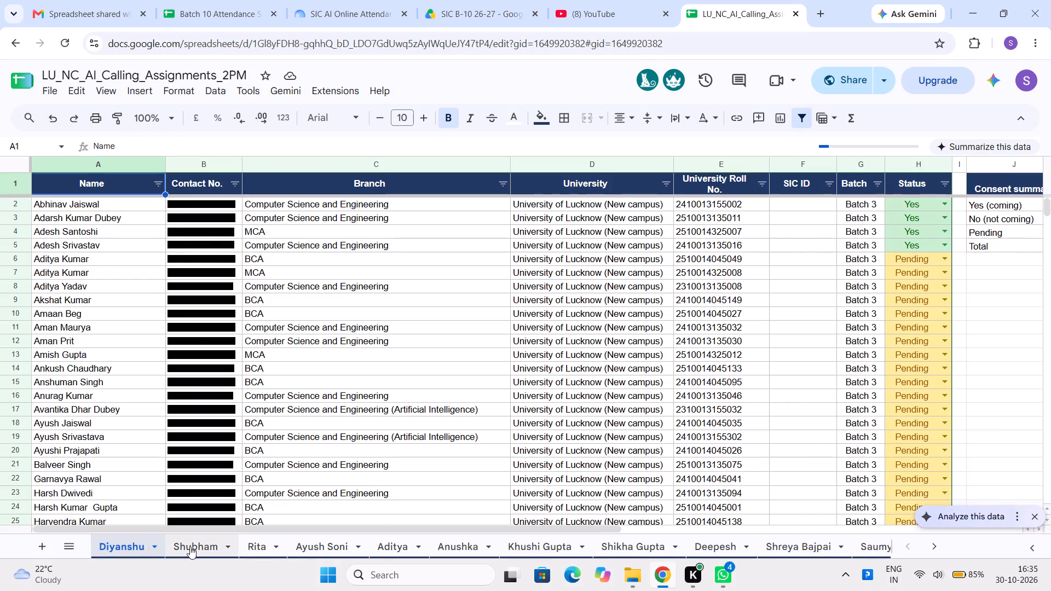
click(193, 546)
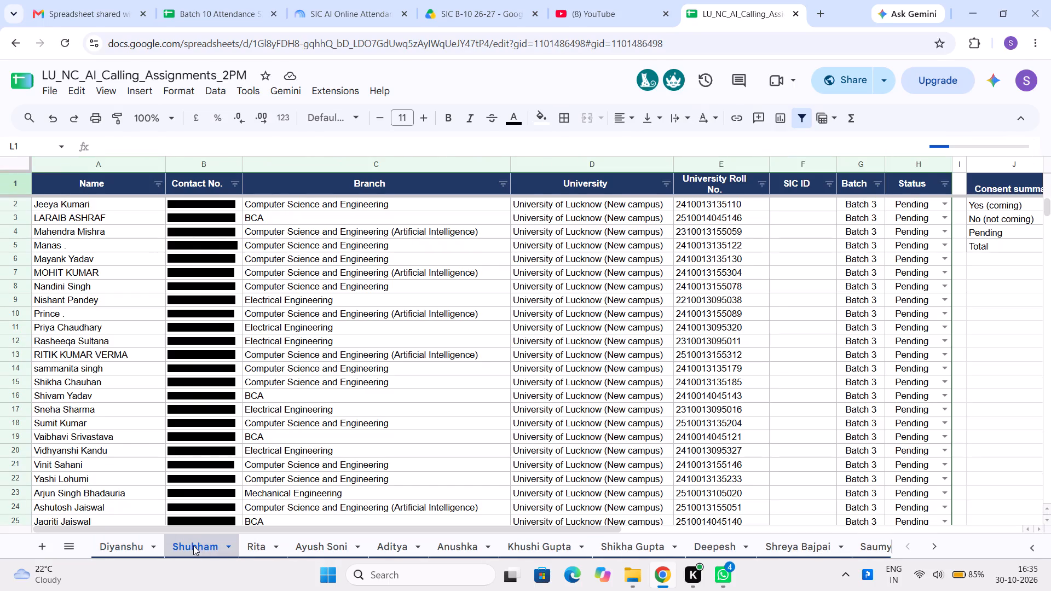
scroll(472, 310, down, 5)
scroll(472, 310, up, 6)
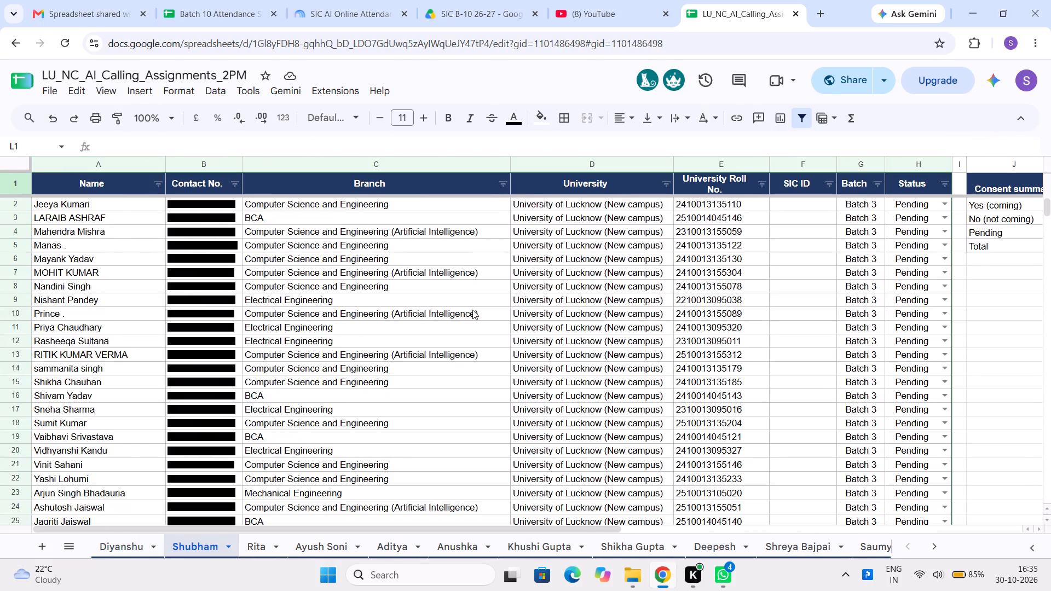
scroll(472, 310, right, 4)
scroll(472, 310, down, 4)
scroll(472, 310, up, 2)
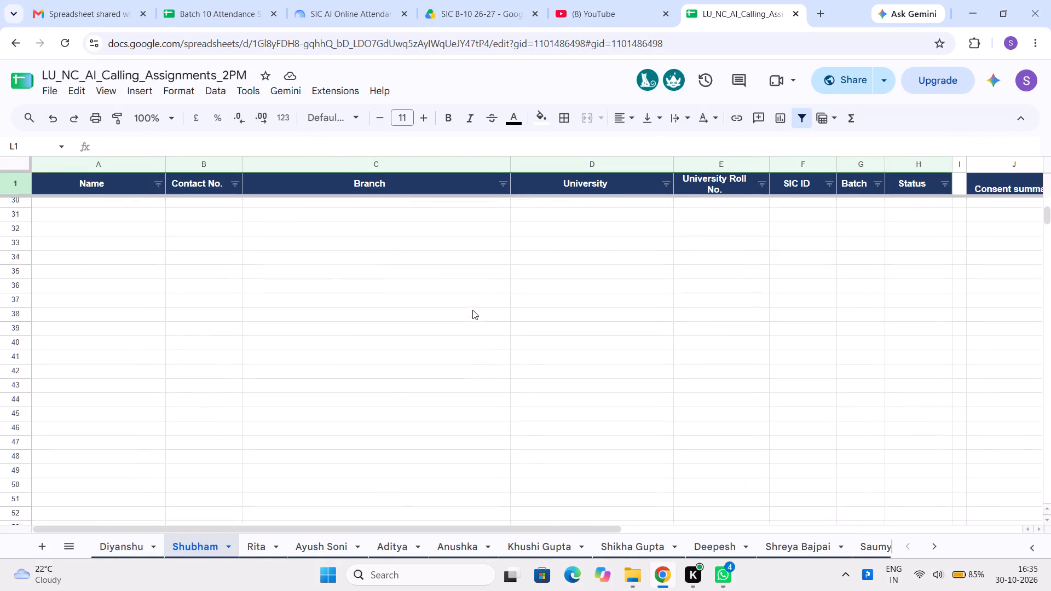
scroll(472, 310, up, 6)
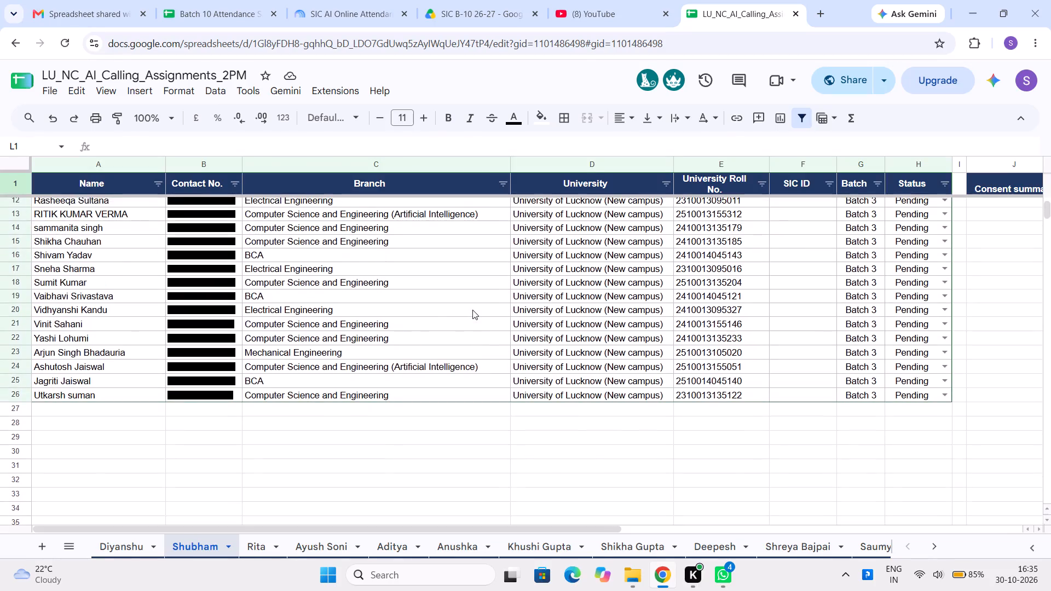
scroll(472, 310, up, 3)
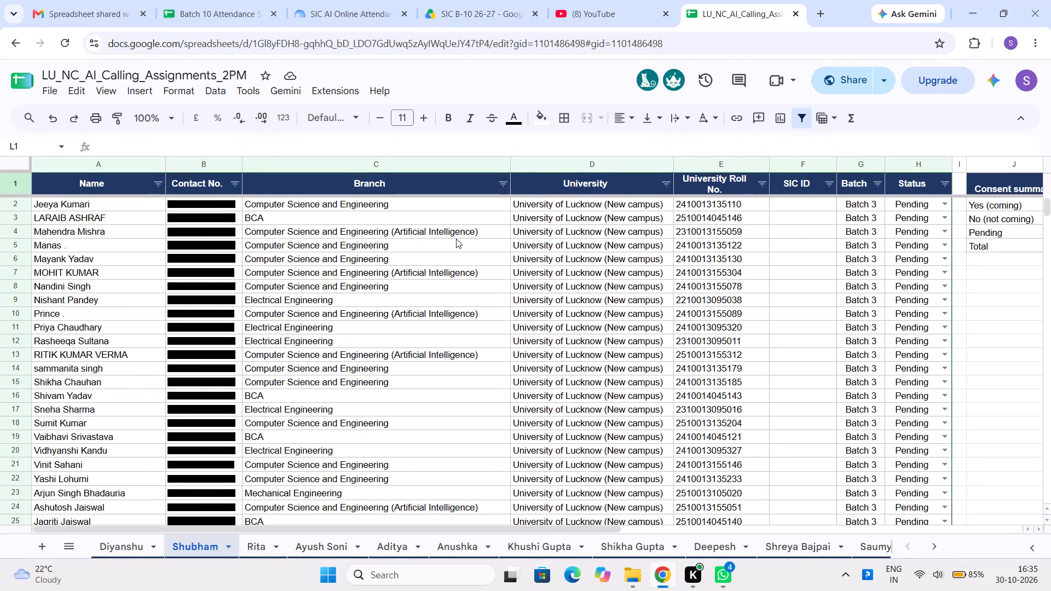
Examine the Shubham sheet's consent summary and its full student list, including the batch and status columns, down to the last row.
scroll(456, 239, left, 6)
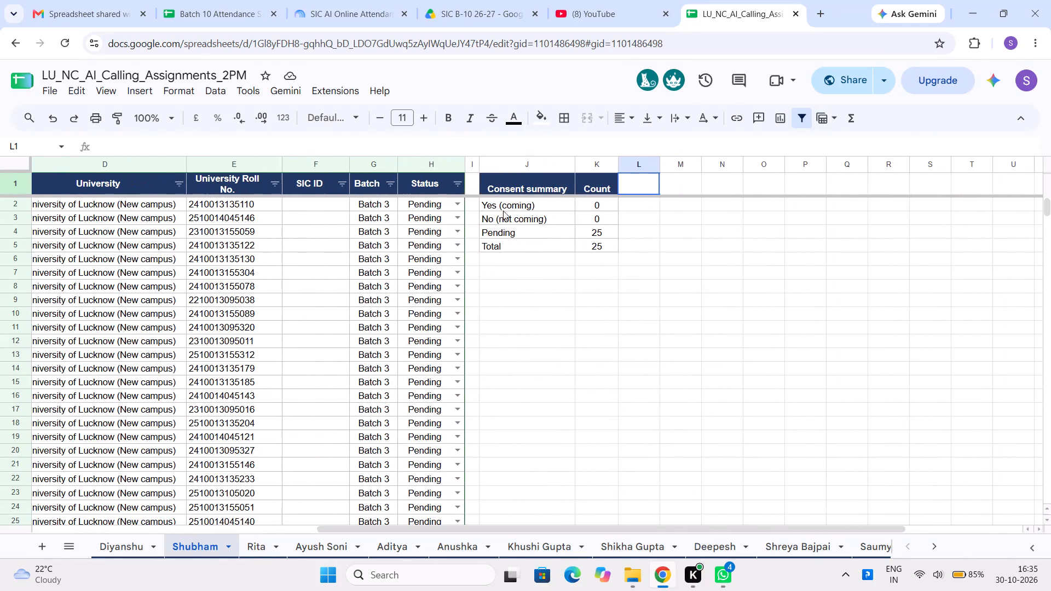
scroll(439, 410, down, 3)
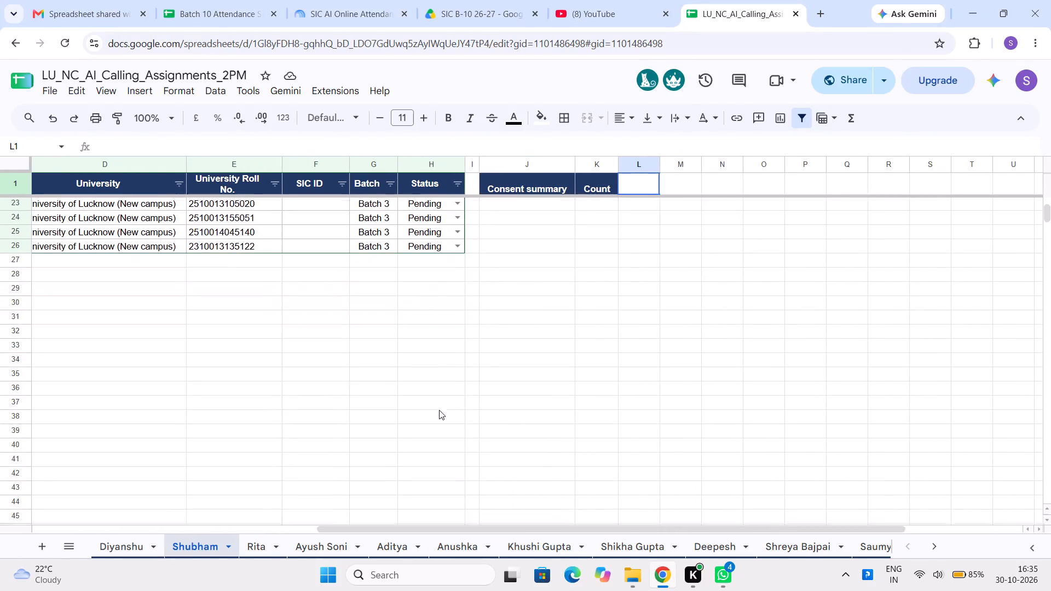
scroll(439, 410, up, 3)
scroll(439, 410, right, 5)
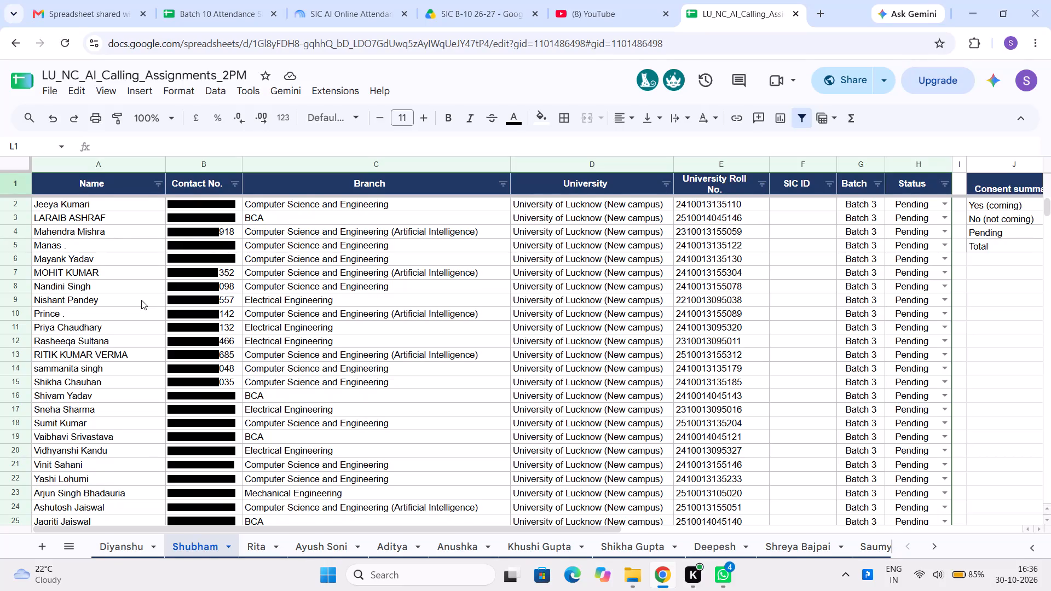
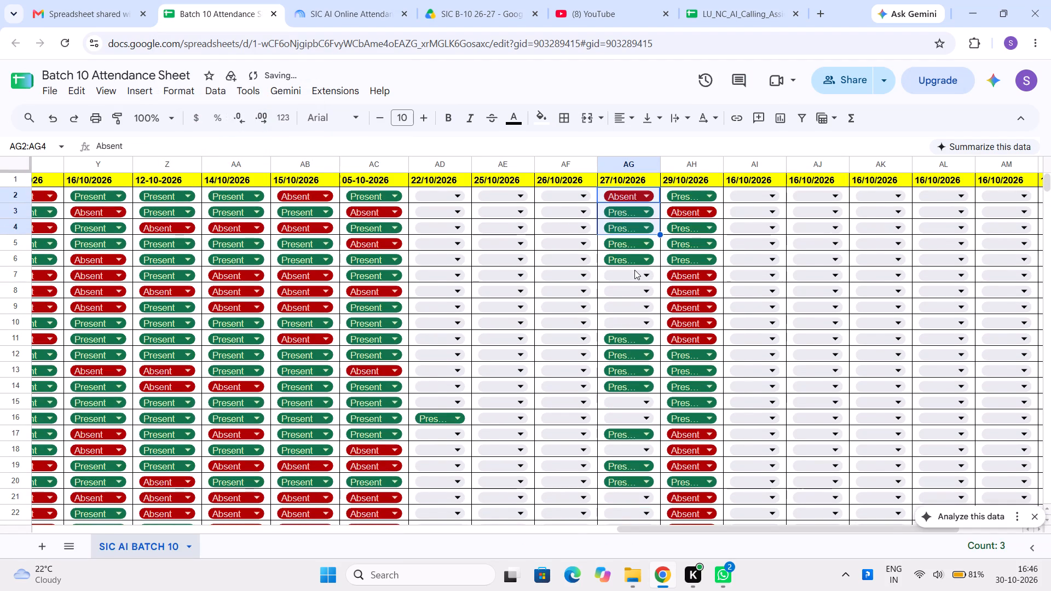
click(634, 270)
click(639, 276)
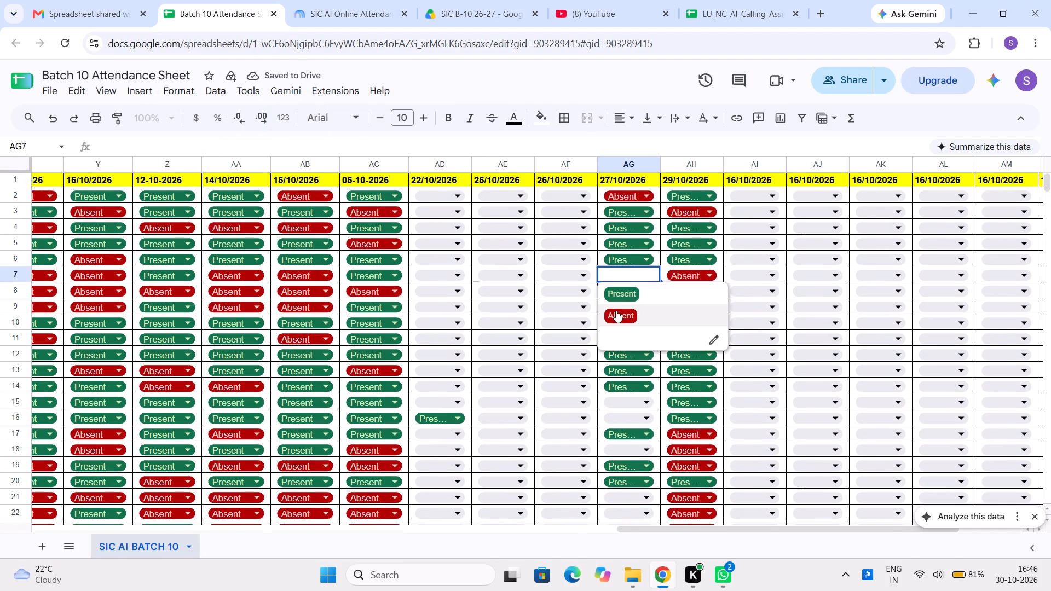
click(616, 310)
drag(657, 281, 657, 324)
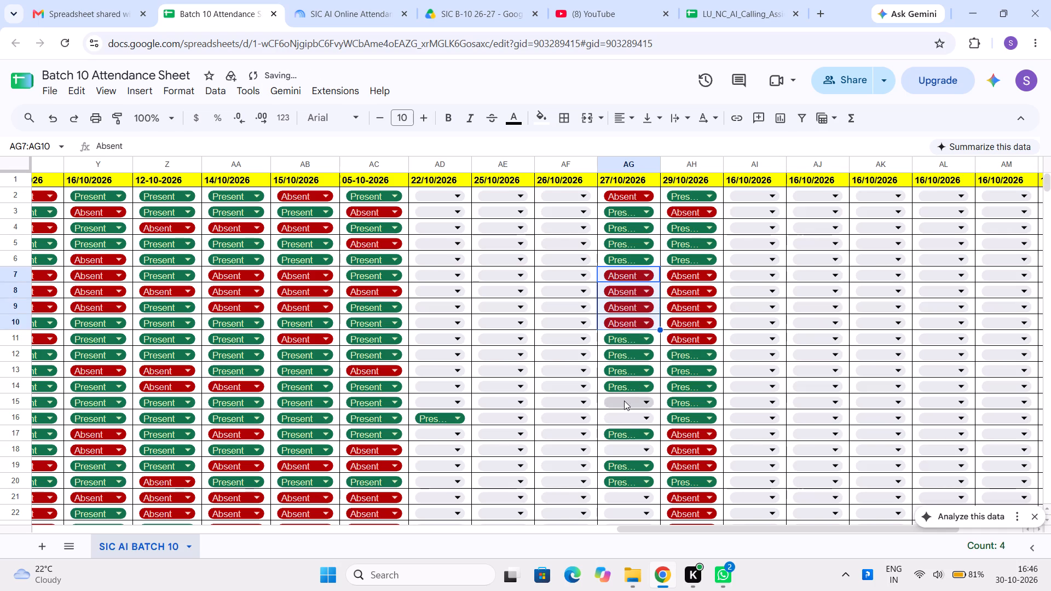
Mark the blank 27/10/2026 cells AG15, AG16 and AG18 Absent.
drag(624, 401, 623, 441)
click(623, 441)
drag(642, 424, 625, 465)
click(625, 465)
scroll(625, 465, down, 1)
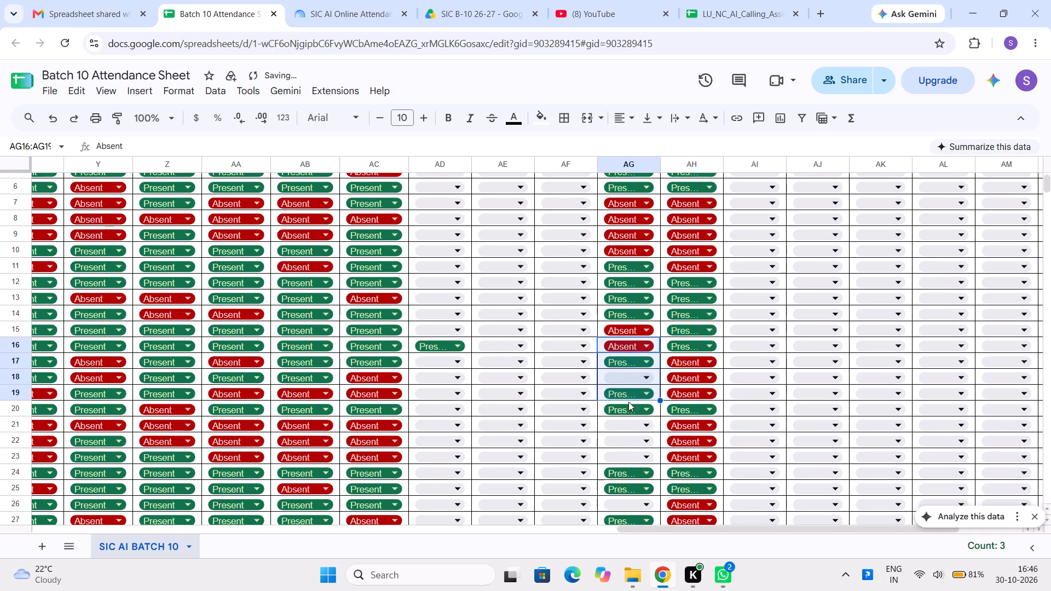
click(636, 387)
click(643, 374)
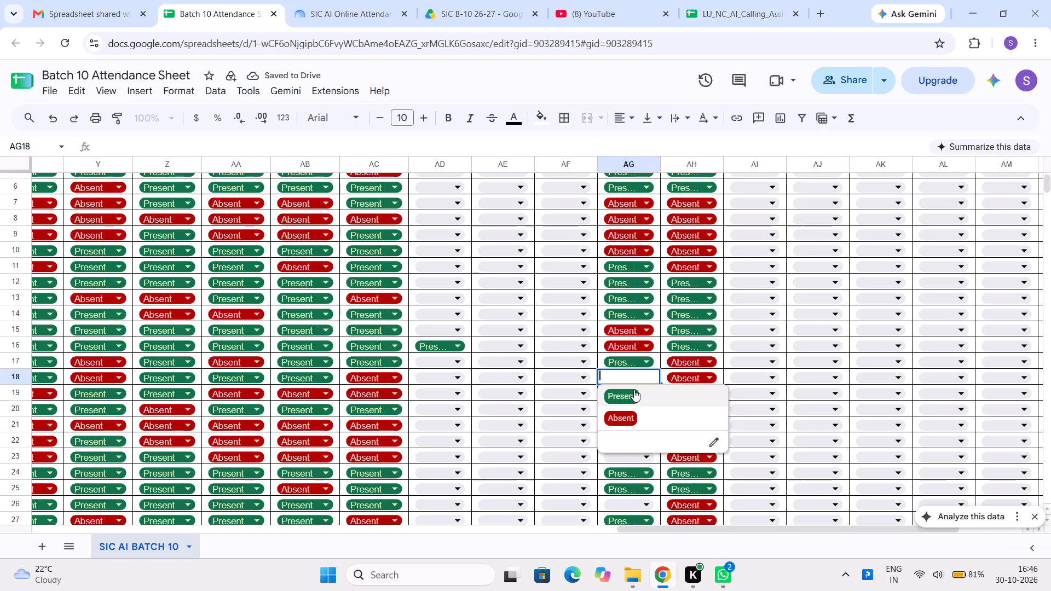
click(620, 409)
Set AG21 to Absent in the 27/10/2026 column and fill the value down through AG23.
scroll(620, 409, down, 2)
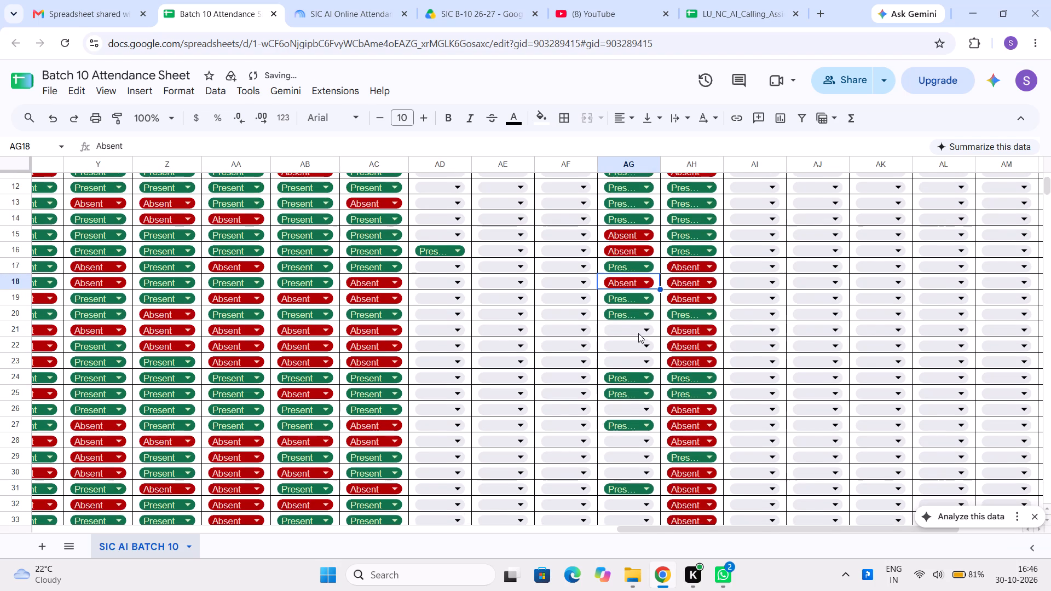
drag(639, 332, 616, 367)
click(616, 367)
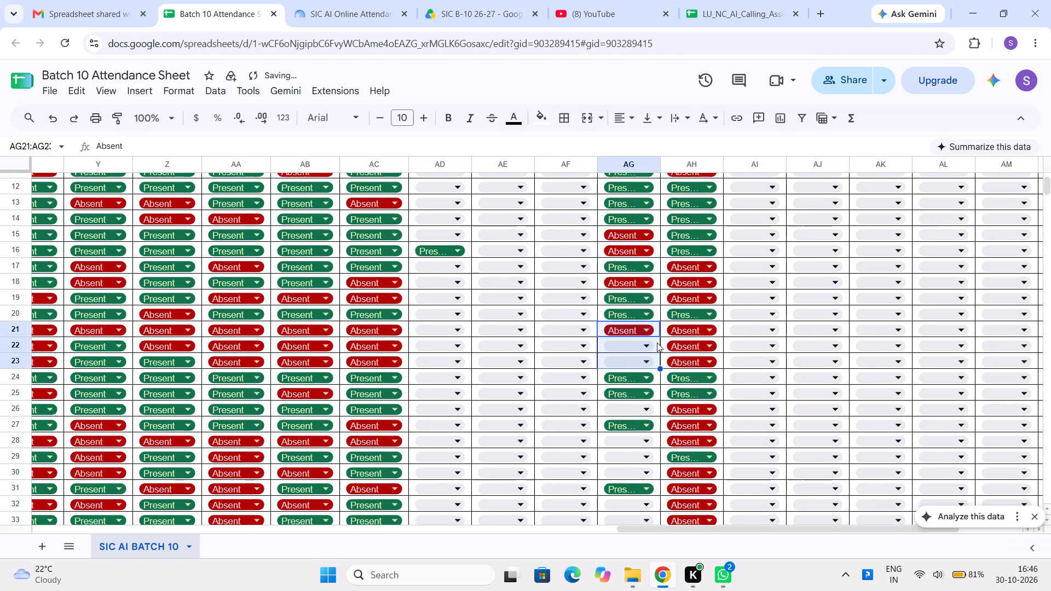
click(658, 366)
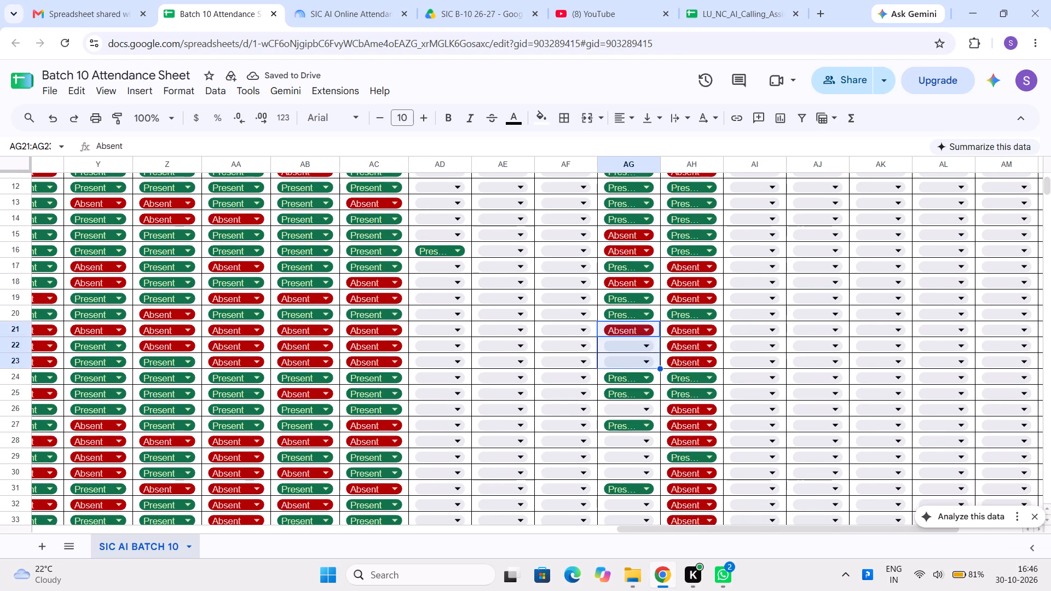
click(660, 368)
drag(660, 368, 649, 338)
click(662, 330)
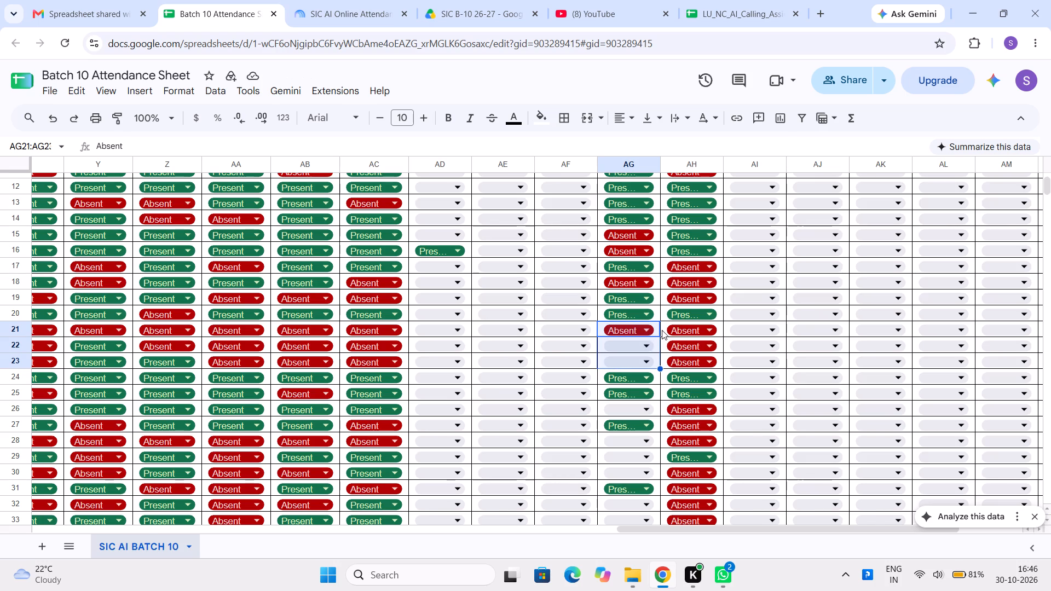
click(649, 330)
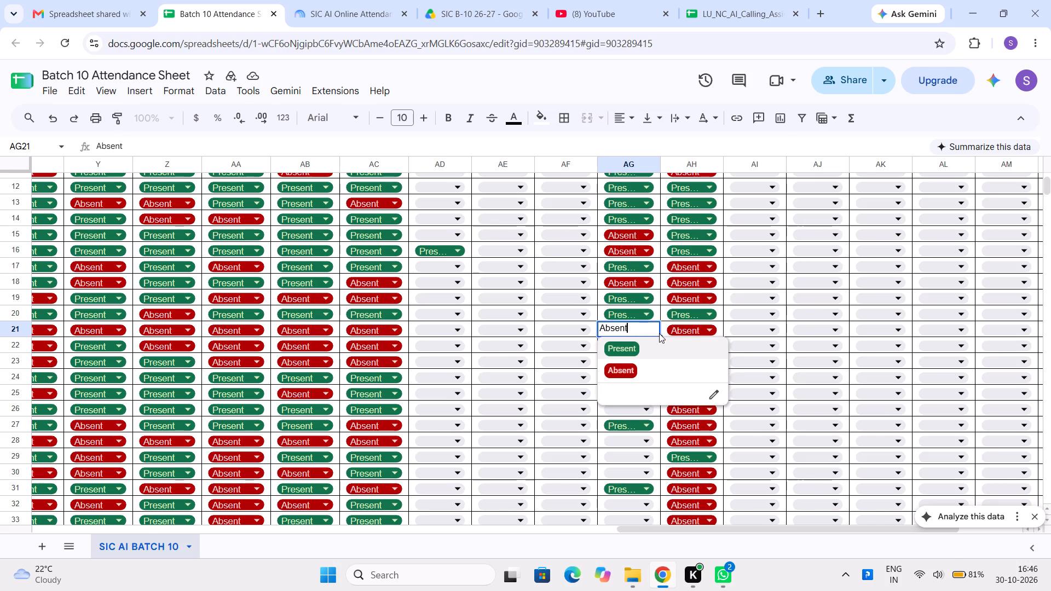
click(621, 362)
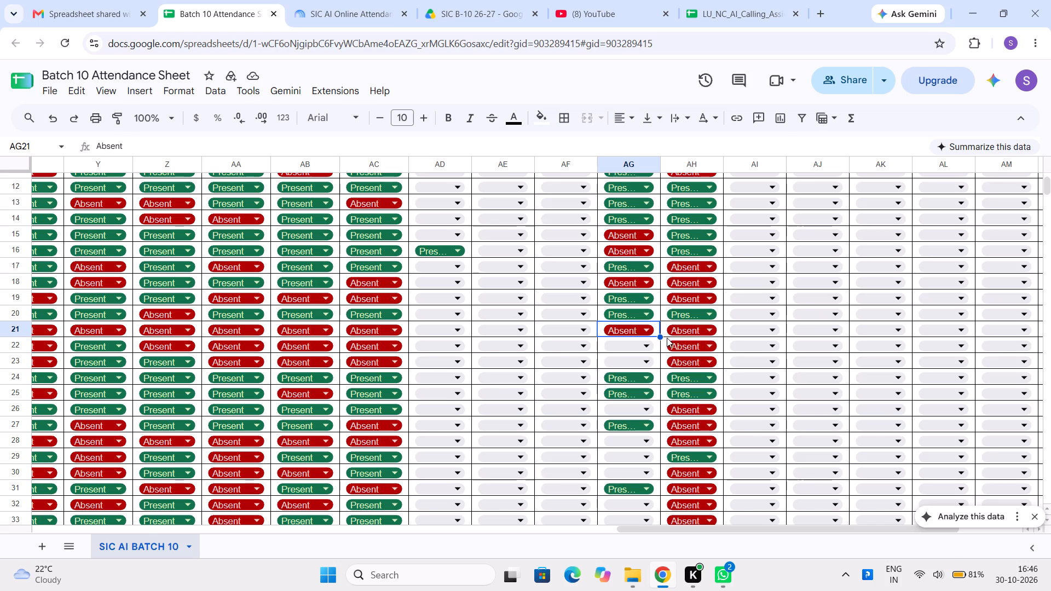
drag(659, 337, 655, 364)
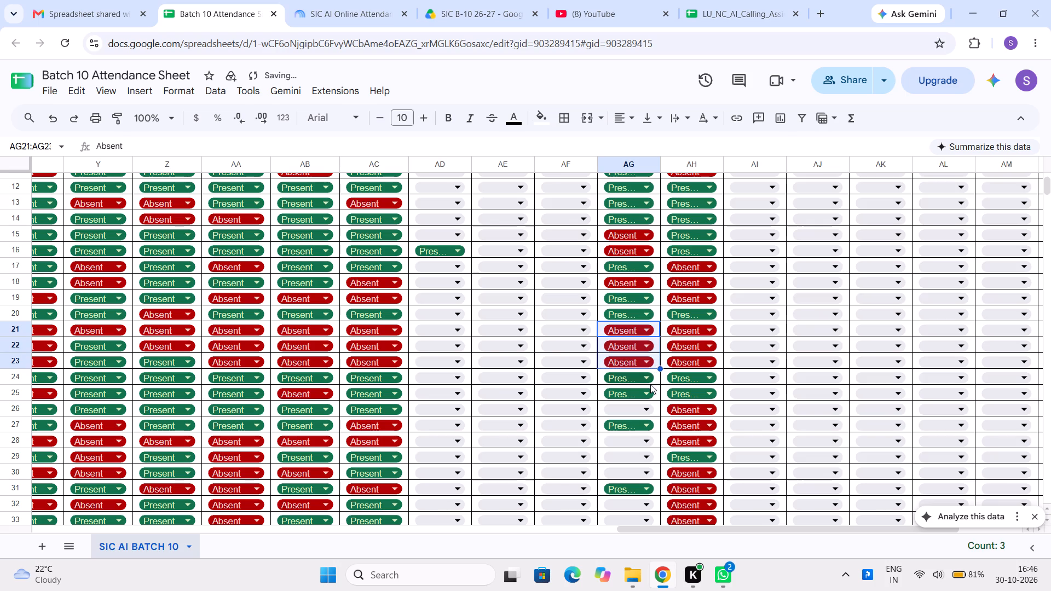
Mark the blank 27/10/2026 cells AG26 and AG28 to AG30 Absent.
drag(642, 407, 618, 477)
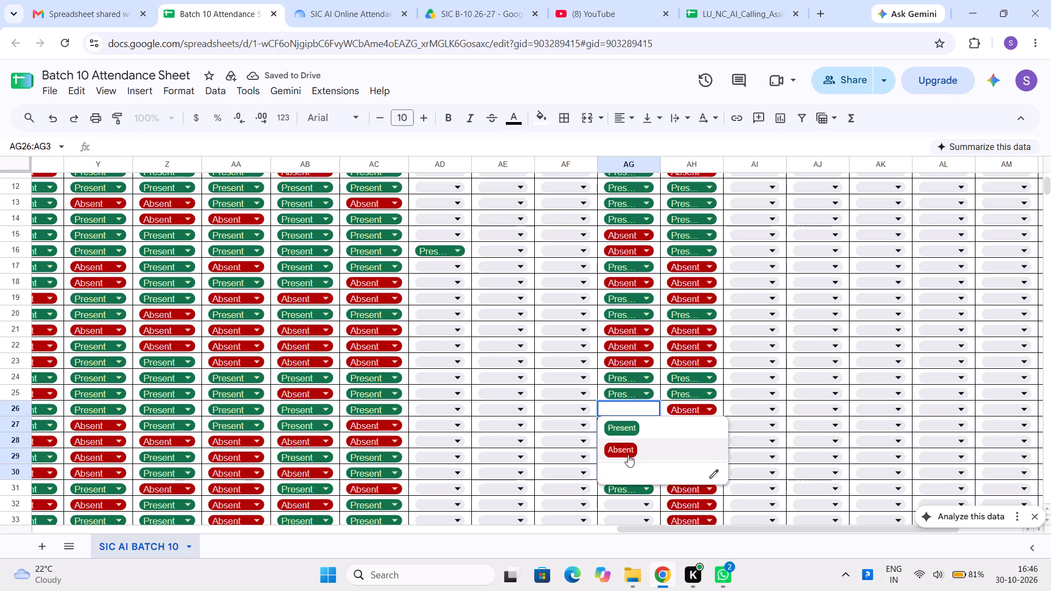
click(628, 455)
scroll(628, 455, down, 2)
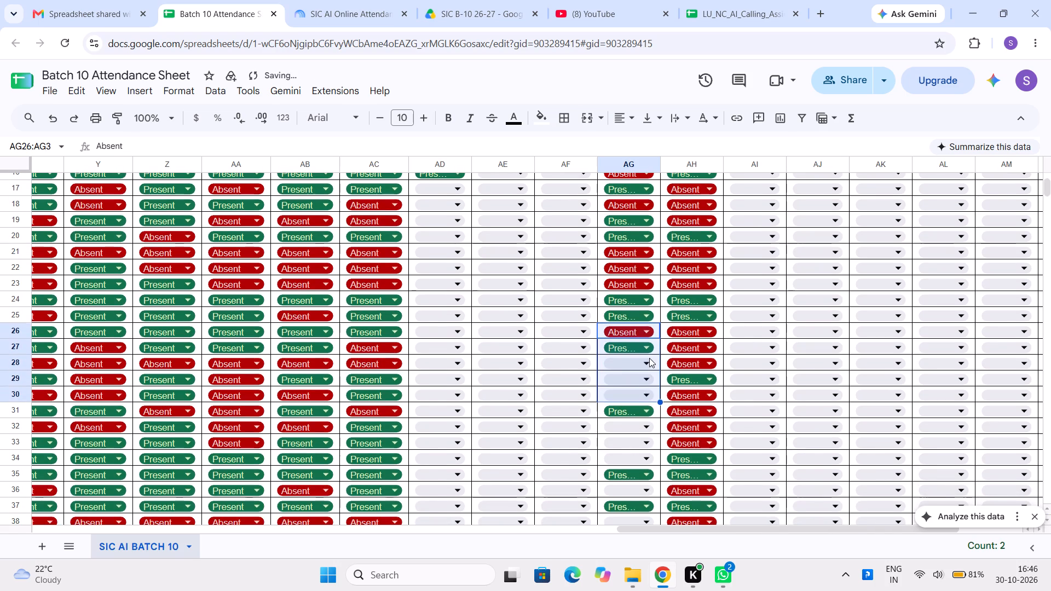
click(649, 358)
click(648, 361)
click(627, 401)
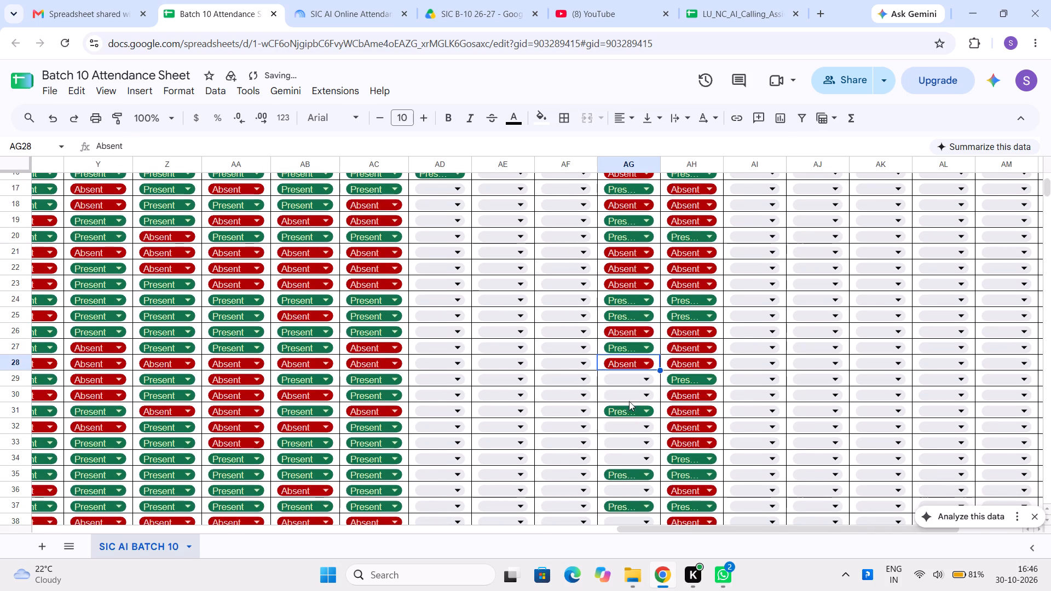
drag(660, 368, 652, 390)
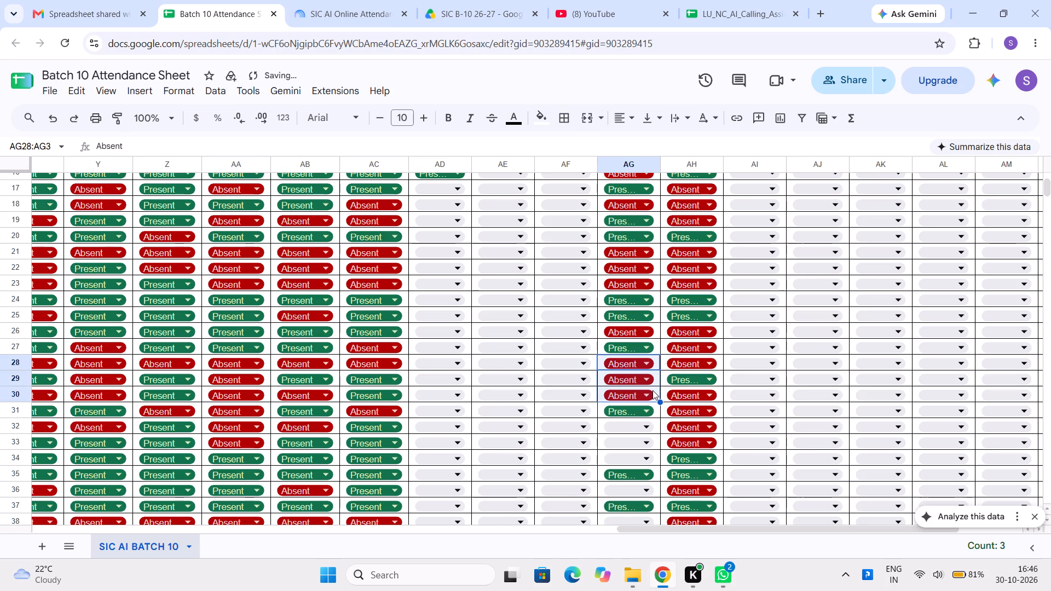
Mark the blank 27/10/2026 cells AG32 to AG34 and AG36 Absent.
click(648, 427)
click(625, 469)
scroll(625, 469, down, 1)
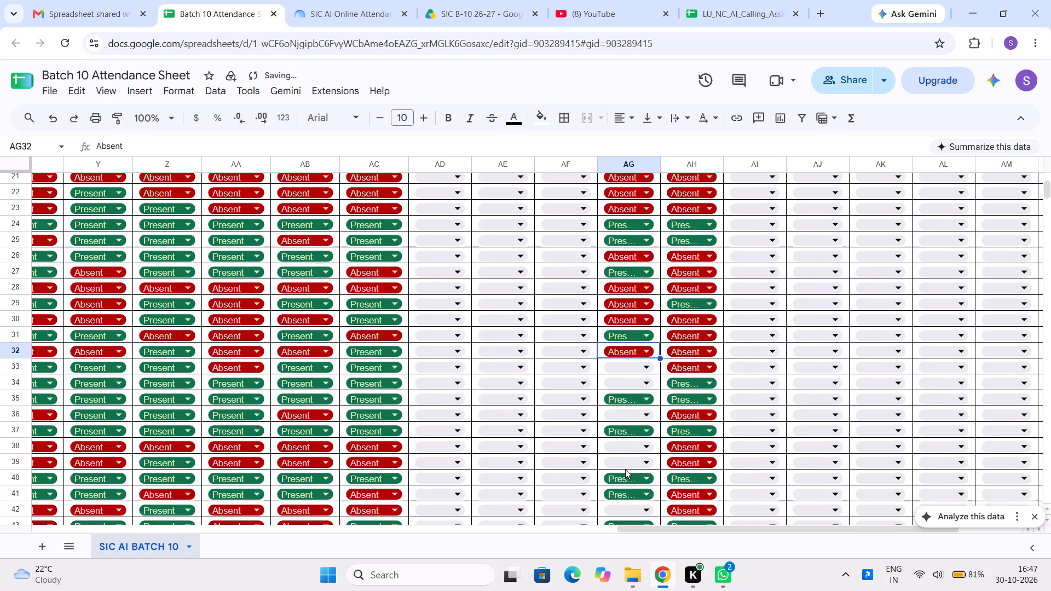
scroll(625, 469, down, 1)
drag(662, 352, 661, 352)
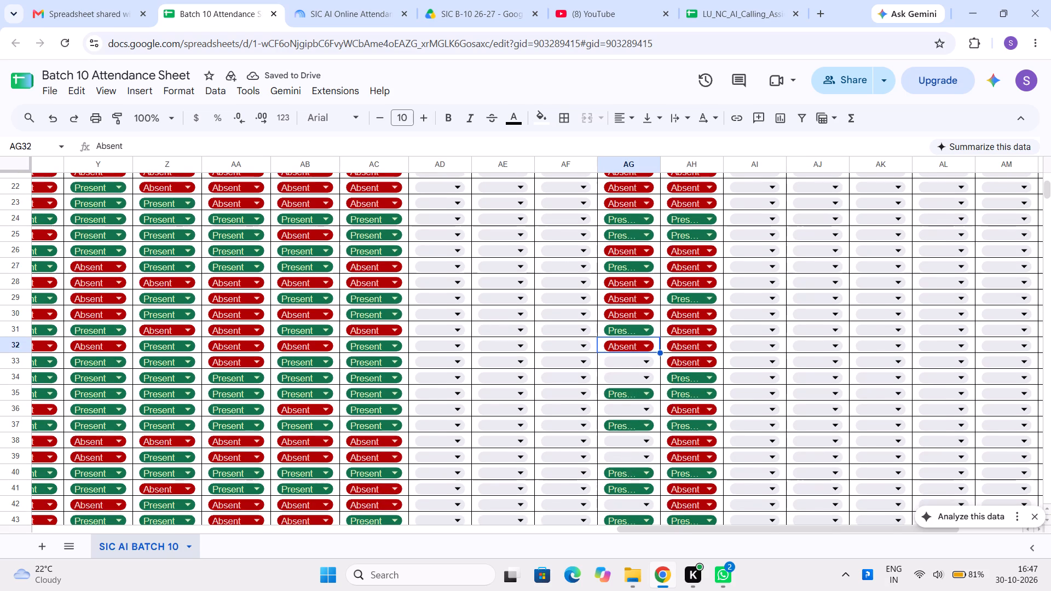
drag(661, 352, 652, 372)
click(632, 415)
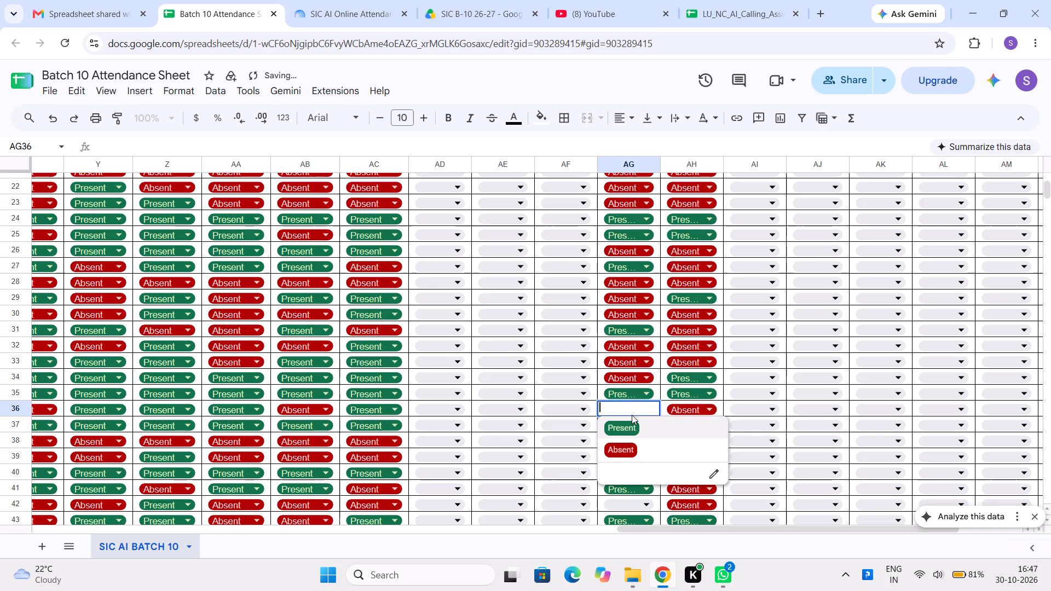
click(616, 447)
Mark the blank 27/10/2026 cells AG38, AG39 and AG42 Absent.
scroll(616, 447, down, 1)
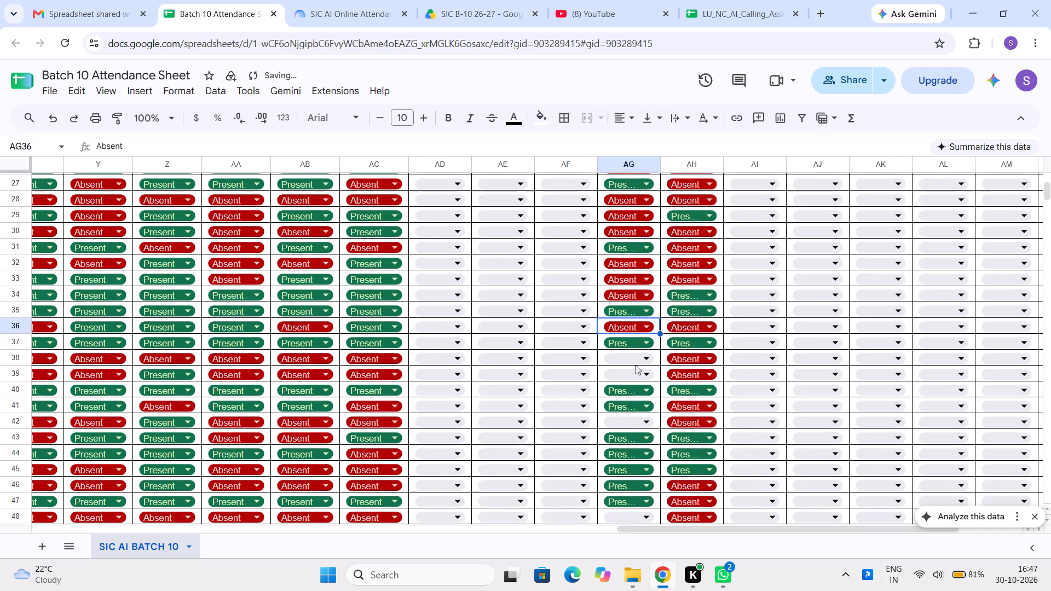
drag(637, 362, 617, 405)
click(617, 405)
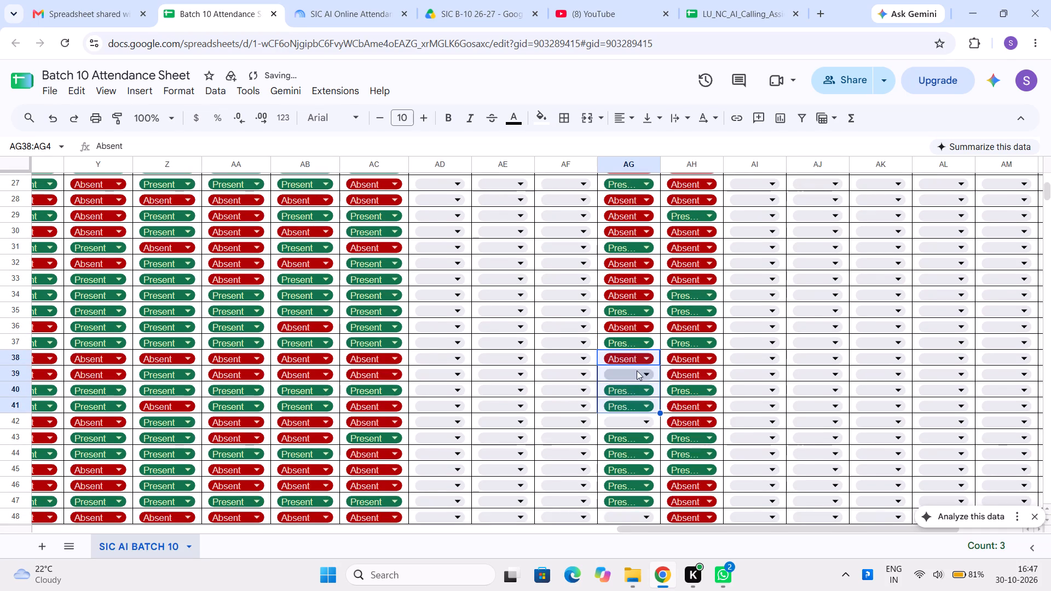
click(637, 370)
click(618, 413)
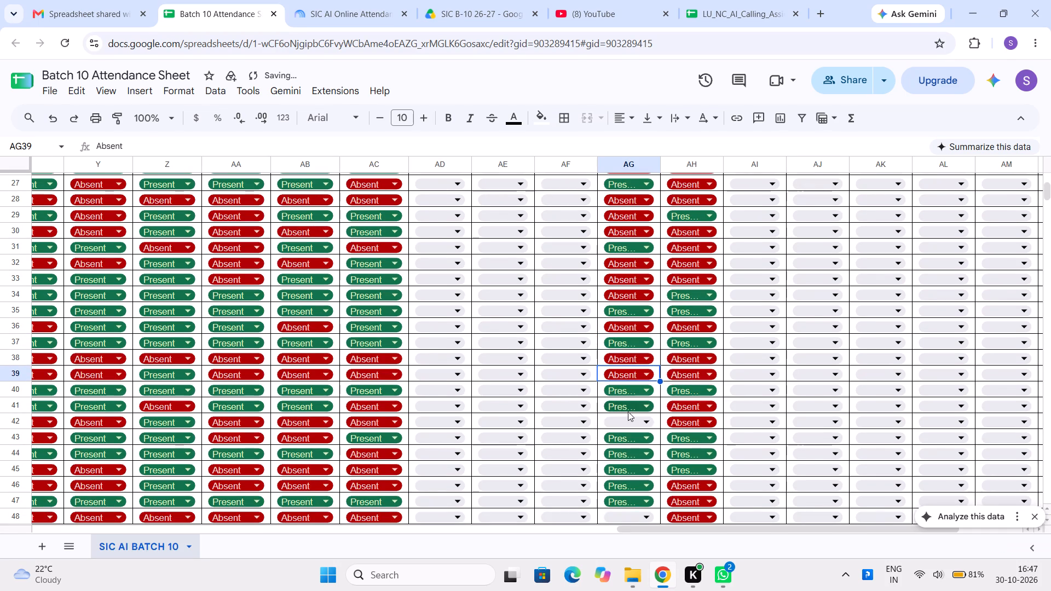
click(627, 419)
click(611, 459)
scroll(611, 459, down, 1)
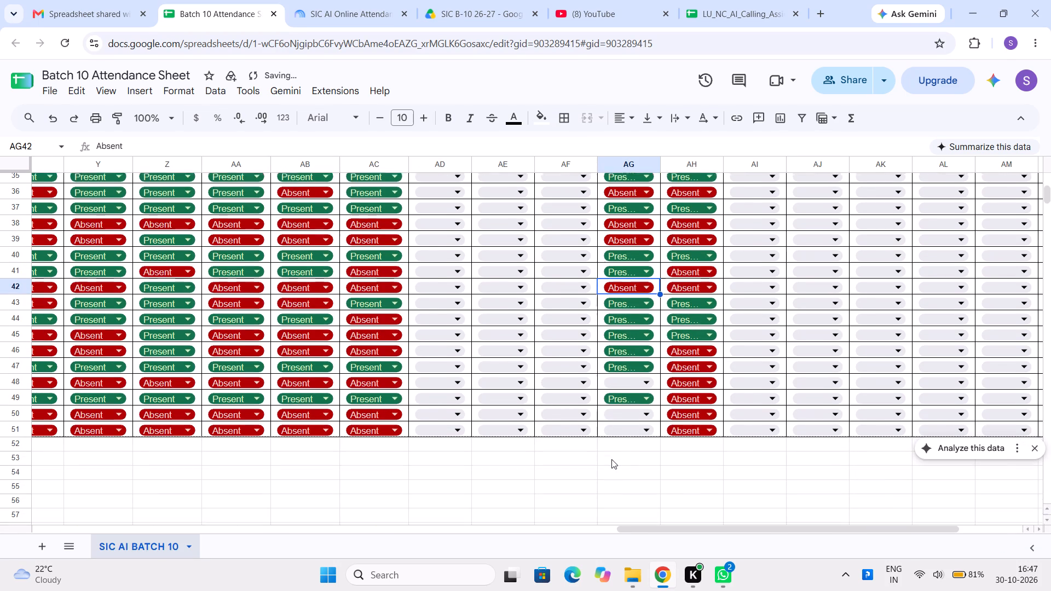
Mark the remaining blank 27/10/2026 cells AG48, AG50 and AG51 Absent.
scroll(611, 459, down, 1)
drag(637, 373, 619, 414)
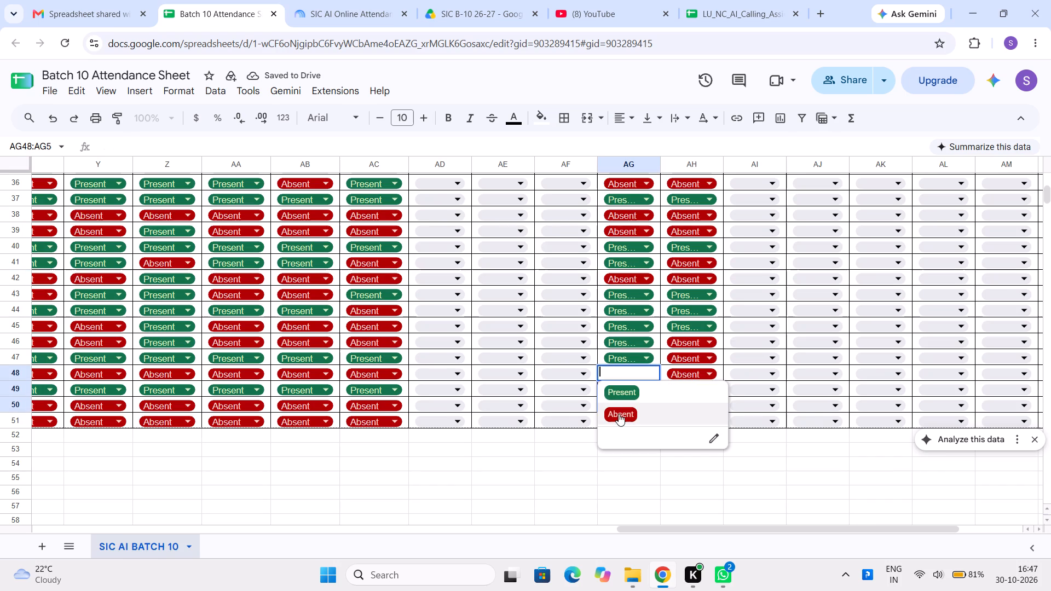
click(619, 414)
drag(646, 404, 621, 445)
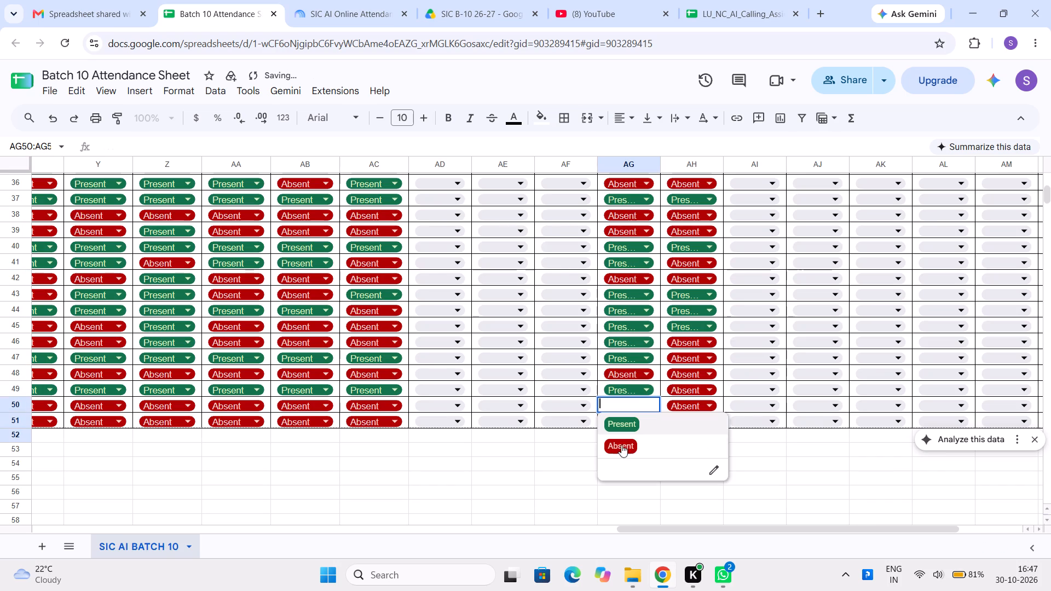
drag(621, 445, 609, 463)
click(622, 444)
drag(637, 421, 620, 459)
click(620, 459)
scroll(562, 471, up, 1)
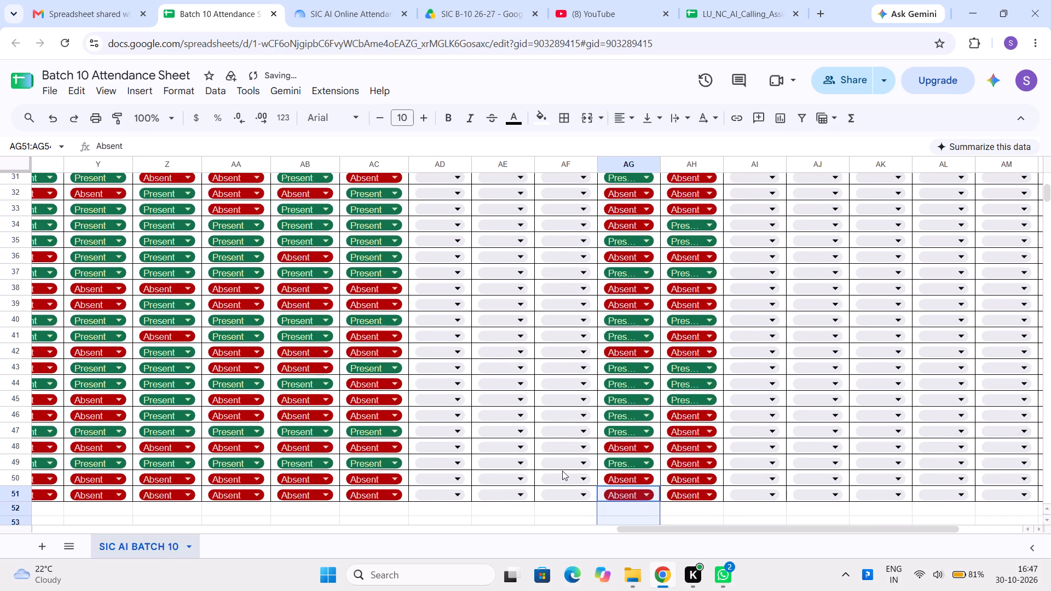
click(568, 465)
scroll(568, 465, up, 2)
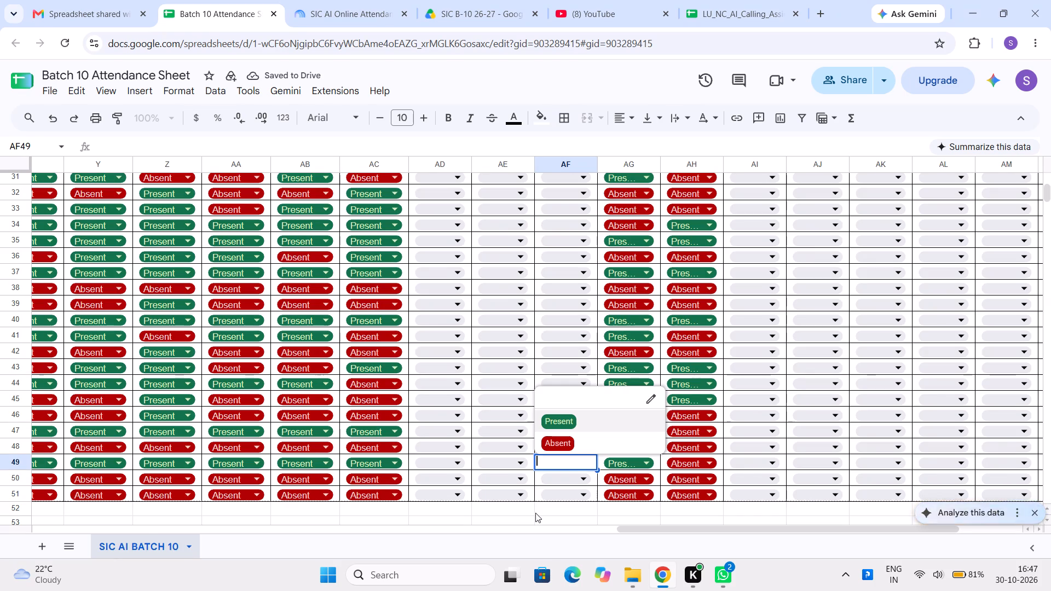
click(535, 513)
Copy the entire 14/10/2026 column AA and paste it over the 22/10/2026 column AD.
scroll(534, 361, up, 5)
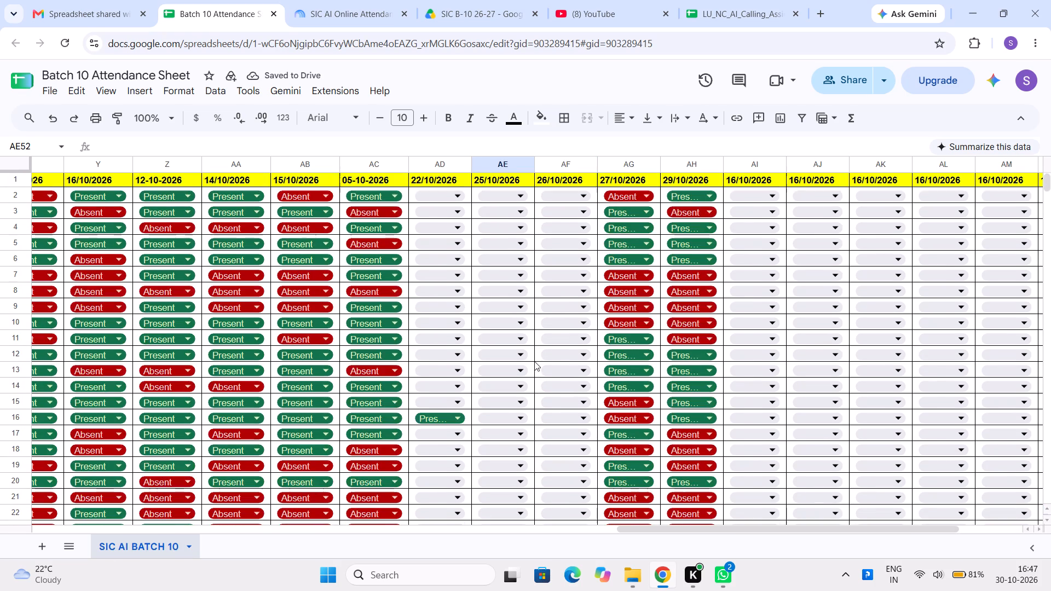
click(244, 179)
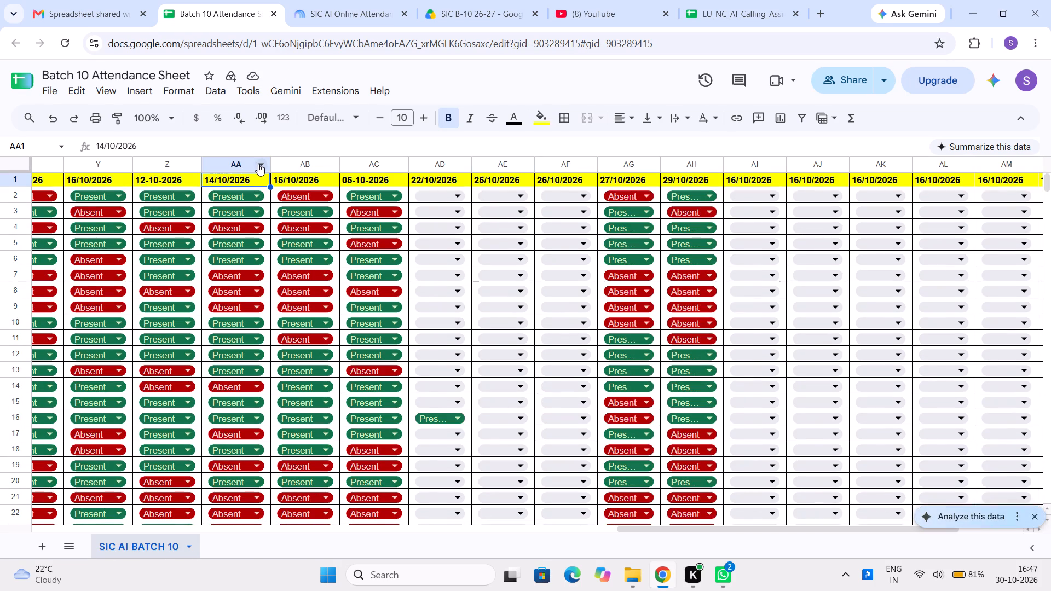
click(258, 164)
click(302, 155)
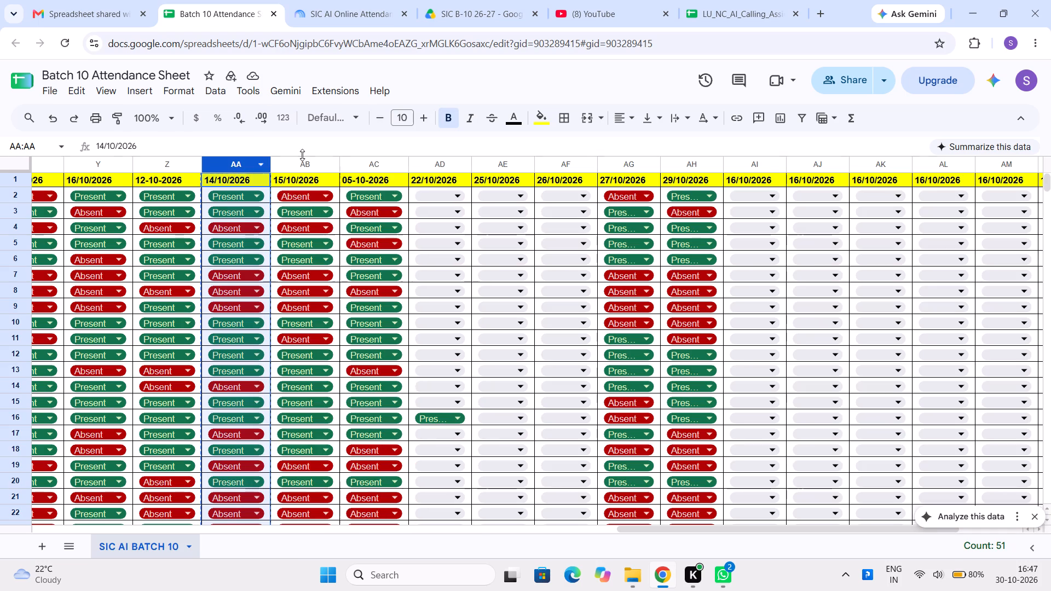
click(421, 175)
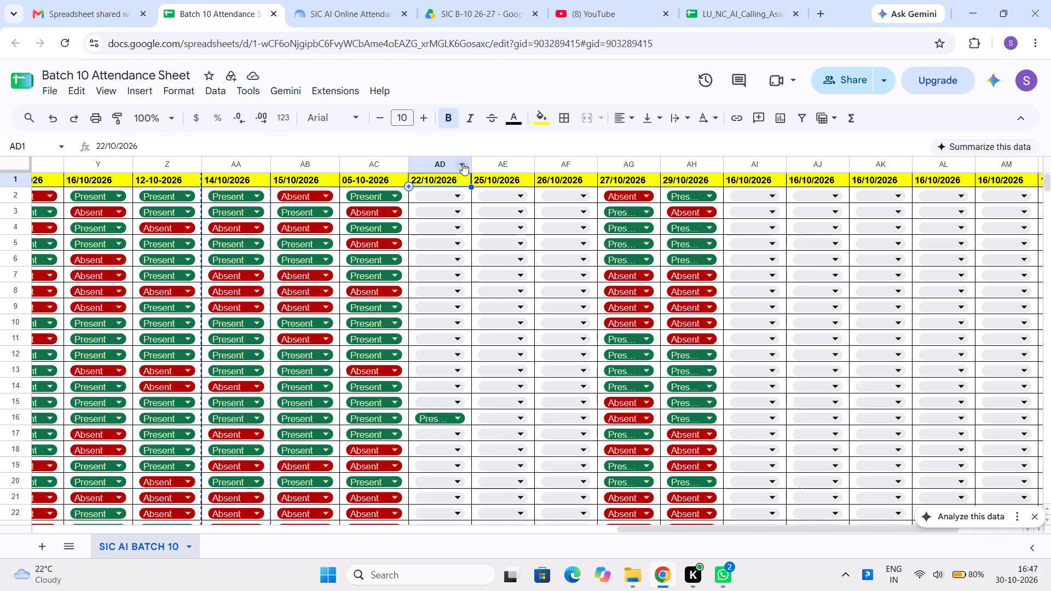
click(463, 163)
click(482, 177)
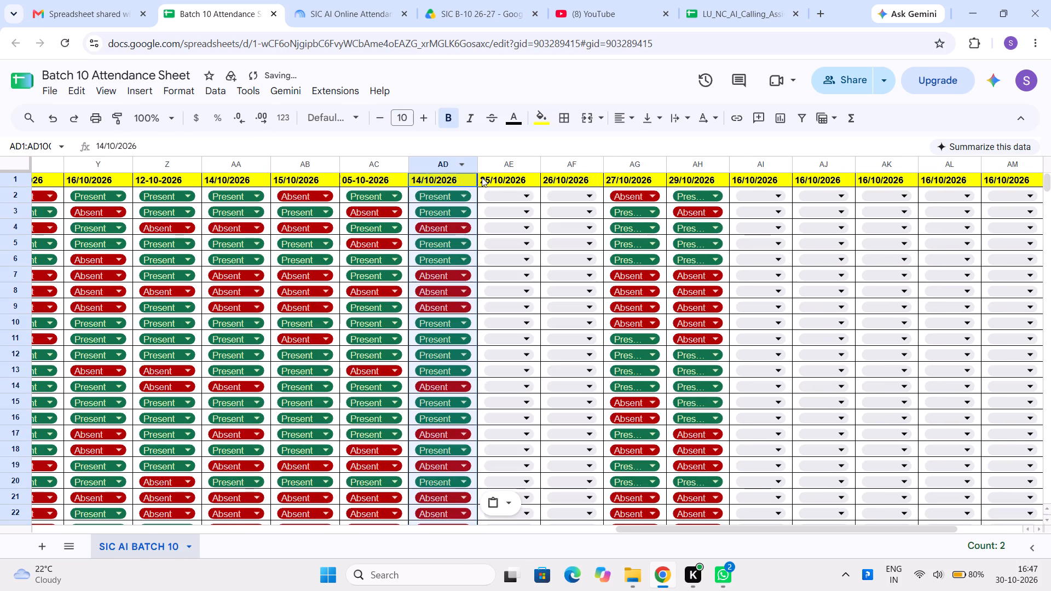
Copy the entire 15/10/2026 column AB and paste it over the 25/10/2026 column AE.
click(313, 168)
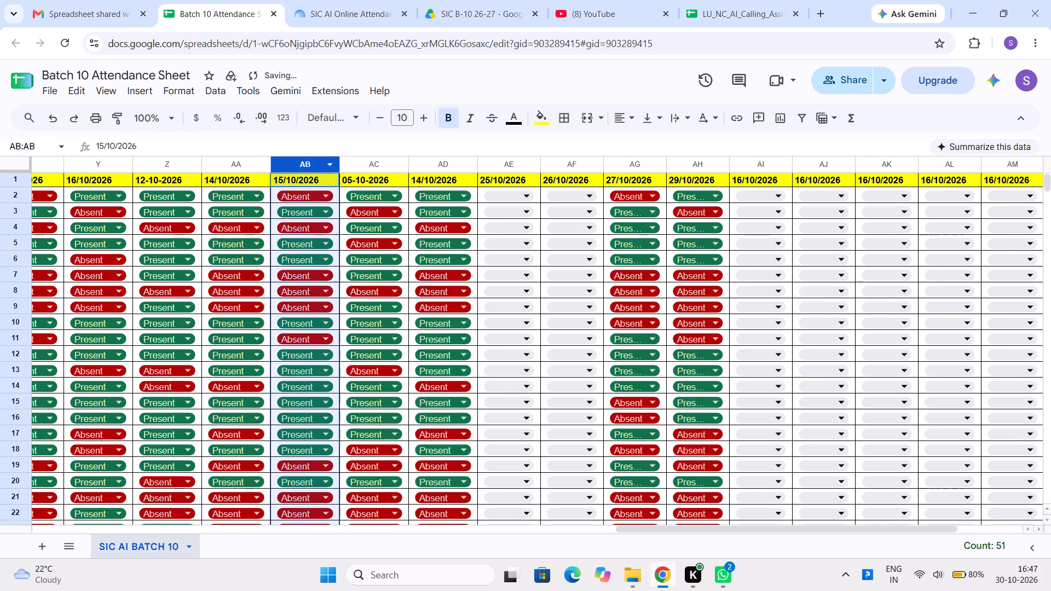
click(330, 167)
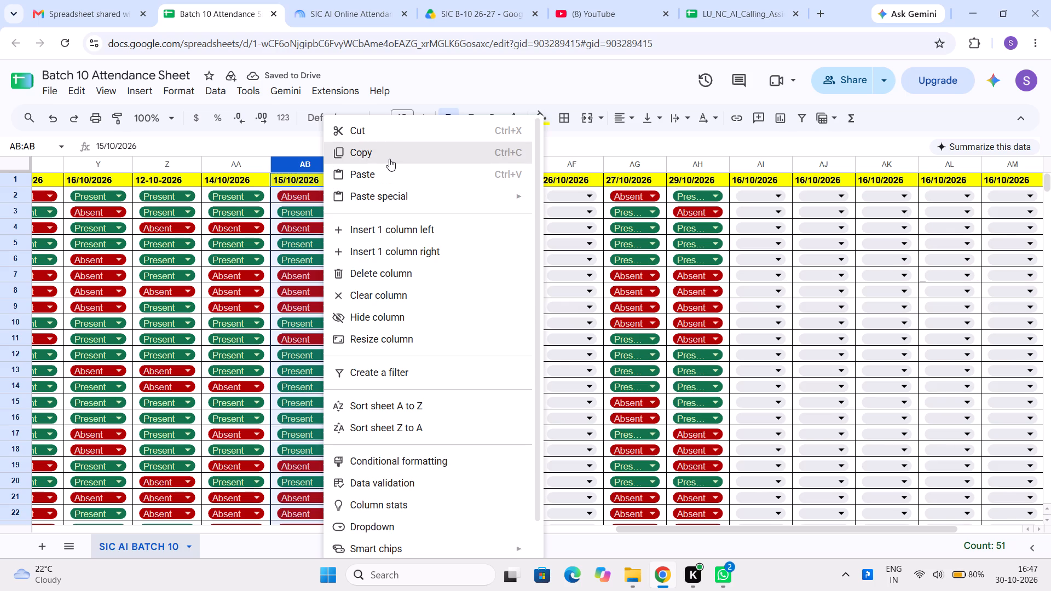
click(389, 159)
click(525, 167)
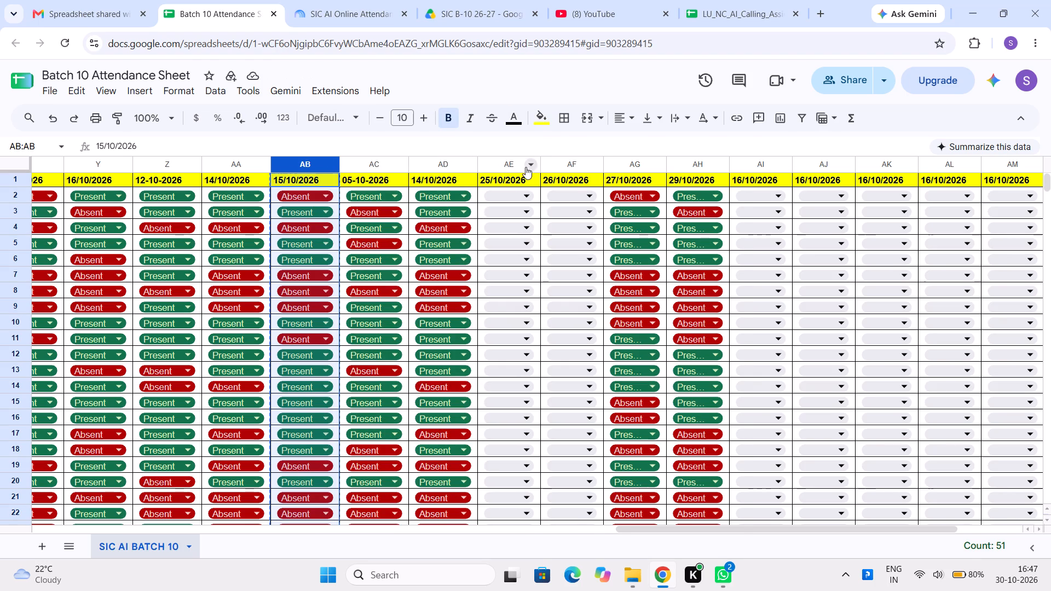
click(555, 165)
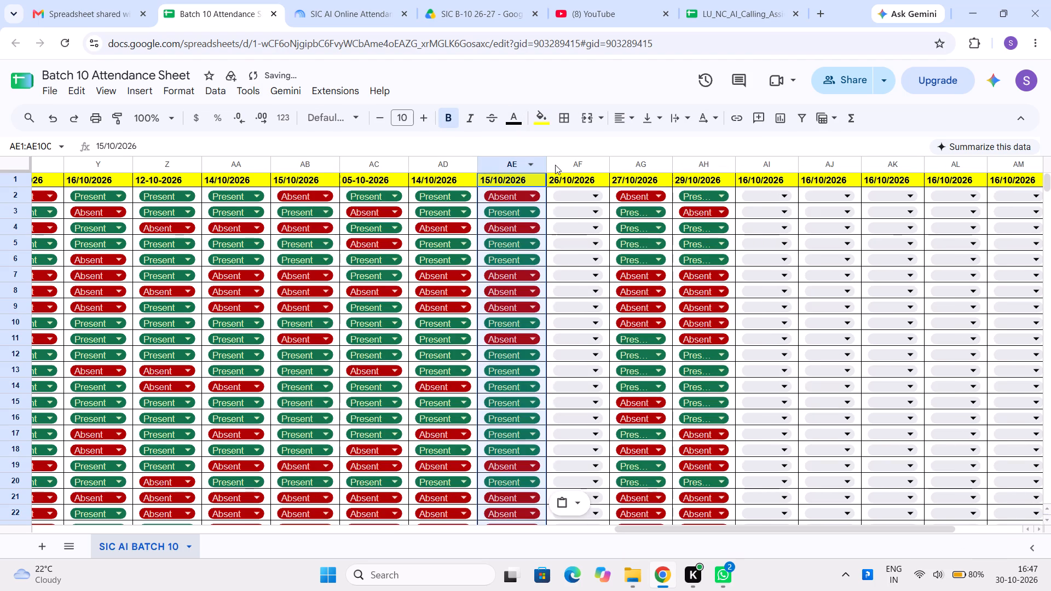
Copy the entire 16/10/2026 column Y and paste it over the 26/10/2026 column AF.
click(121, 169)
click(127, 164)
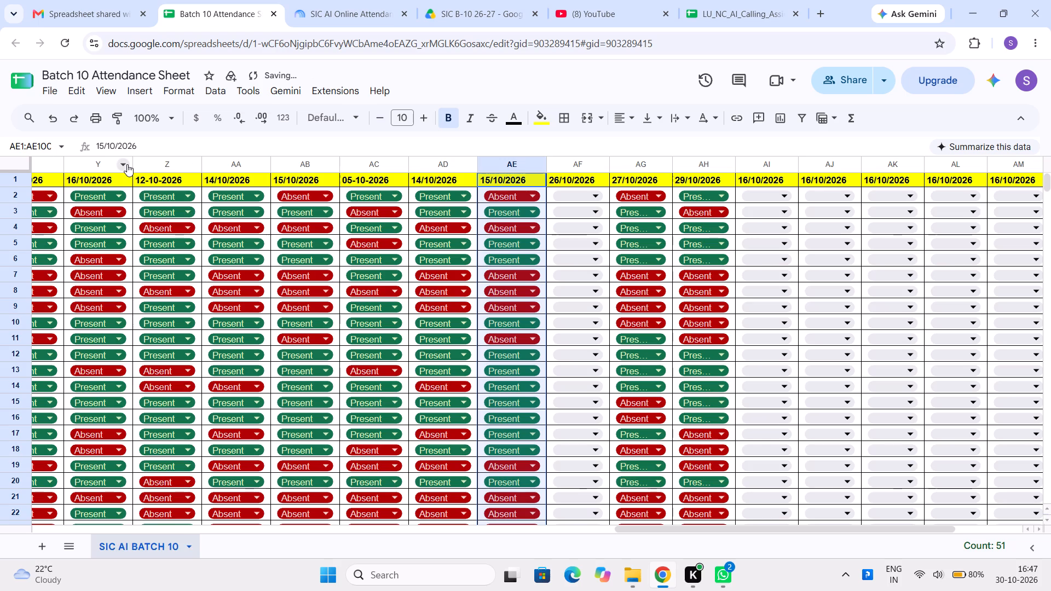
click(209, 148)
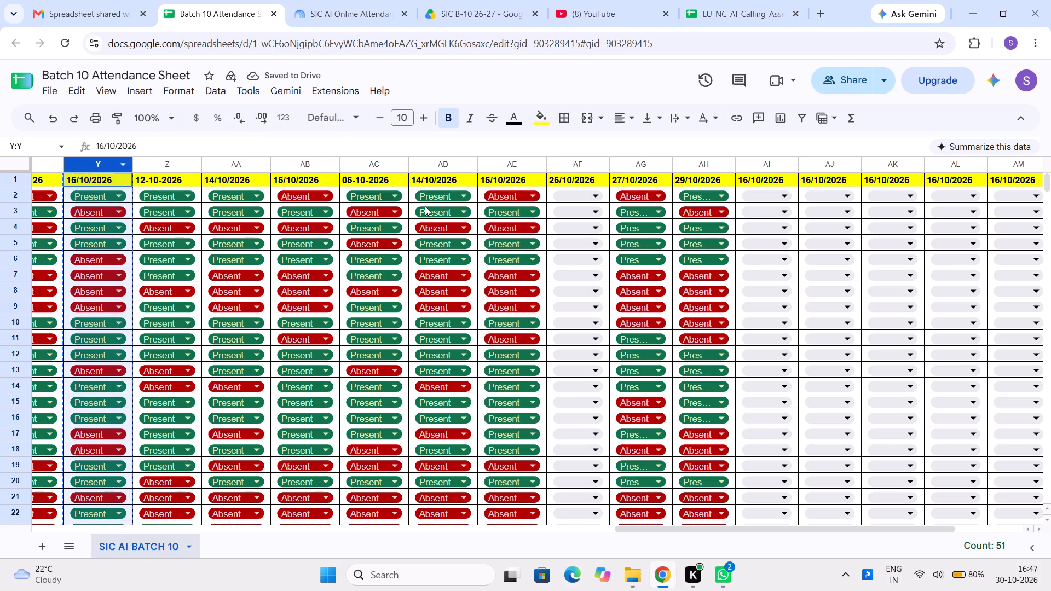
click(573, 164)
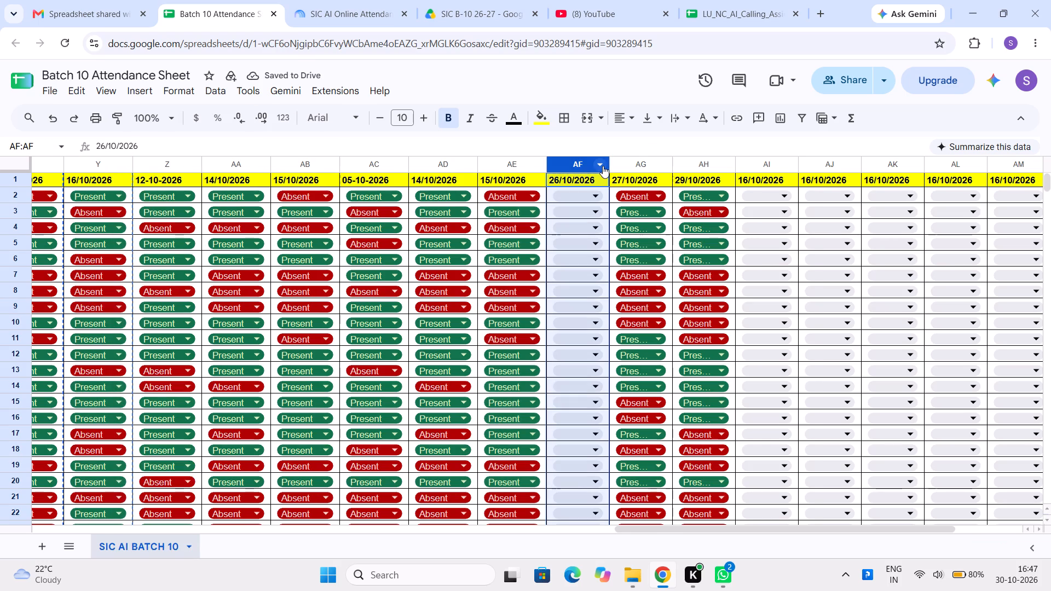
click(603, 166)
click(630, 166)
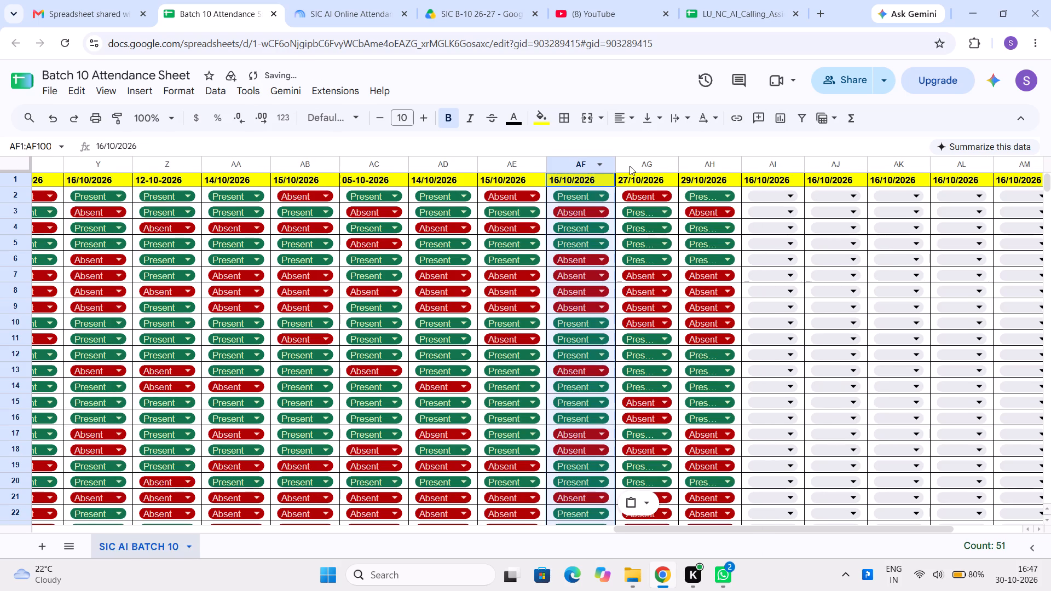
Copy the entire 27-09-2026 column K and paste it over the 09-10-2026 column T.
scroll(515, 277, right, 5)
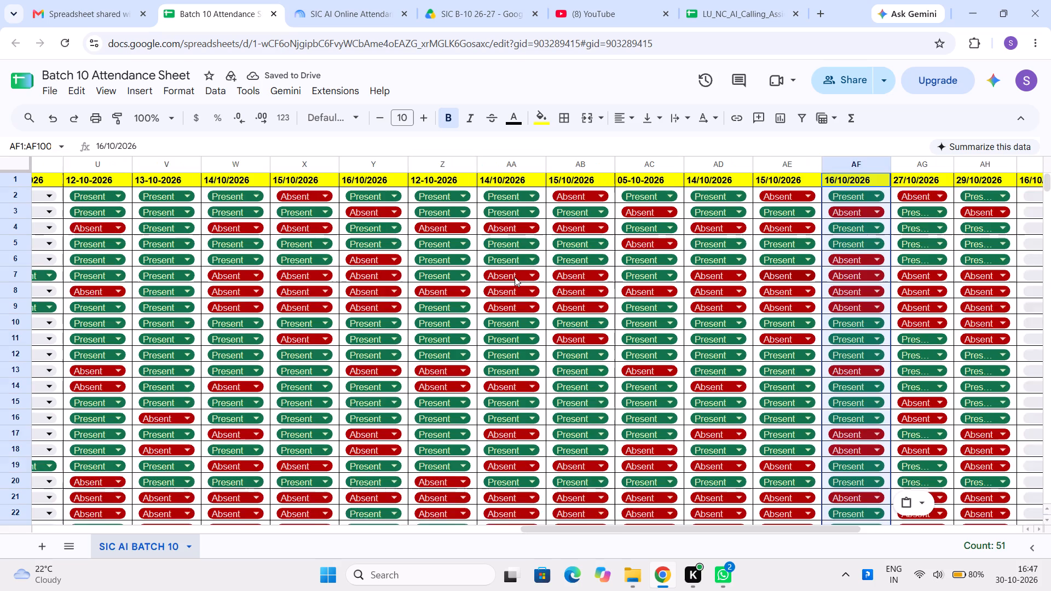
scroll(515, 277, right, 4)
scroll(515, 277, left, 2)
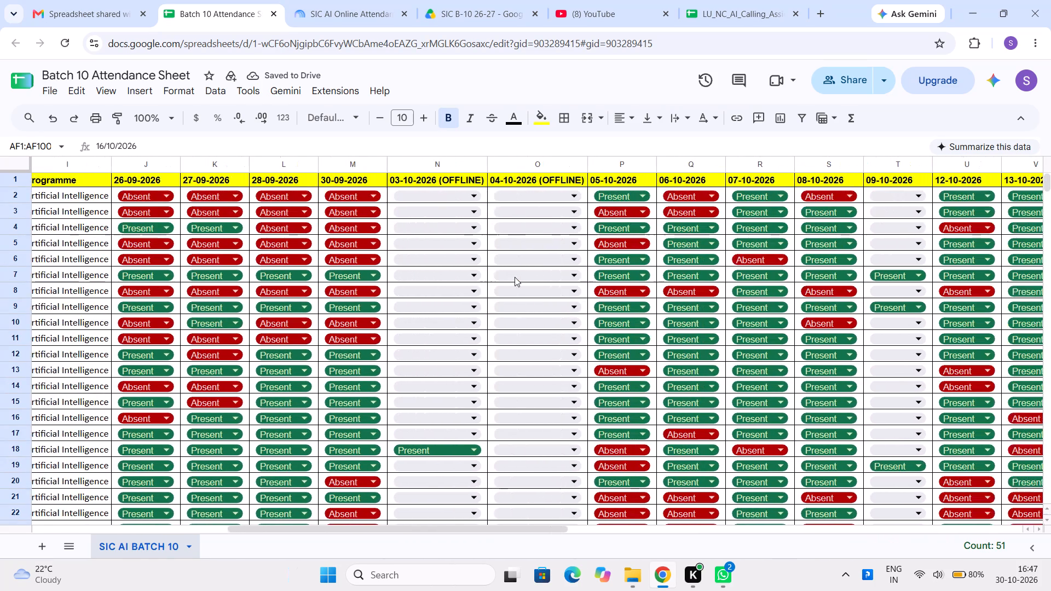
scroll(515, 277, left, 1)
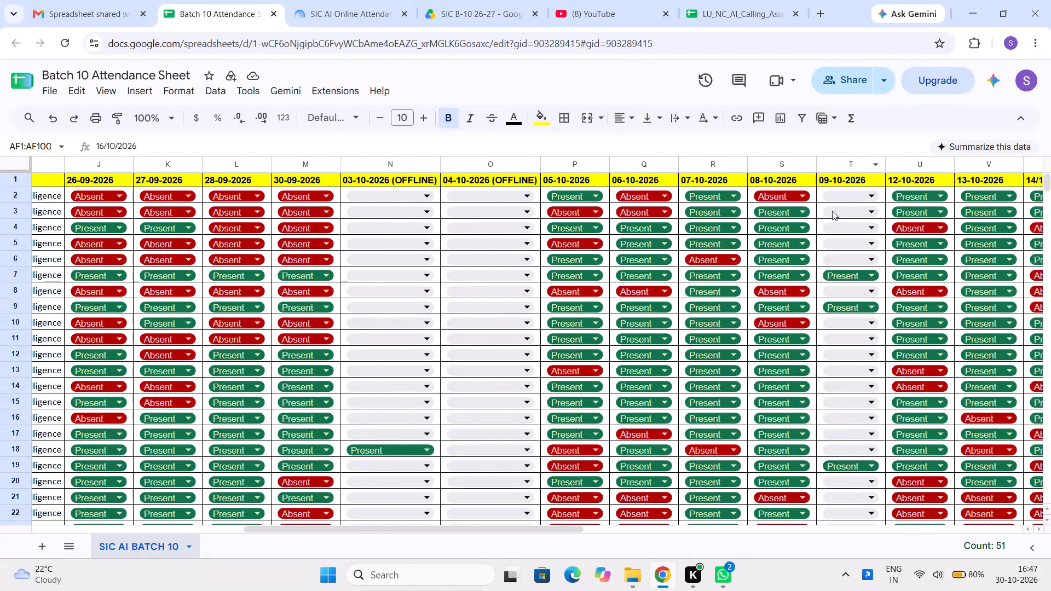
scroll(549, 294, down, 1)
scroll(259, 267, up, 4)
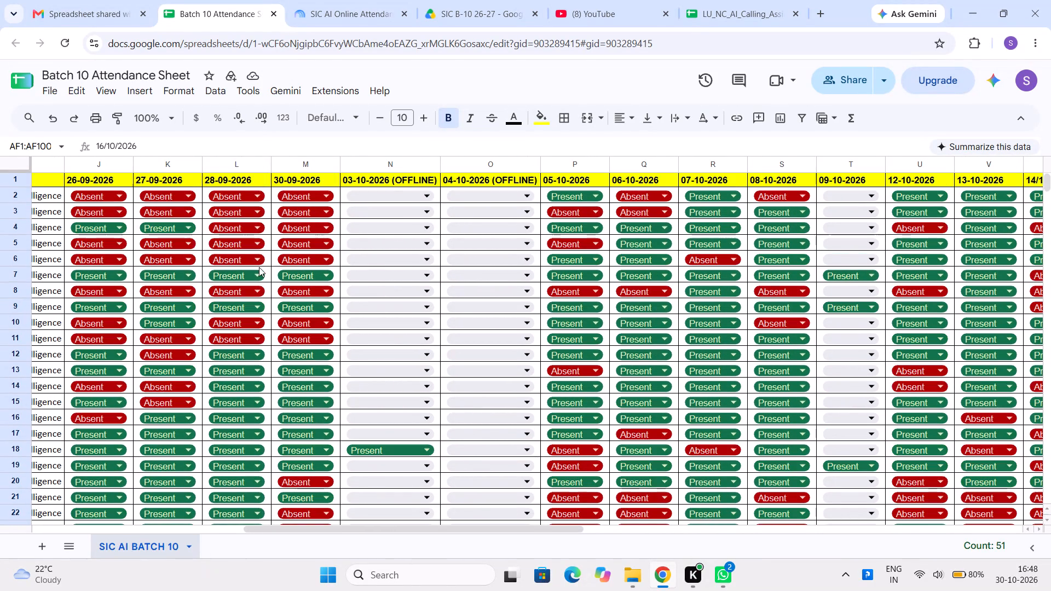
click(189, 180)
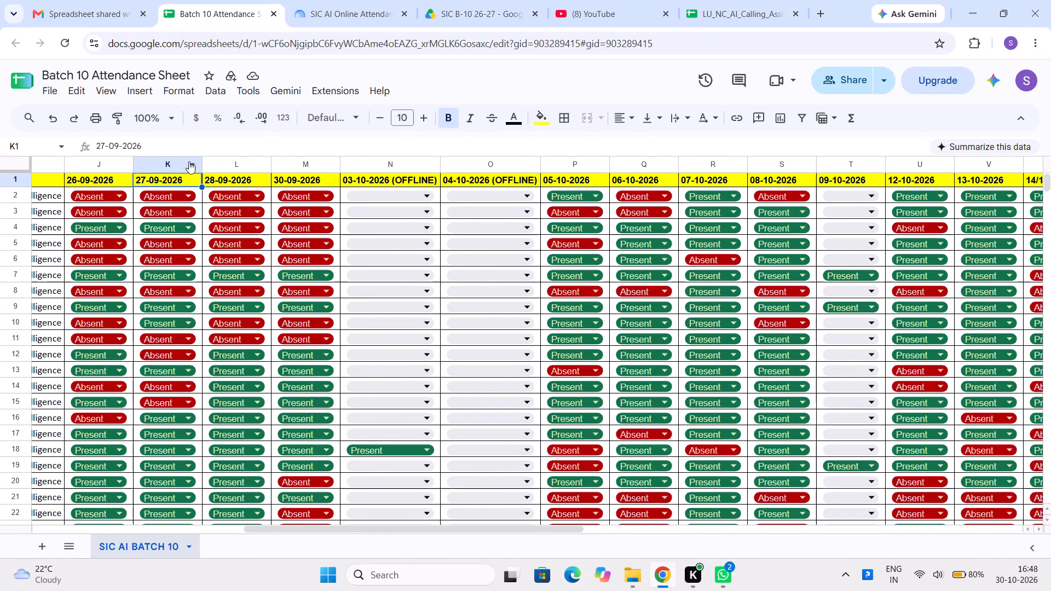
click(189, 161)
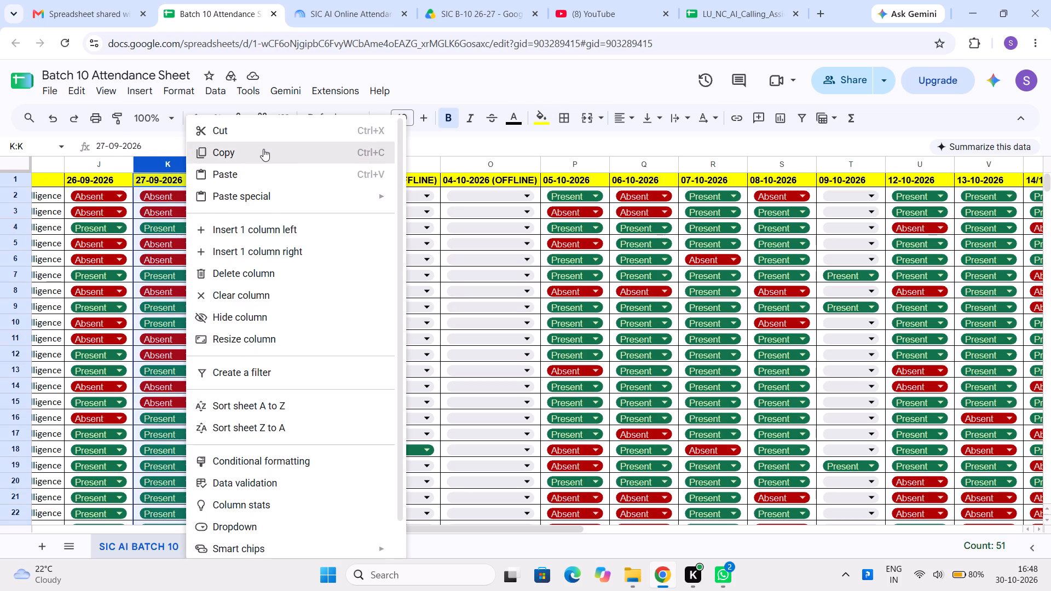
click(263, 149)
click(835, 169)
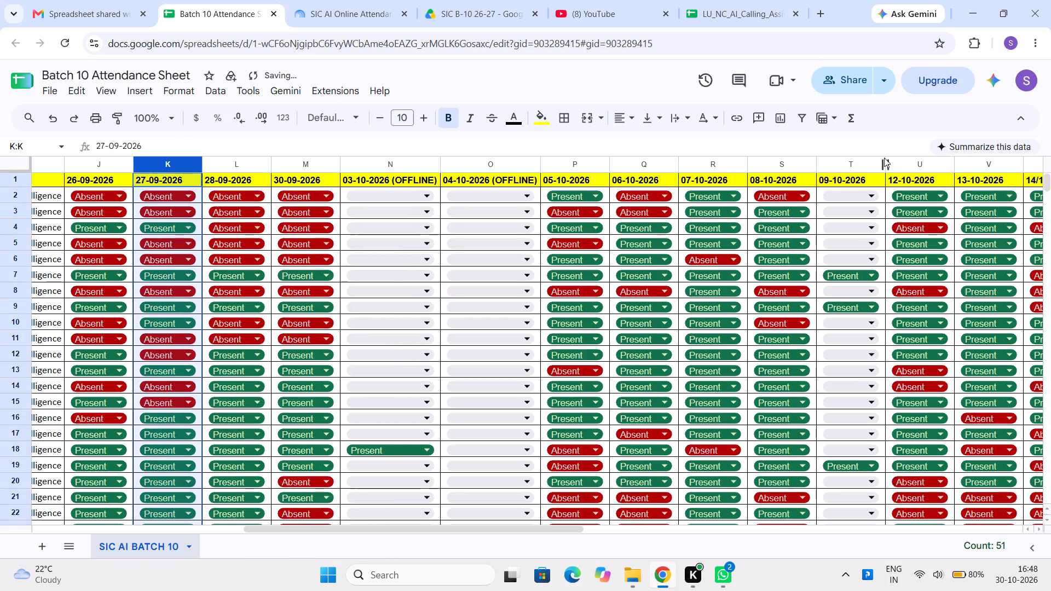
click(876, 165)
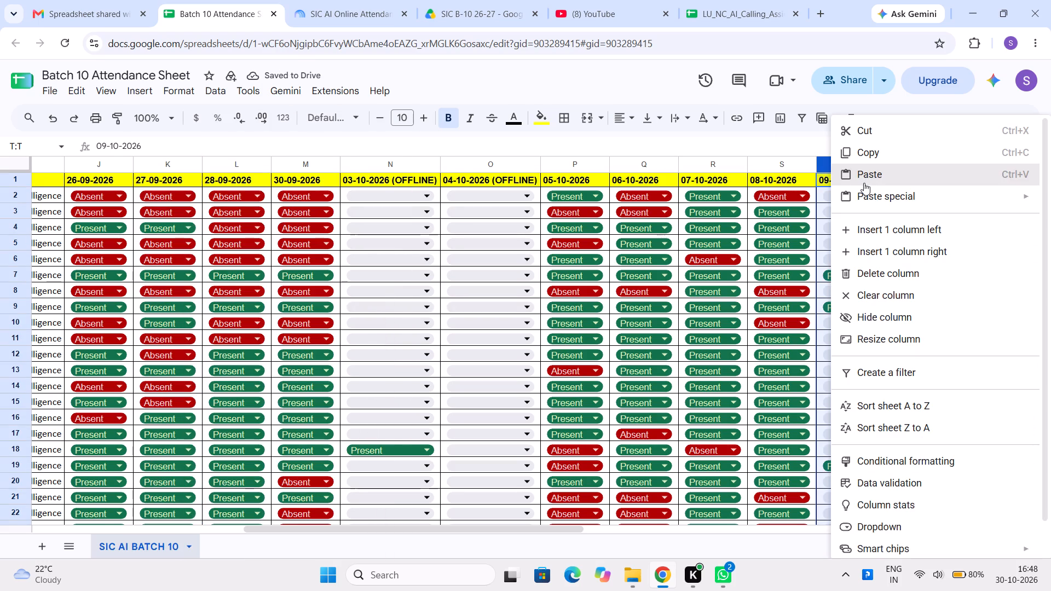
click(872, 176)
Review the date headers and attendance entries across all the September and October columns for remaining gaps.
scroll(744, 245, left, 6)
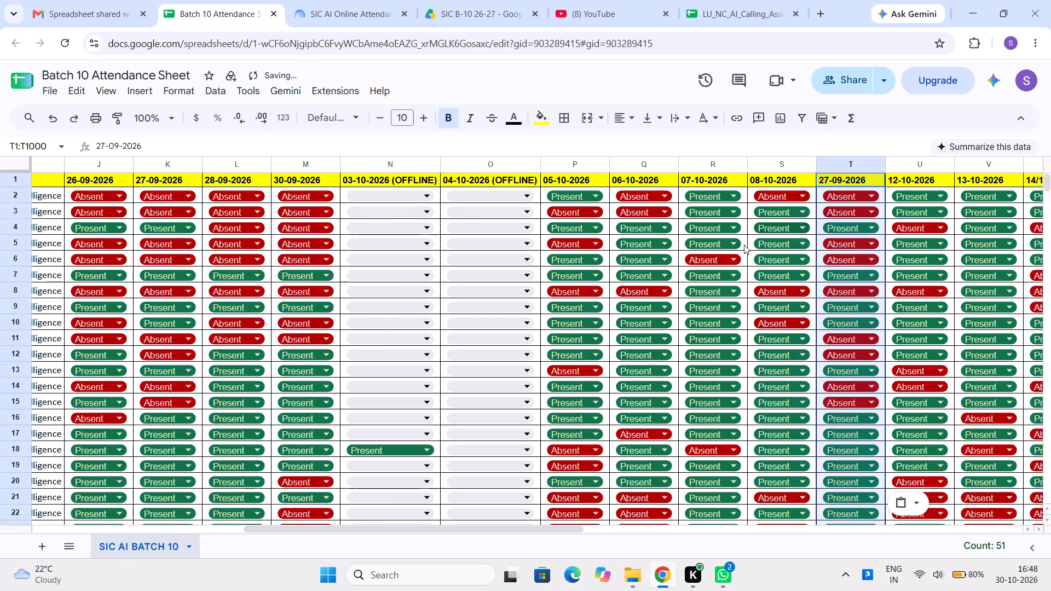
scroll(744, 245, left, 11)
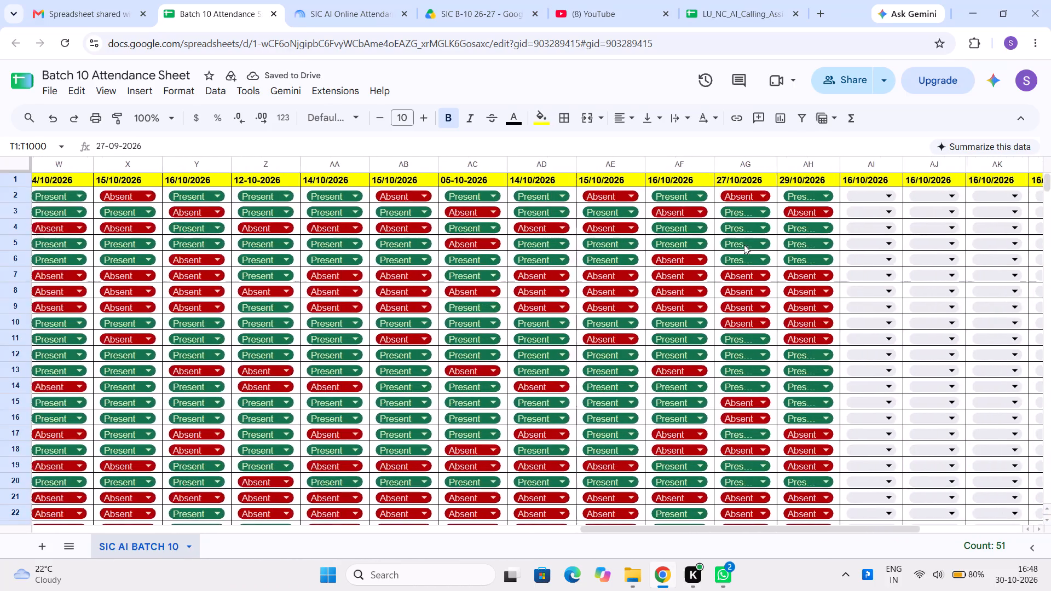
scroll(744, 245, down, 1)
scroll(744, 245, right, 4)
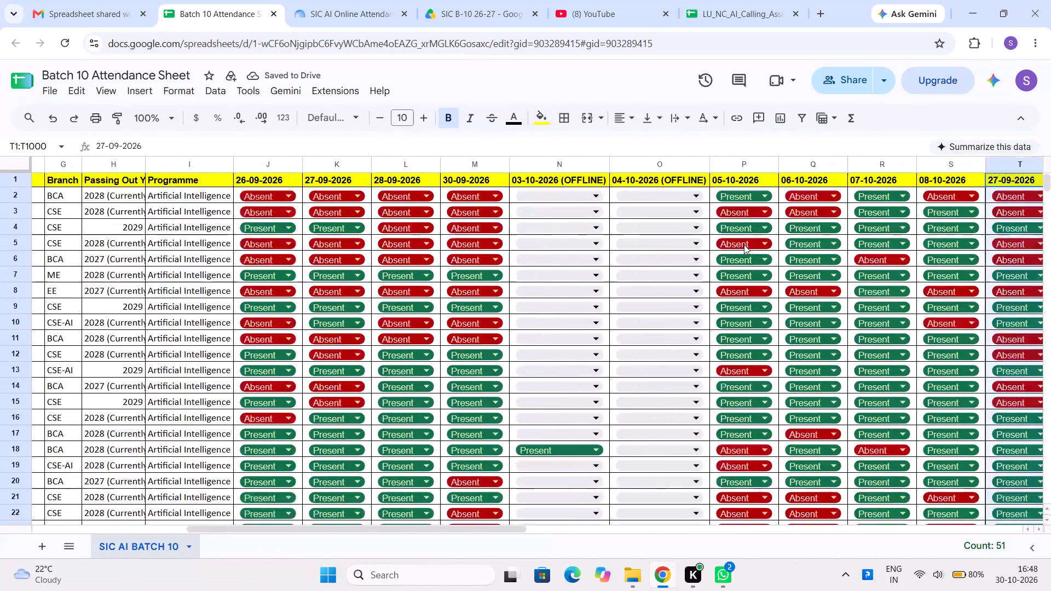
scroll(744, 245, left, 4)
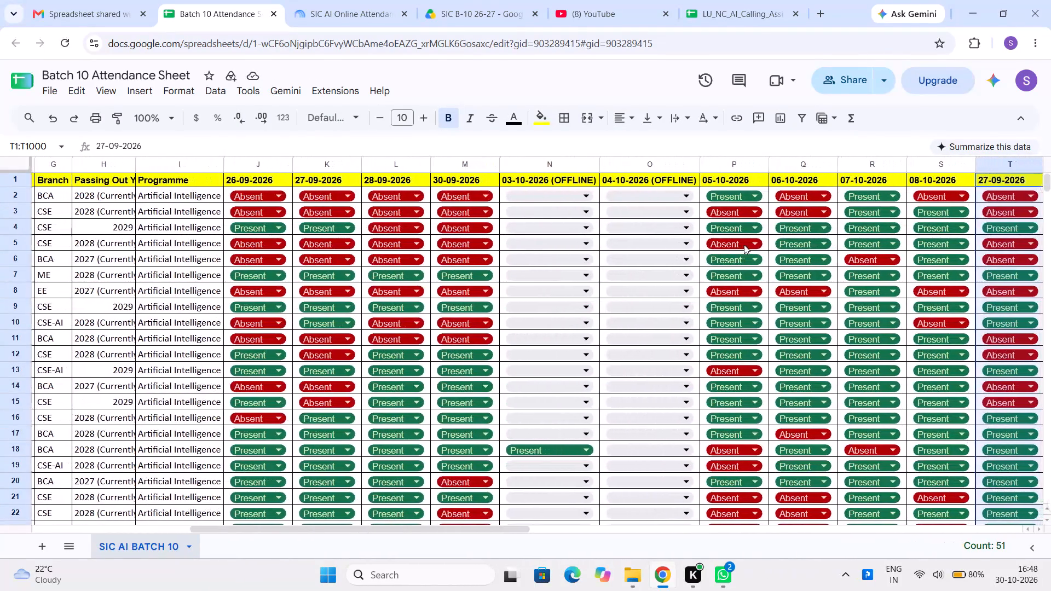
scroll(744, 245, down, 1)
scroll(744, 245, up, 3)
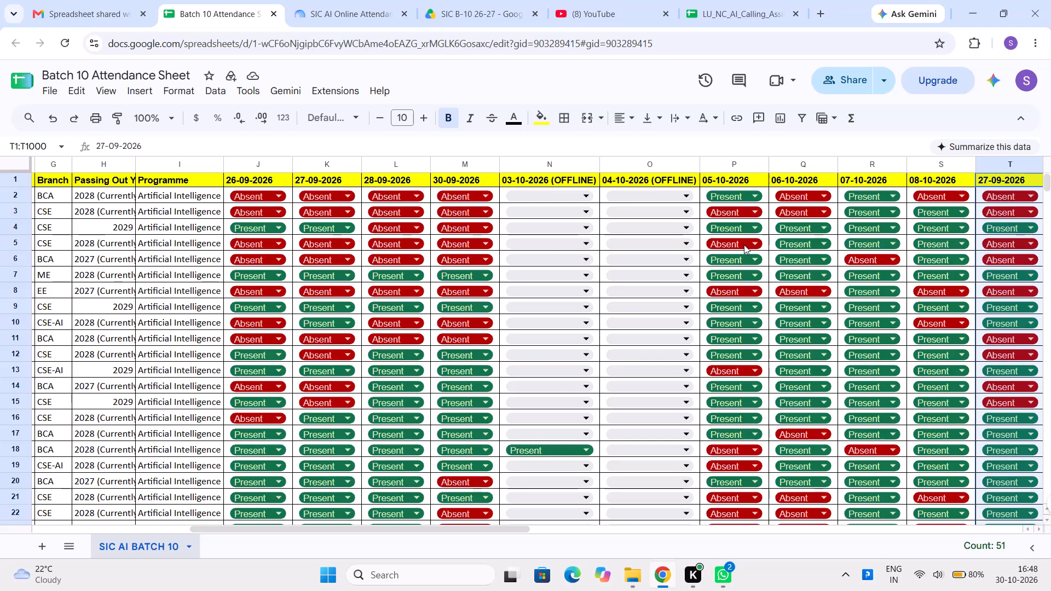
scroll(744, 245, left, 7)
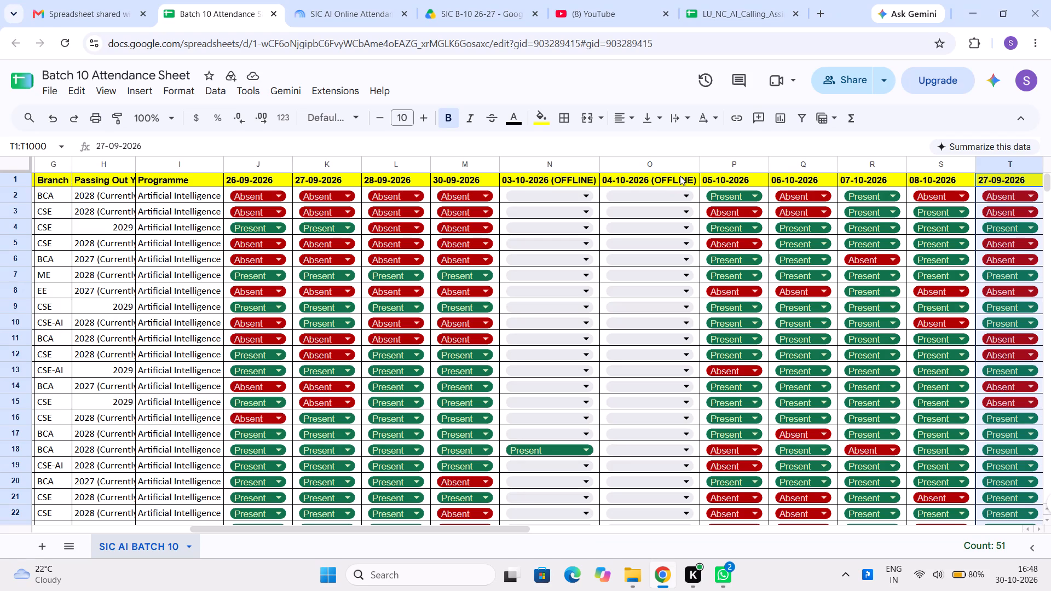
scroll(680, 176, left, 7)
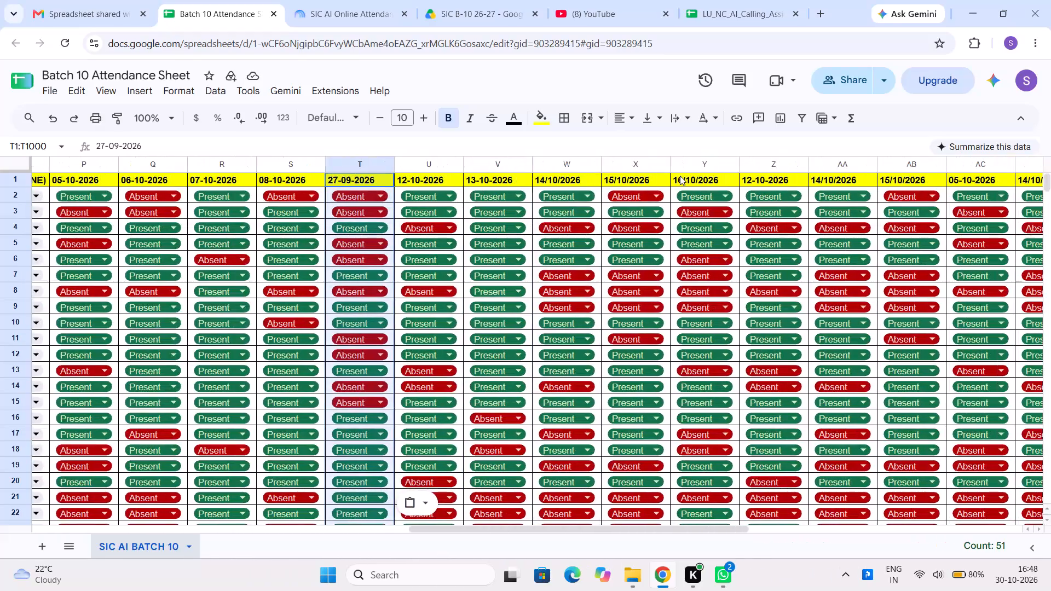
scroll(680, 176, left, 5)
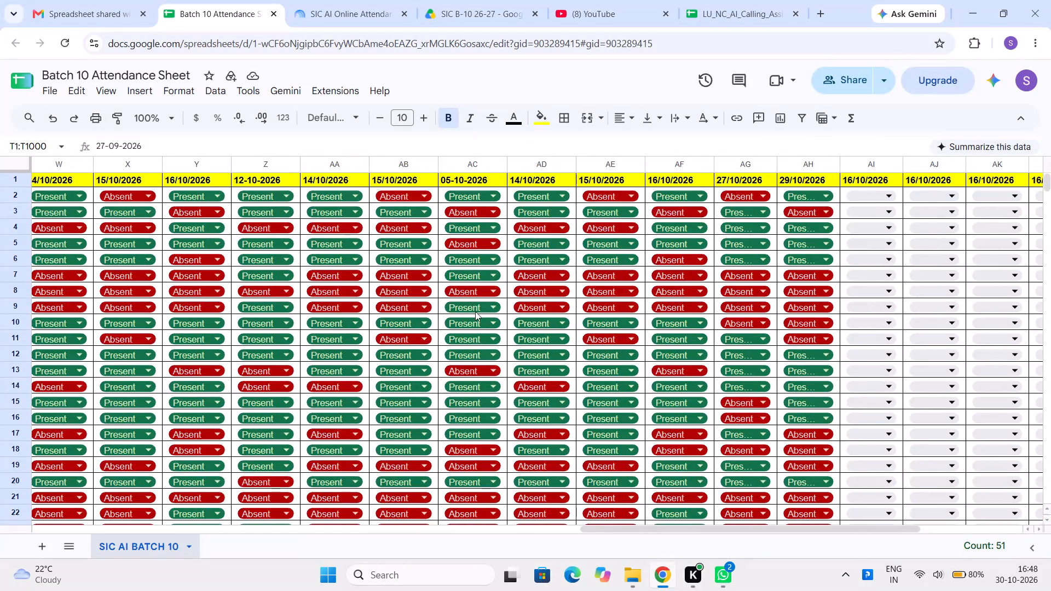
scroll(475, 311, right, 6)
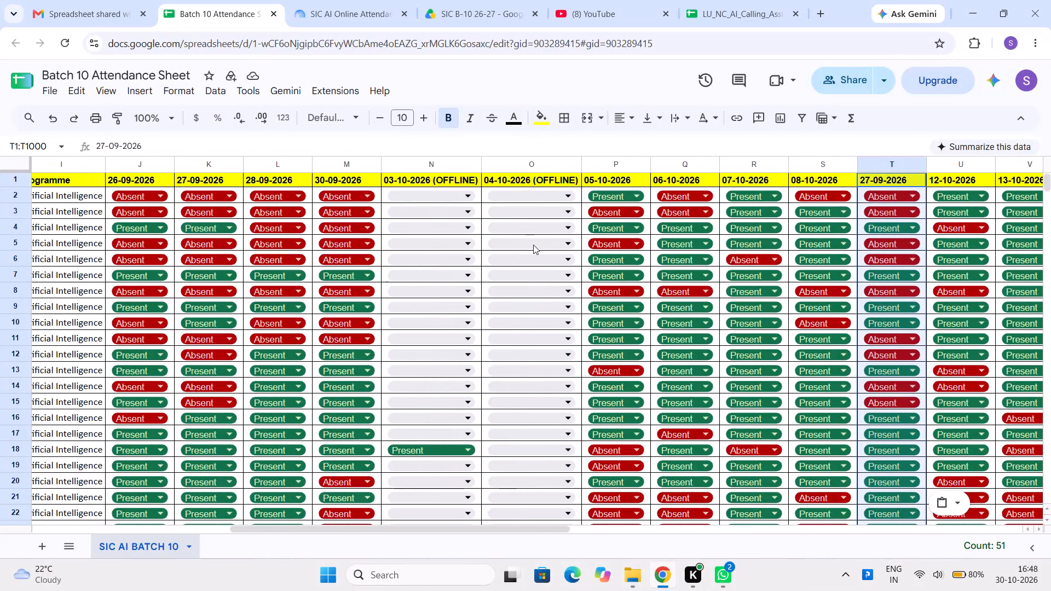
scroll(533, 245, left, 9)
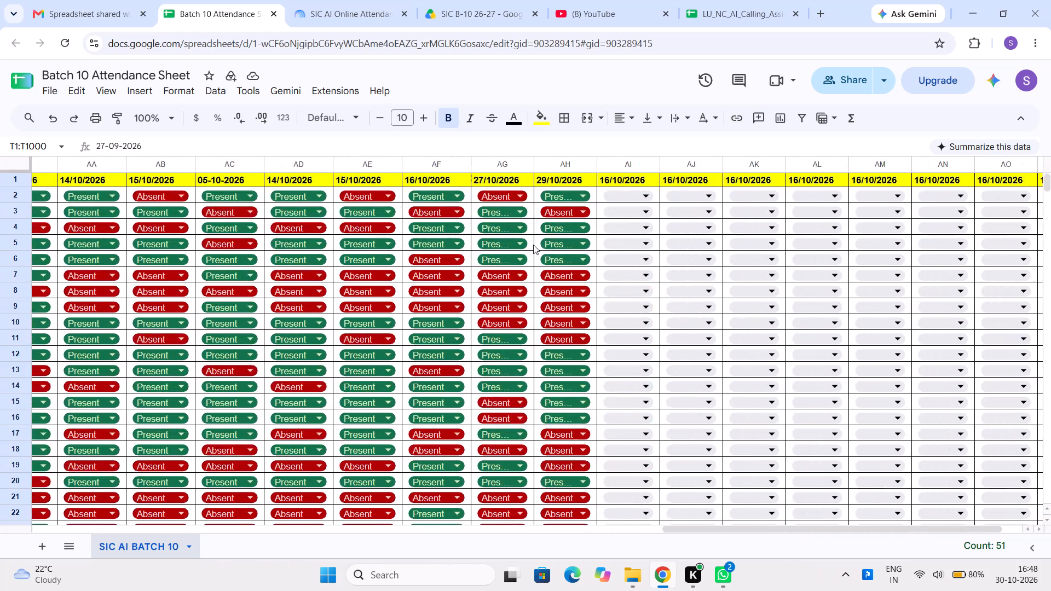
Review the attendance entries down to the last student row across the September and October date columns for remaining gaps.
scroll(533, 245, down, 7)
scroll(533, 245, up, 6)
scroll(533, 245, right, 5)
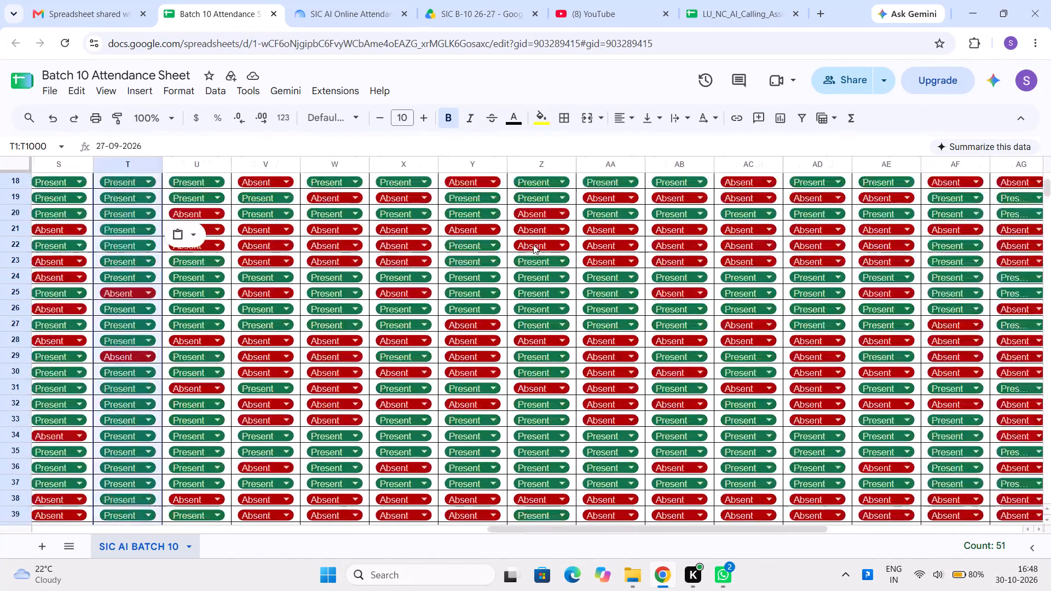
scroll(533, 245, right, 2)
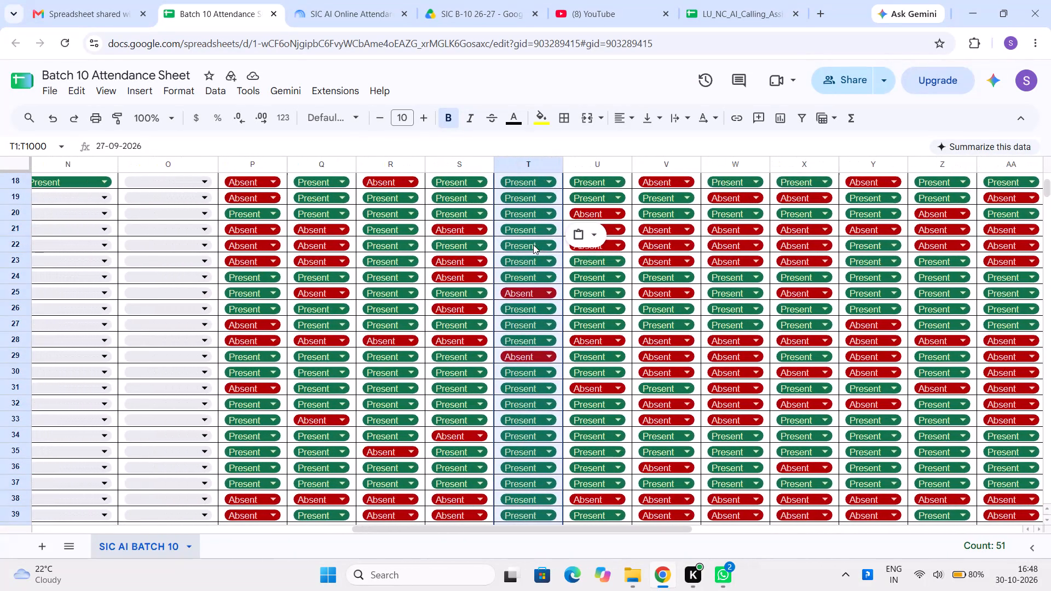
click(440, 274)
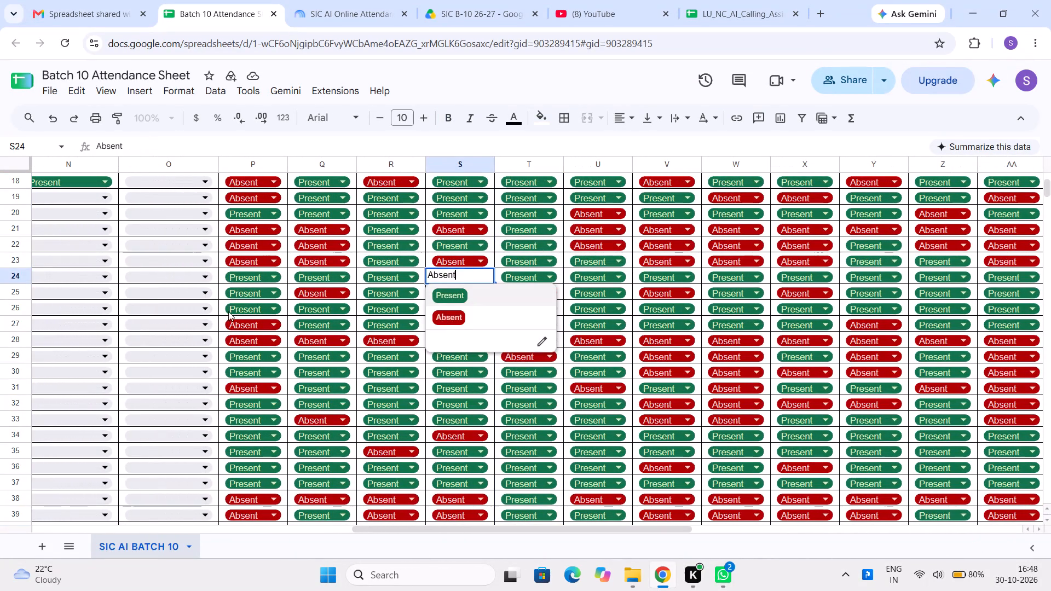
click(202, 312)
scroll(512, 373, down, 3)
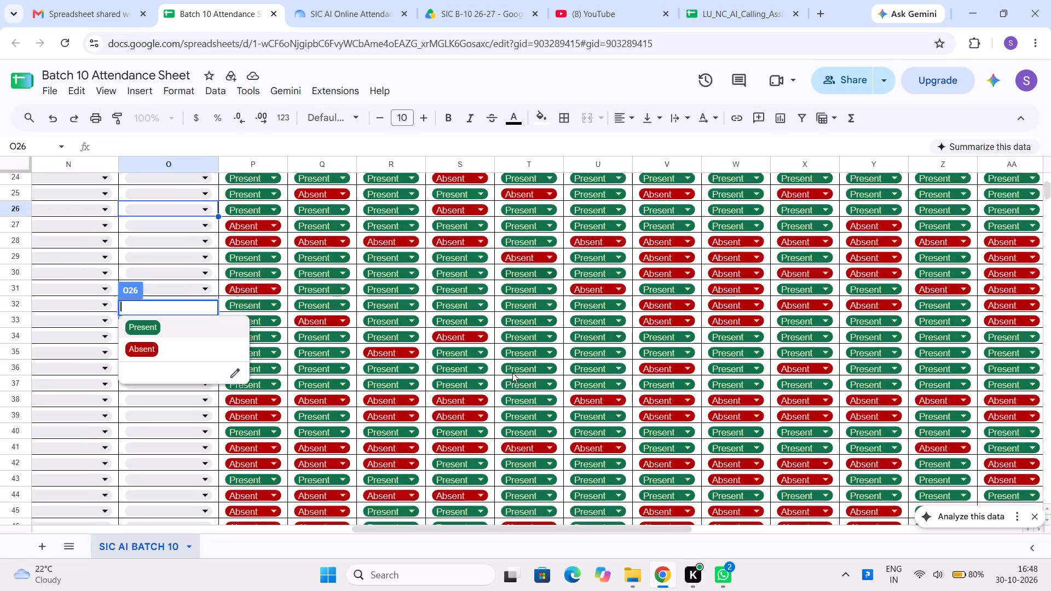
scroll(512, 373, down, 3)
scroll(512, 373, up, 6)
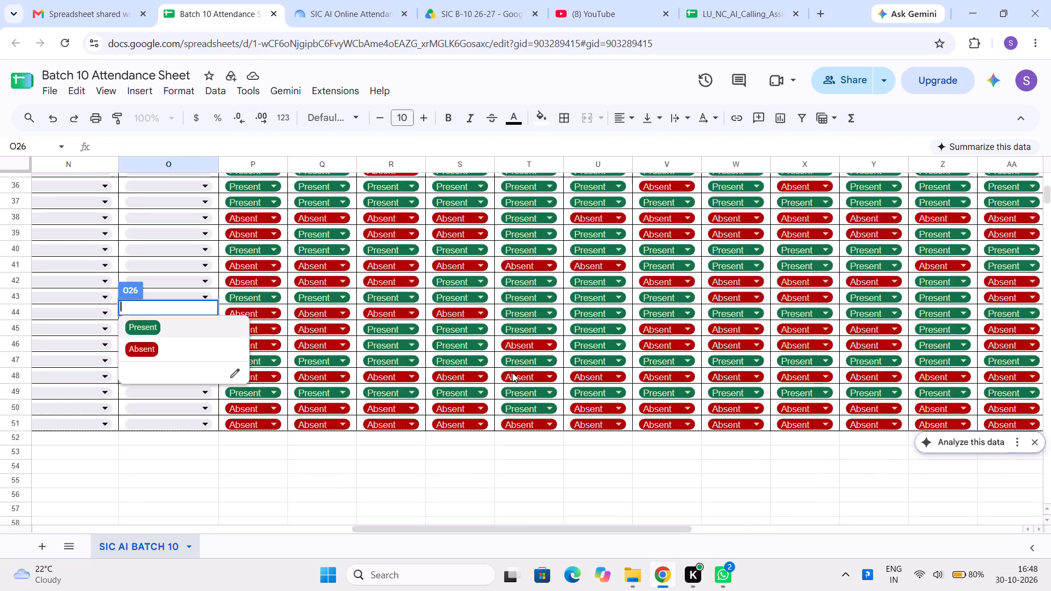
scroll(512, 373, up, 7)
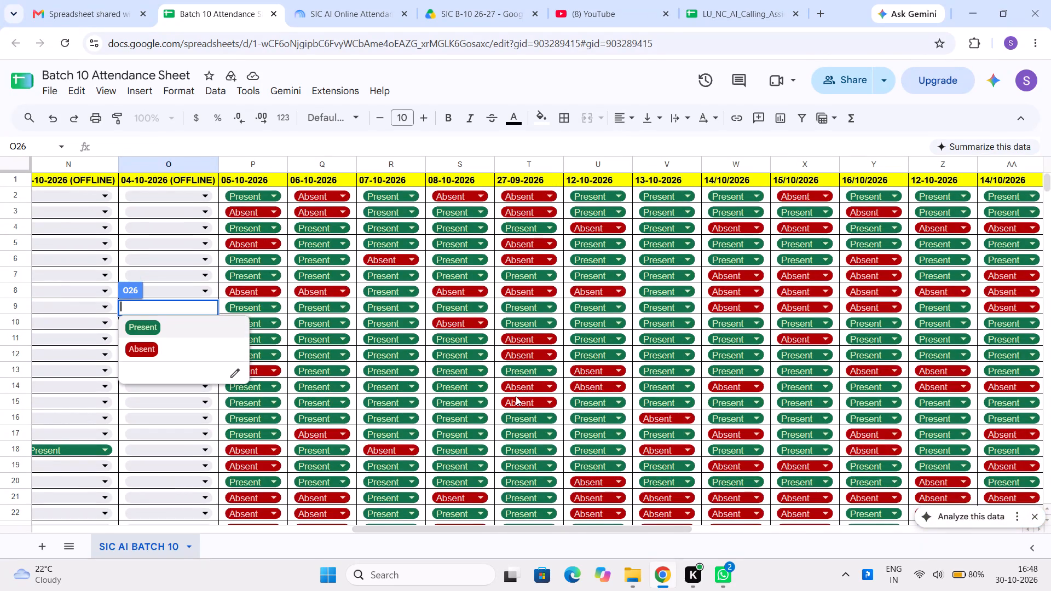
scroll(521, 357, down, 4)
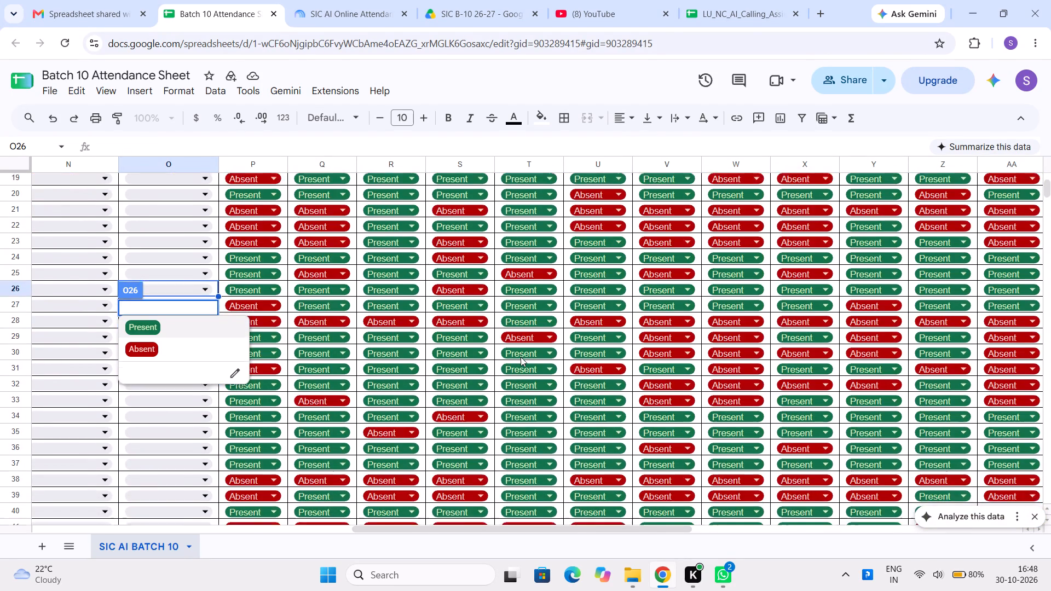
scroll(510, 360, left, 3)
scroll(510, 360, down, 2)
scroll(510, 360, left, 2)
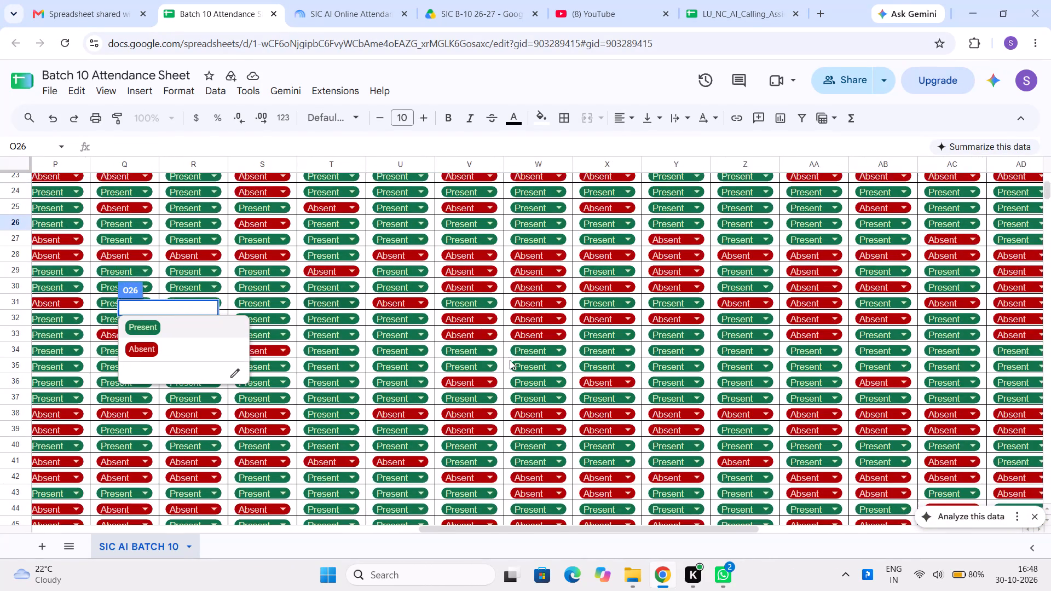
scroll(510, 360, left, 3)
scroll(510, 360, up, 7)
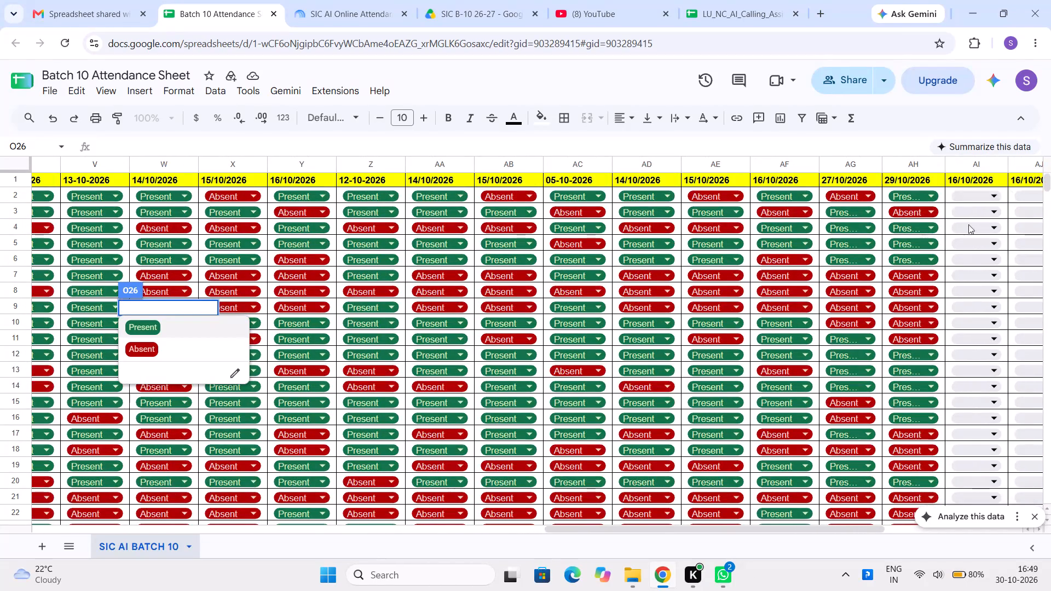
Clear the repeated 16/10/2026 date header from cell AI1 above the first blank attendance column.
click(968, 224)
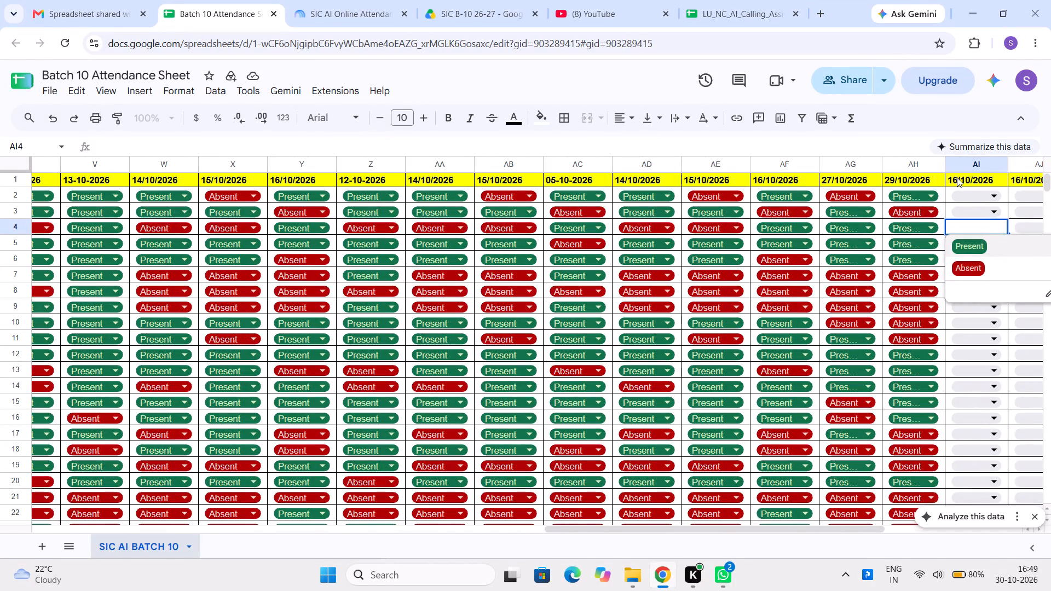
click(957, 177)
double_click(990, 177)
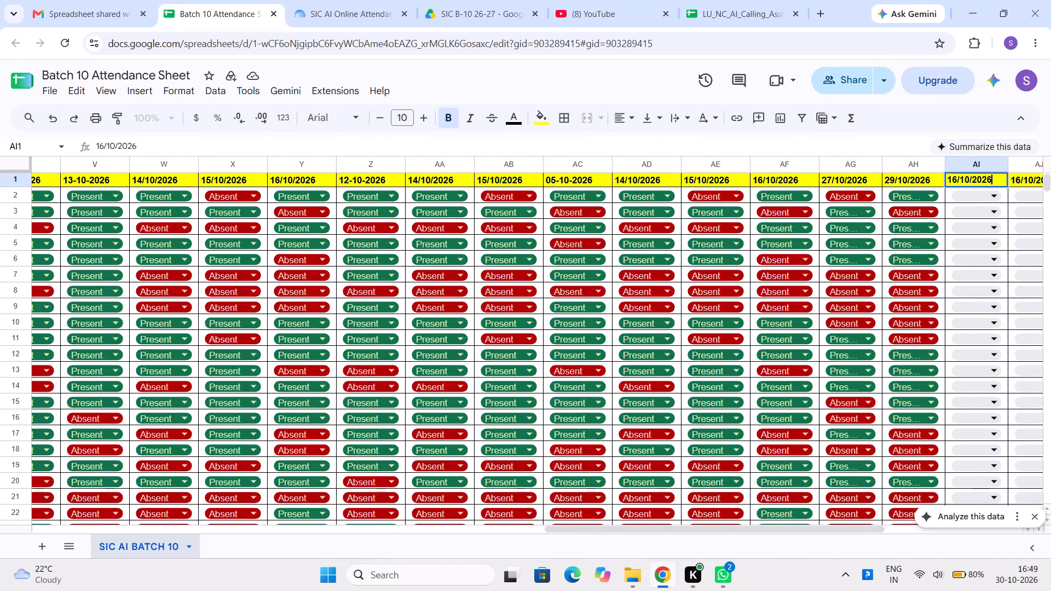
key(BackSpace)
key(BackSpace)
key(BackSpace)
key(BackSpace)
key(BackSpace)
key(BackSpace)
key(BackSpace)
key(BackSpace)
key(BackSpace)
key(BackSpace)
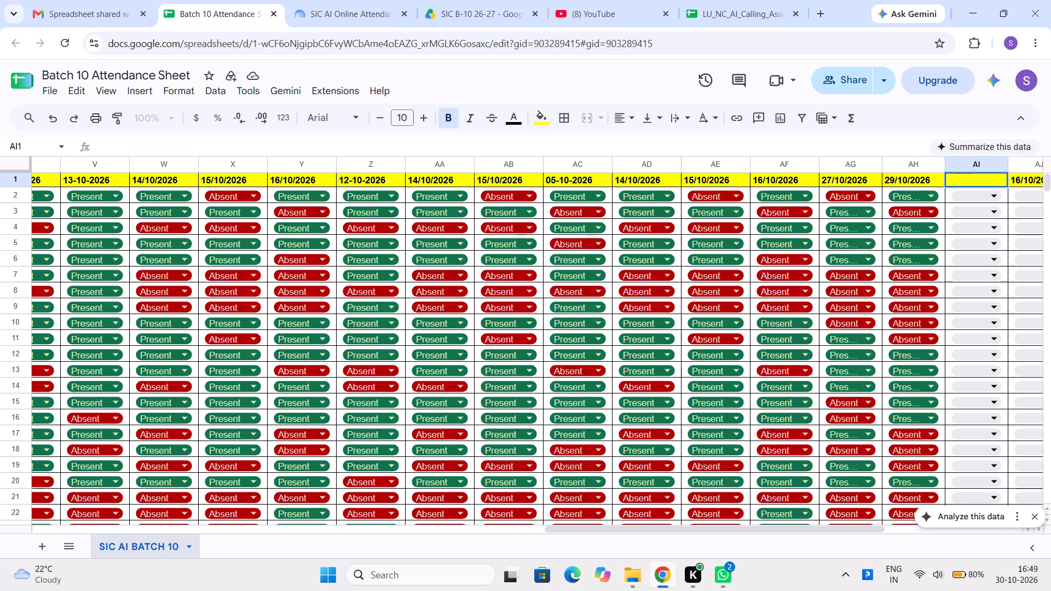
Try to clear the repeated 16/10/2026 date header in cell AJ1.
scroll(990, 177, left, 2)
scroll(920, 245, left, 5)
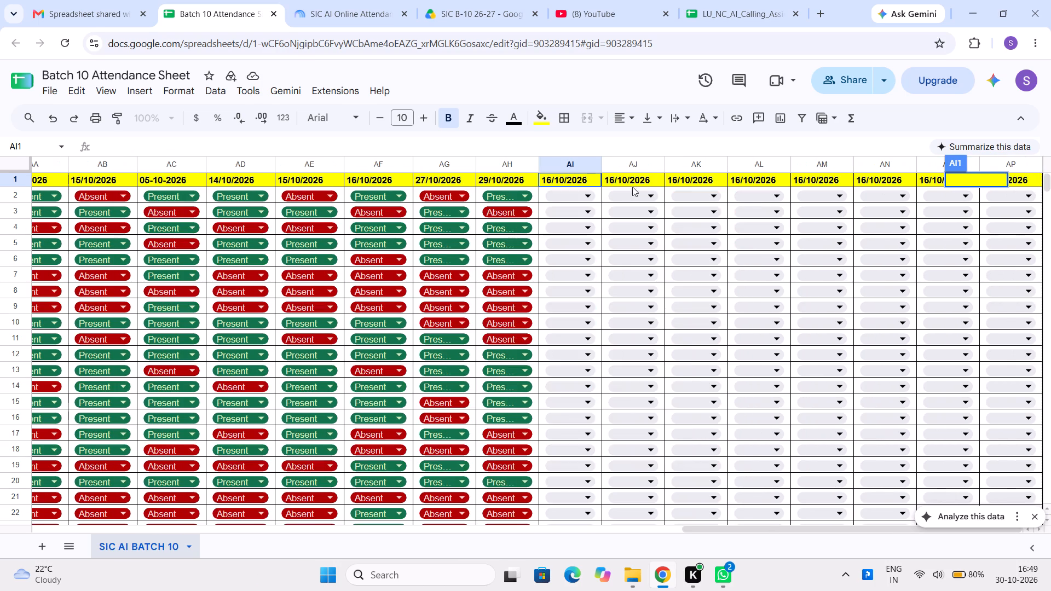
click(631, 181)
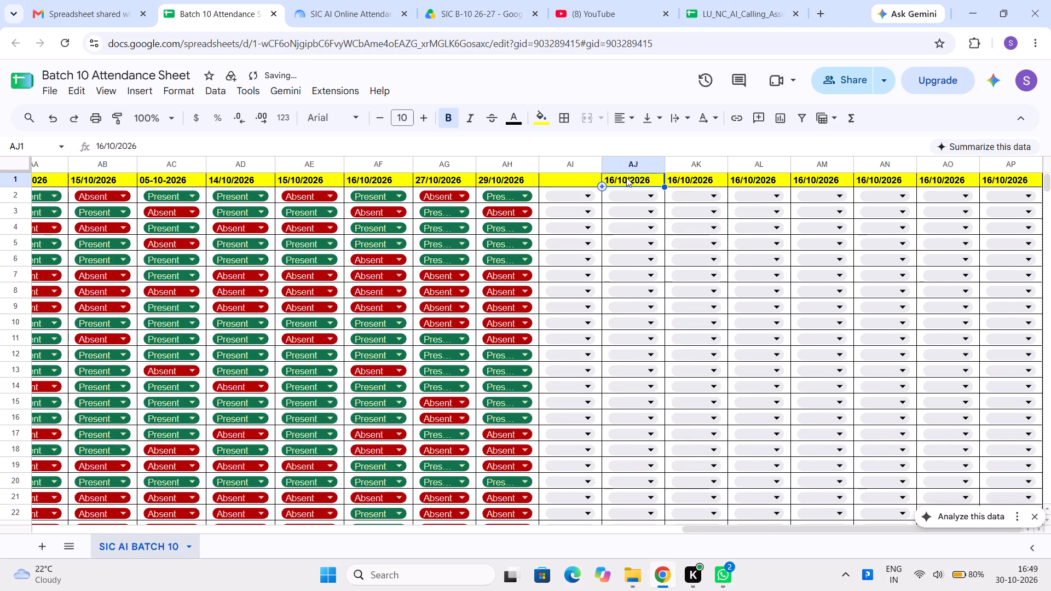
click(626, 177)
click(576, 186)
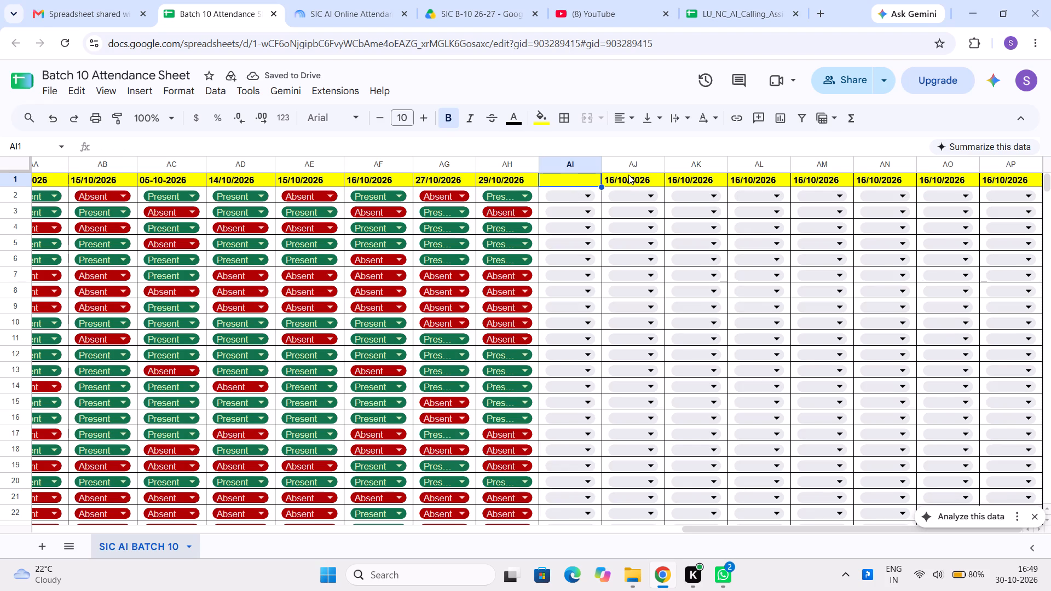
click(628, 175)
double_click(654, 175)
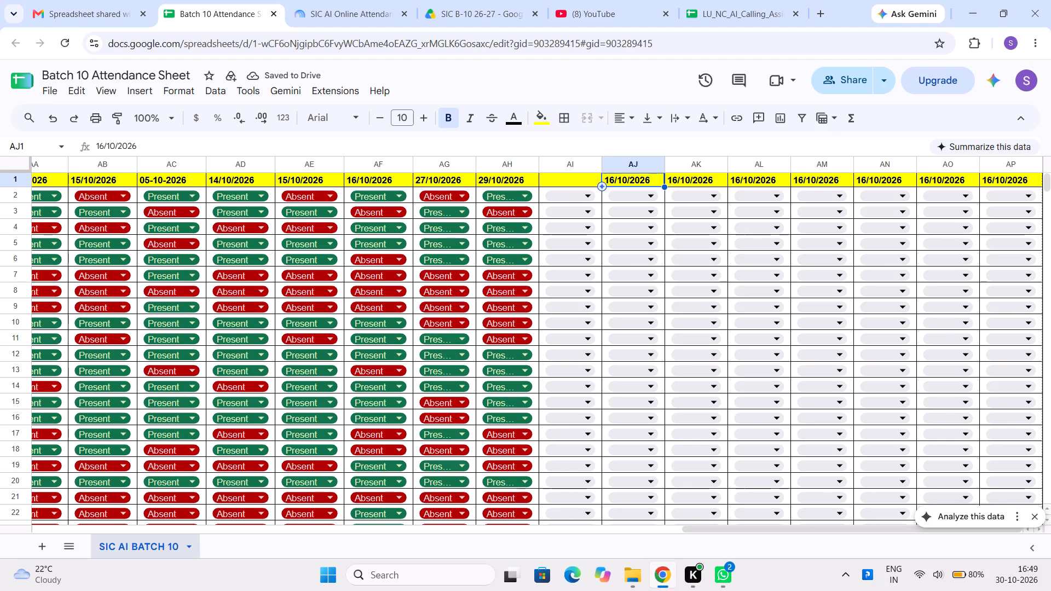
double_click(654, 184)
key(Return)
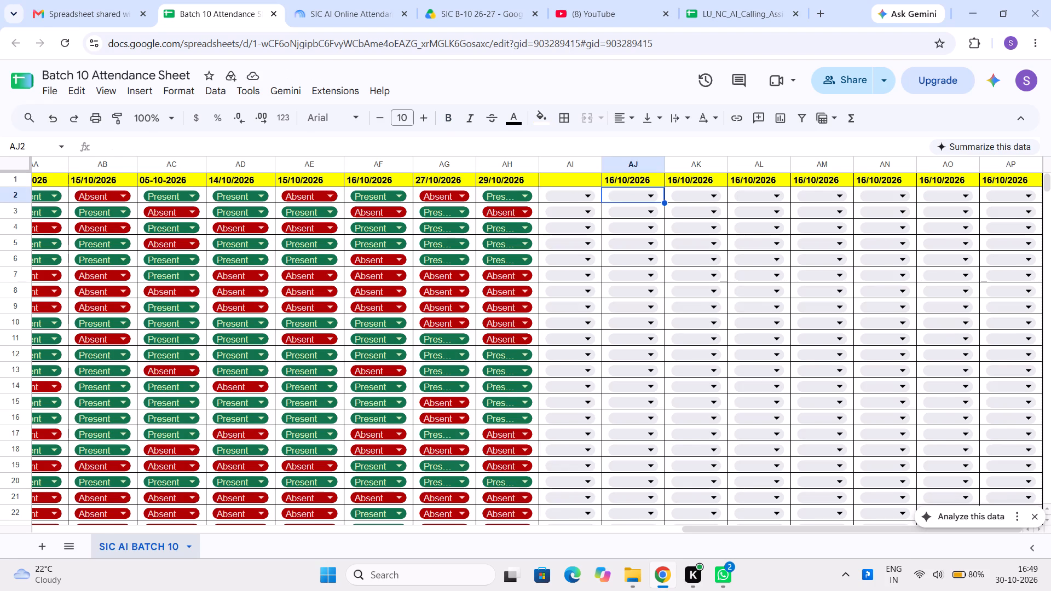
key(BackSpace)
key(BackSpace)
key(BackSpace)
Copy the empty dropdown cell AI2 and paste it into AJ2 to restore its attendance dropdown.
click(636, 210)
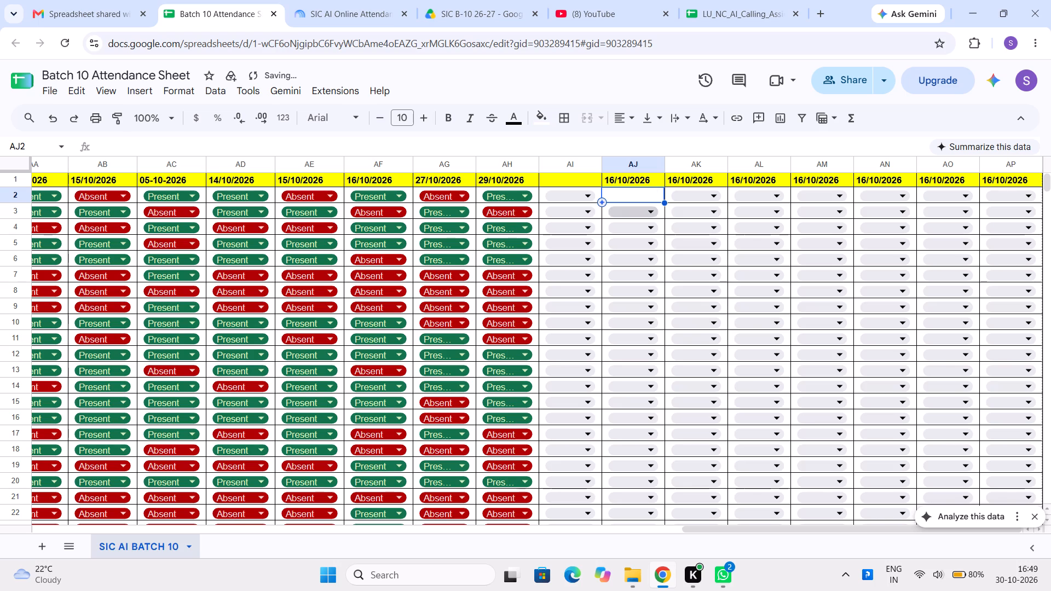
click(640, 202)
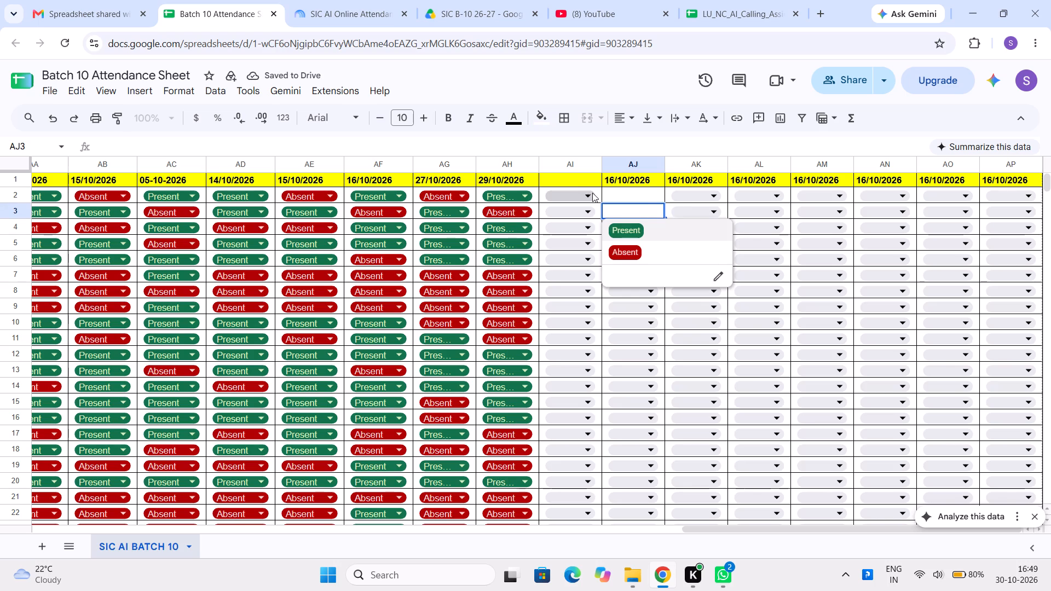
click(592, 193)
click(571, 183)
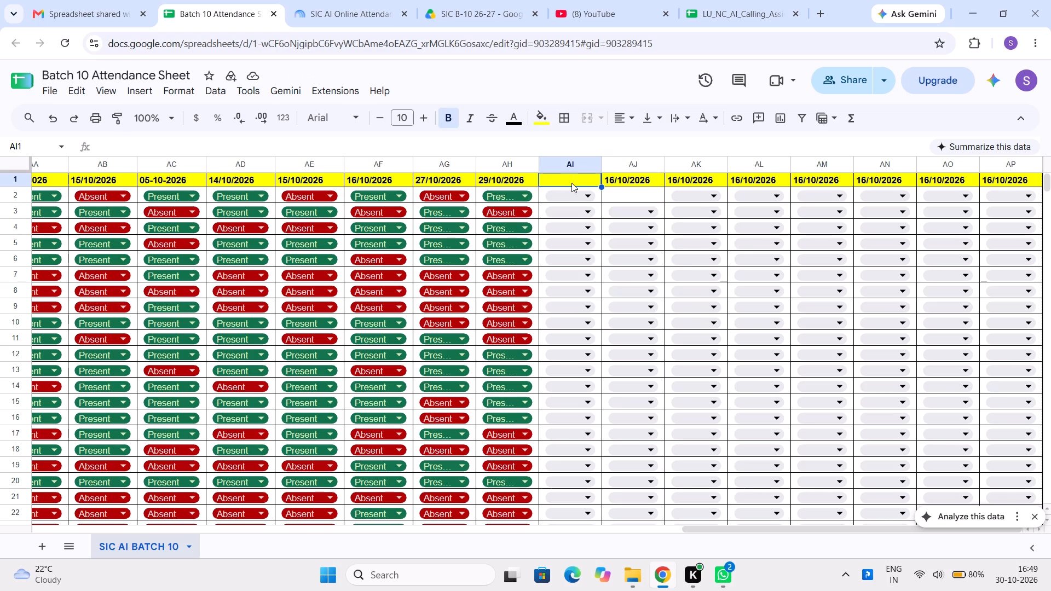
click(541, 190)
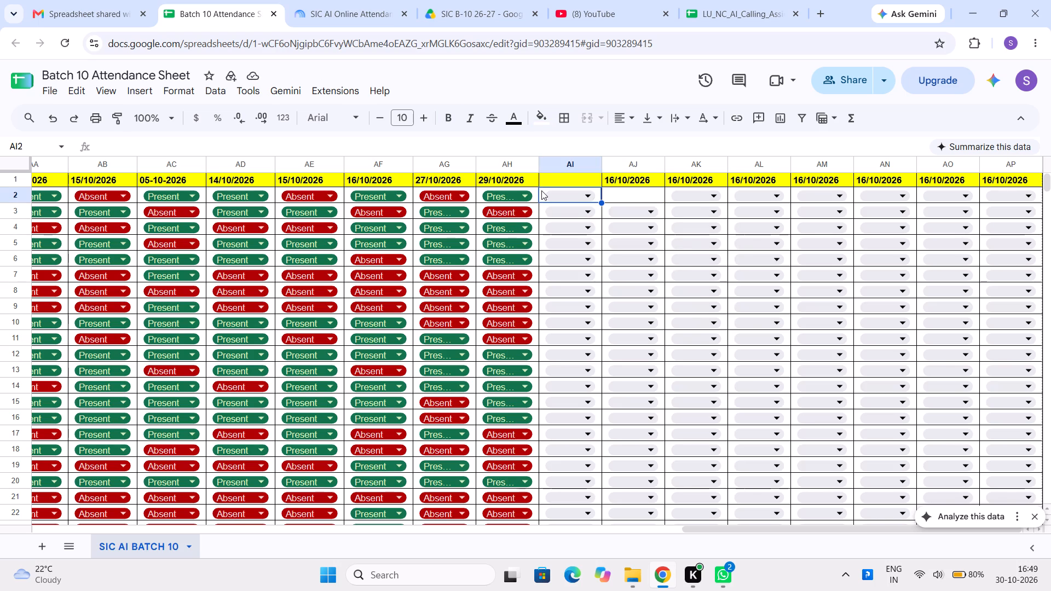
key(ctrl+c)
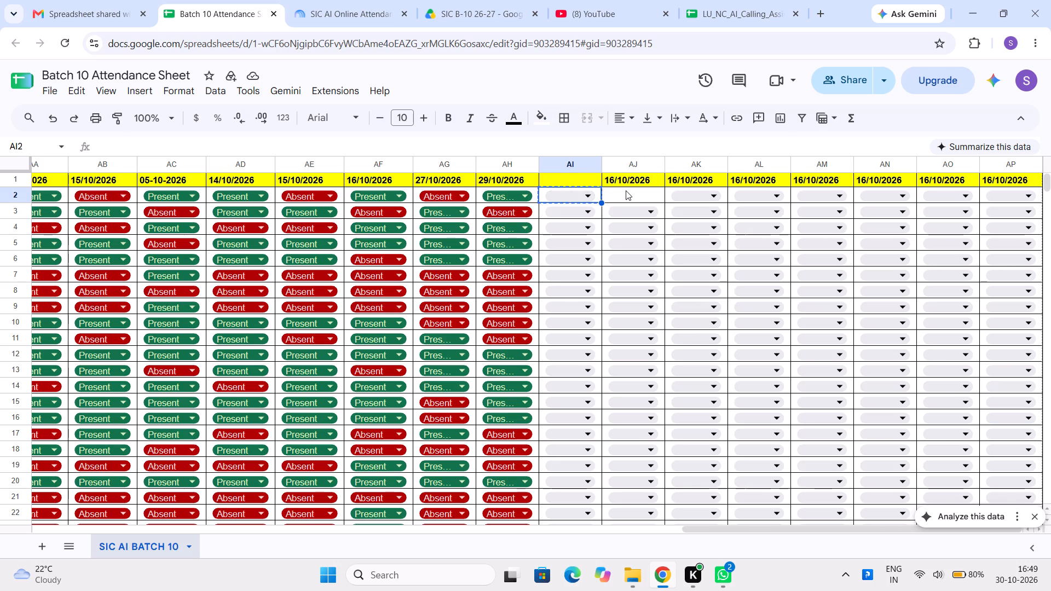
click(626, 190)
key(ctrl+v)
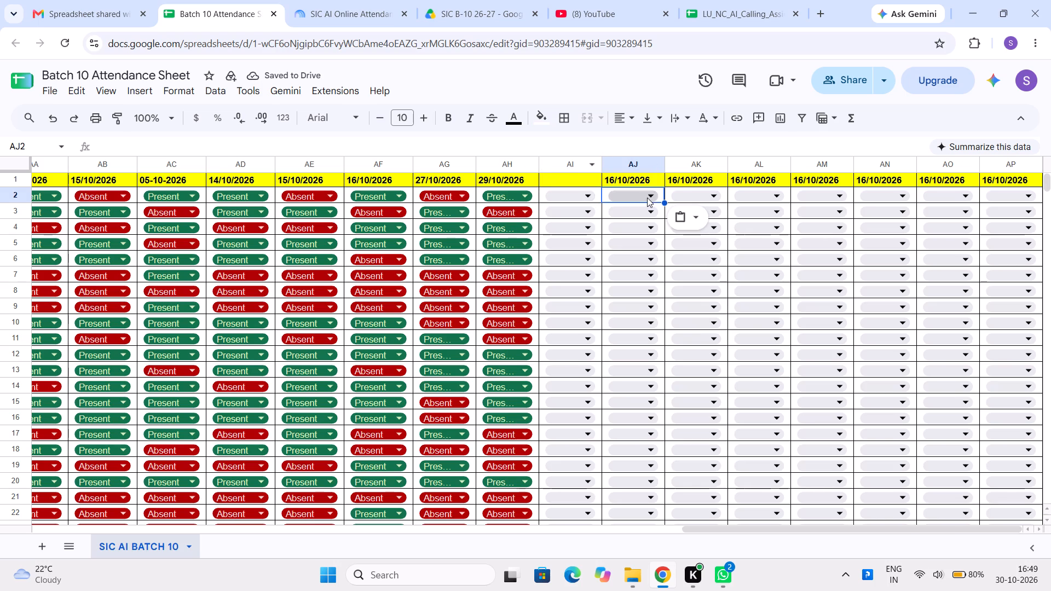
Clear the repeated 16/10/2026 date header from cell AJ1.
click(654, 179)
click(654, 179)
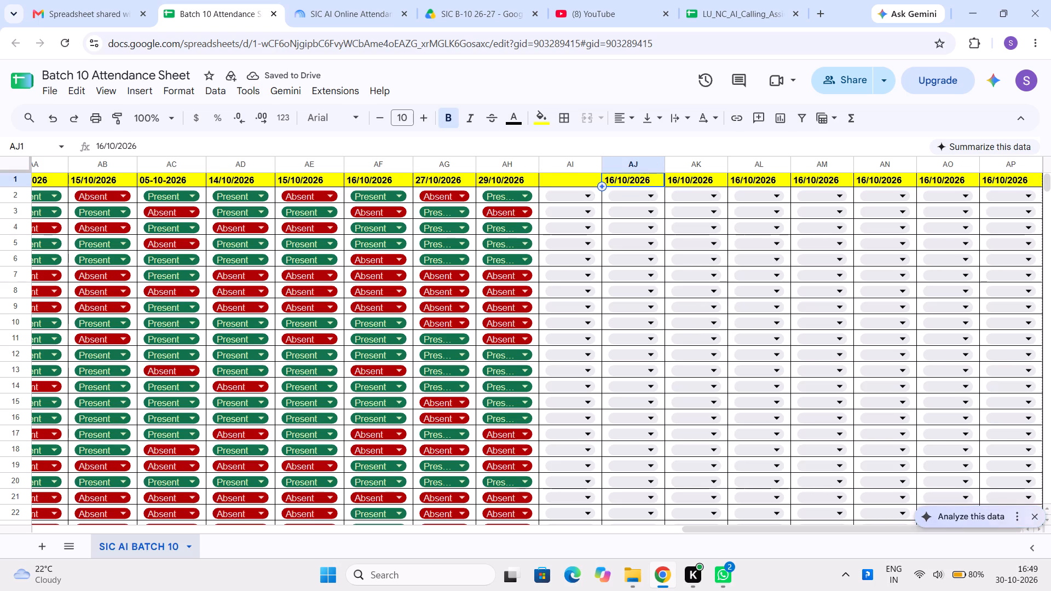
double_click(651, 182)
drag(653, 175, 621, 177)
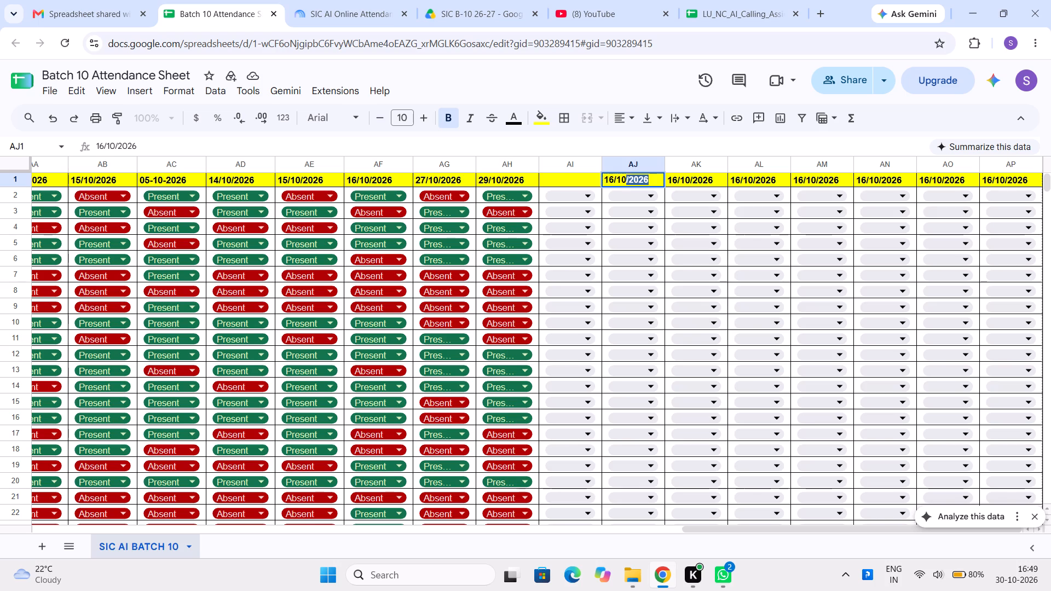
drag(621, 177, 597, 182)
key(BackSpace)
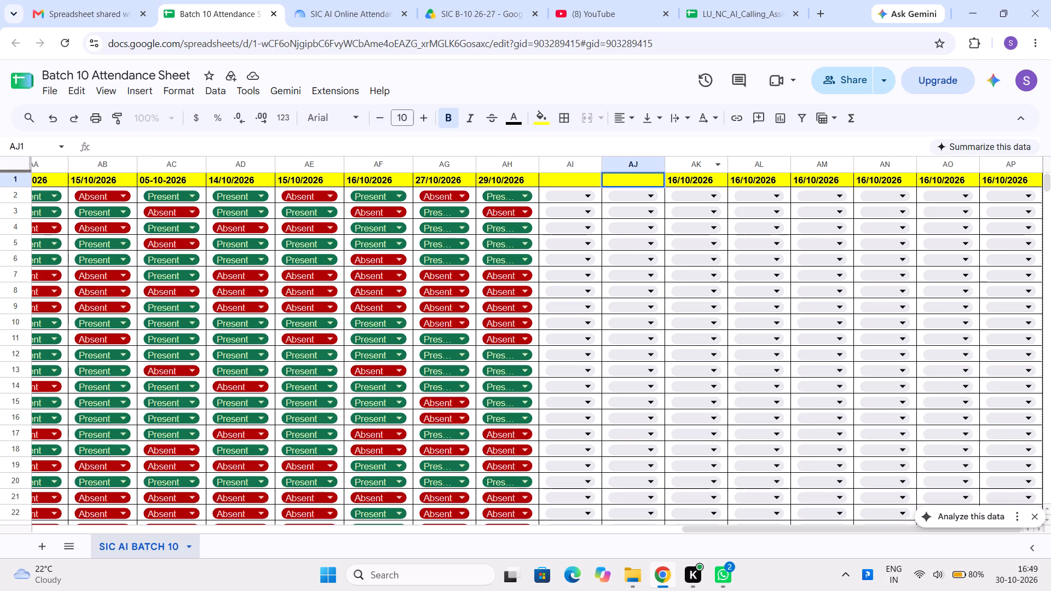
Clear the repeated 16/10/2026 date header from cell AK1.
click(697, 175)
click(703, 177)
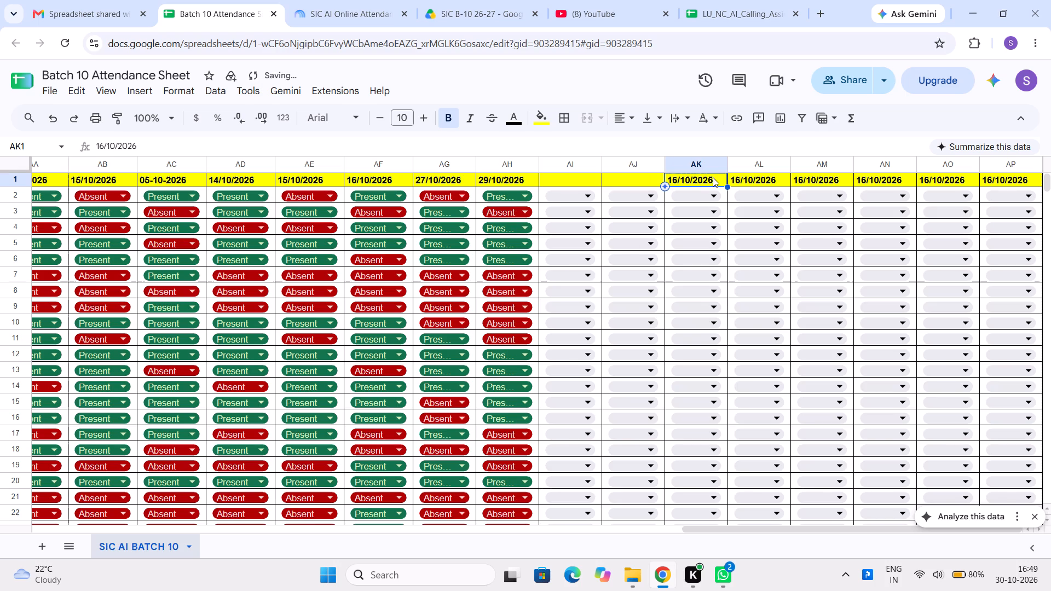
double_click(714, 177)
click(704, 179)
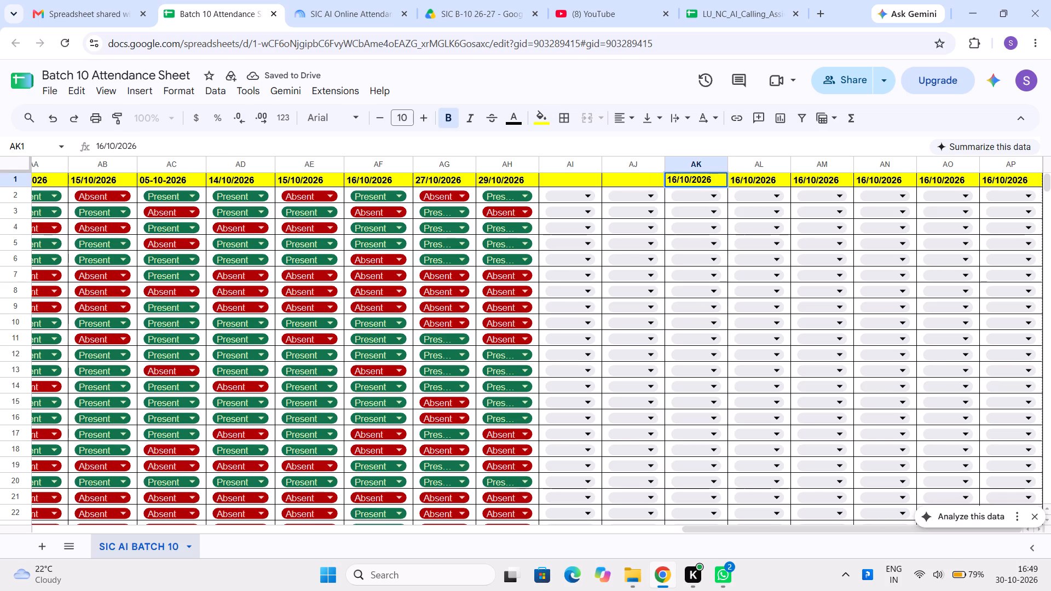
key(BackSpace)
key(BackSpace)
key(BackSpace)
key(BackSpace)
key(BackSpace)
key(BackSpace)
key(BackSpace)
key(BackSpace)
key(BackSpace)
key(BackSpace)
key(BackSpace)
key(Right)
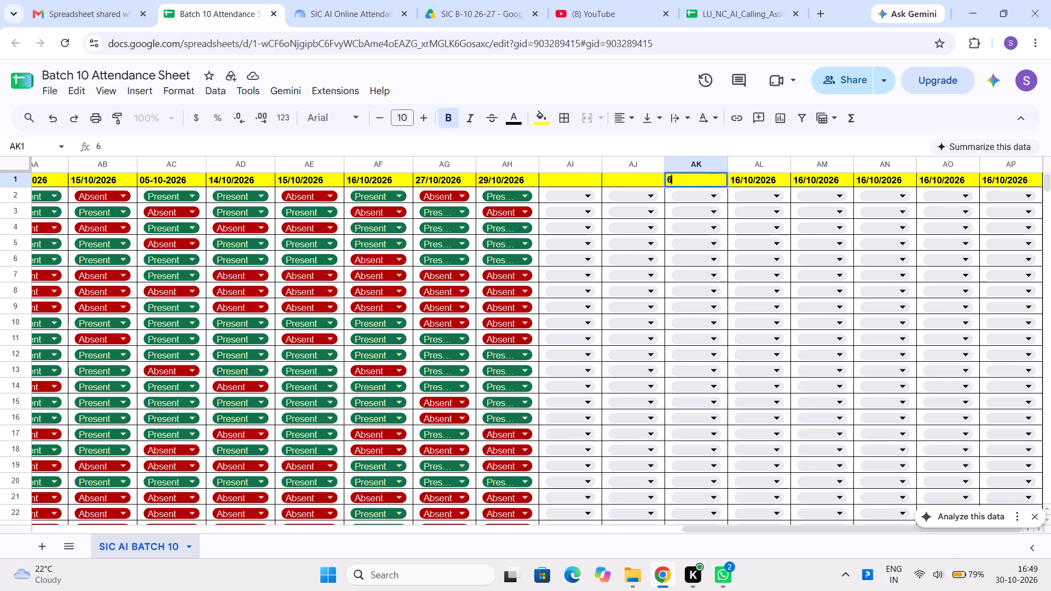
key(BackSpace)
Clear the repeated 16/10/2026 date header from cell AL1.
click(765, 173)
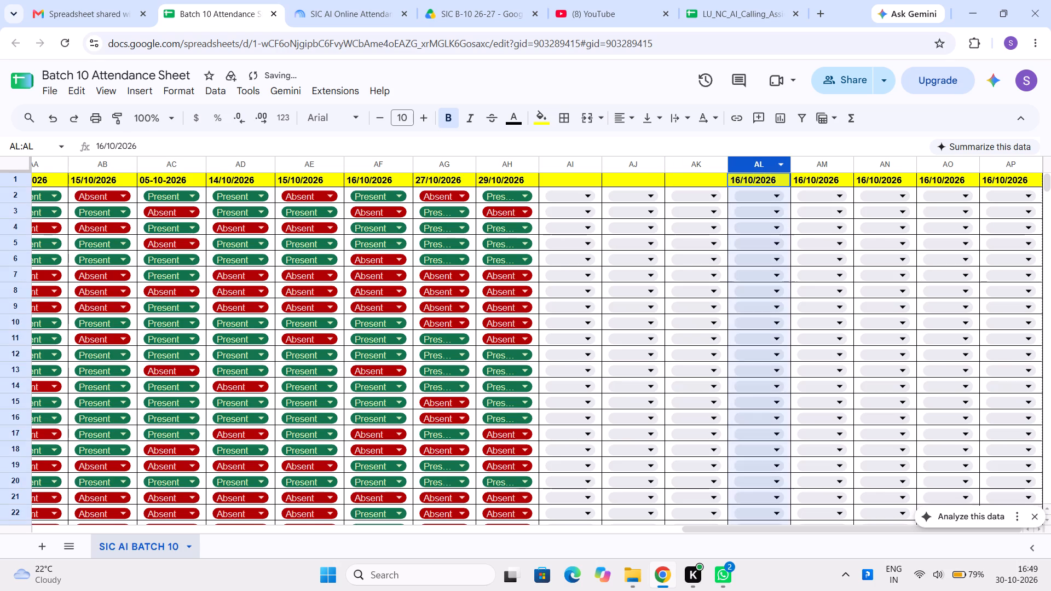
double_click(770, 179)
double_click(770, 179)
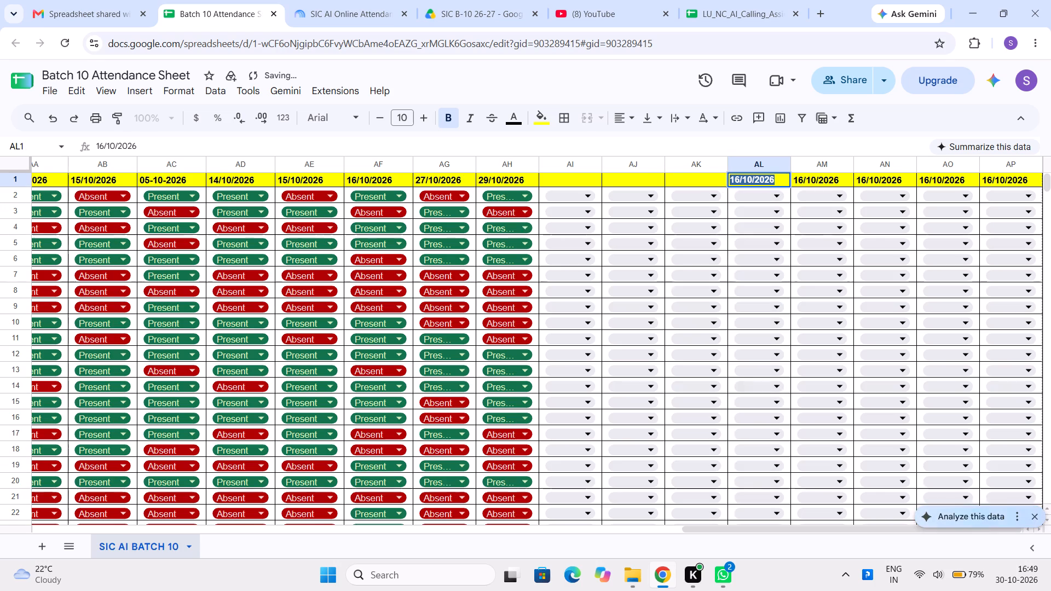
key(BackSpace)
Clear the repeated 16/10/2026 date header from cell AM1.
drag(839, 175, 834, 182)
double_click(834, 182)
double_click(834, 182)
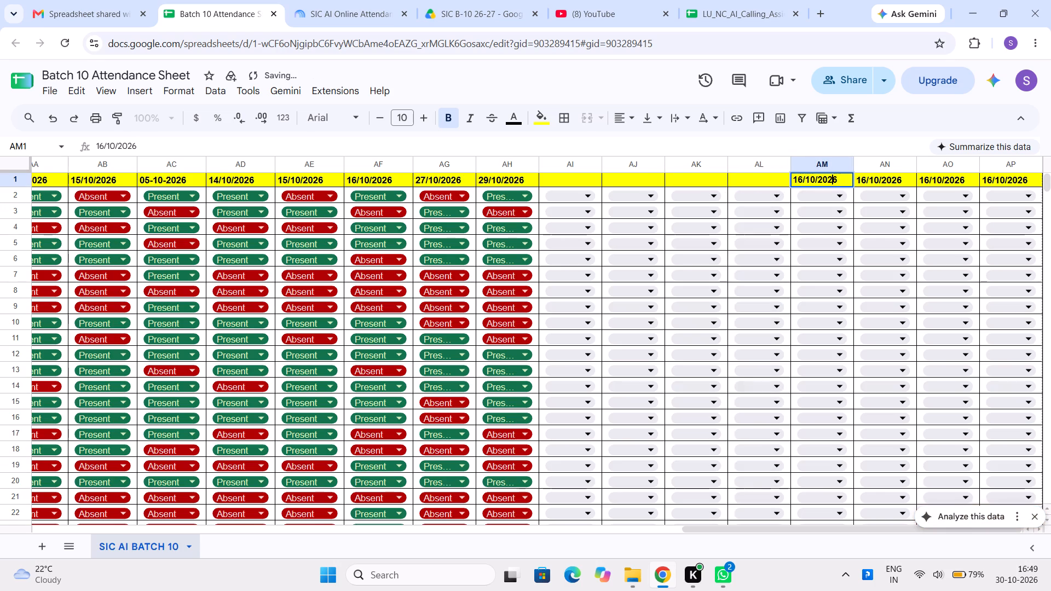
key(BackSpace)
key(BackSpace)
key(BackSpace)
key(BackSpace)
key(BackSpace)
key(BackSpace)
key(BackSpace)
key(BackSpace)
key(BackSpace)
key(BackSpace)
key(BackSpace)
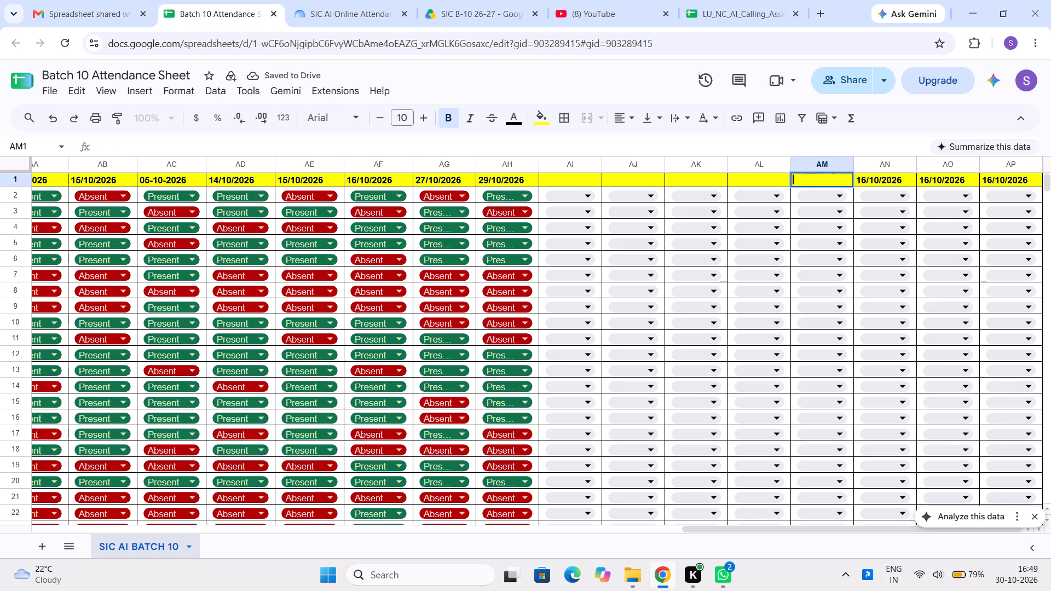
Clear the repeated 16/10/2026 date header from cell AN1.
triple_click(874, 180)
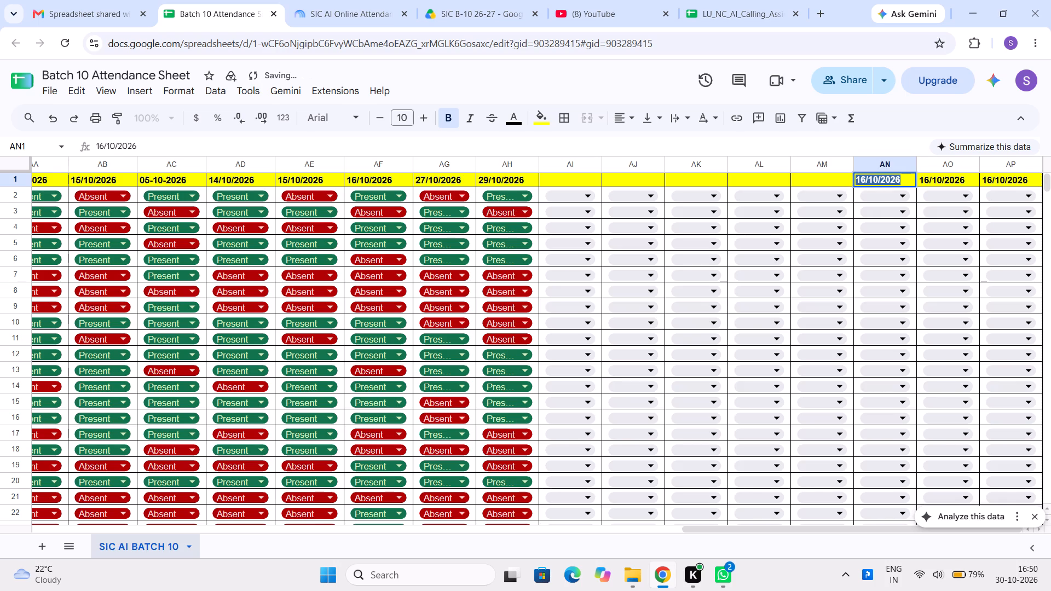
key(BackSpace)
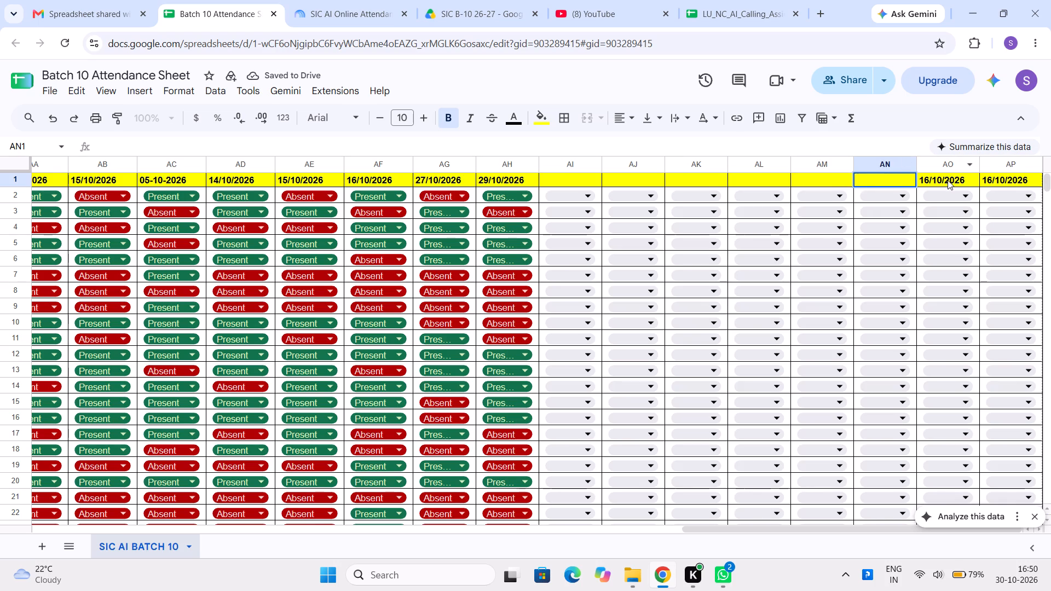
Clear the repeated 16/10/2026 date header from cell AO1.
double_click(948, 180)
key(BackSpace)
key(BackSpace)
key(BackSpace)
key(BackSpace)
key(BackSpace)
key(BackSpace)
key(BackSpace)
key(BackSpace)
key(BackSpace)
key(BackSpace)
key(BackSpace)
key(BackSpace)
key(BackSpace)
key(BackSpace)
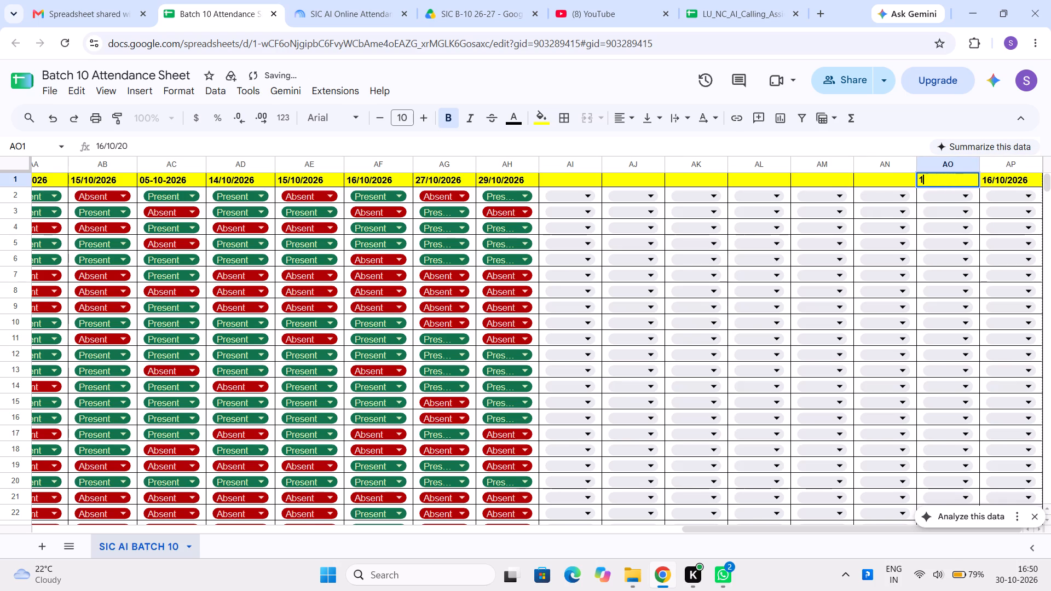
Clear the repeated 16/10/2026 date header from cell AP1.
triple_click(999, 182)
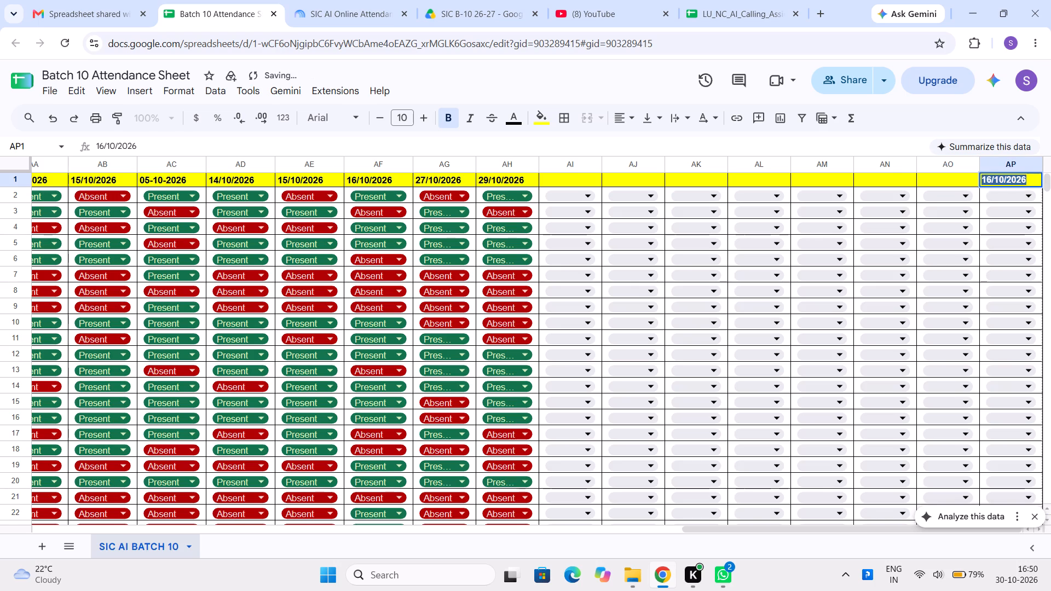
key(BackSpace)
scroll(999, 182, left, 4)
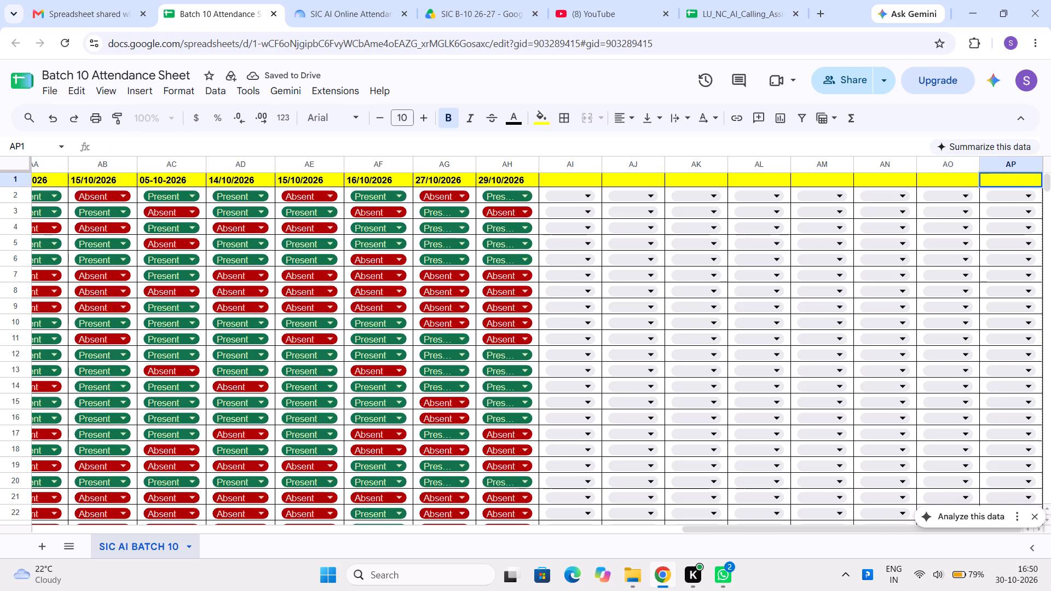
Compare the date headers in AG1 and AF1 with the dated folders in the SIC B-10 26-27 Drive folder.
click(449, 179)
double_click(459, 177)
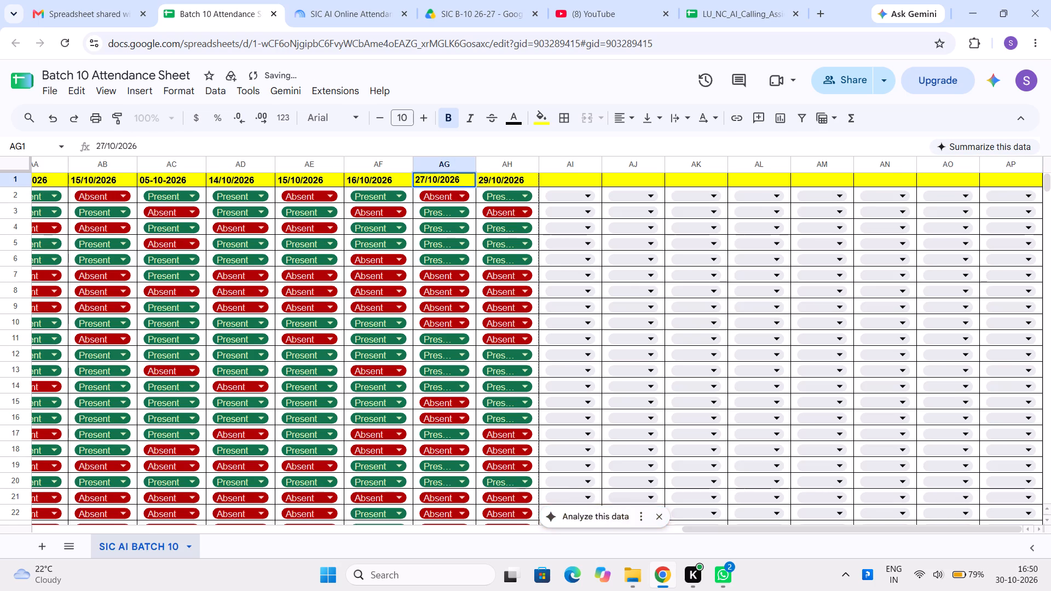
click(395, 179)
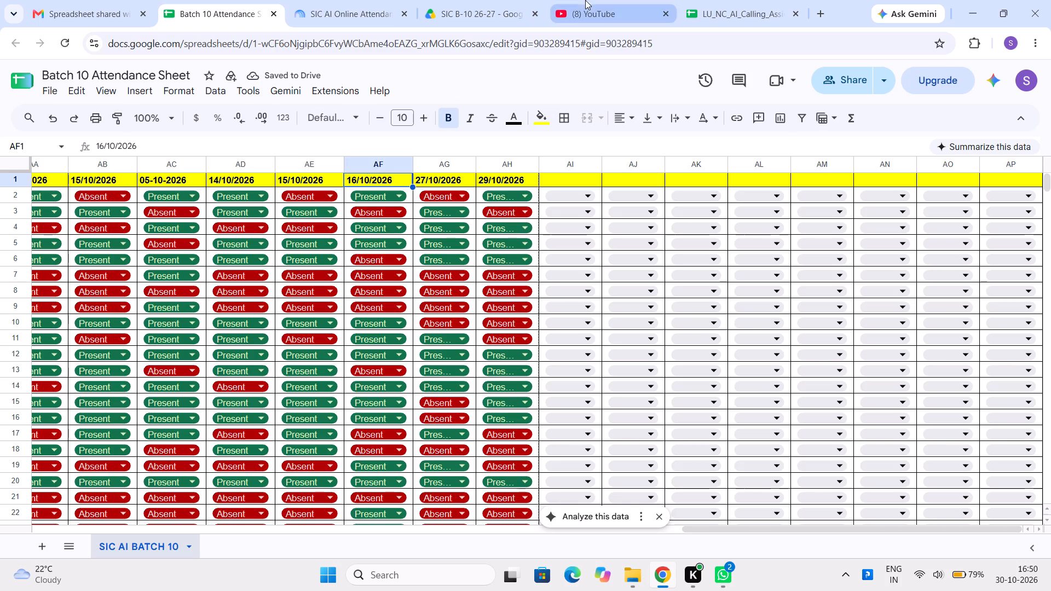
drag(727, 9, 590, 24)
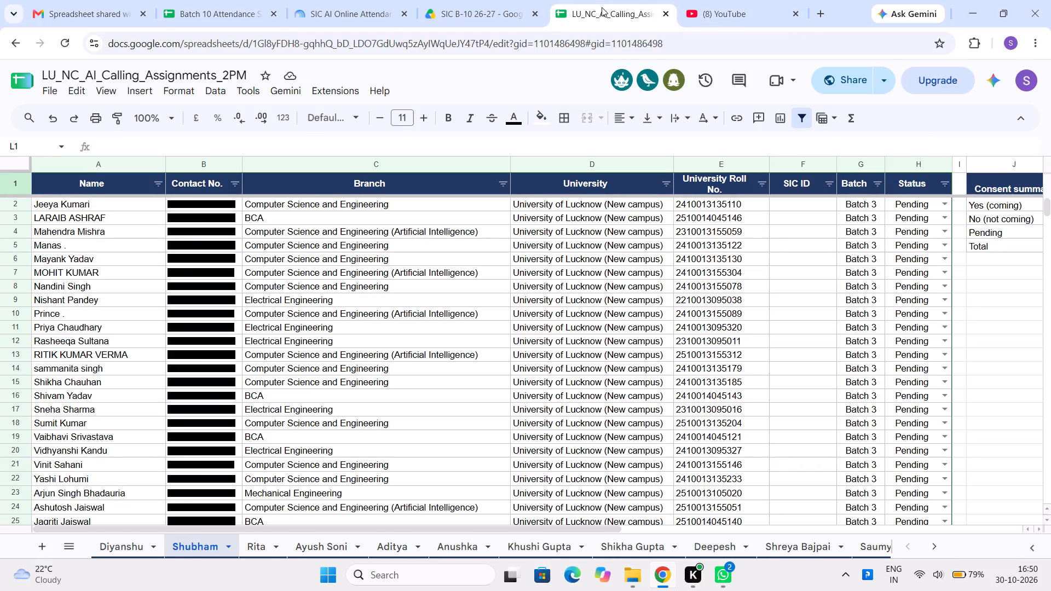
click(602, 7)
click(482, 18)
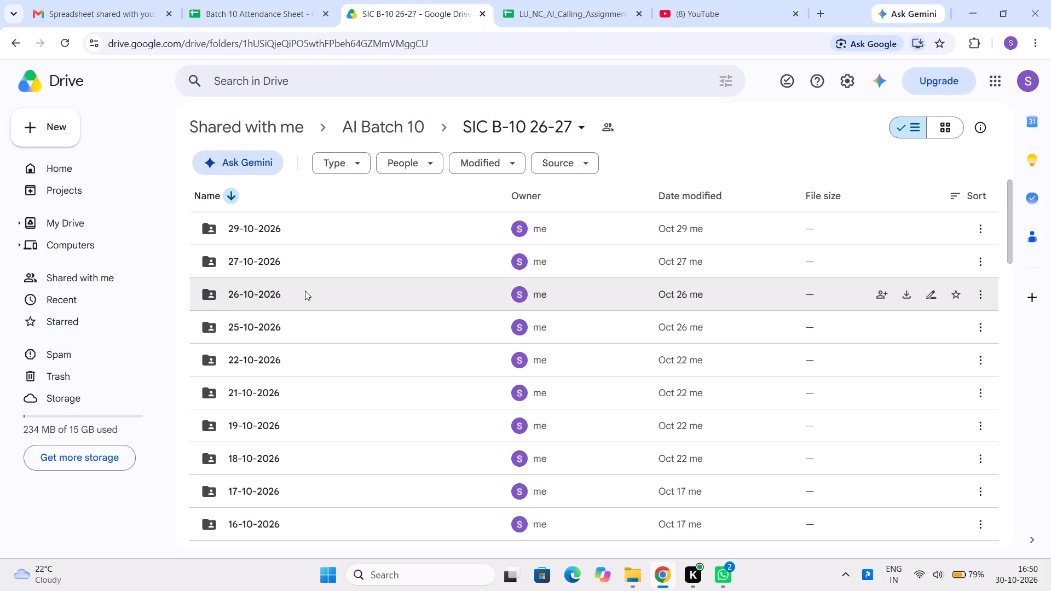
click(279, 4)
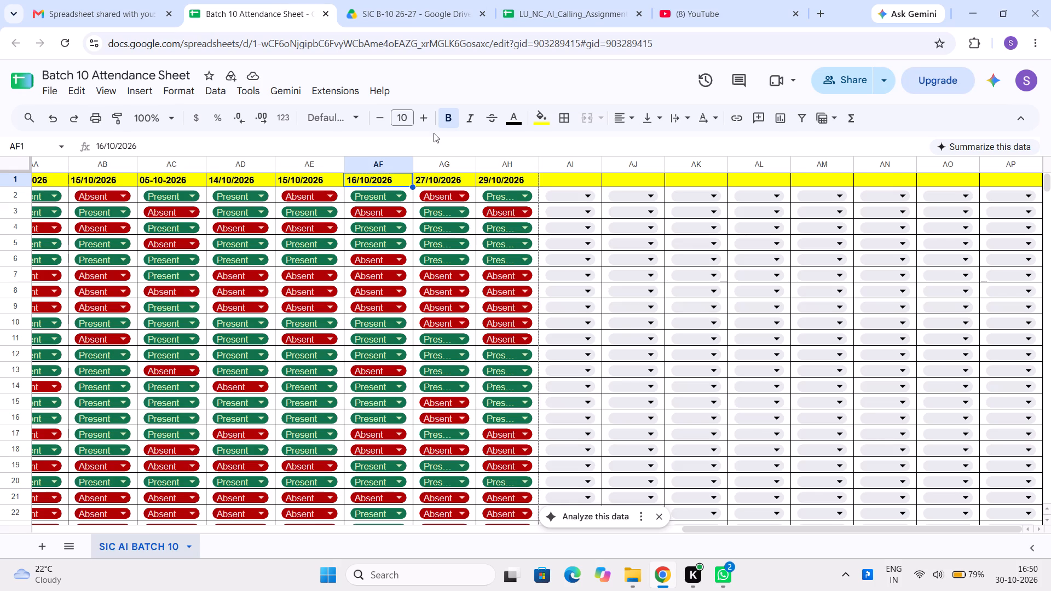
click(387, 179)
double_click(354, 177)
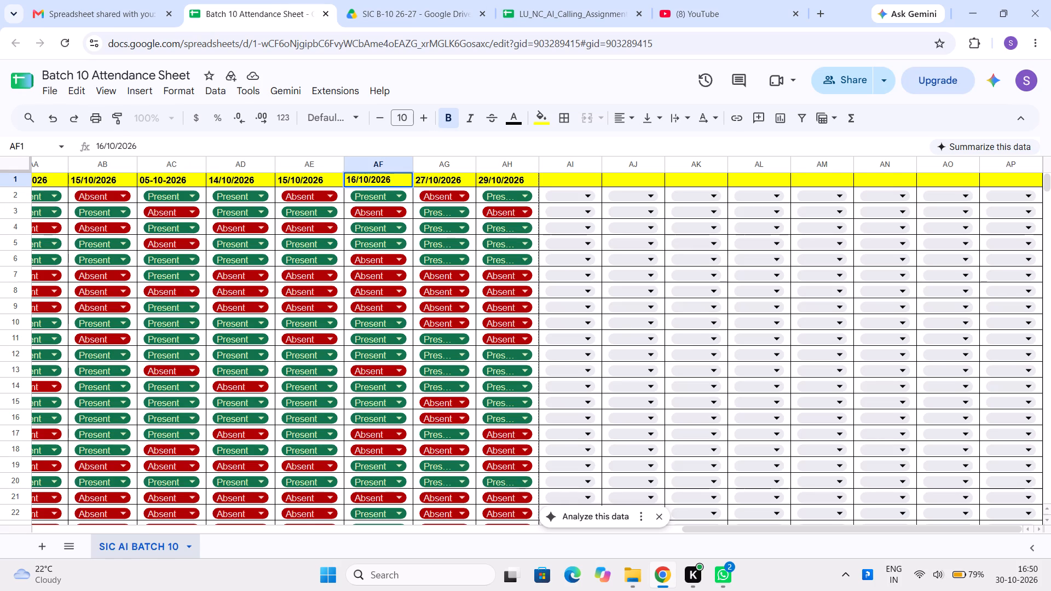
key(Left)
key(Left)
key(Left)
key(Left)
key(Left)
key(Left)
key(Left)
key(Left)
key(BackSpace)
key(BackSpace)
text(26)
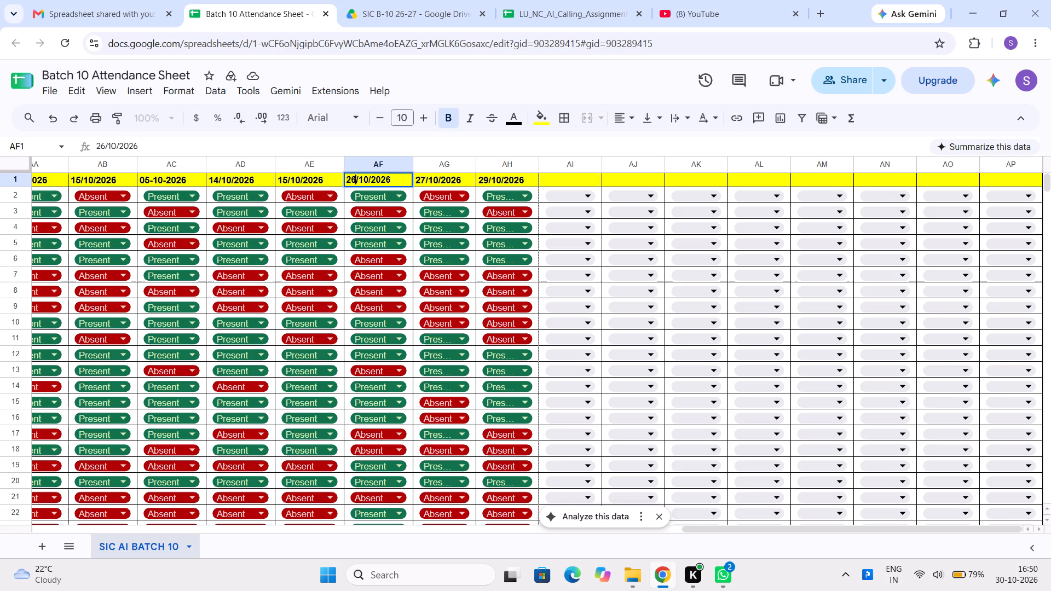
Change the date header in cell AE1 to 25/10/2026, matching the dated folder in Drive.
click(304, 186)
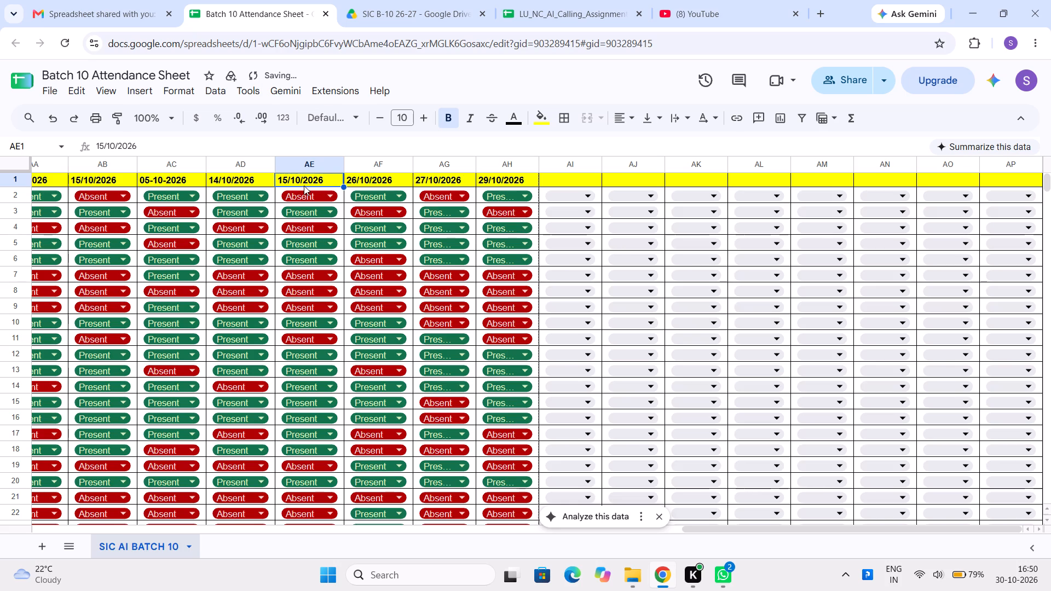
double_click(288, 176)
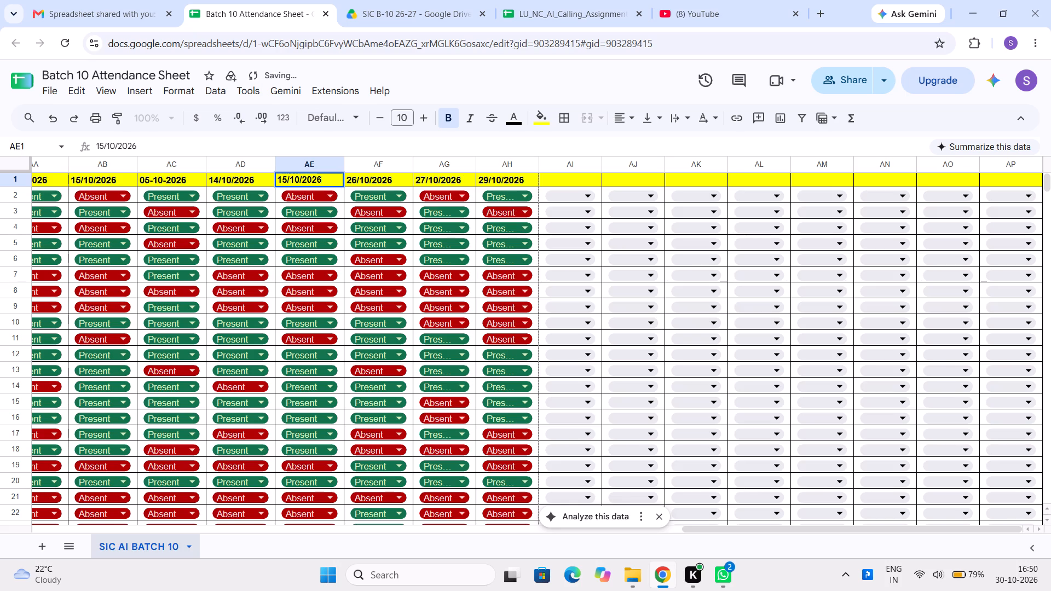
key(Left)
key(Left)
key(Left)
key(Left)
key(Left)
key(Left)
key(Left)
key(Left)
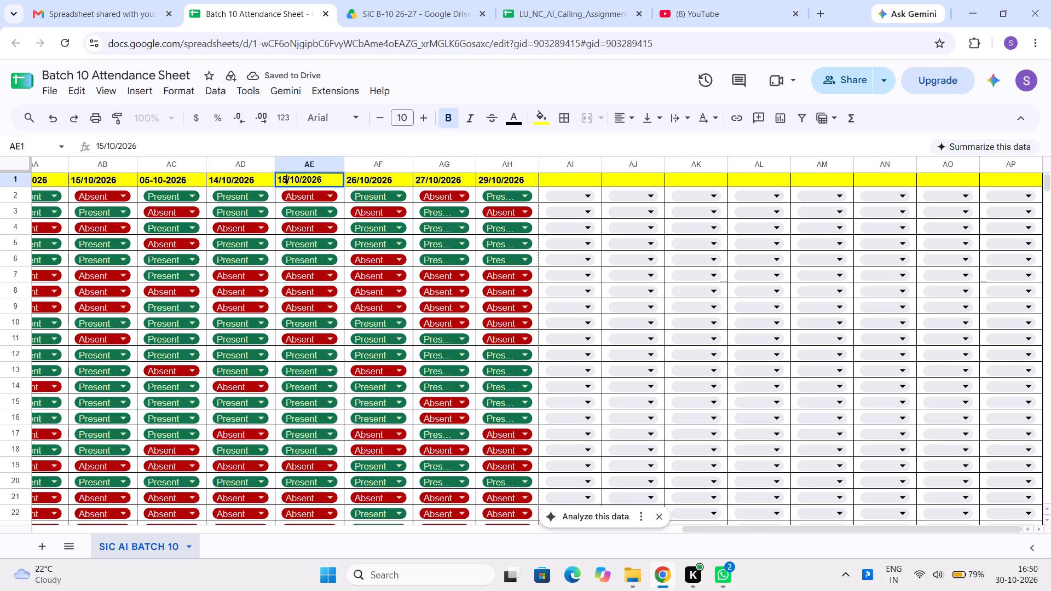
key(BackSpace)
key(BackSpace)
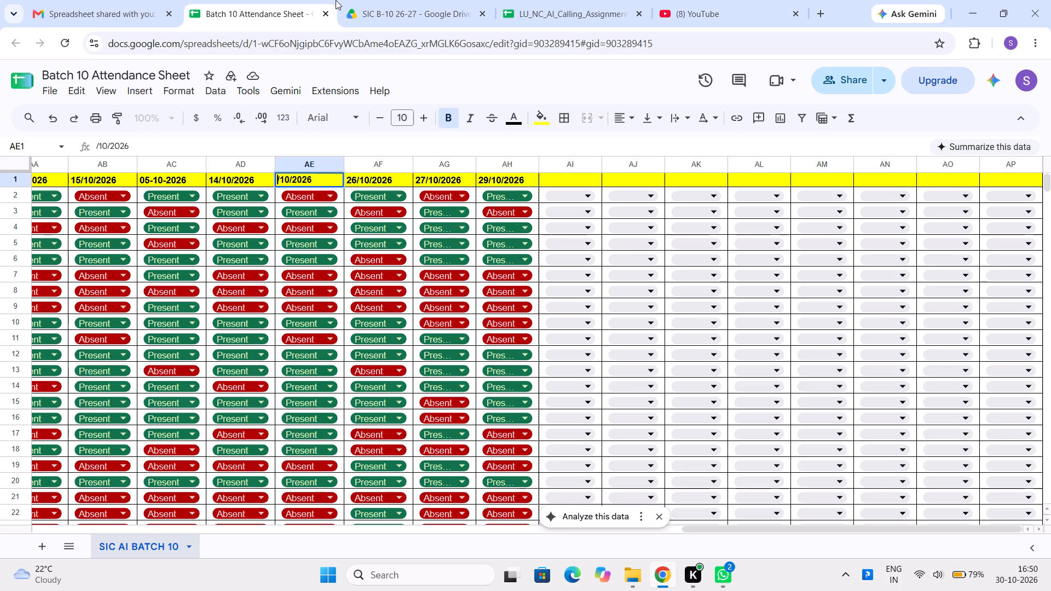
click(380, 13)
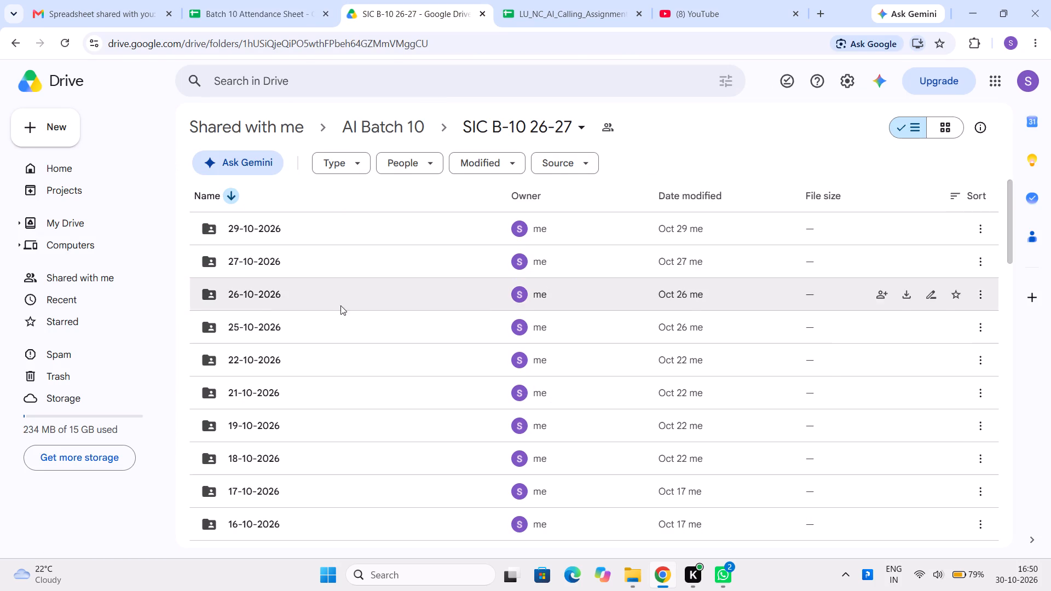
click(264, 19)
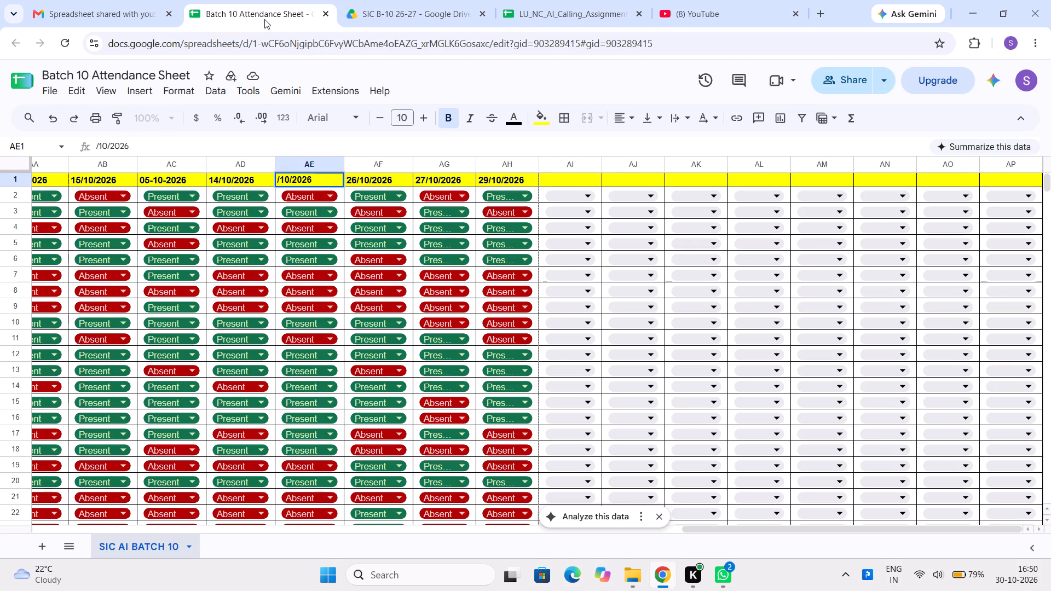
text(25)
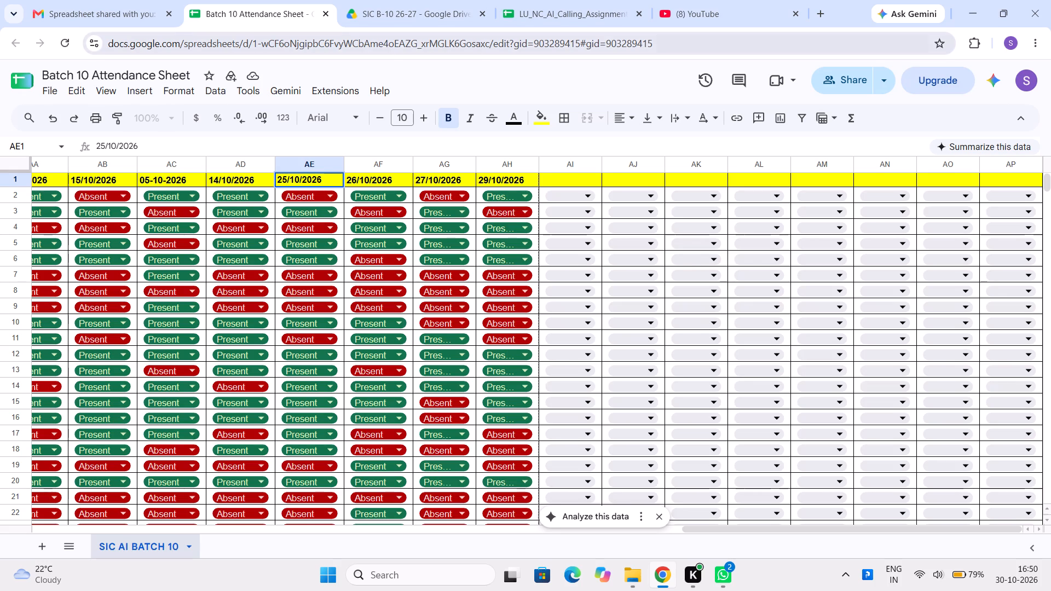
Change the date header in cell AD1 to 22/10/2026, matching the dated folder in Drive.
click(230, 182)
double_click(227, 175)
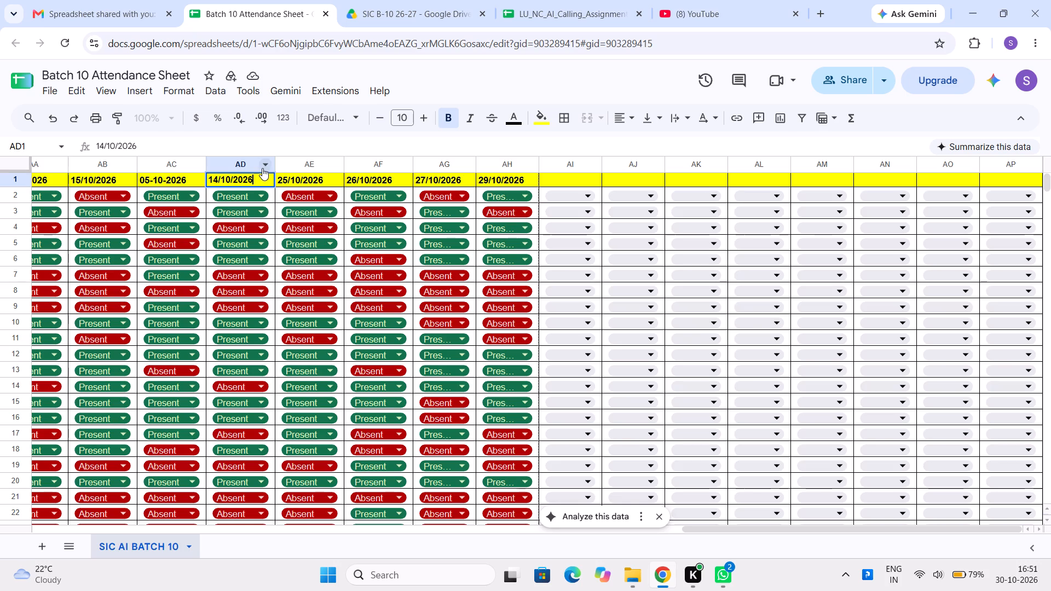
click(427, 1)
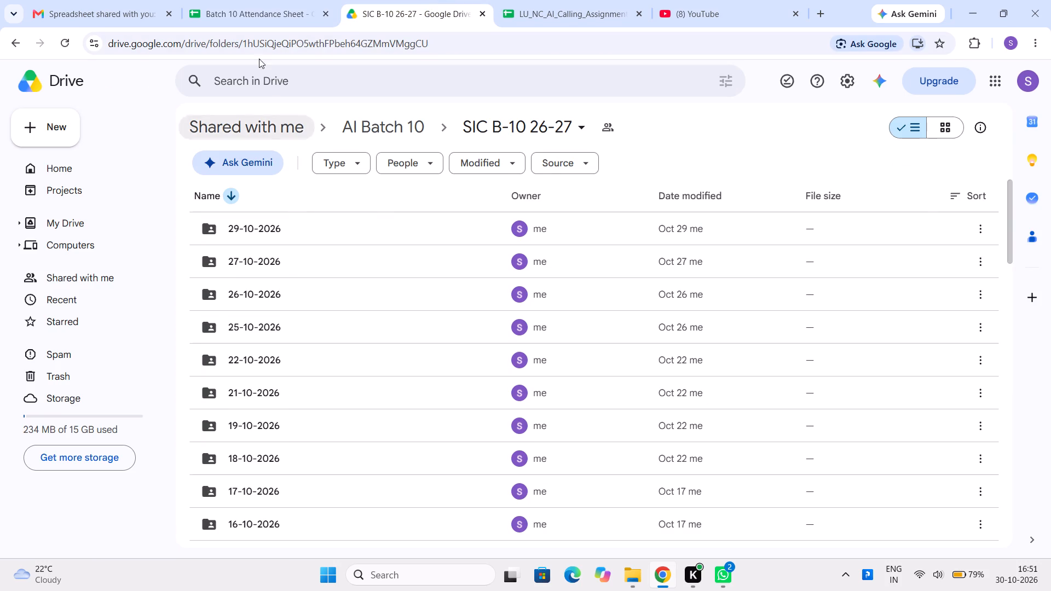
click(261, 14)
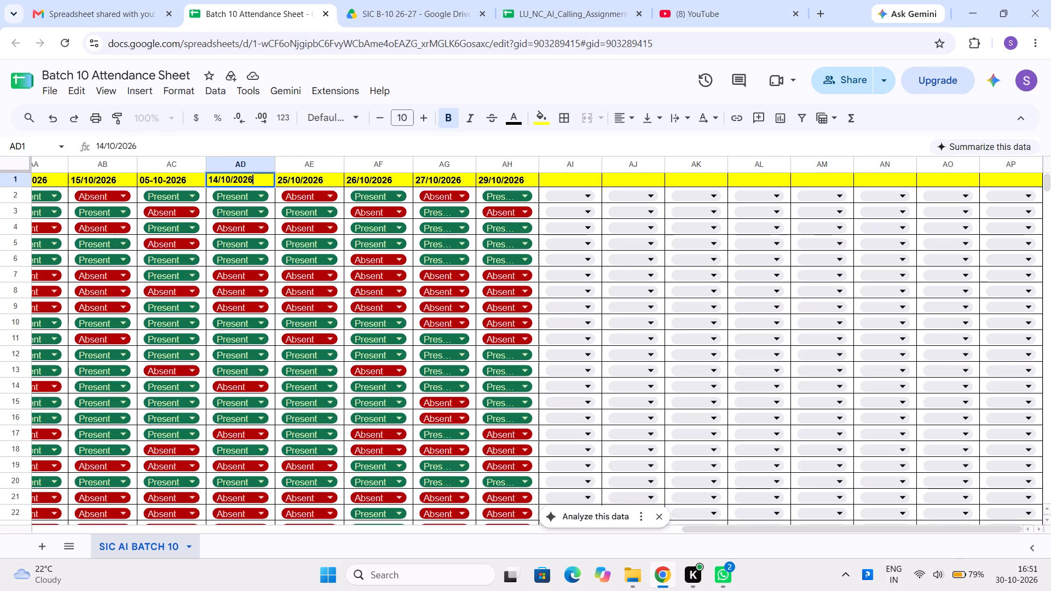
click(220, 177)
key(Left)
key(BackSpace)
key(BackSpace)
text(22)
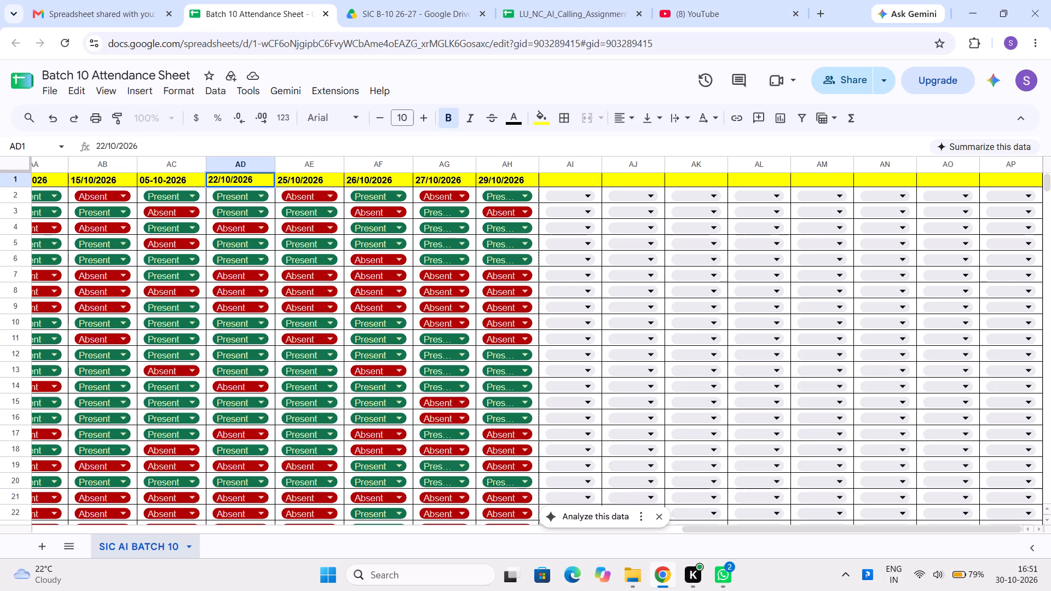
Check the Drive folder dates and change the Batch 10 date header in cell AC1 to 21/10/2026.
click(383, 0)
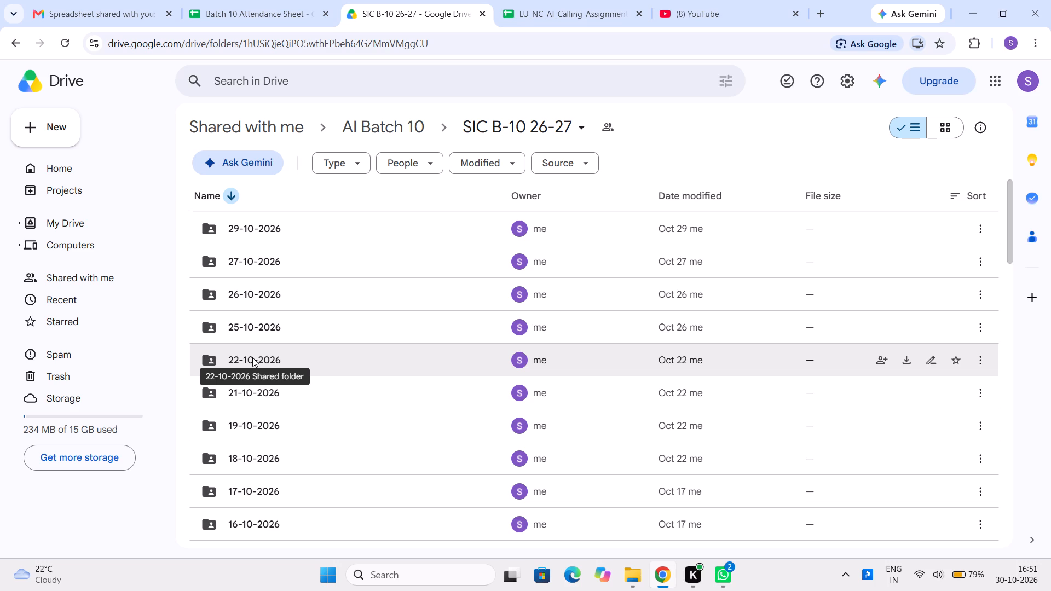
click(262, 389)
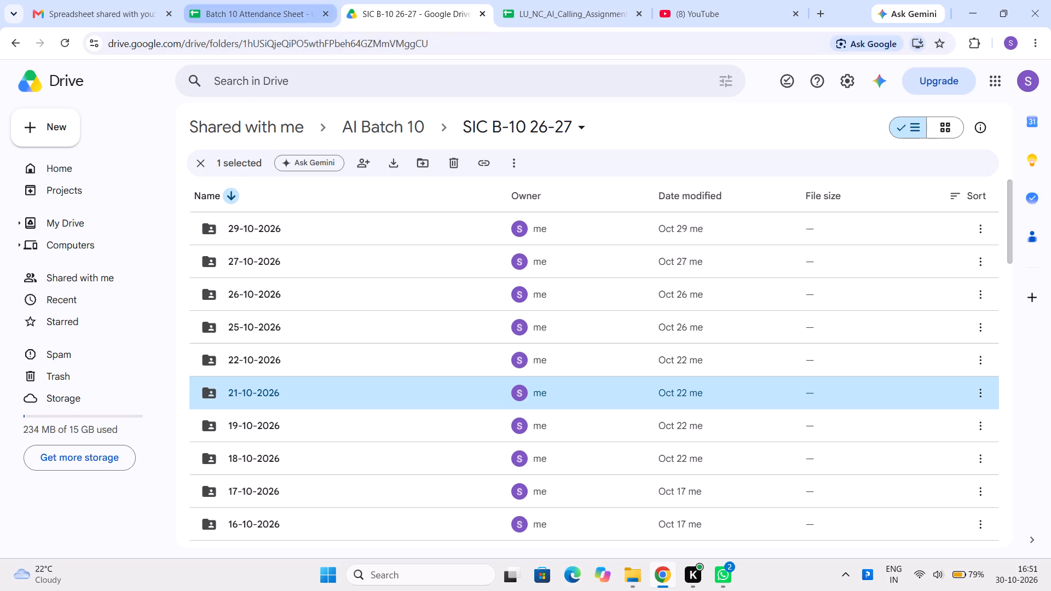
click(286, 7)
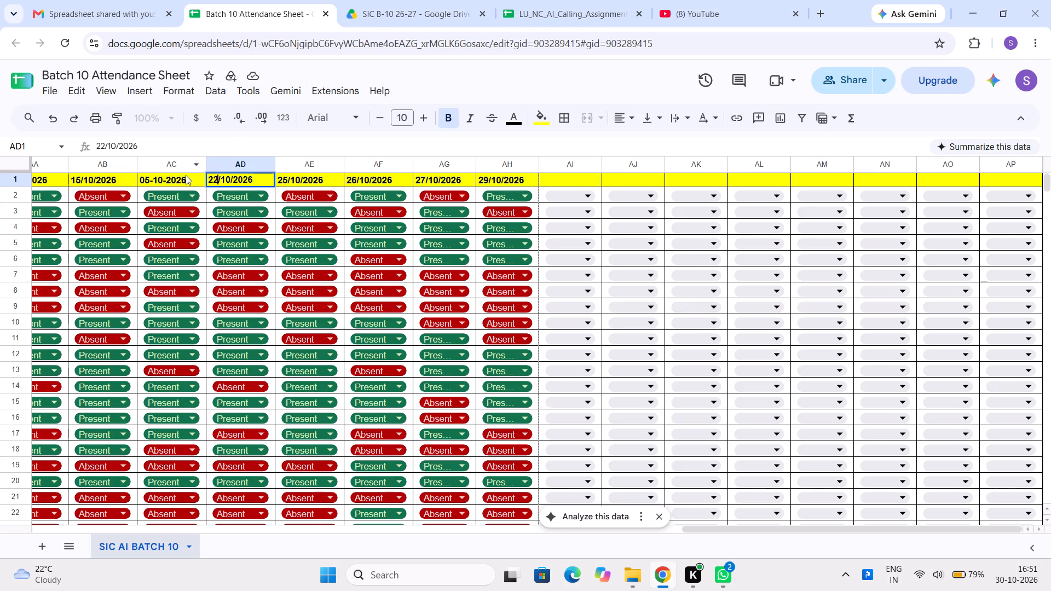
click(171, 184)
drag(188, 172, 181, 186)
click(181, 186)
double_click(188, 185)
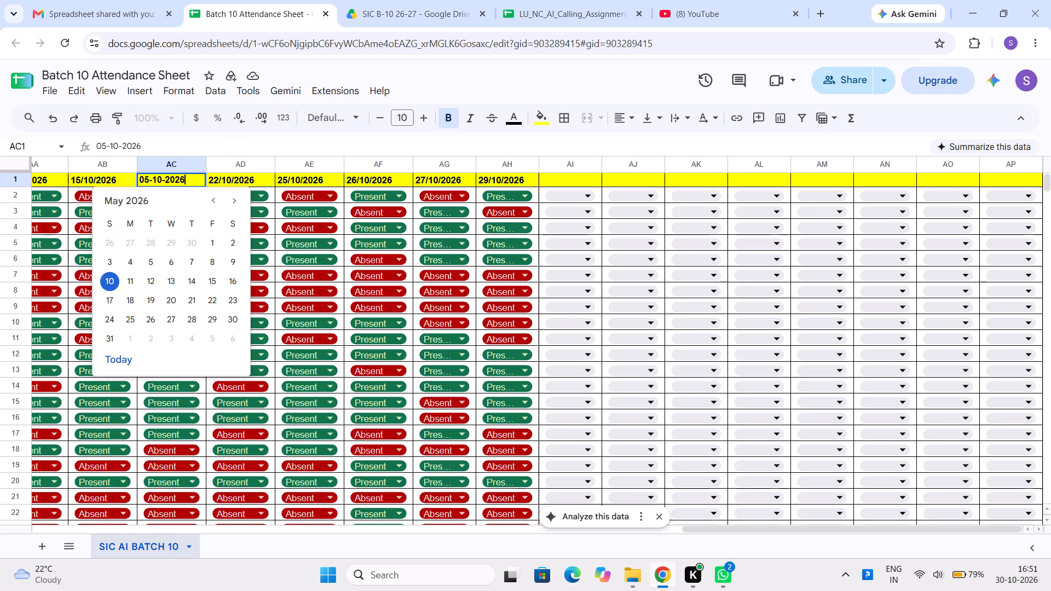
key(BackSpace)
key(BackSpace)
key(BackSpace)
key(BackSpace)
key(BackSpace)
key(BackSpace)
key(BackSpace)
key(BackSpace)
key(BackSpace)
key(BackSpace)
key(BackSpace)
key(BackSpace)
key(BackSpace)
key(BackSpace)
key(BackSpace)
key(BackSpace)
key(BackSpace)
key(BackSpace)
key(BackSpace)
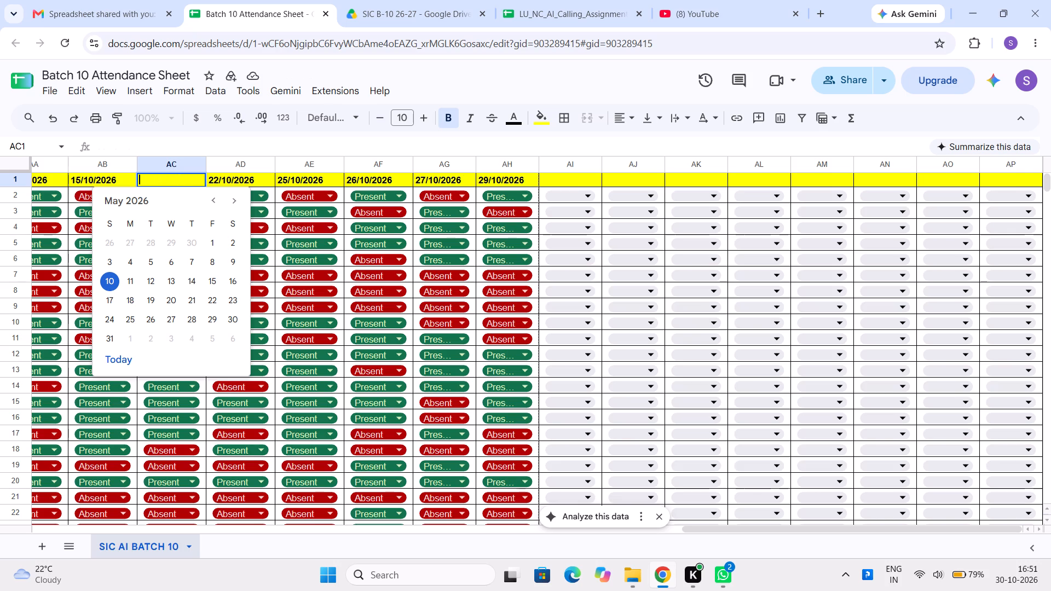
text(21)
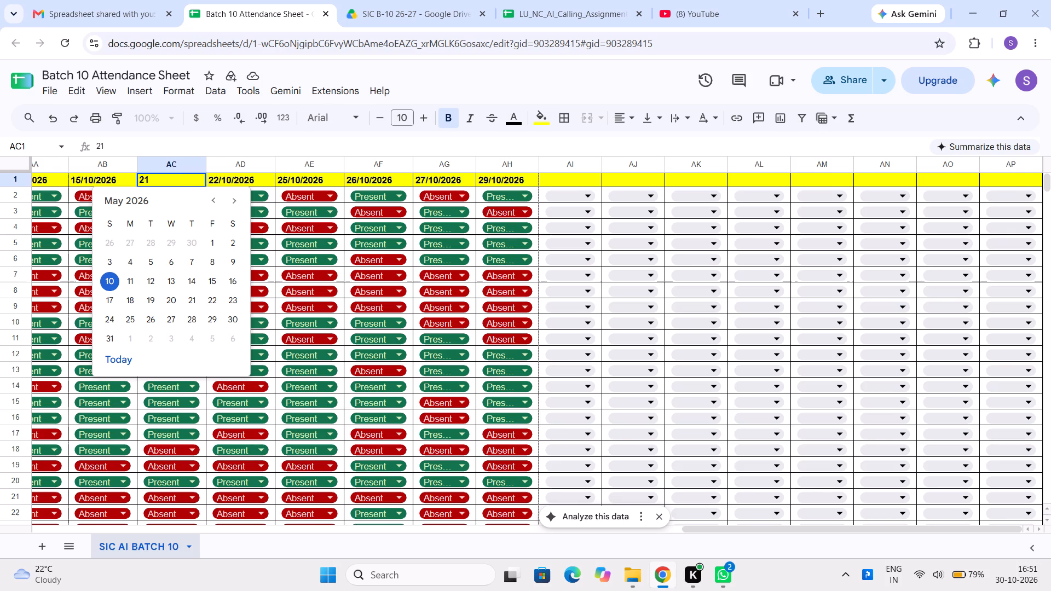
text(/10/2026)
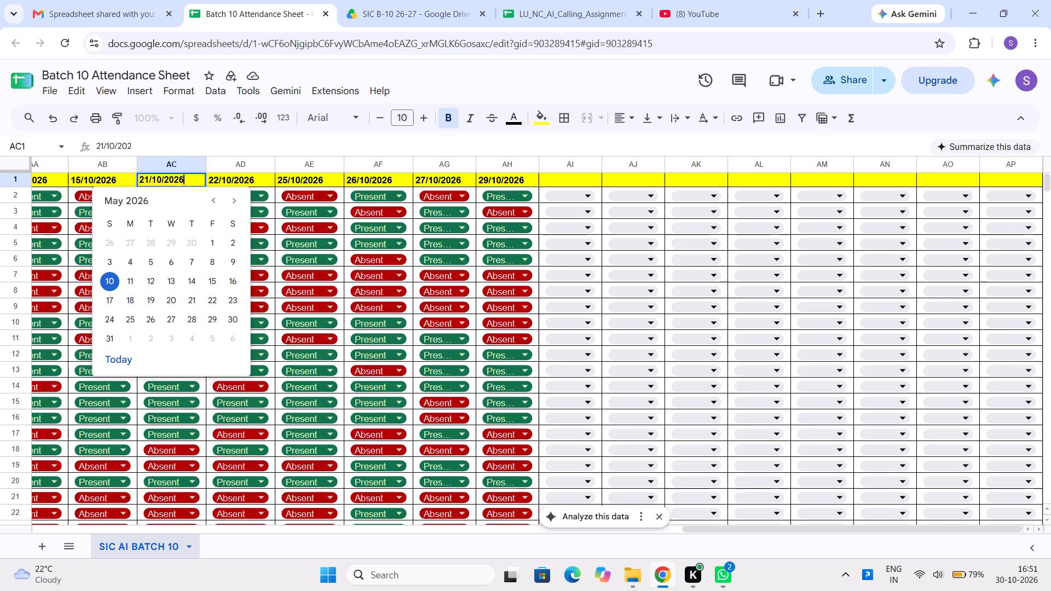
click(108, 178)
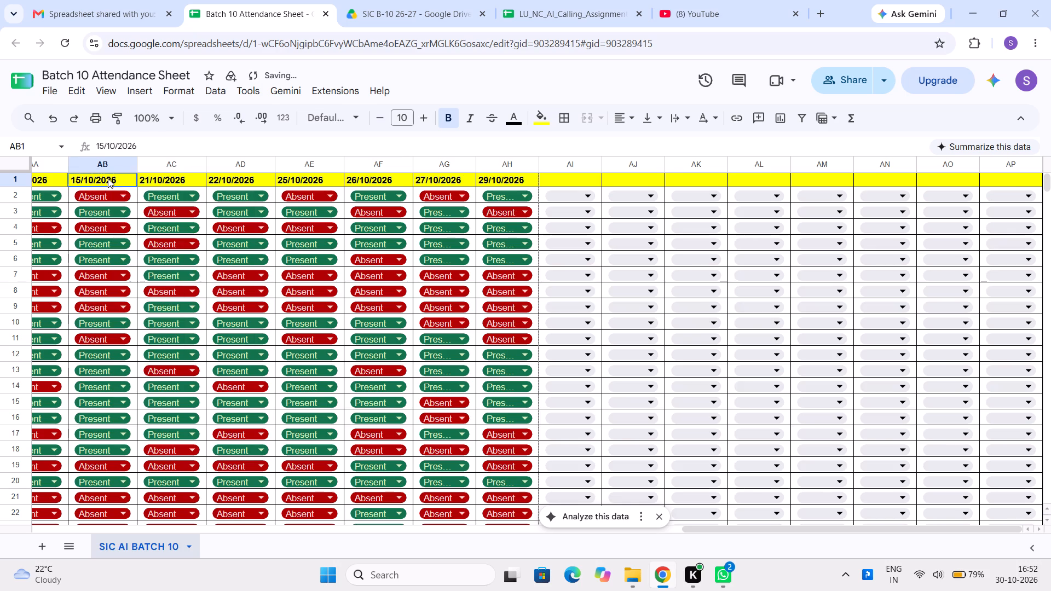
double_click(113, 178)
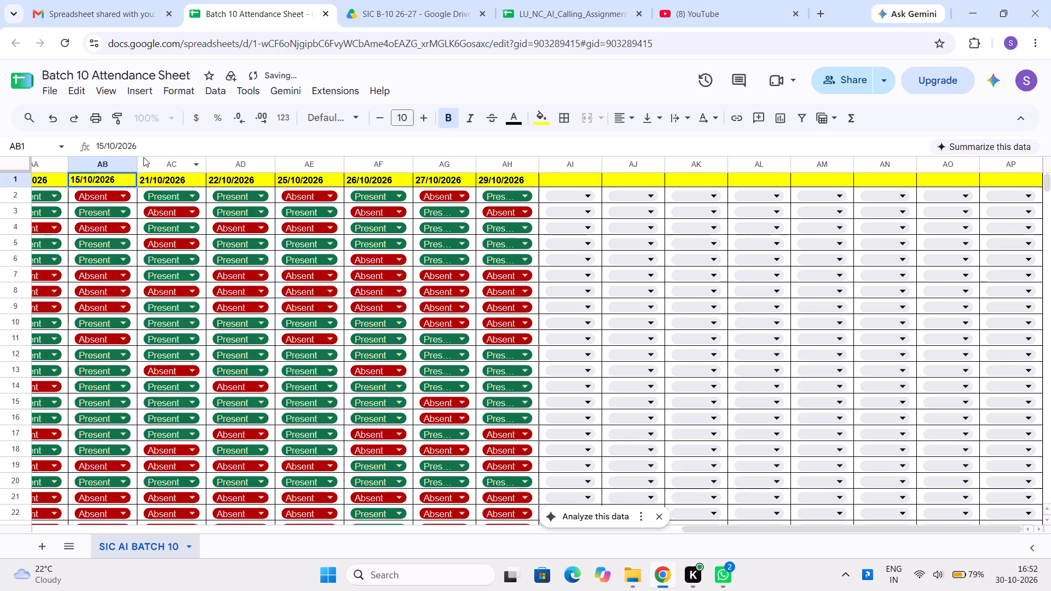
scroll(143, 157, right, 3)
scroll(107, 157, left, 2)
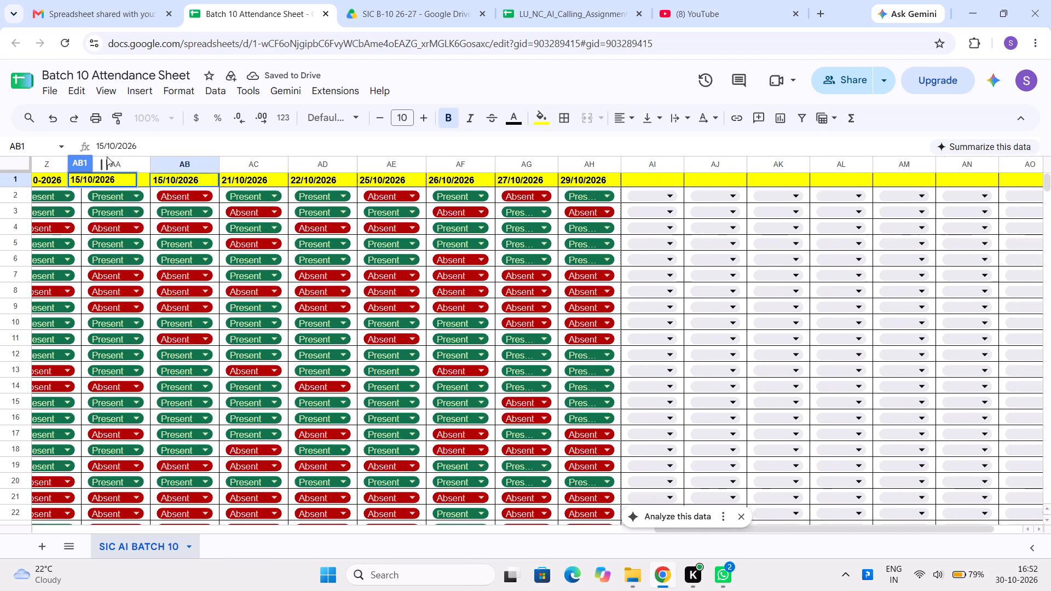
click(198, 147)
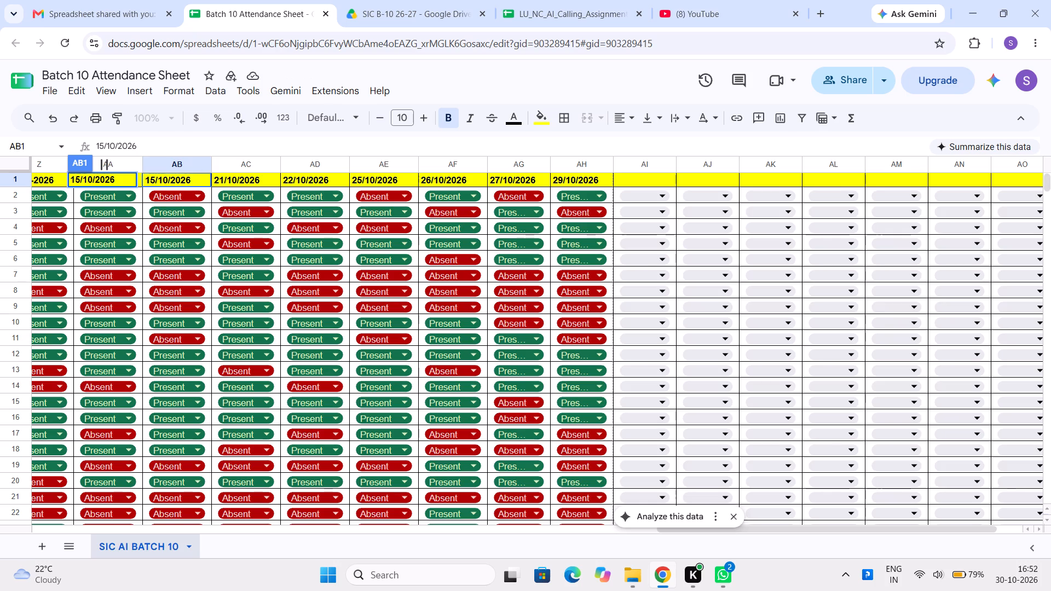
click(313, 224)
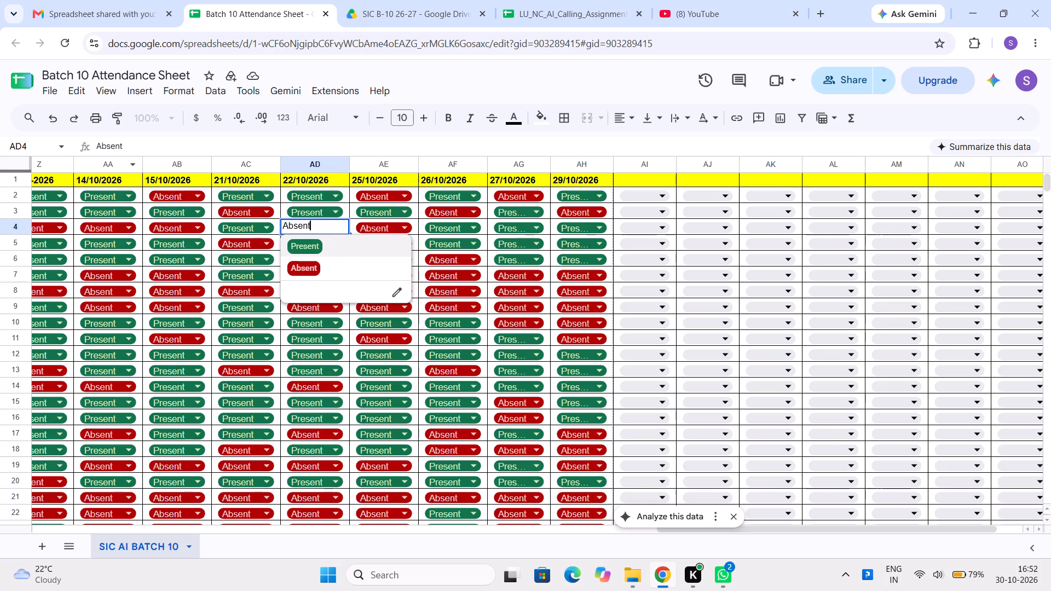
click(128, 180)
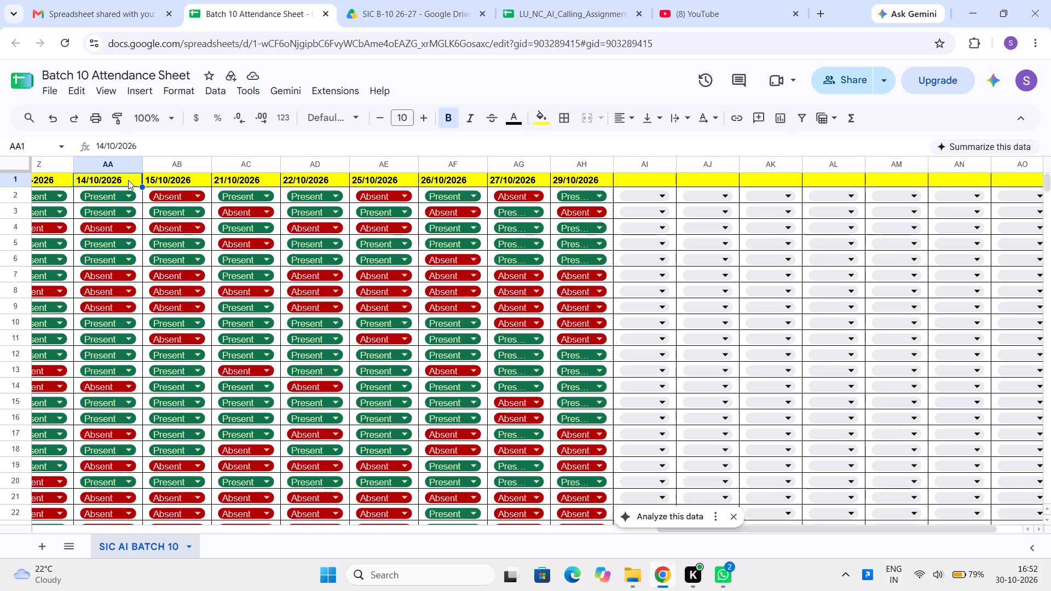
Change the date header in cell AB1 to 19/10/2026, checking it against the dated folders in Drive.
click(174, 178)
double_click(189, 176)
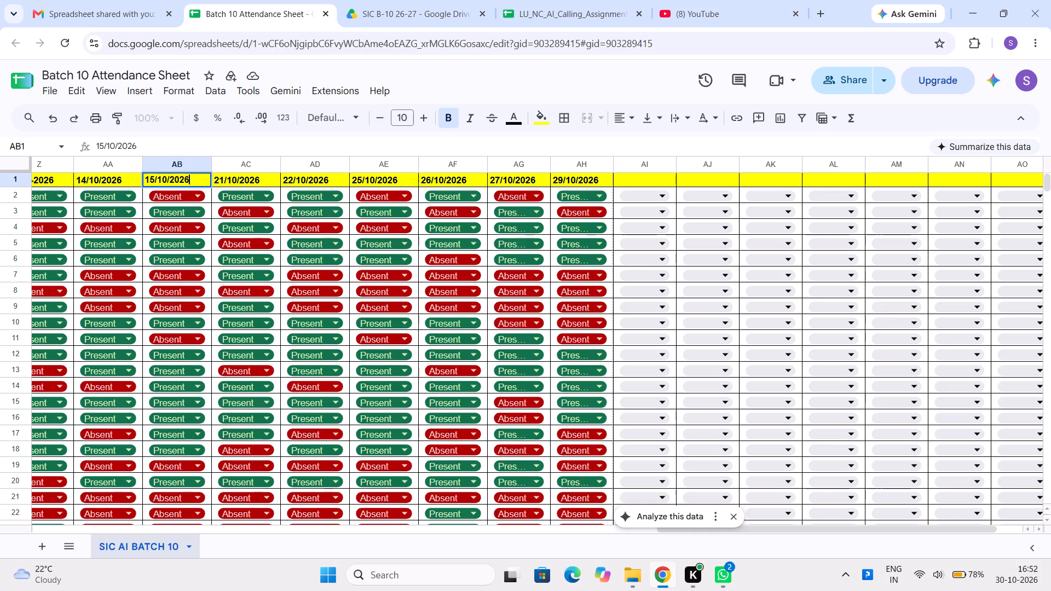
click(155, 179)
key(BackSpace)
key(BackSpace)
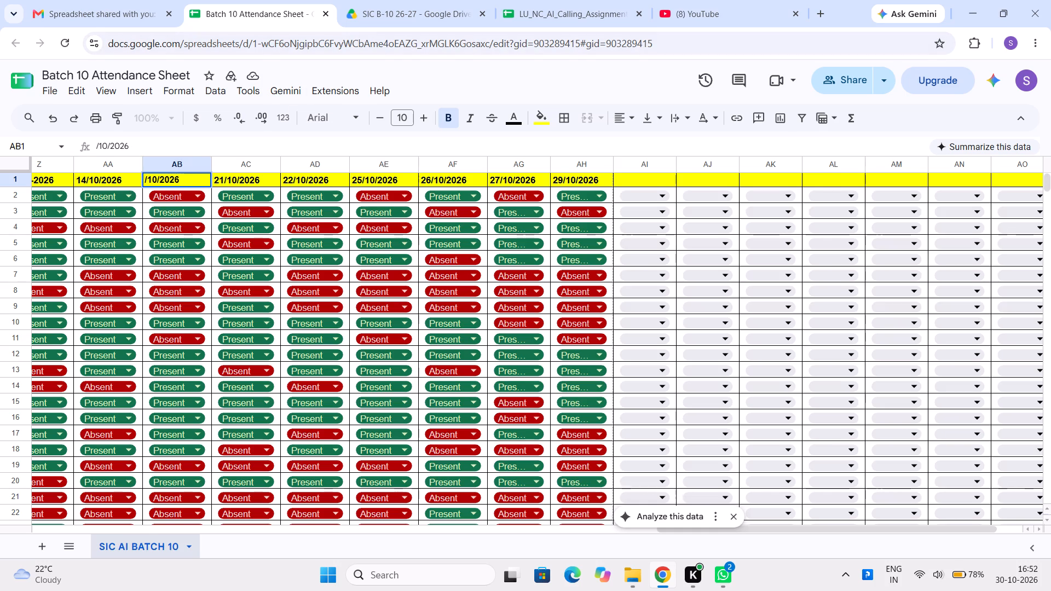
text(20)
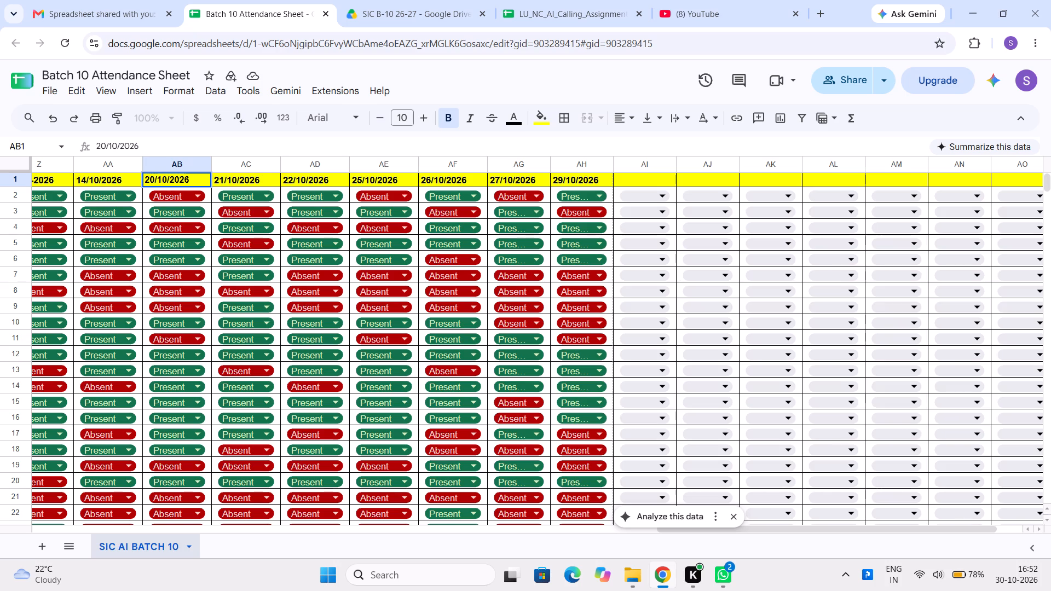
click(440, 15)
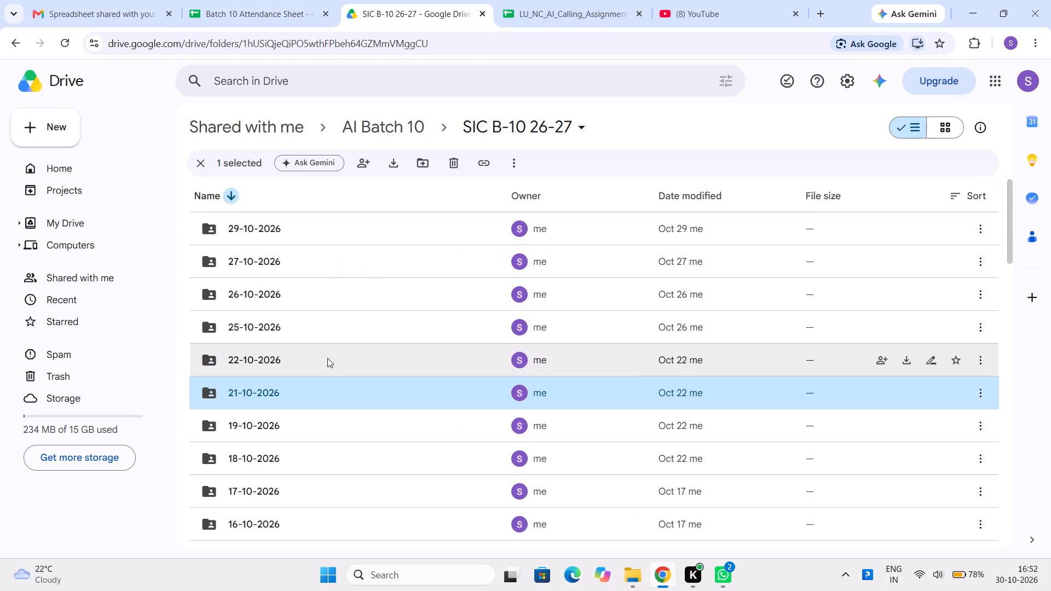
click(241, 16)
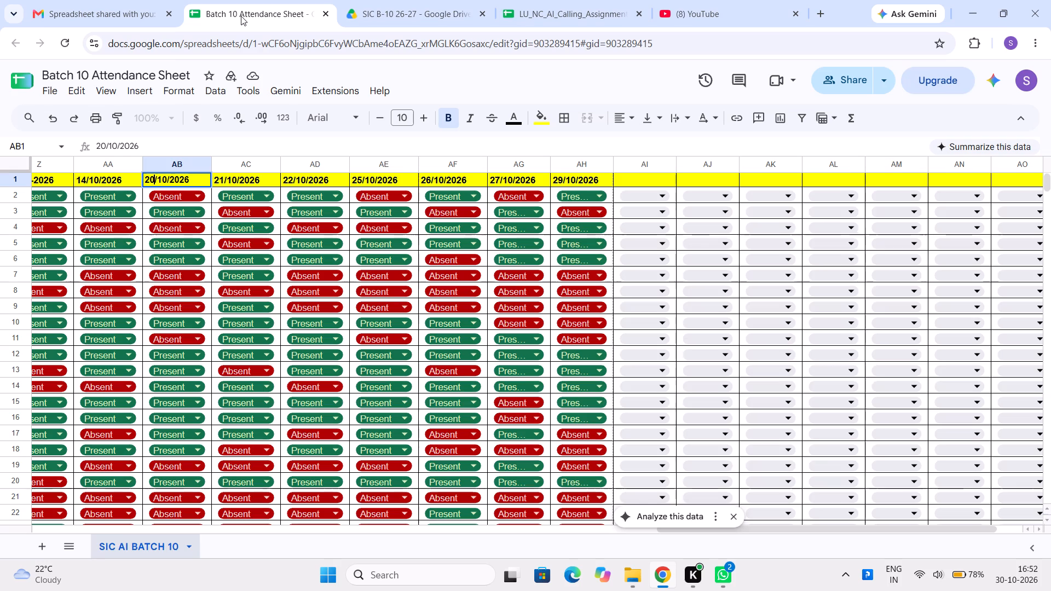
key(BackSpace)
key(BackSpace)
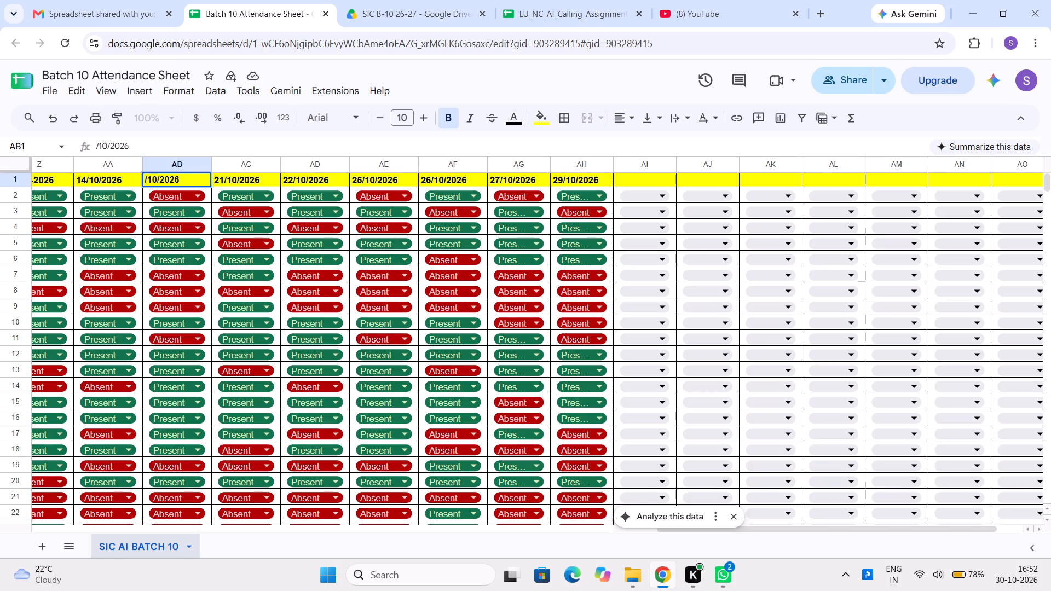
text(19)
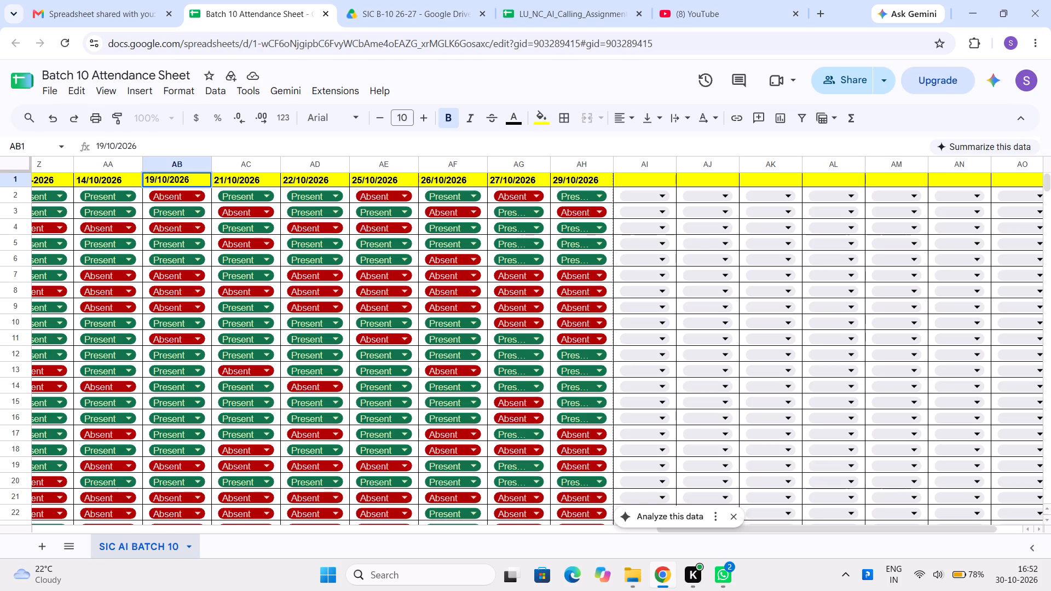
key(Return)
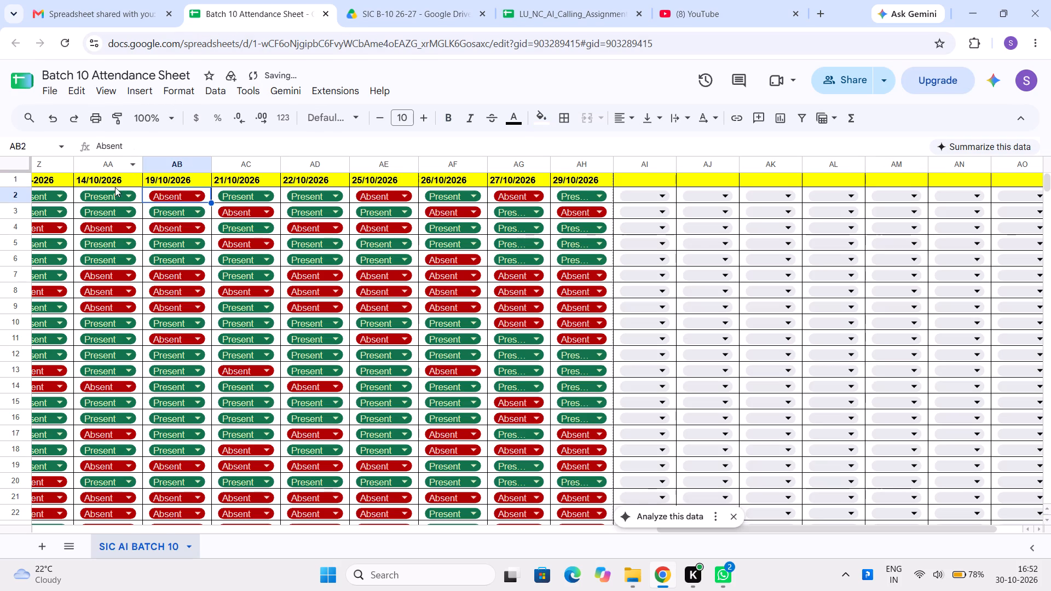
Change the date header in cell AA1 to 18/10/2026, matching the dated folder in Drive.
double_click(112, 182)
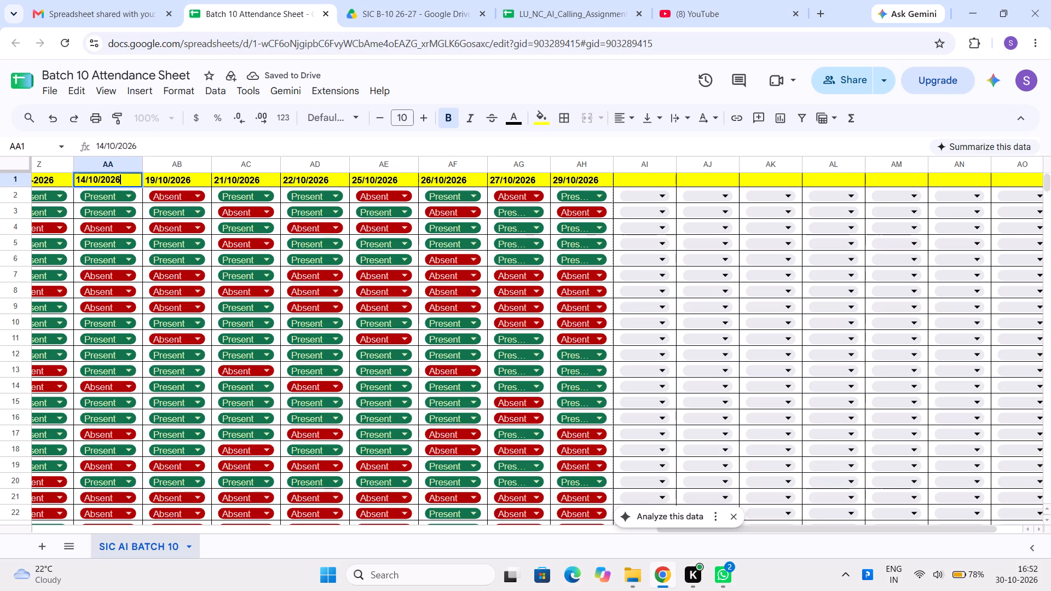
key(Left)
key(Left)
key(Left)
key(Left)
key(Left)
key(Left)
key(Left)
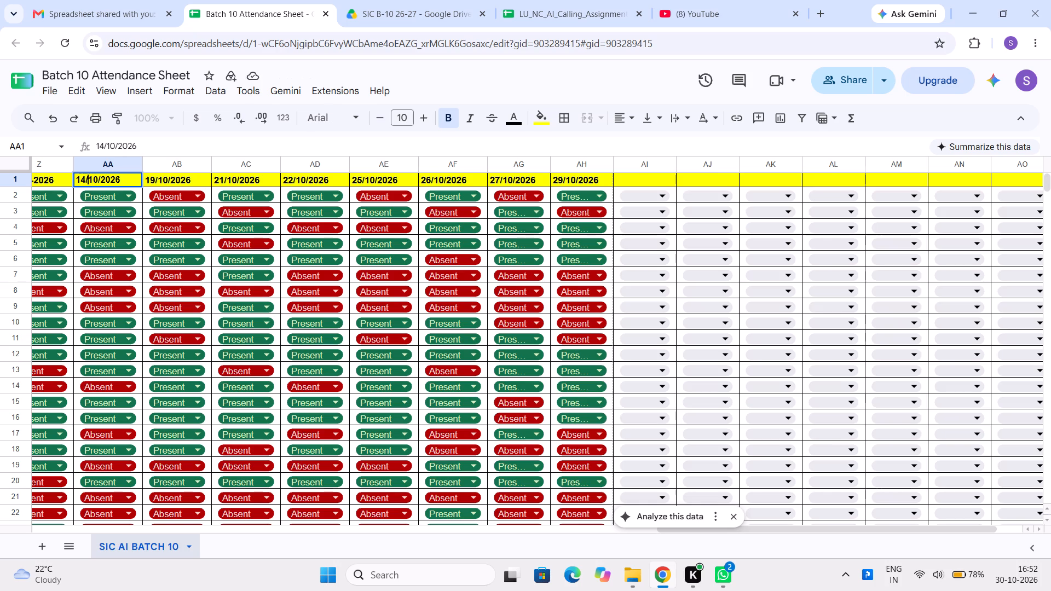
key(Left)
key(BackSpace)
key(BackSpace)
text(18)
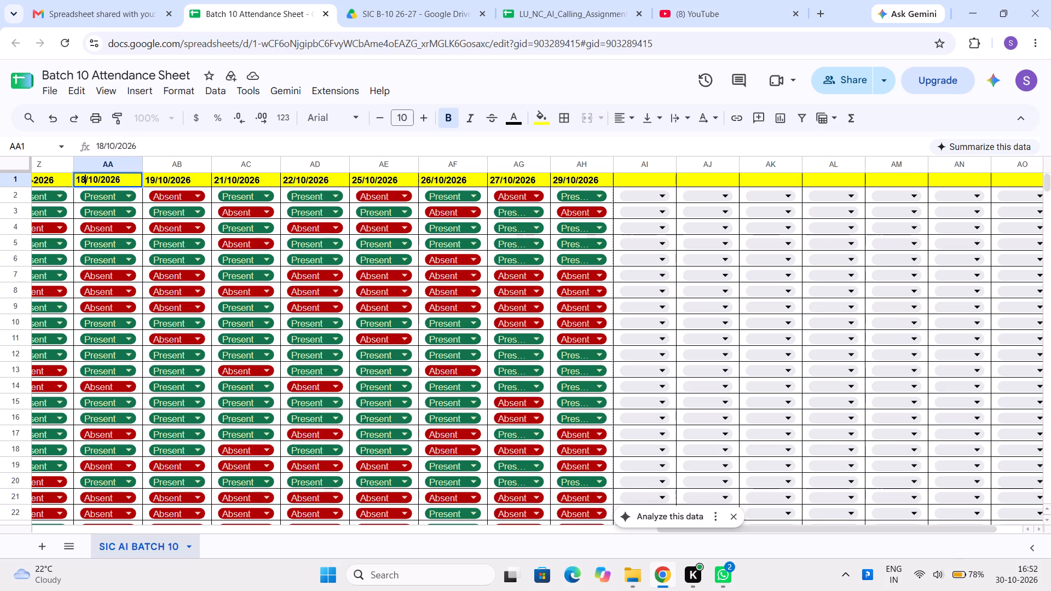
key(Return)
Replace the date header in cell Z1 with 17 October 2026, picked from the calendar.
scroll(112, 182, right, 4)
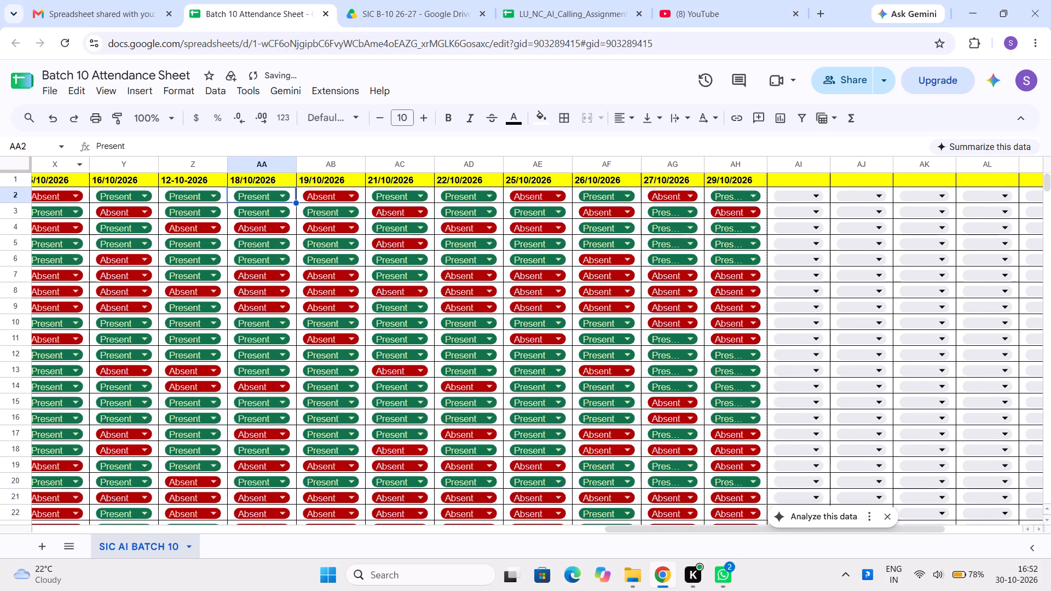
triple_click(177, 177)
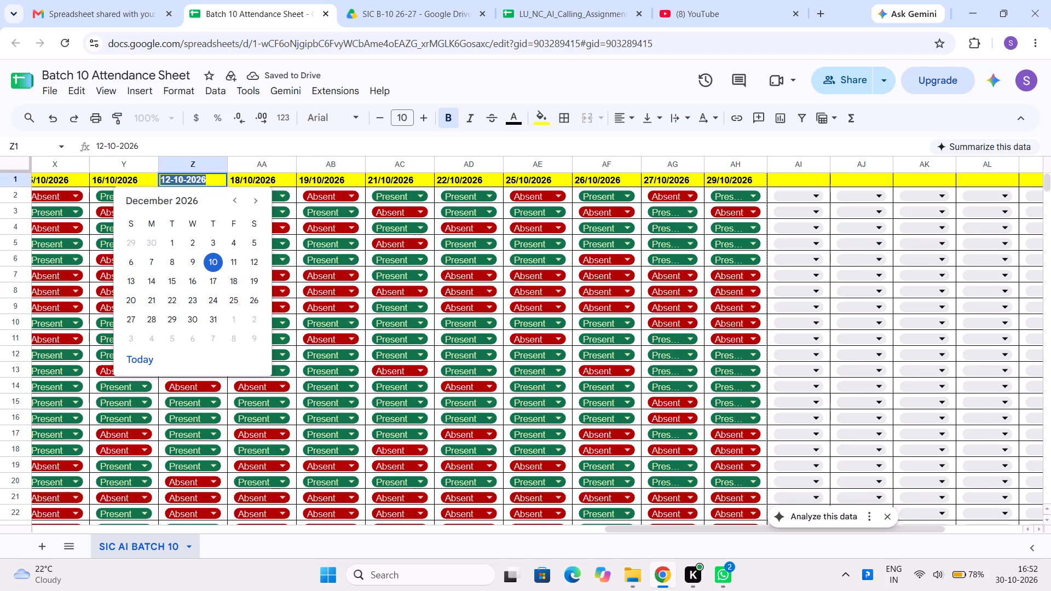
key(BackSpace)
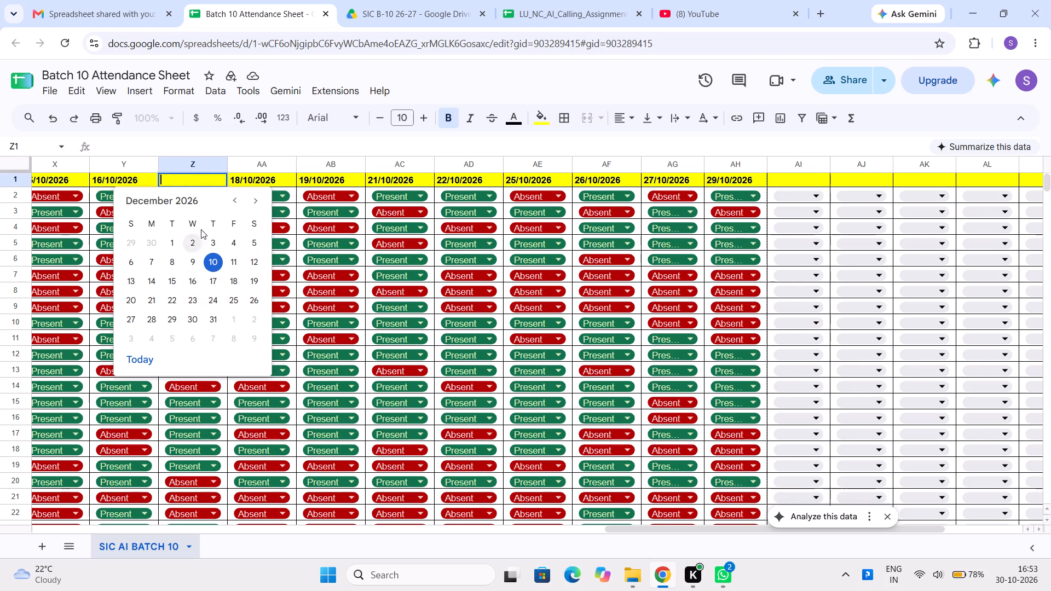
click(232, 195)
click(232, 195)
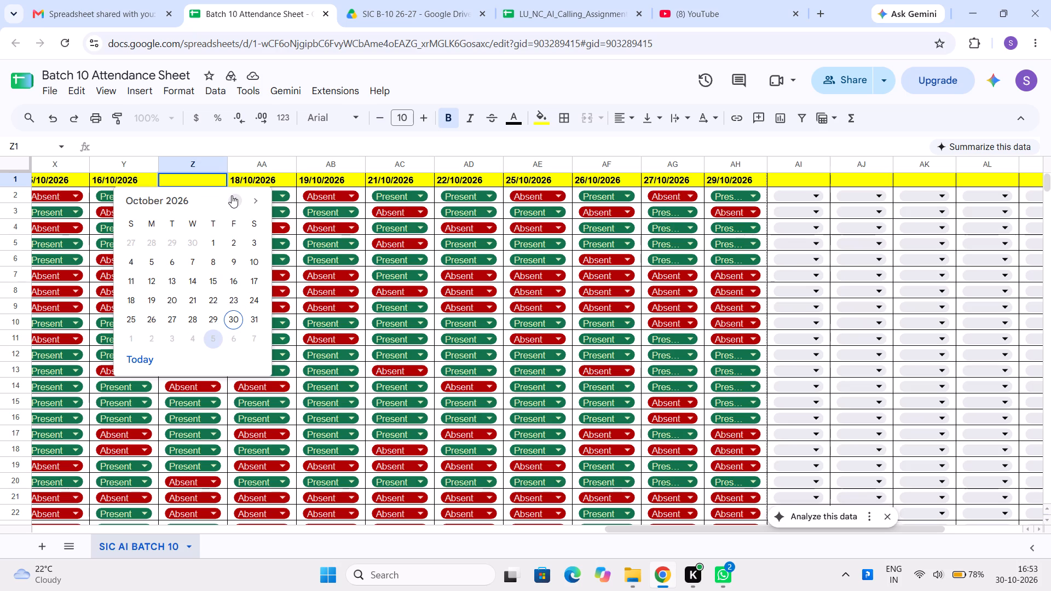
click(254, 277)
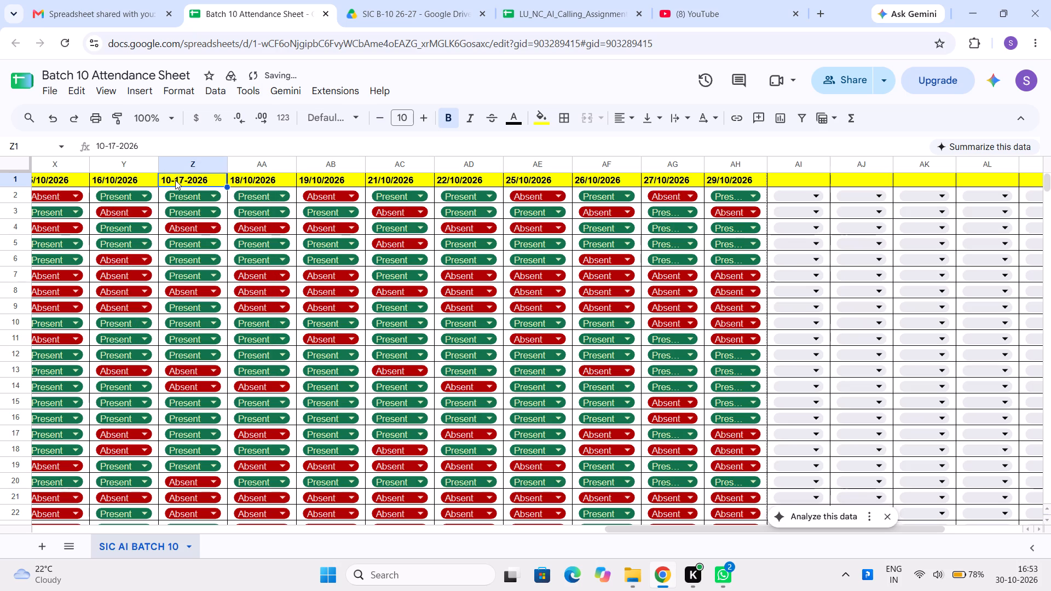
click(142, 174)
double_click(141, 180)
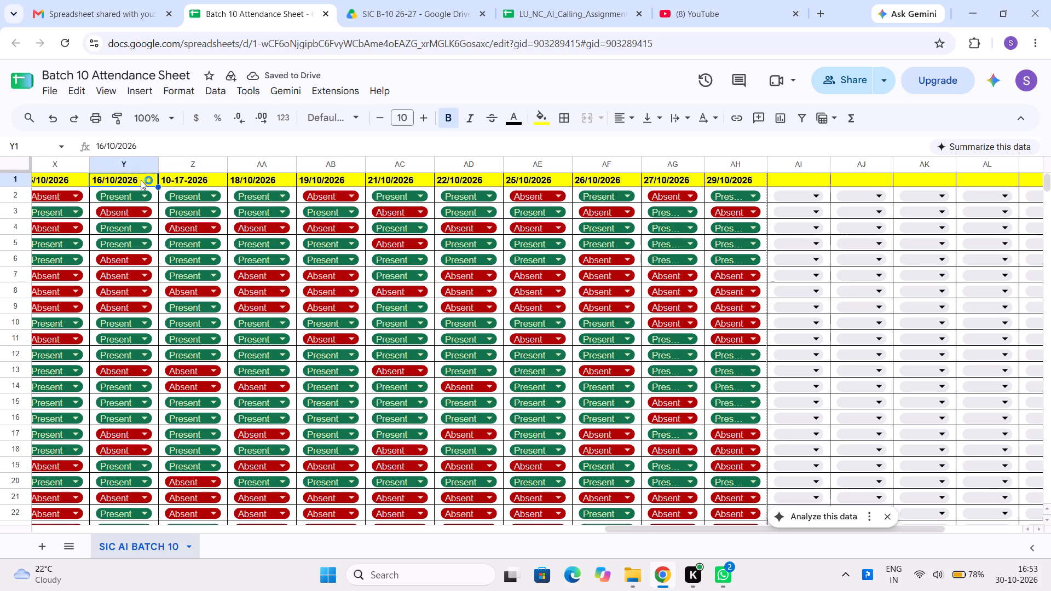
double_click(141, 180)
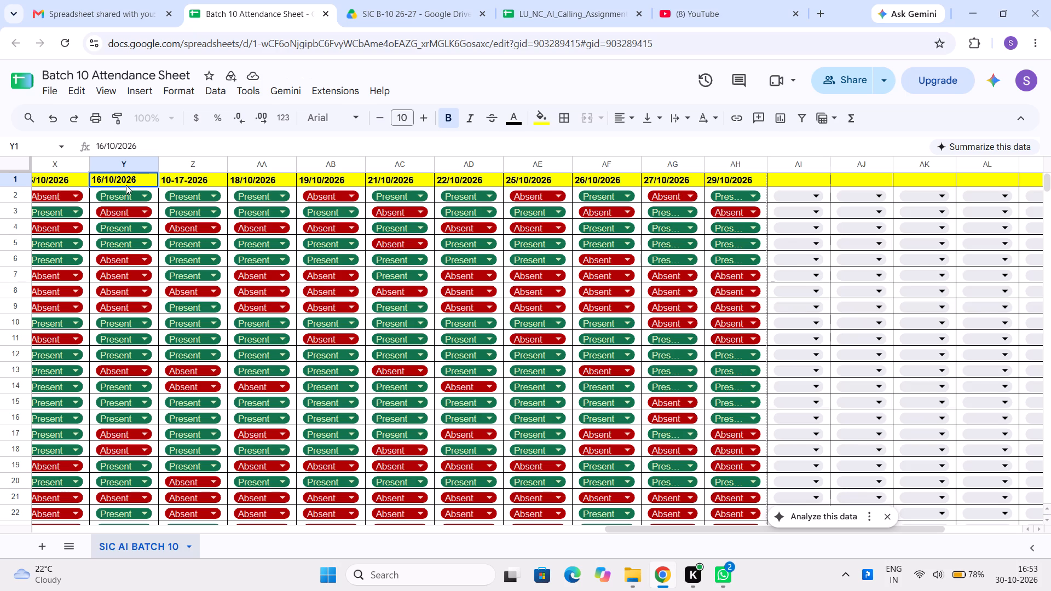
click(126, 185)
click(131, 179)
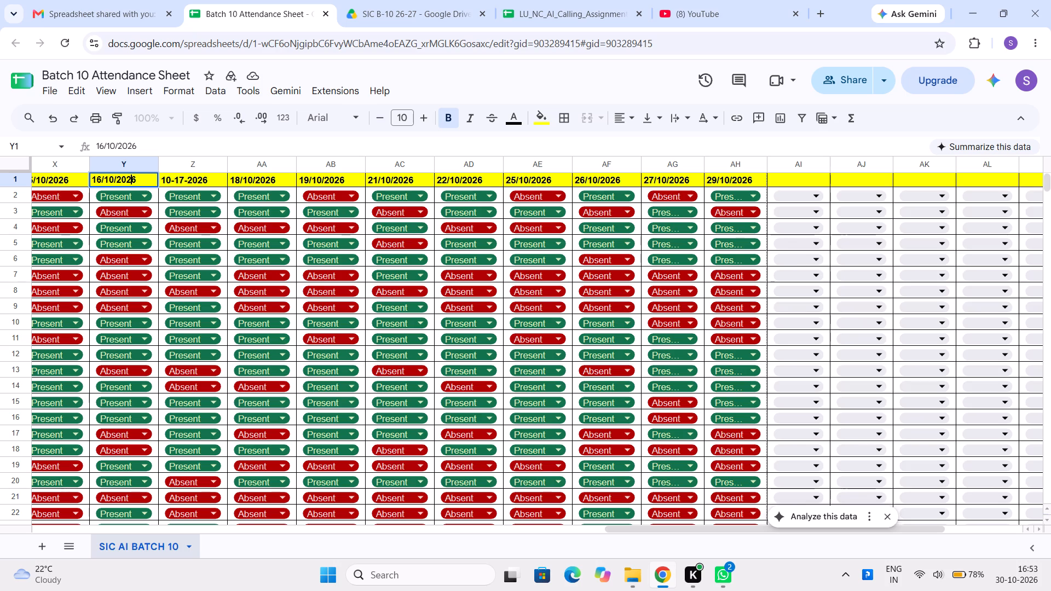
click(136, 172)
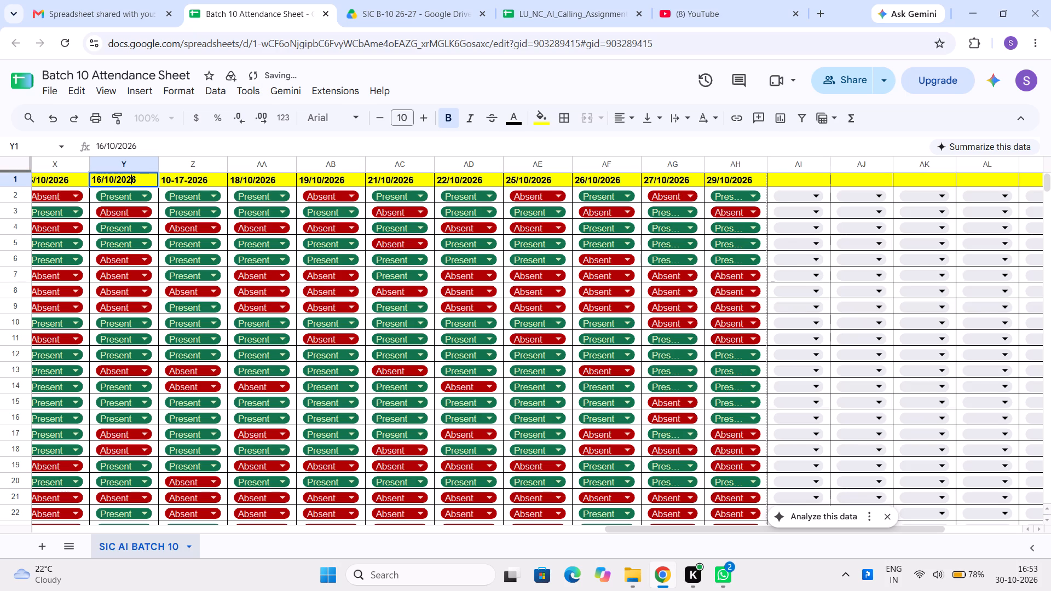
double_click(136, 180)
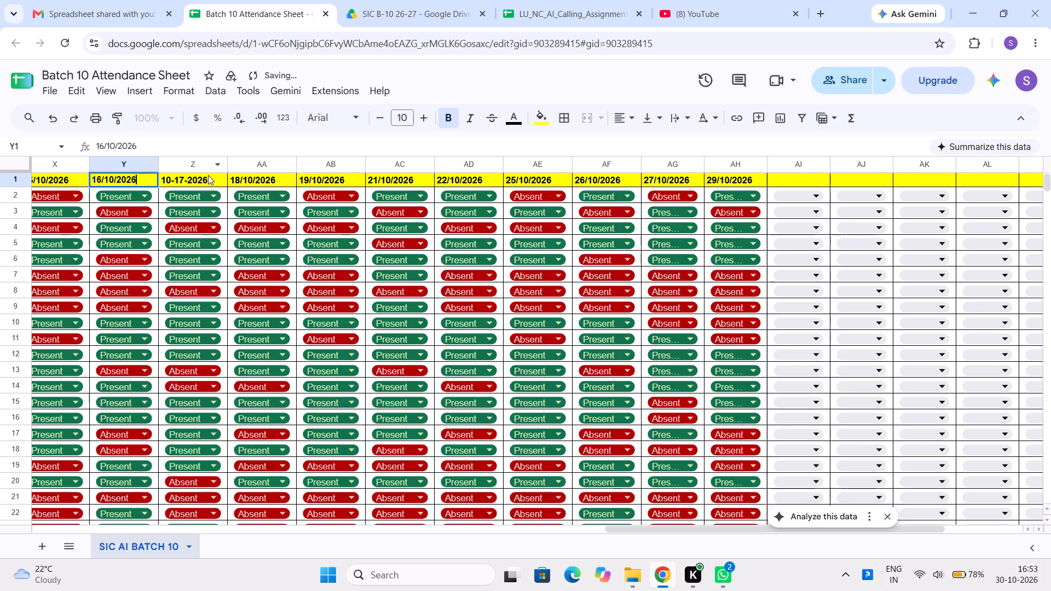
Rewrite the date header in cell Z1 in the day-first, slash-separated format of the neighbouring headers, with 17 as the day.
double_click(209, 176)
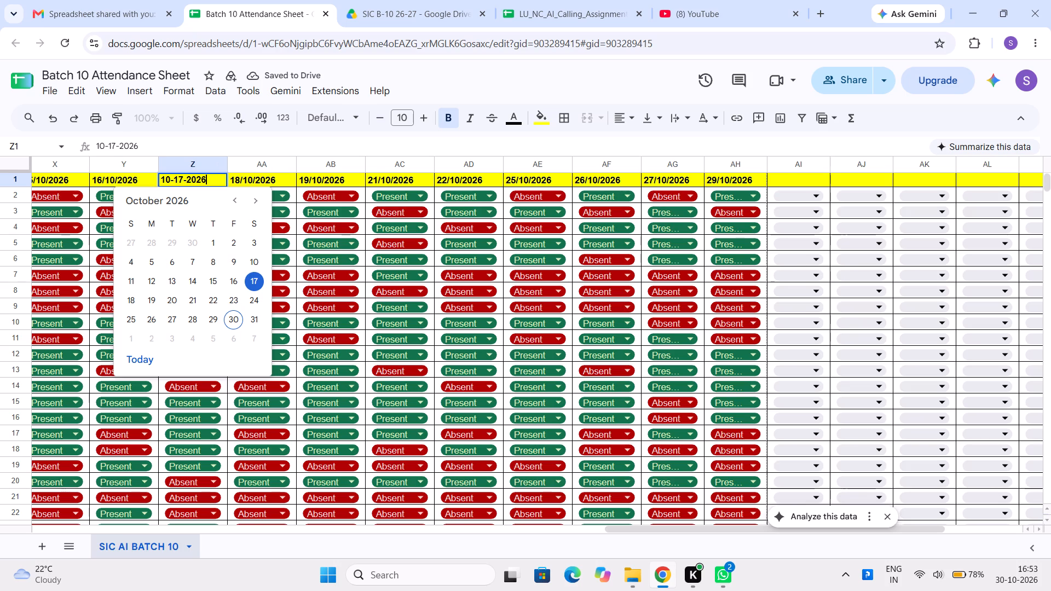
key(Left)
key(Left)
key(Left)
key(Left)
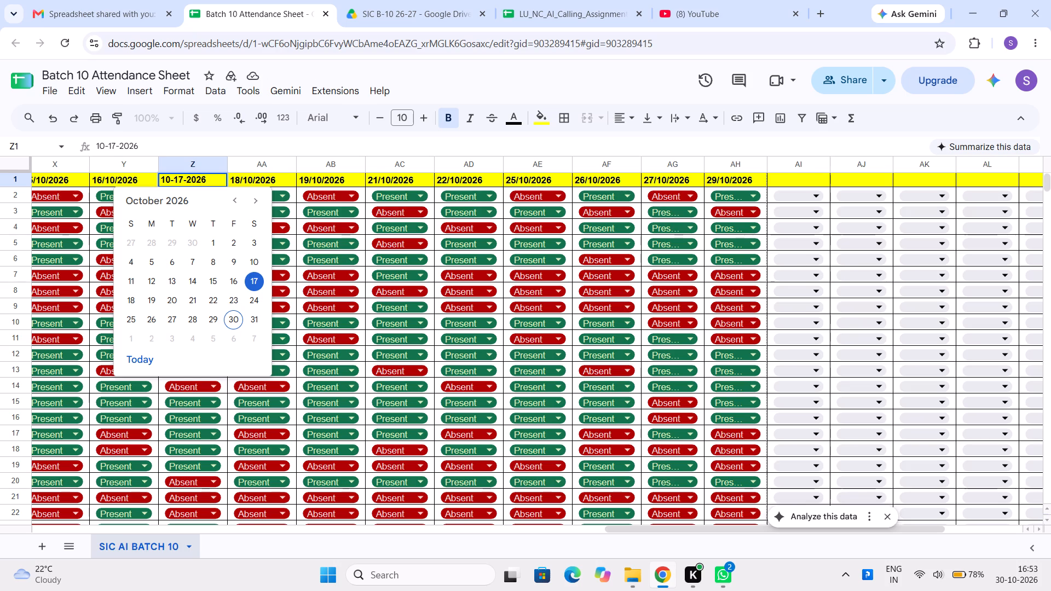
key(BackSpace)
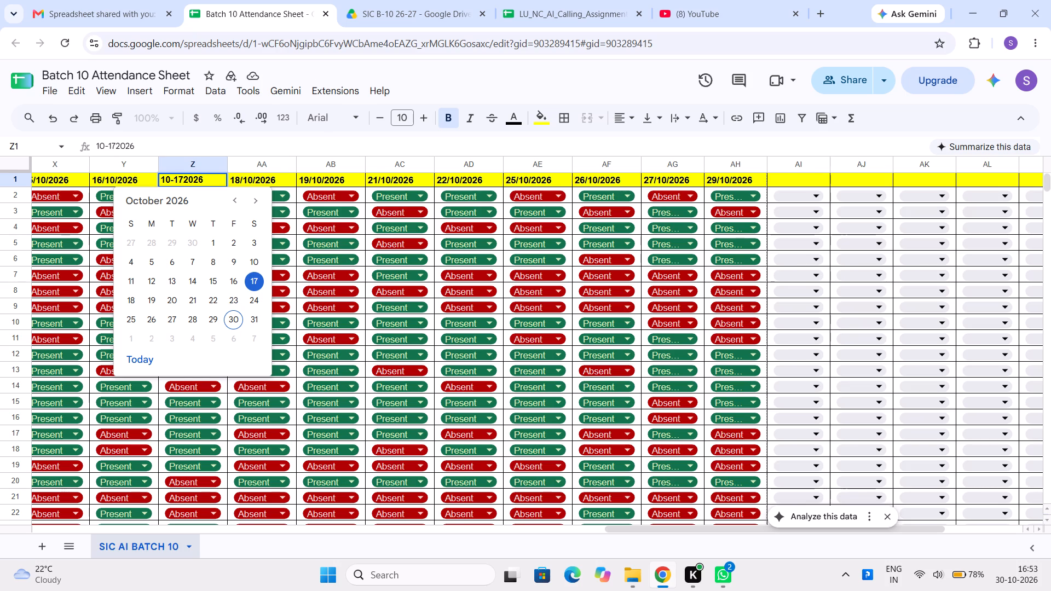
key(slash)
key(Left)
key(BackSpace)
key(BackSpace)
key(BackSpace)
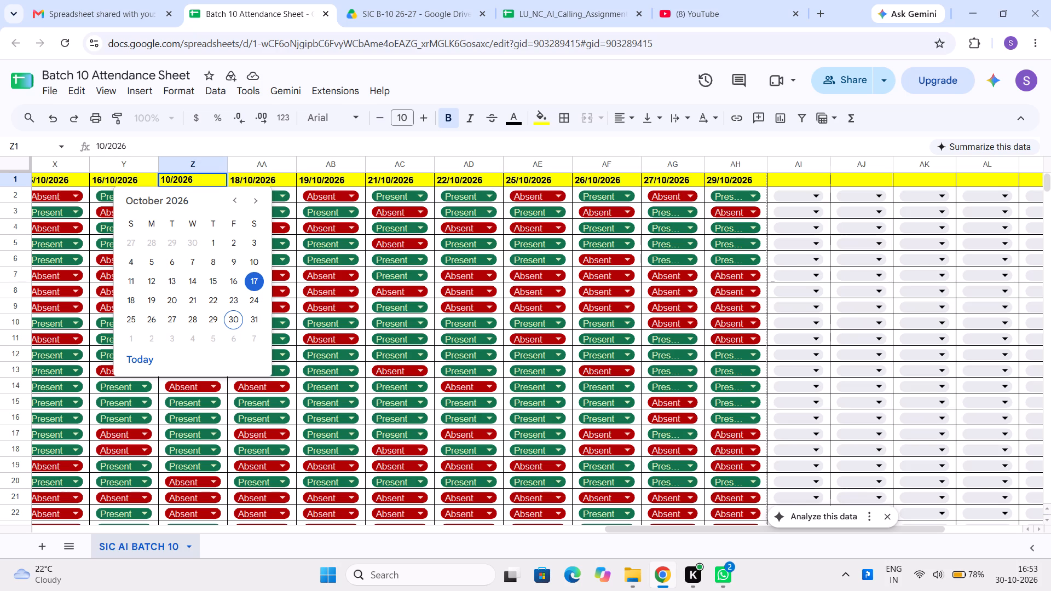
key(BackSpace)
key(7)
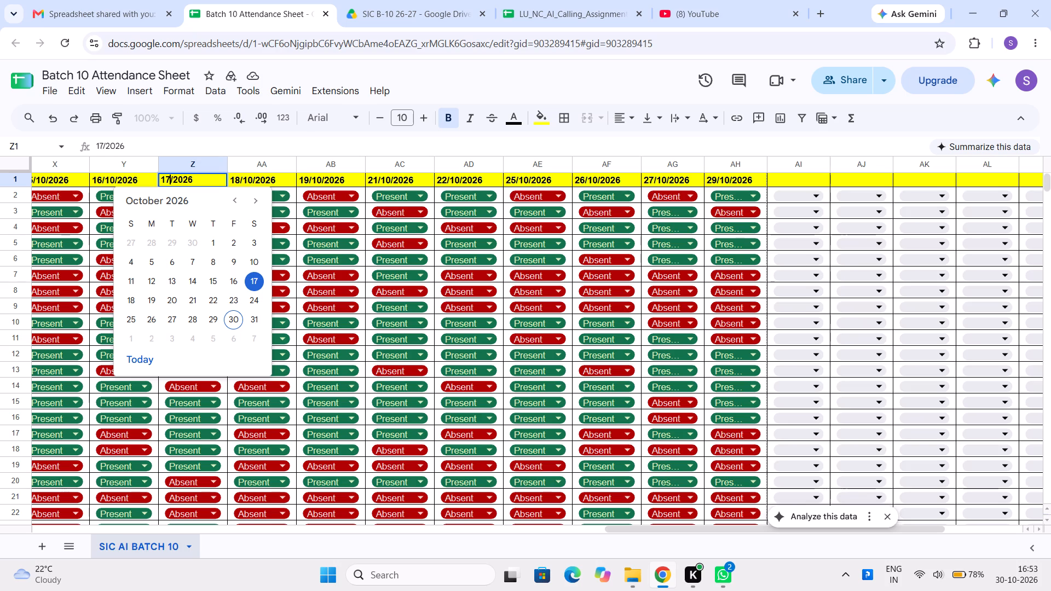
Finish the date header in cell Z1 by adding month 10, so it reads 17/10/2026.
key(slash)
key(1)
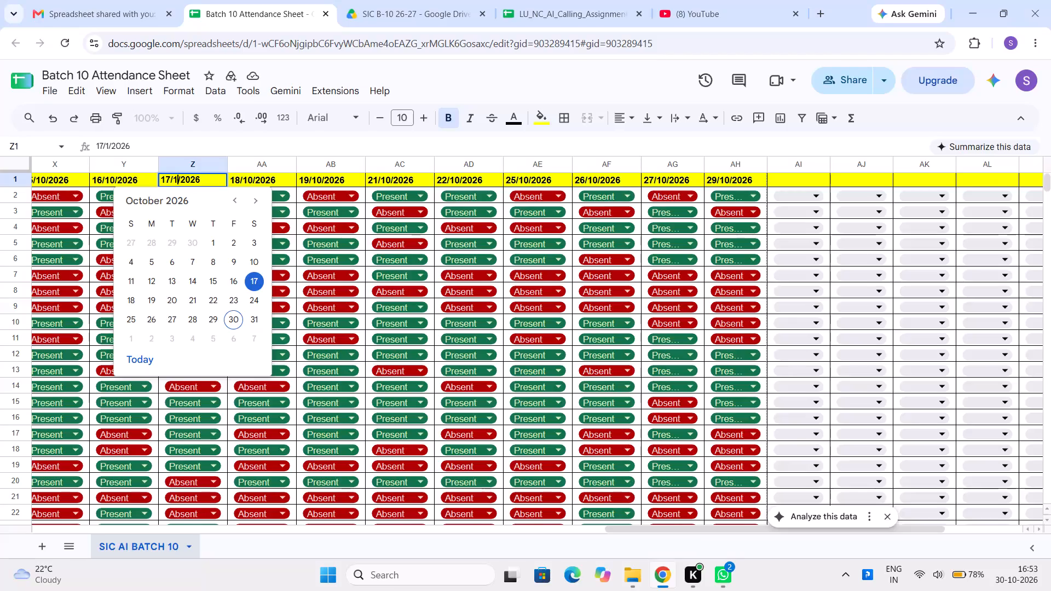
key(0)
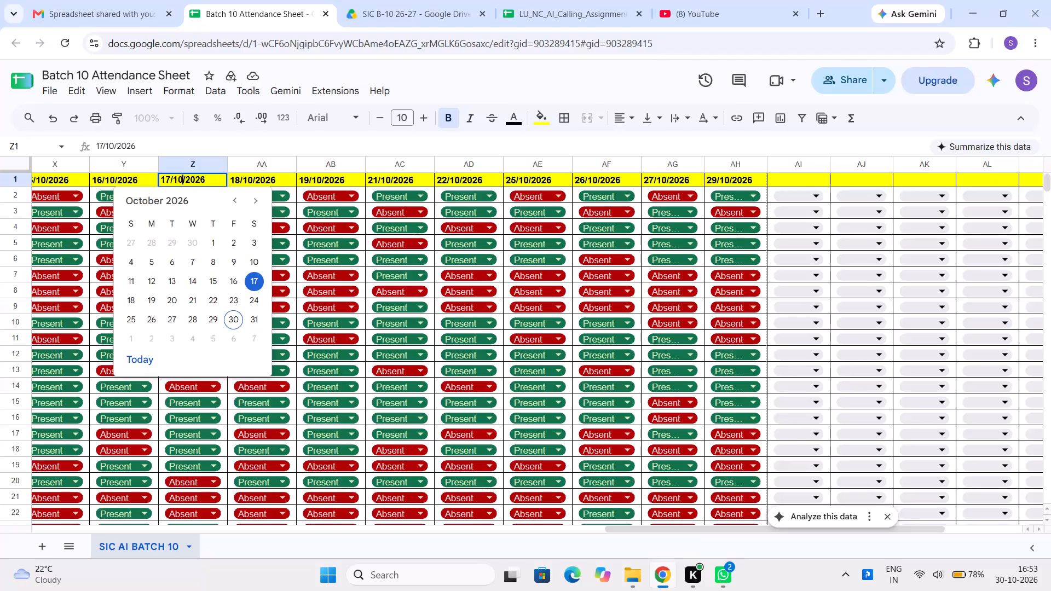
key(Return)
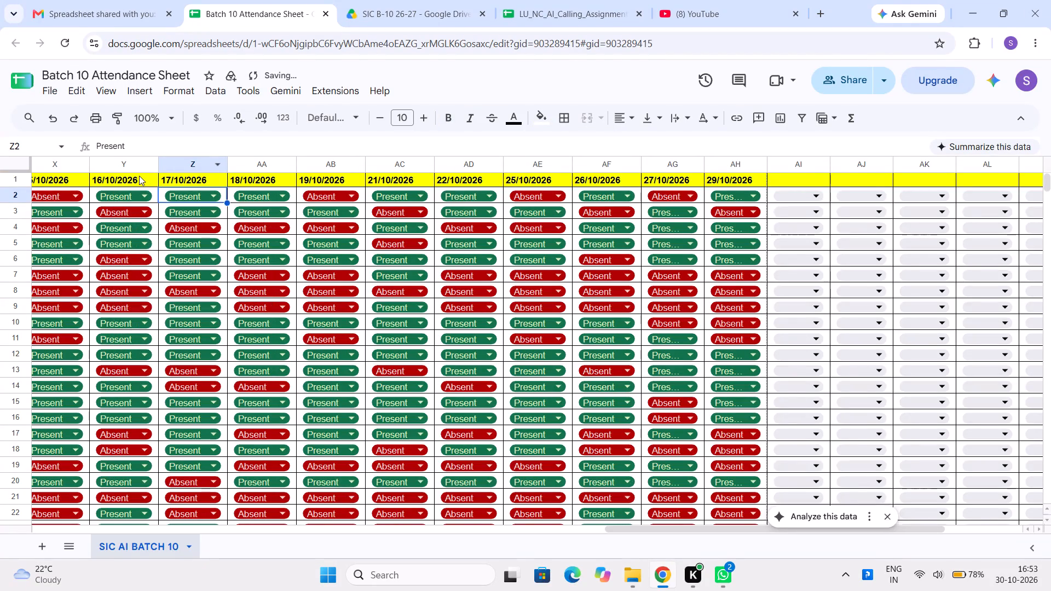
click(139, 176)
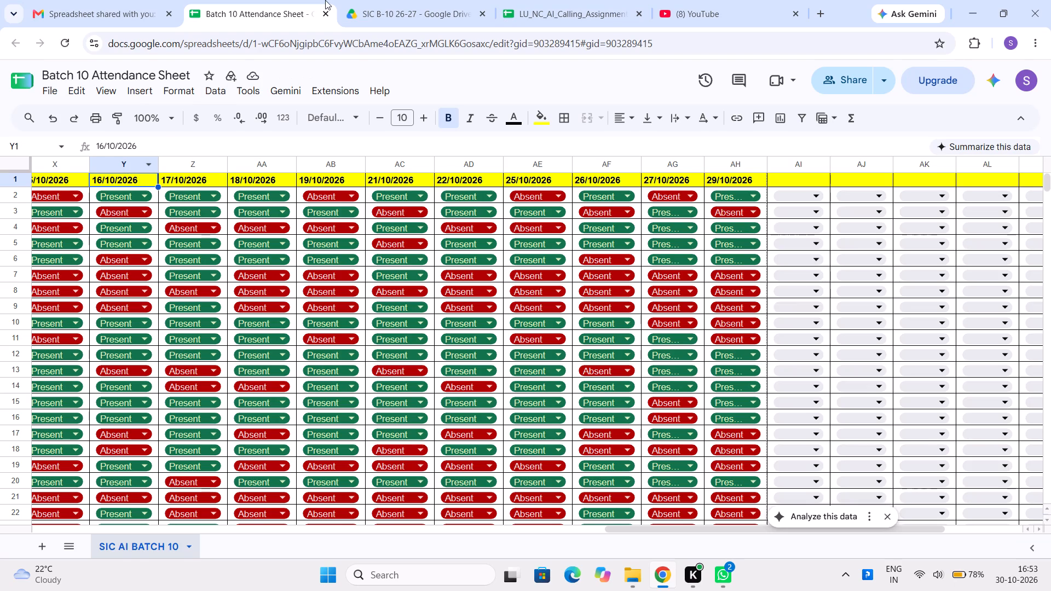
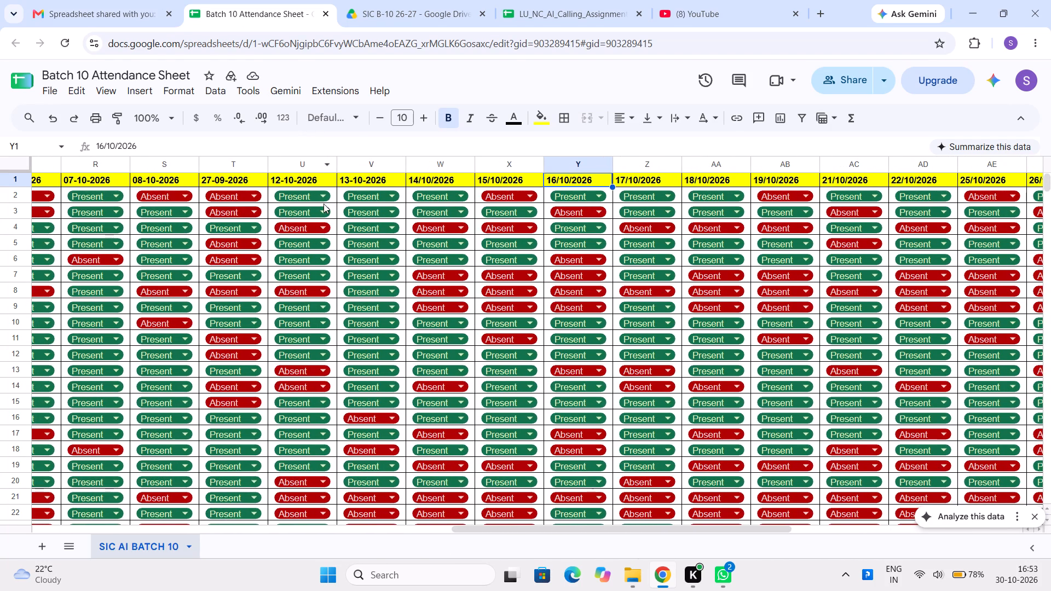
click(394, 6)
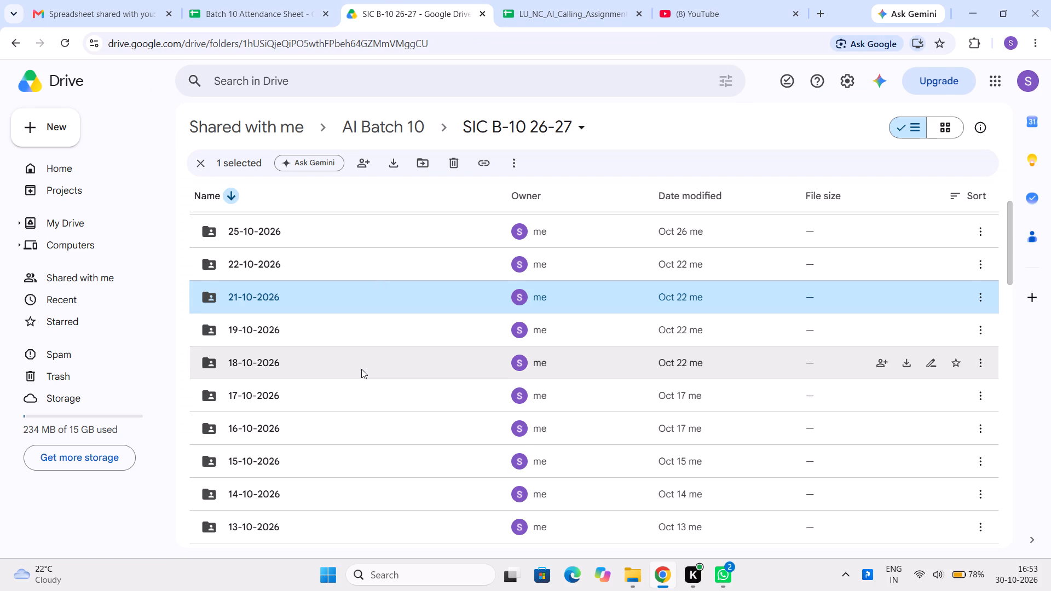
scroll(361, 369, down, 3)
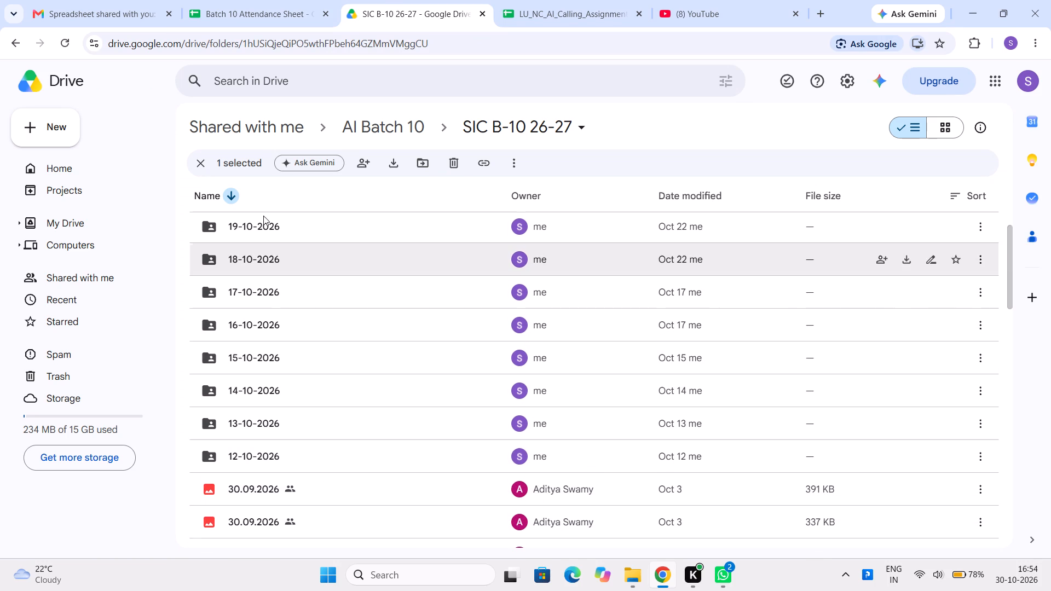
click(231, 19)
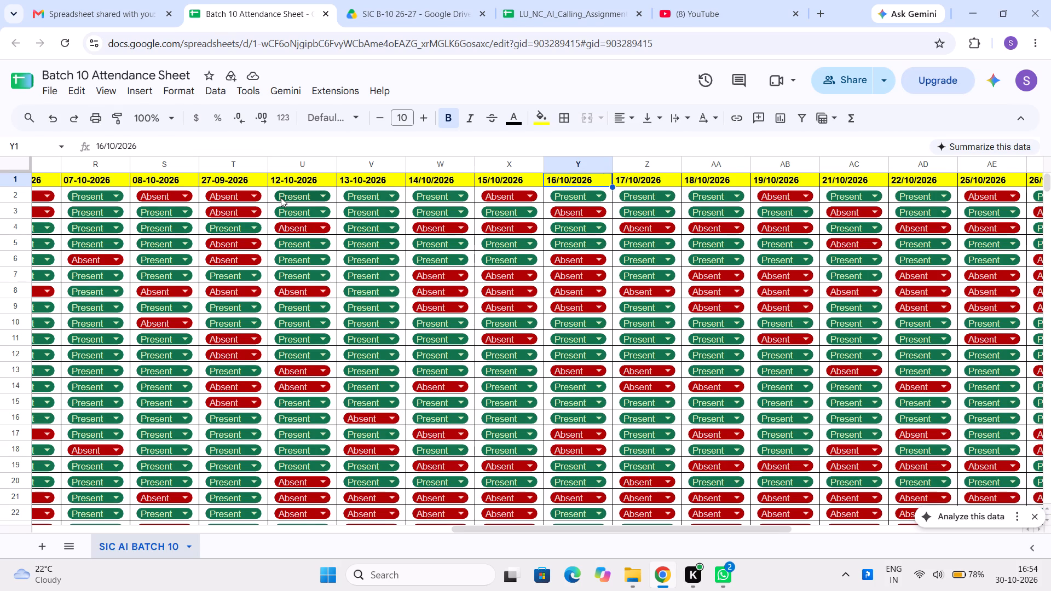
scroll(281, 198, right, 1)
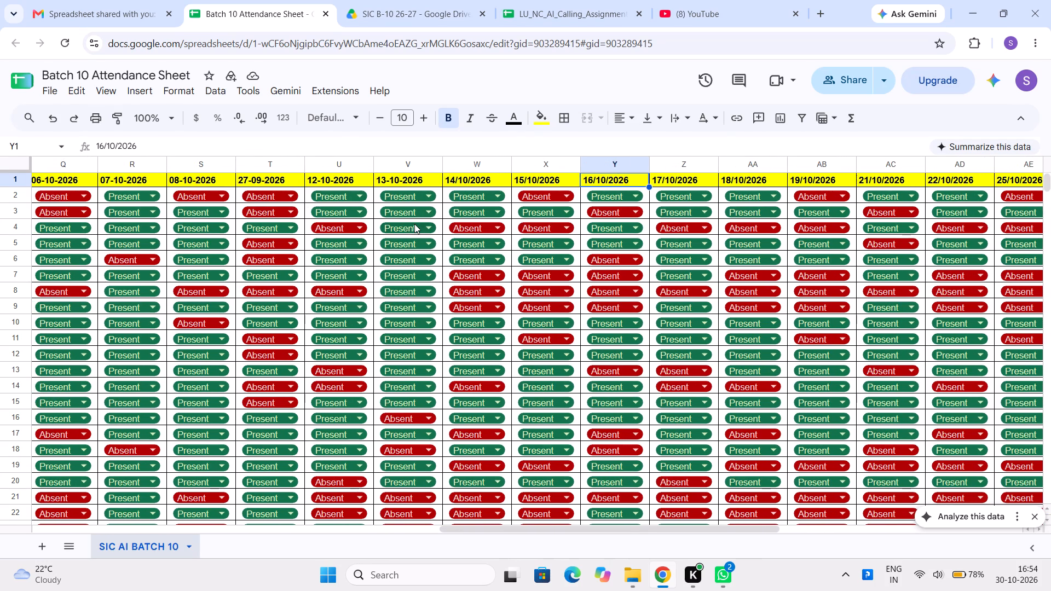
click(331, 188)
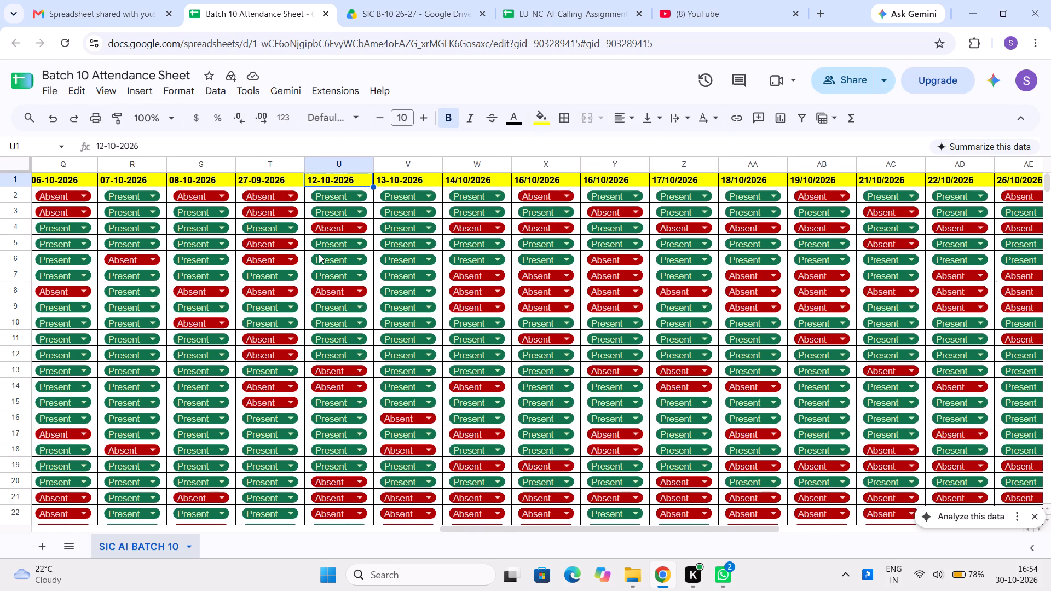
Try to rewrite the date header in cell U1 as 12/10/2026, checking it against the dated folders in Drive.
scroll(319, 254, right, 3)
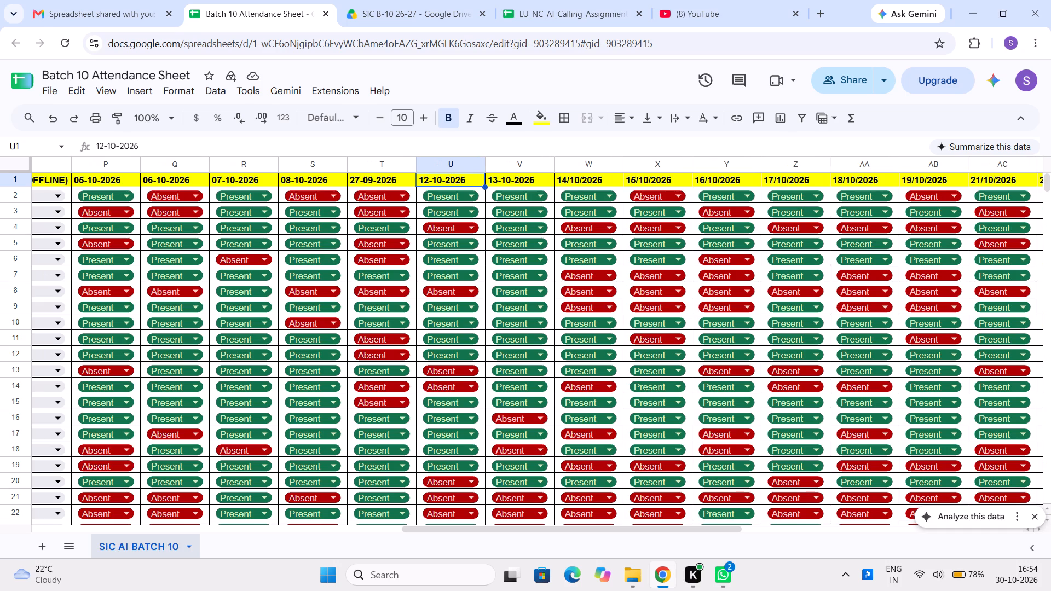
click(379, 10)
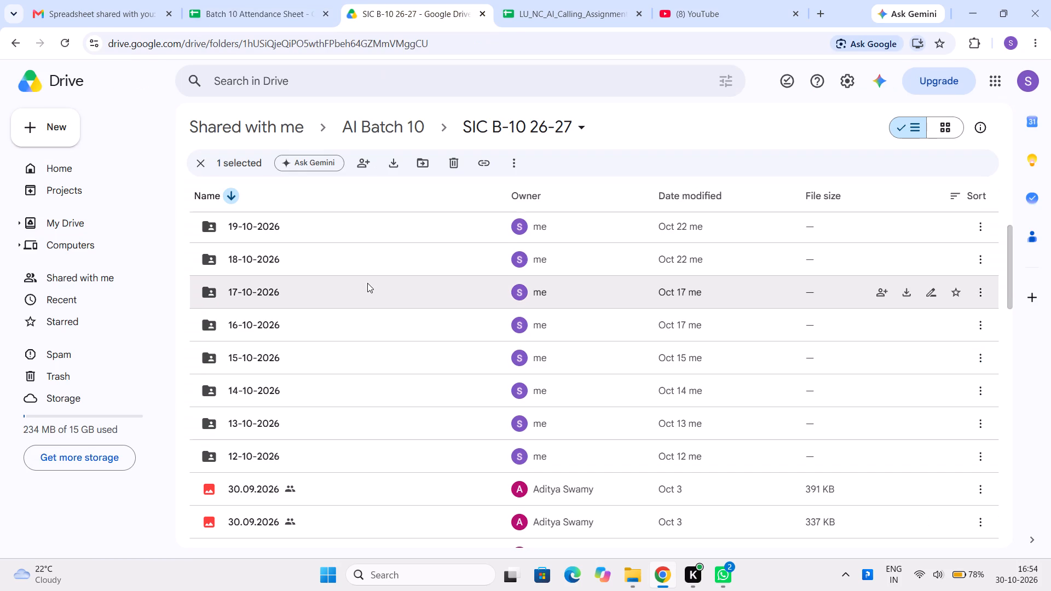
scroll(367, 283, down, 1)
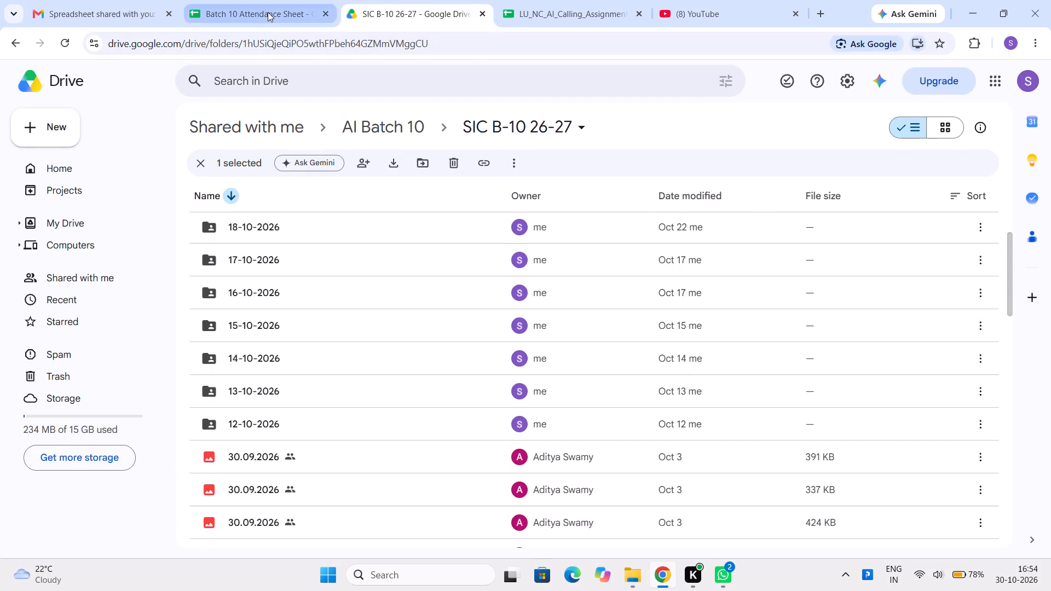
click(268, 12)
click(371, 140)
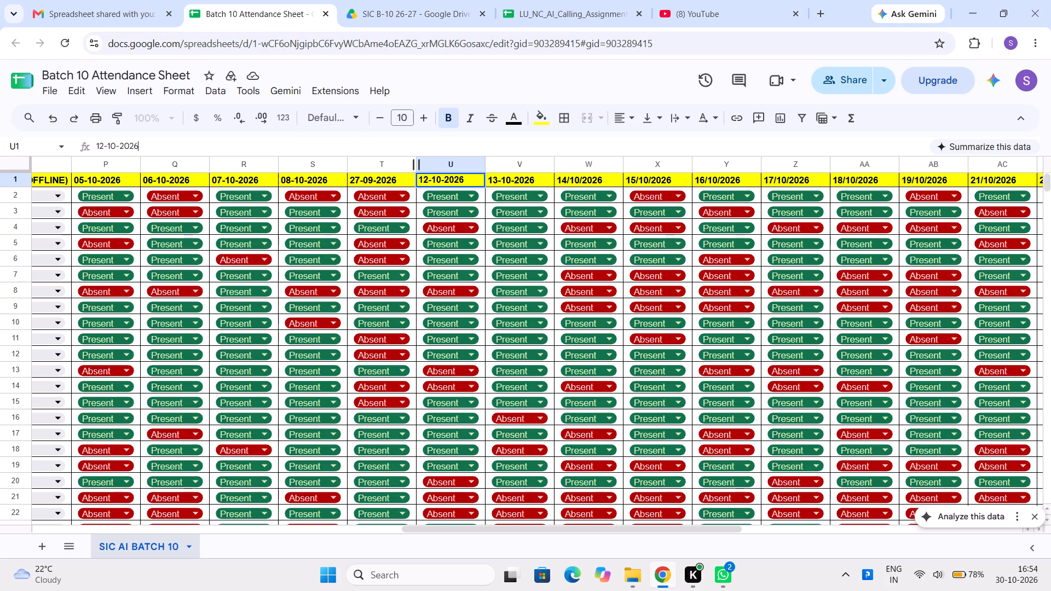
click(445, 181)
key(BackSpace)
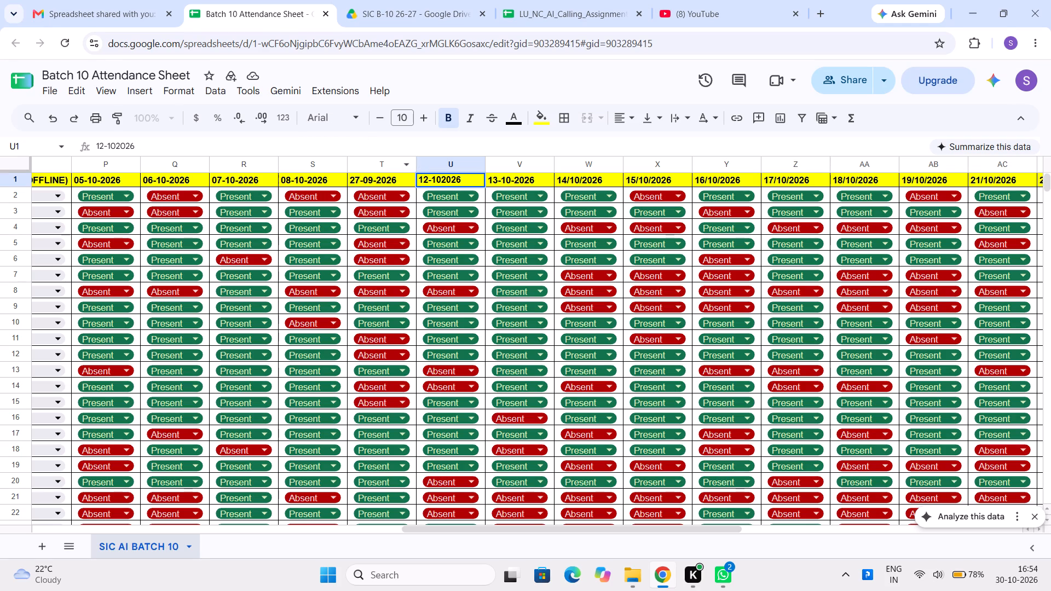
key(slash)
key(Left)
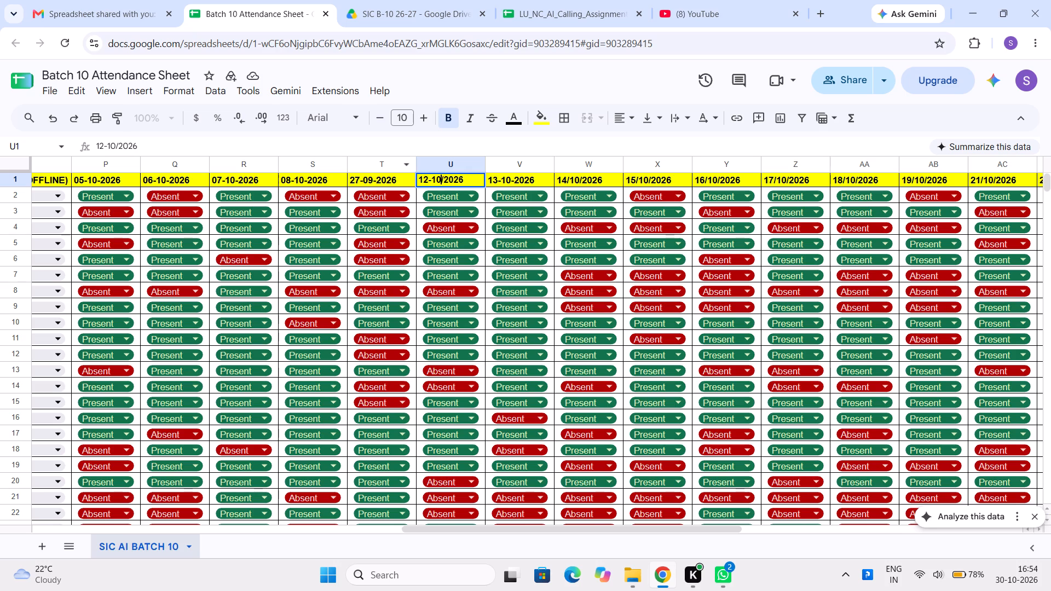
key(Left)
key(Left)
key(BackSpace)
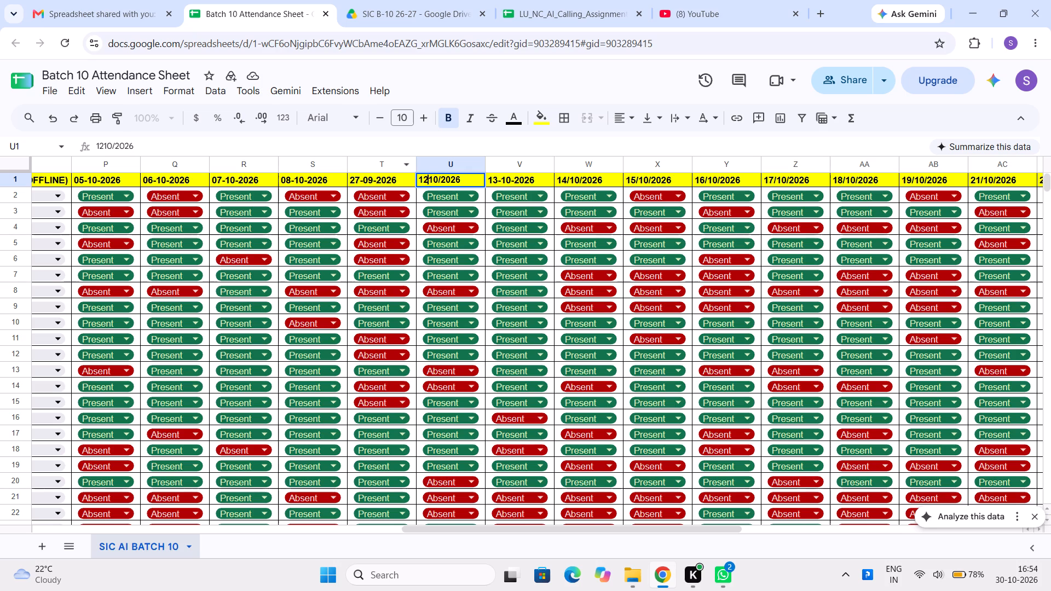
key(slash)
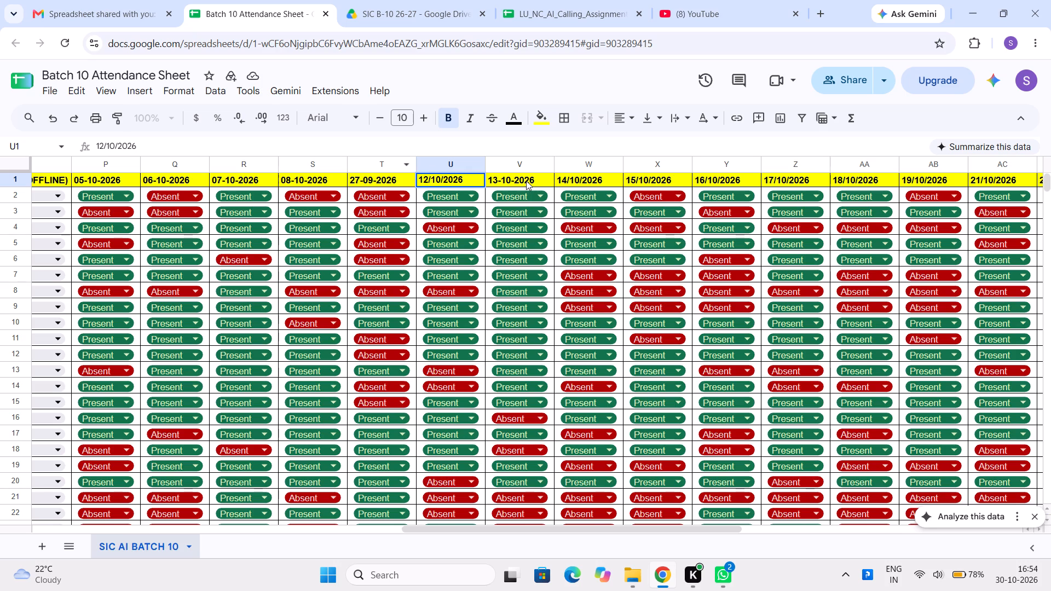
Rewrite the date header in cell V1 with slashes, as 13/10/2026.
click(519, 179)
double_click(519, 179)
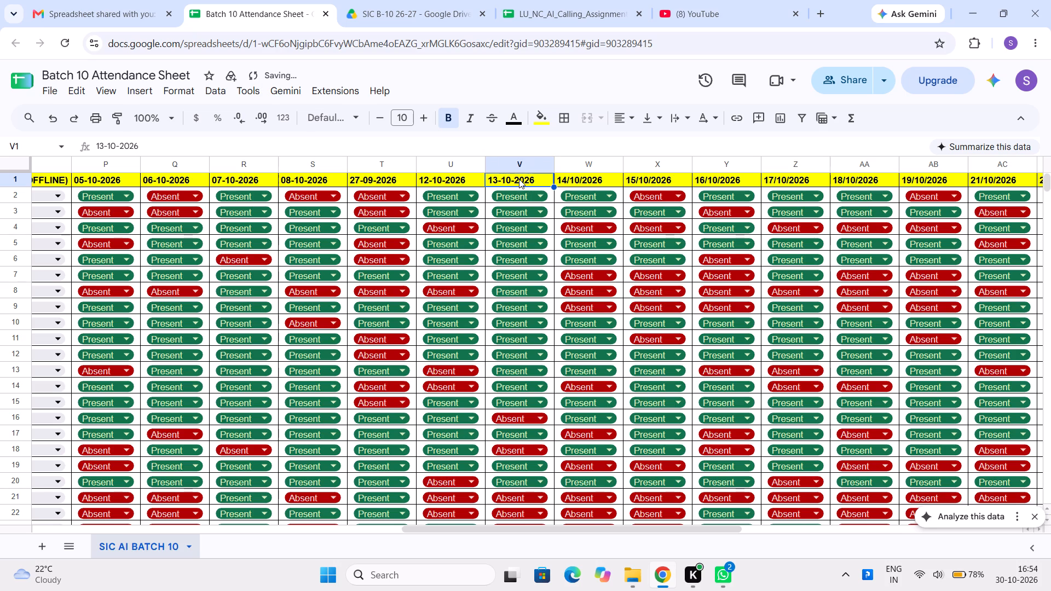
key(Left)
key(Left)
key(Left)
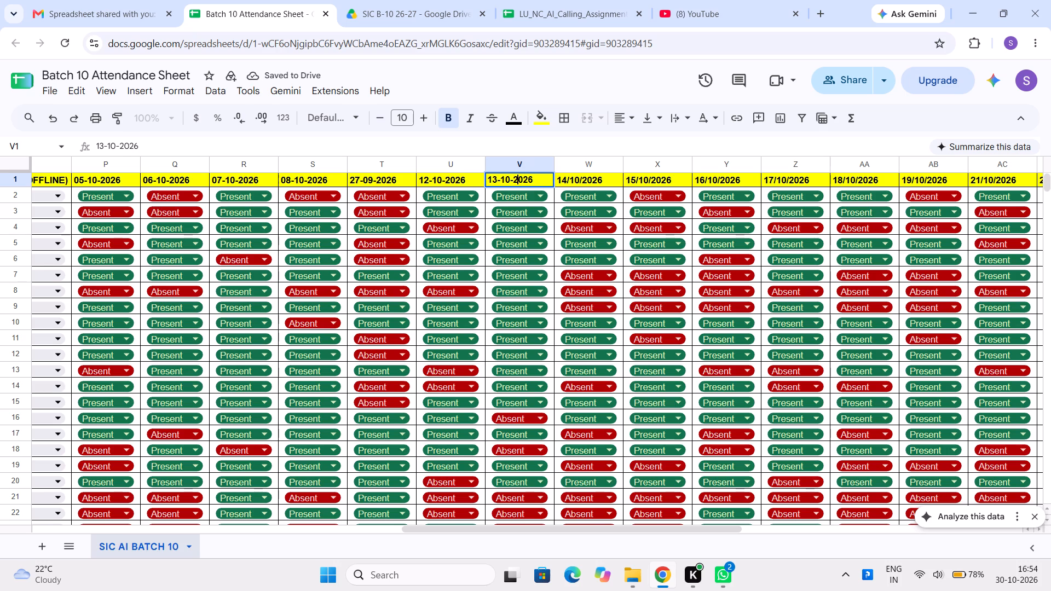
key(Left)
key(BackSpace)
key(slash)
key(Left)
key(Left)
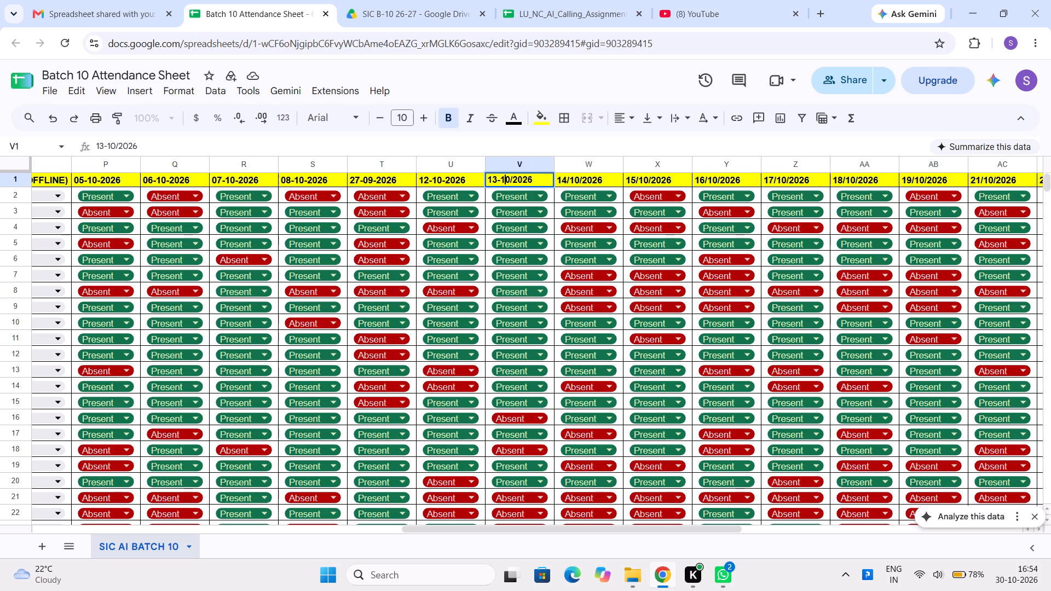
key(Left)
key(BackSpace)
key(slash)
click(555, 183)
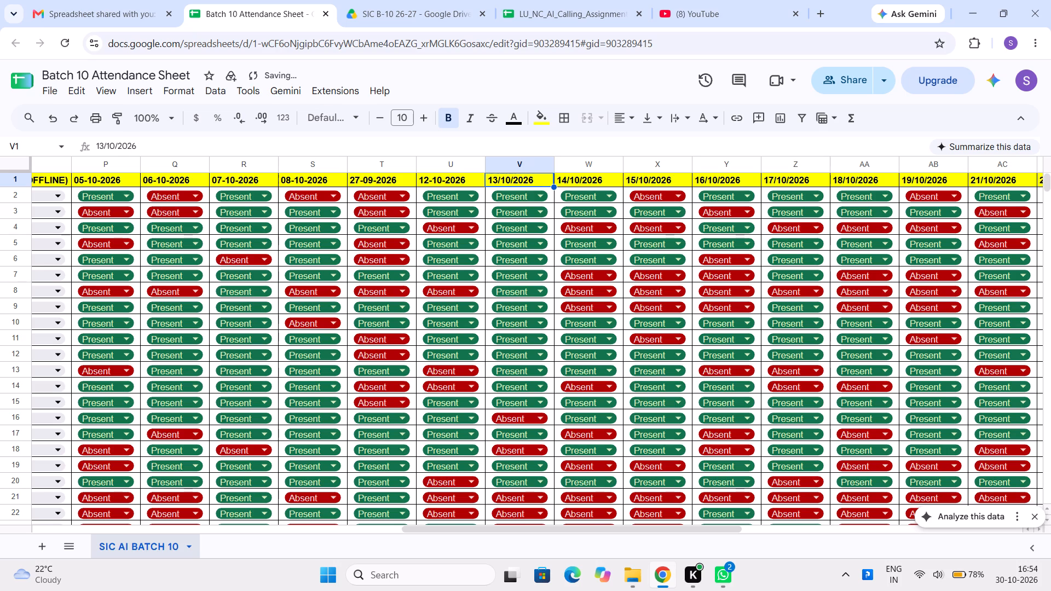
click(599, 148)
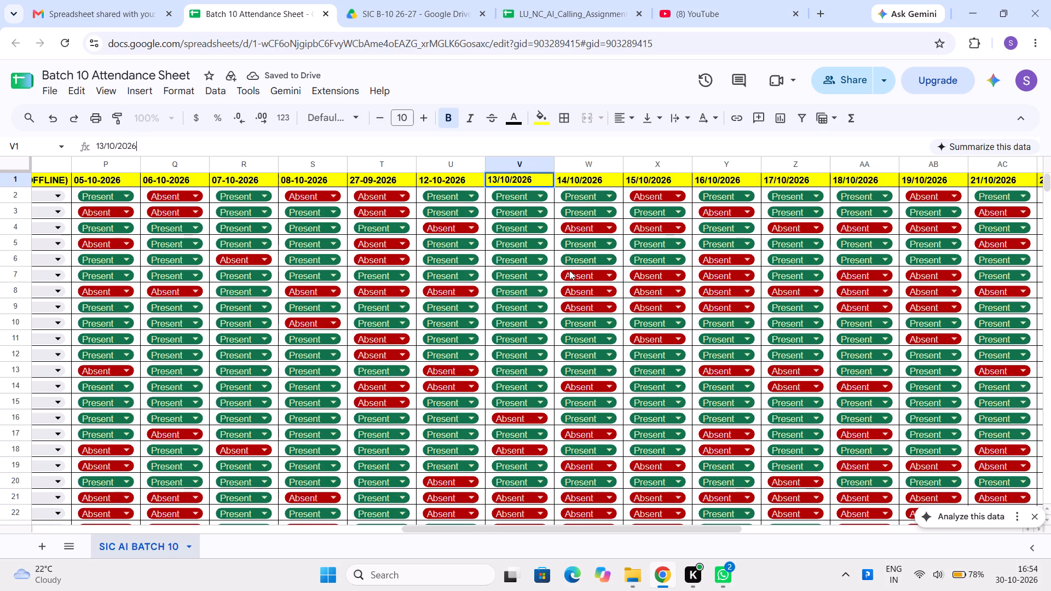
scroll(569, 270, down, 1)
scroll(569, 270, up, 4)
Choose Present as the attendance value in cell W12, in the 14/10/2026 column.
click(567, 352)
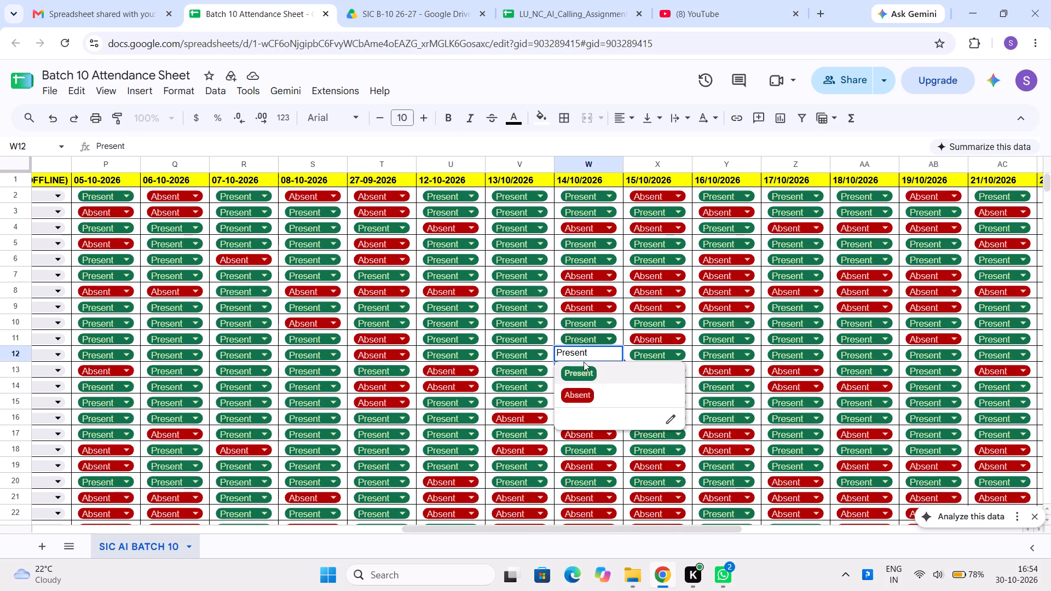
click(579, 369)
Review the date headers in row 1 from the start of October through the last dated column.
scroll(232, 241, right, 4)
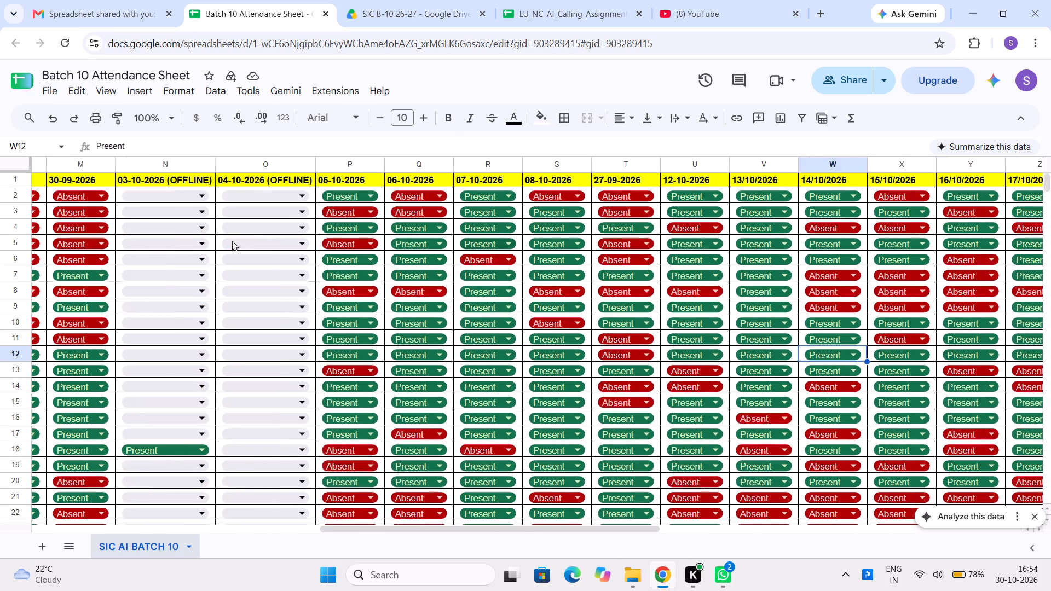
scroll(232, 241, left, 9)
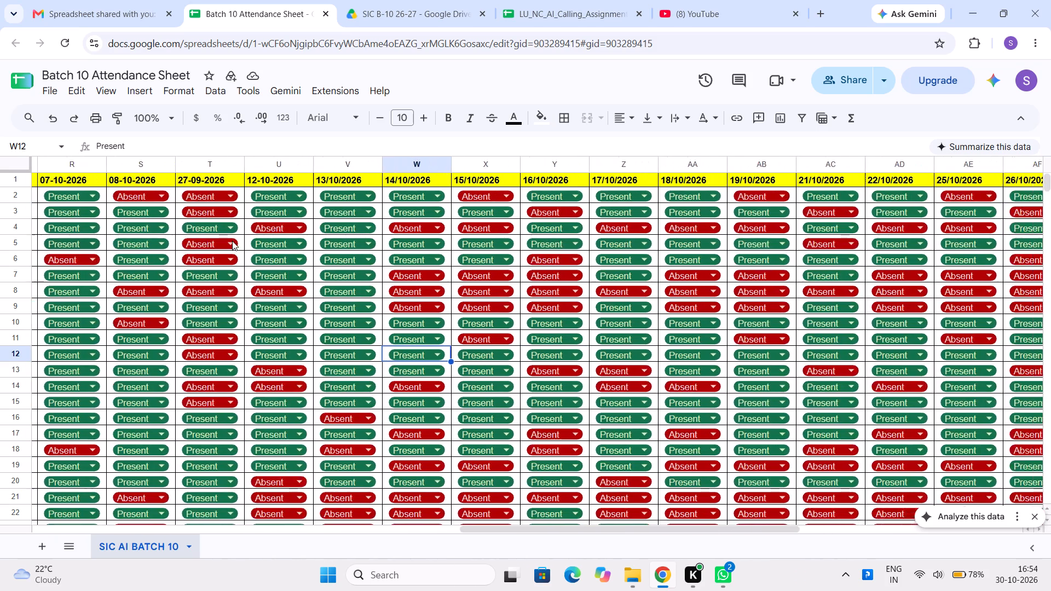
scroll(232, 241, left, 2)
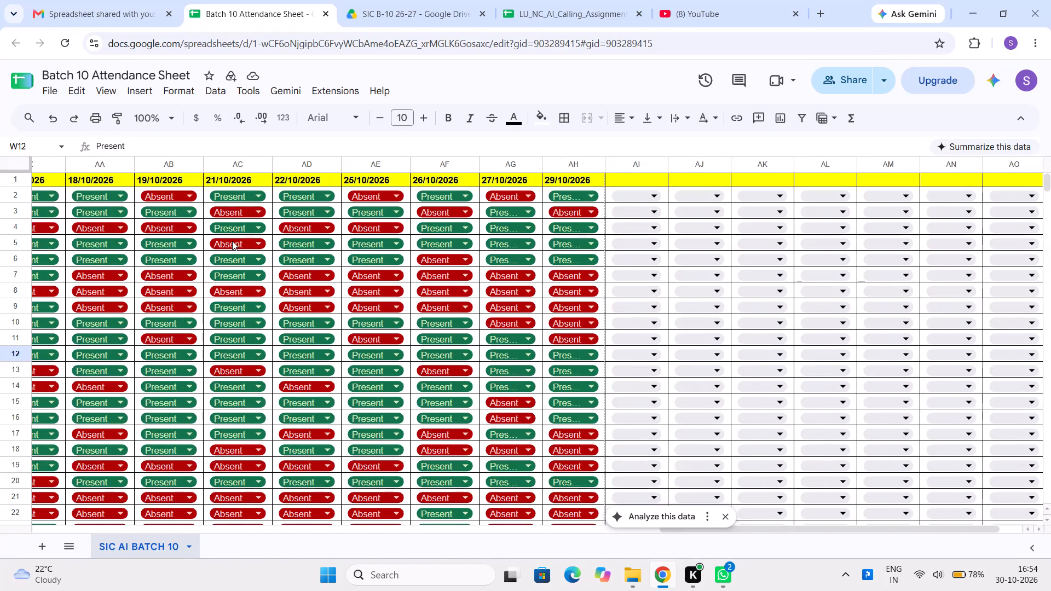
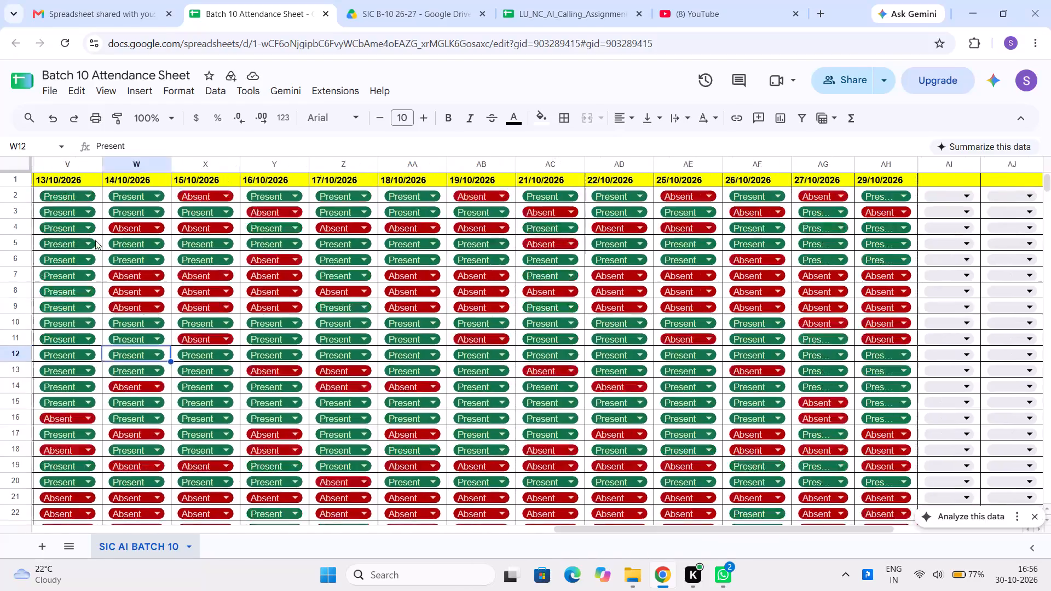
Check the October date headers in row 1 against the dated folders in the SIC B-10 26-27 Drive folder.
scroll(95, 240, right, 5)
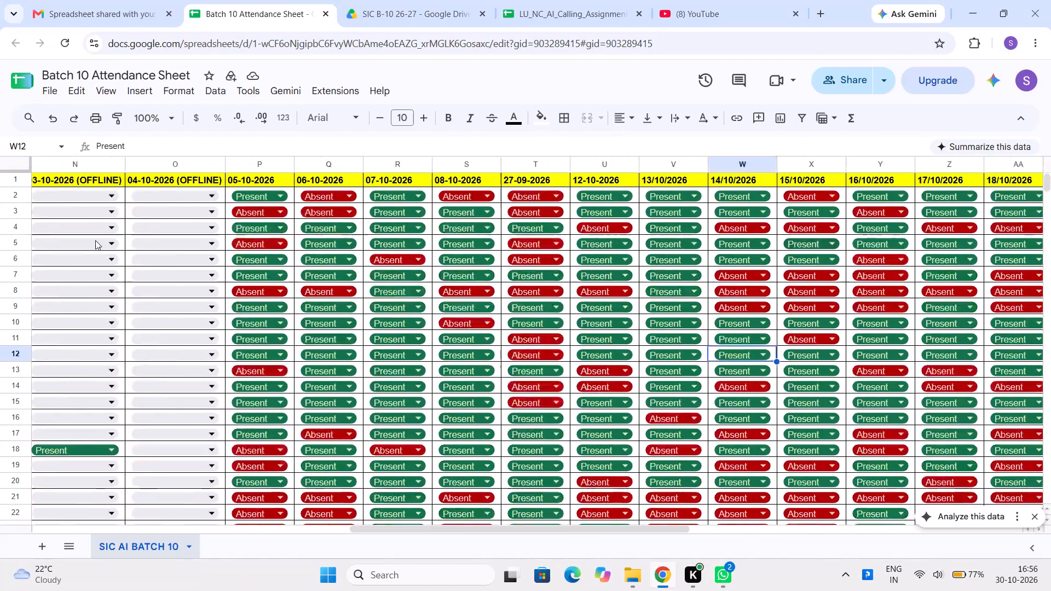
scroll(95, 240, left, 7)
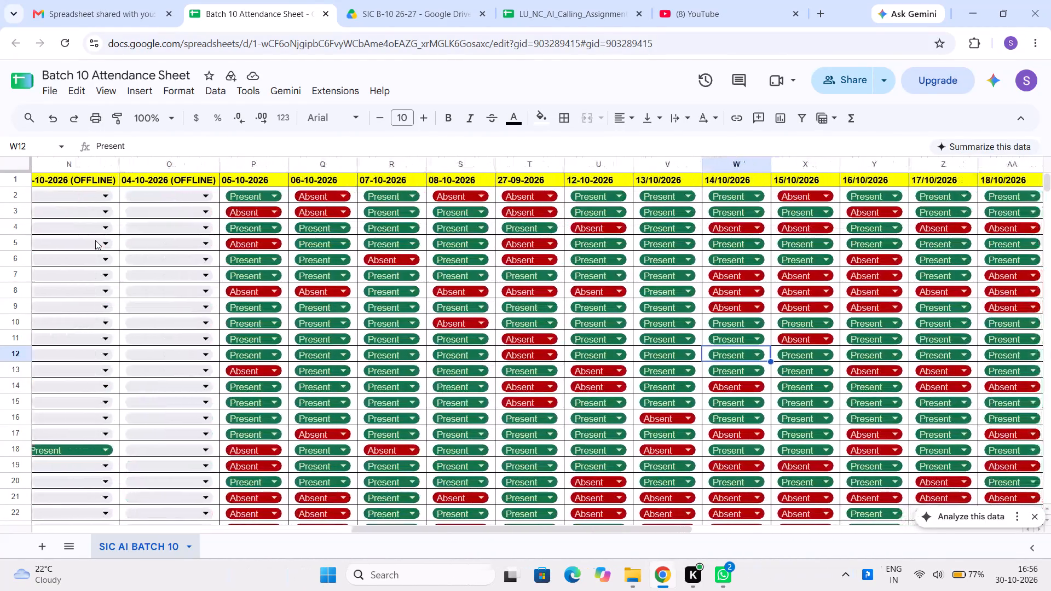
scroll(116, 291, left, 3)
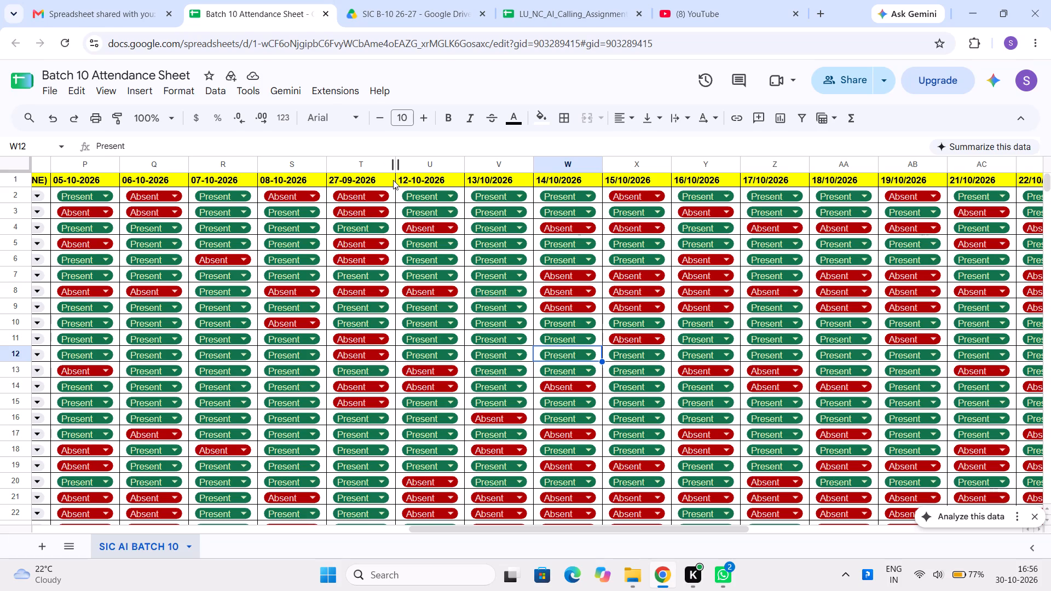
click(417, 7)
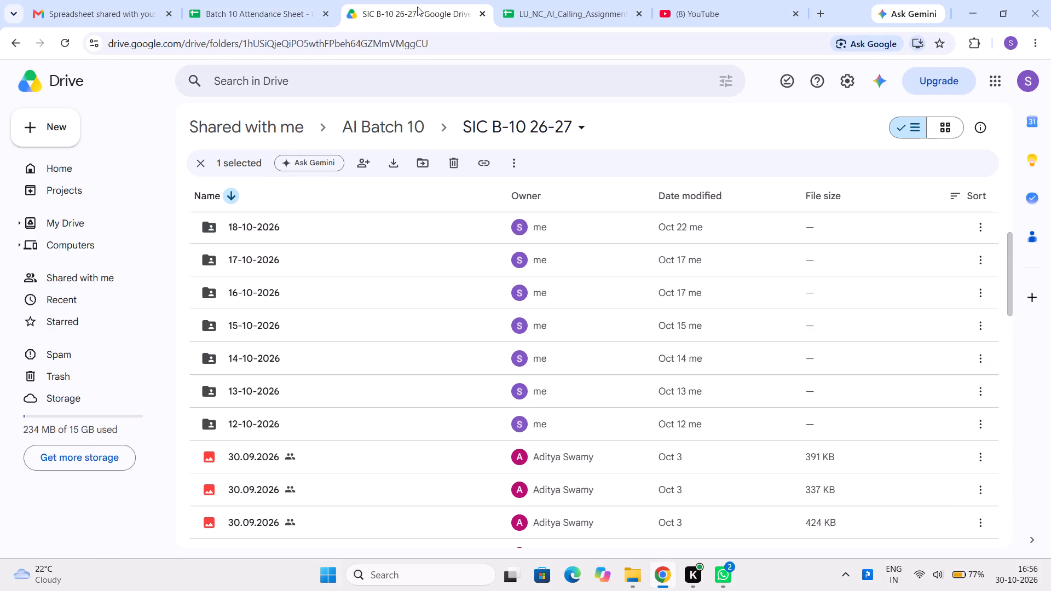
scroll(420, 229, down, 2)
scroll(420, 229, up, 3)
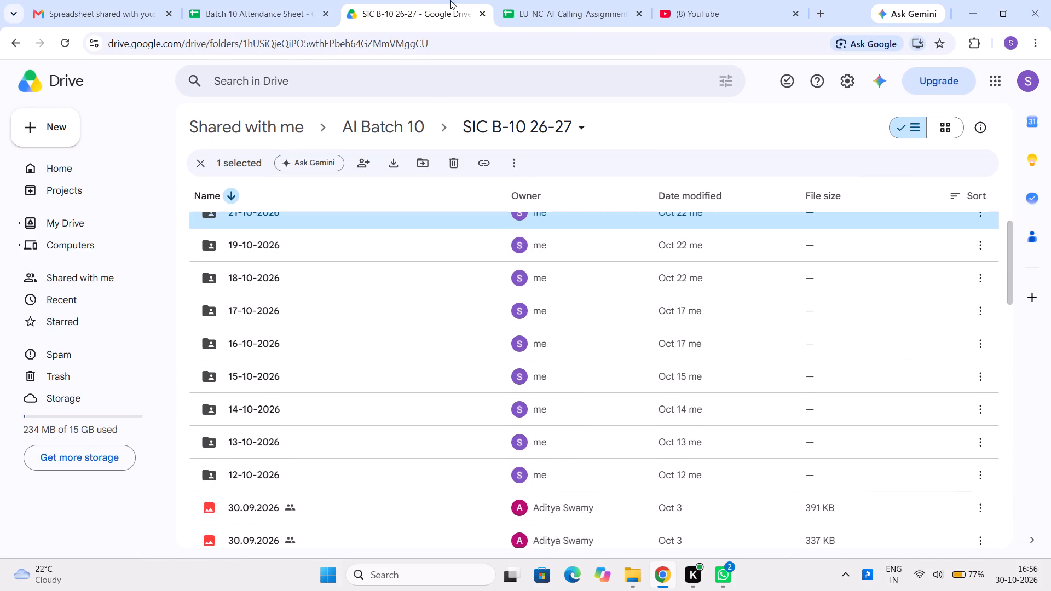
click(281, 20)
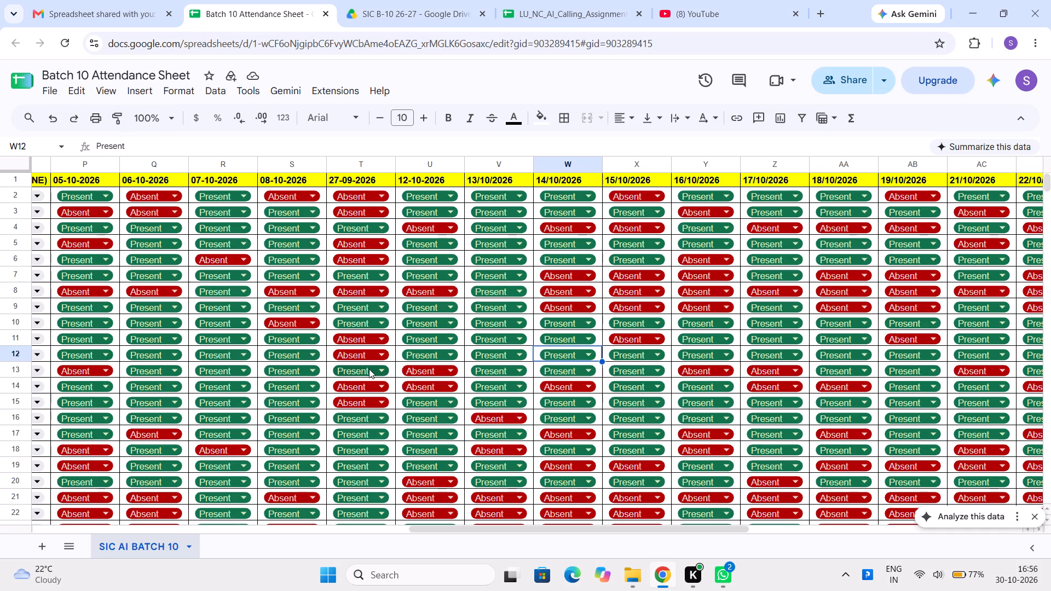
Look over the Batch 10 attendance from the student details through the 29/10/2026 column and down to the last student.
scroll(369, 369, left, 4)
scroll(369, 369, up, 1)
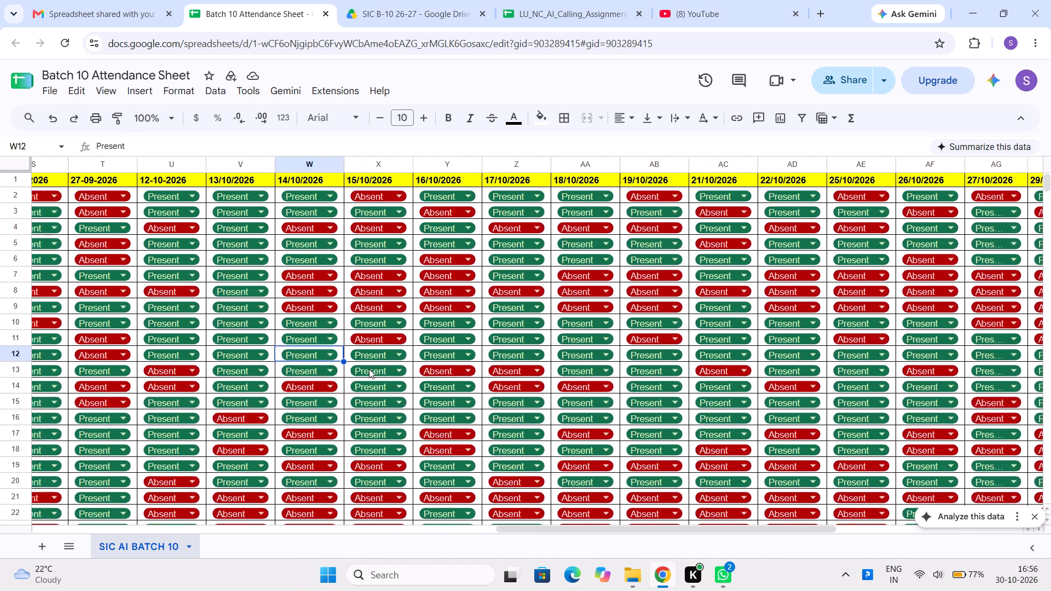
scroll(369, 369, left, 6)
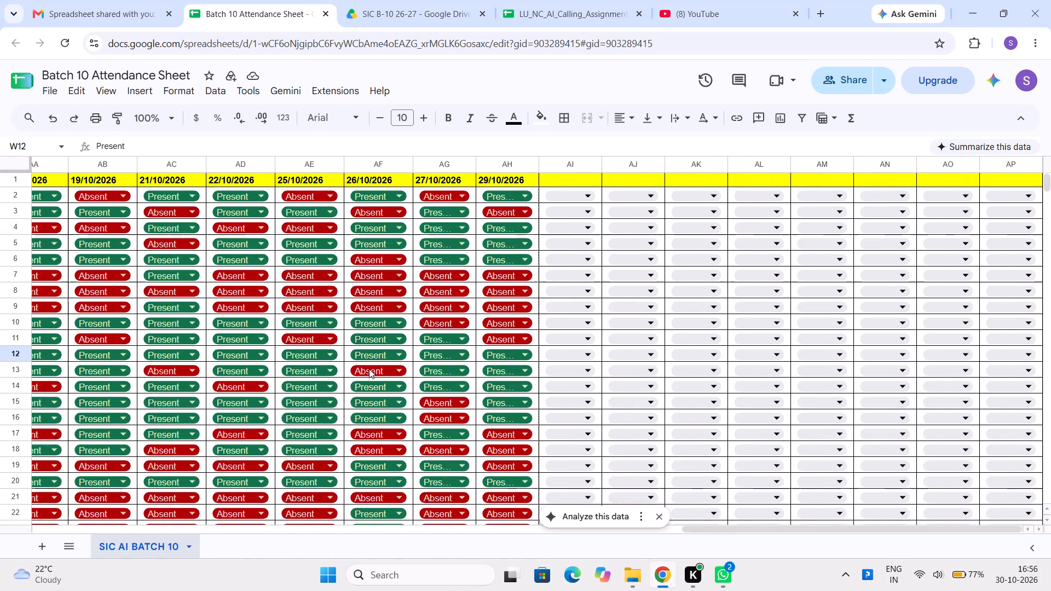
scroll(369, 369, down, 5)
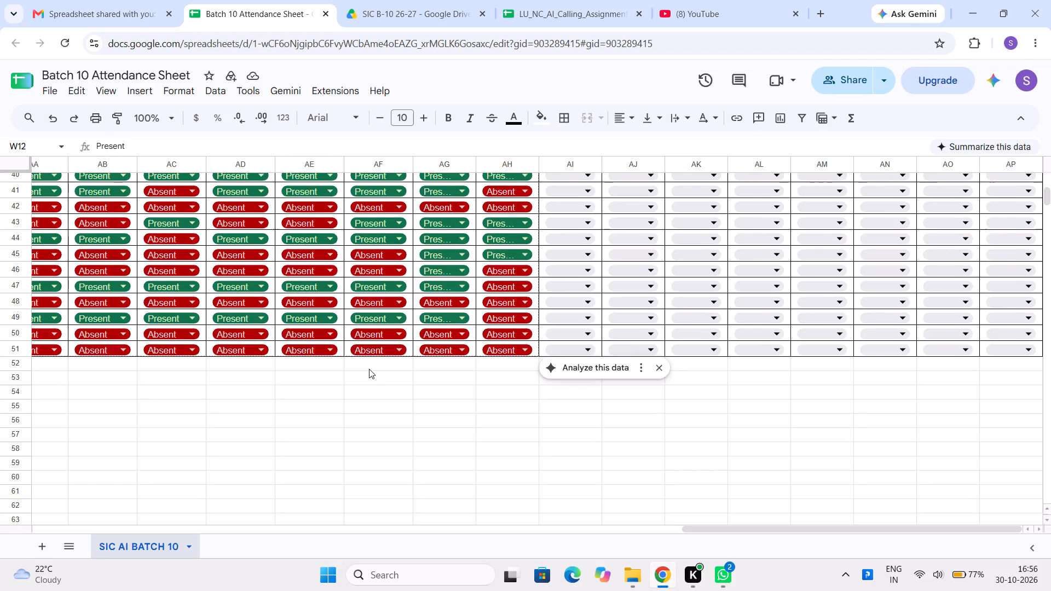
scroll(369, 369, right, 16)
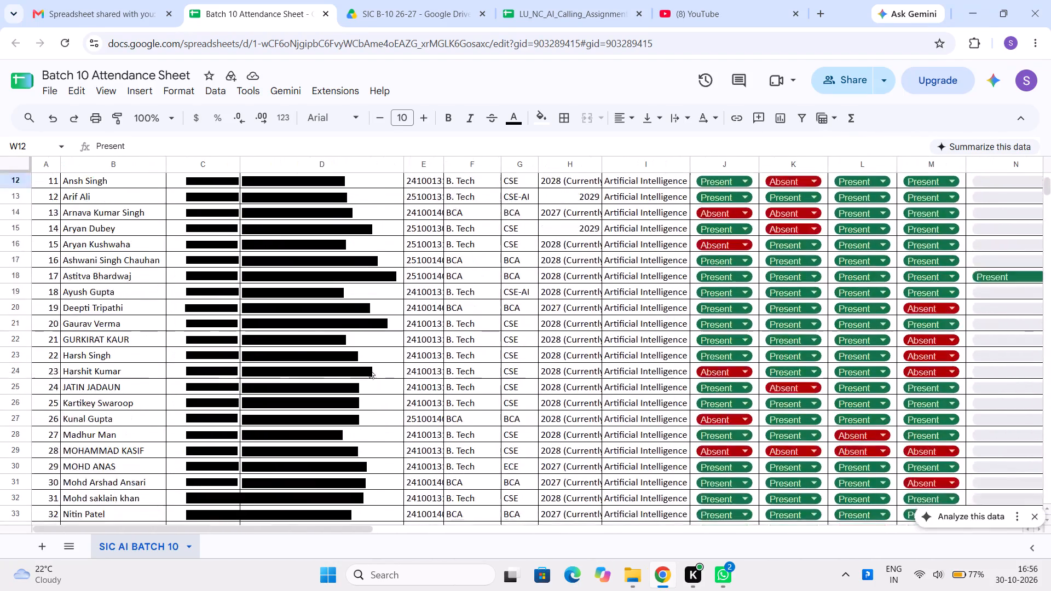
scroll(369, 369, right, 3)
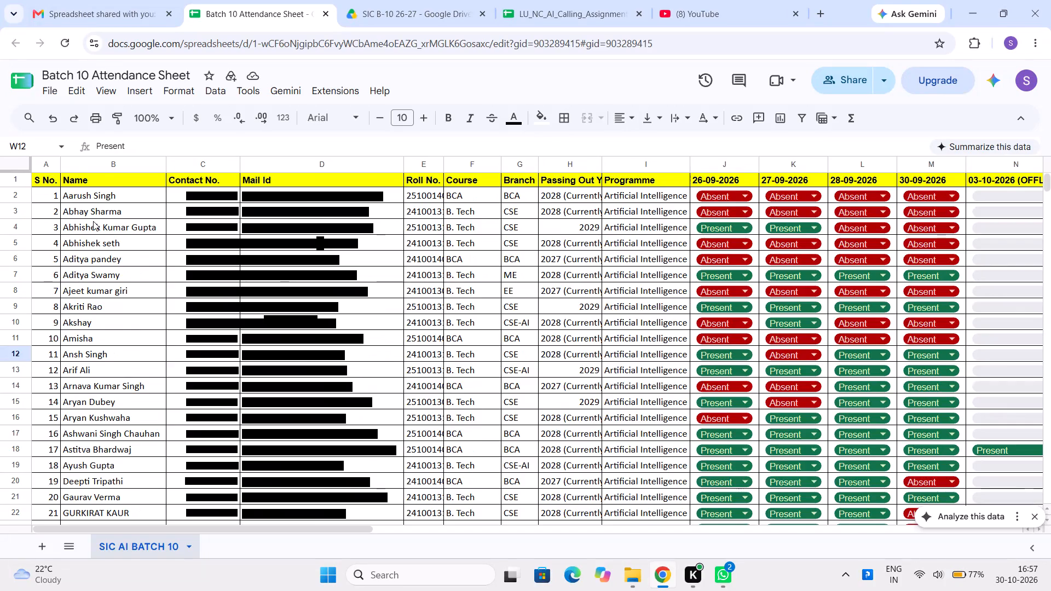
Copy the record of student no. 2 from the name through the 29/10/2026 column, cells B3 to AH3.
click(79, 207)
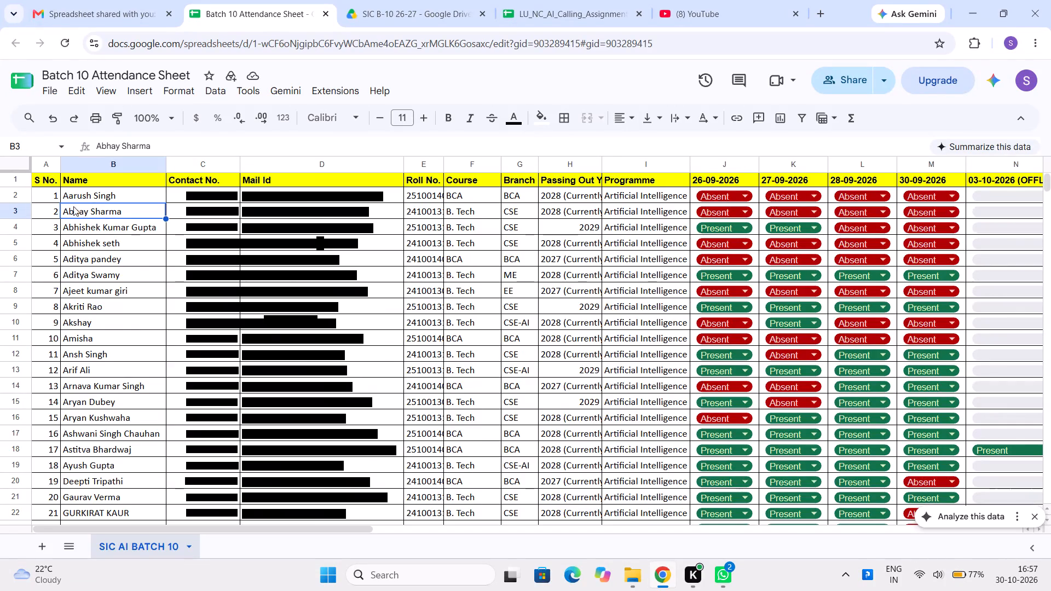
click(67, 205)
drag(67, 205, 120, 207)
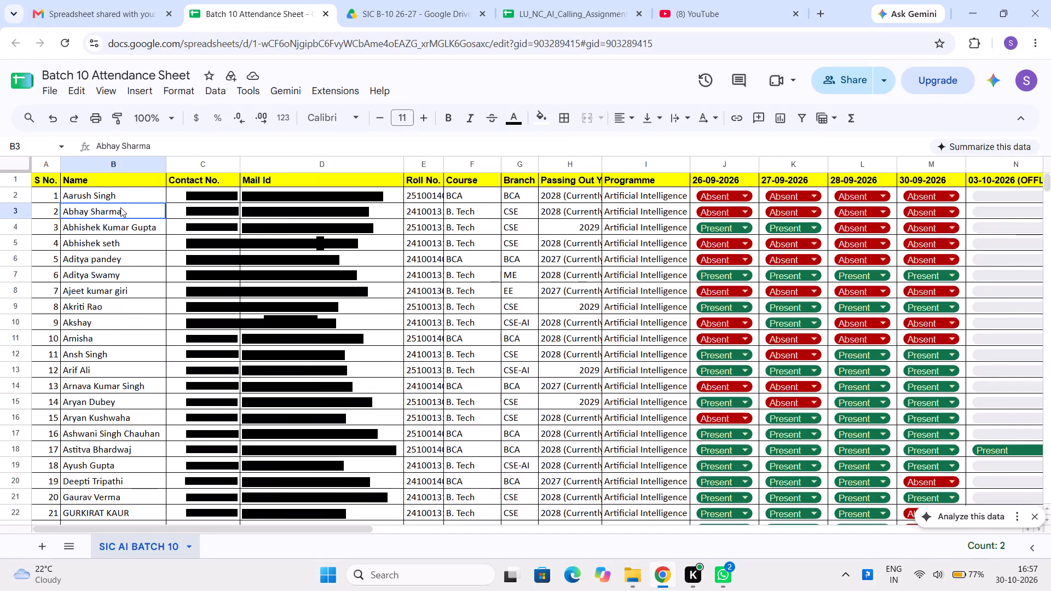
drag(120, 207, 351, 214)
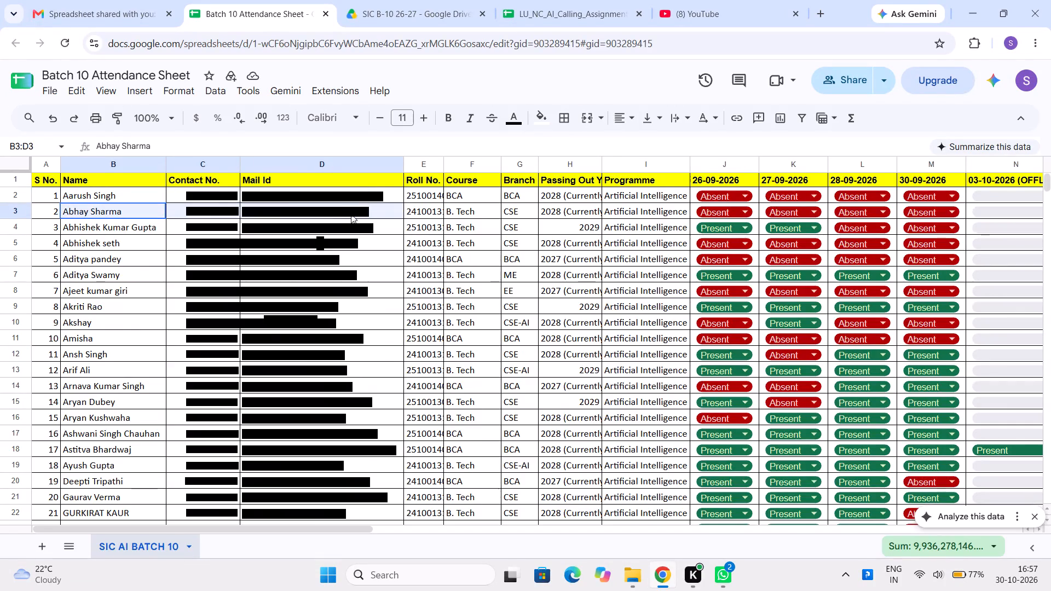
drag(351, 214, 372, 211)
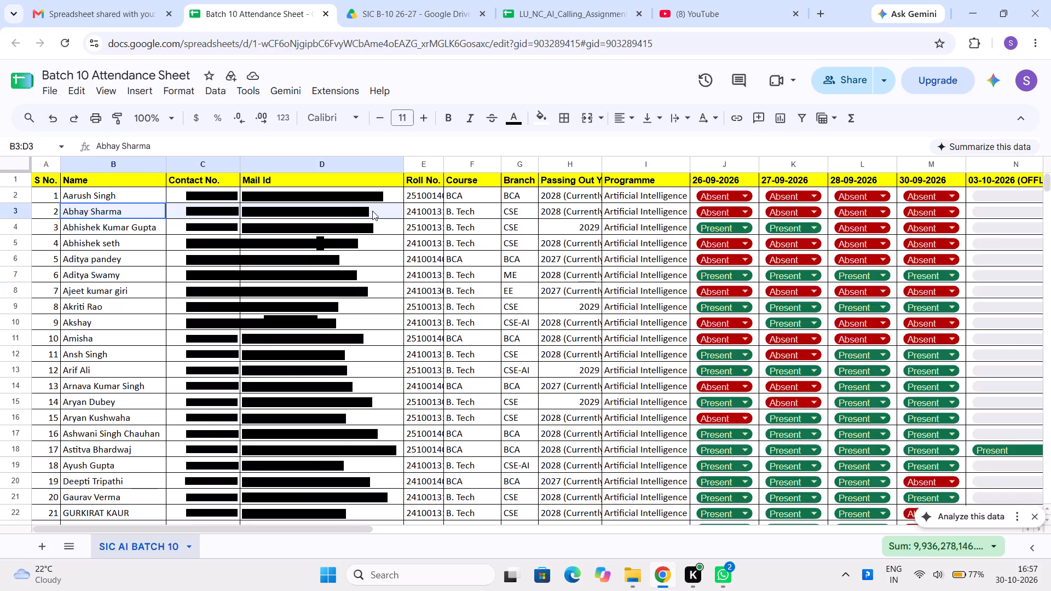
drag(372, 211, 737, 232)
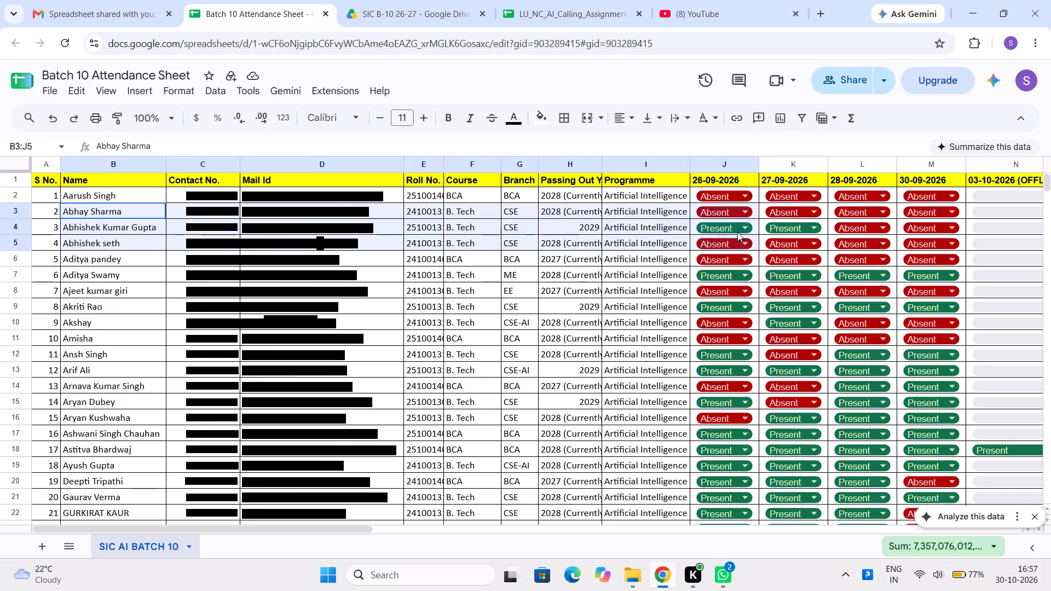
drag(737, 232, 1042, 227)
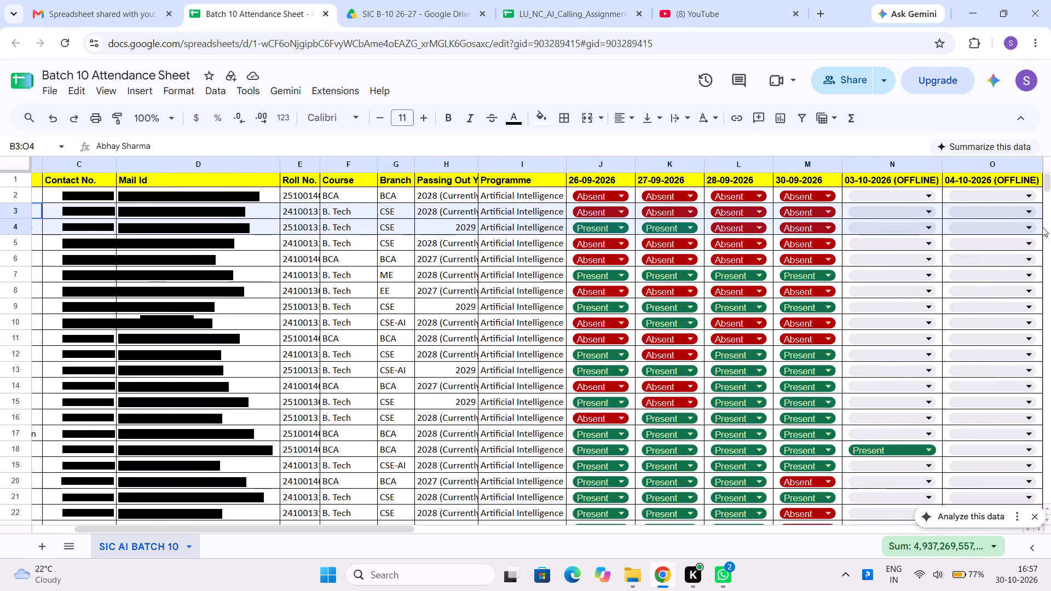
drag(1042, 227, 1050, 223)
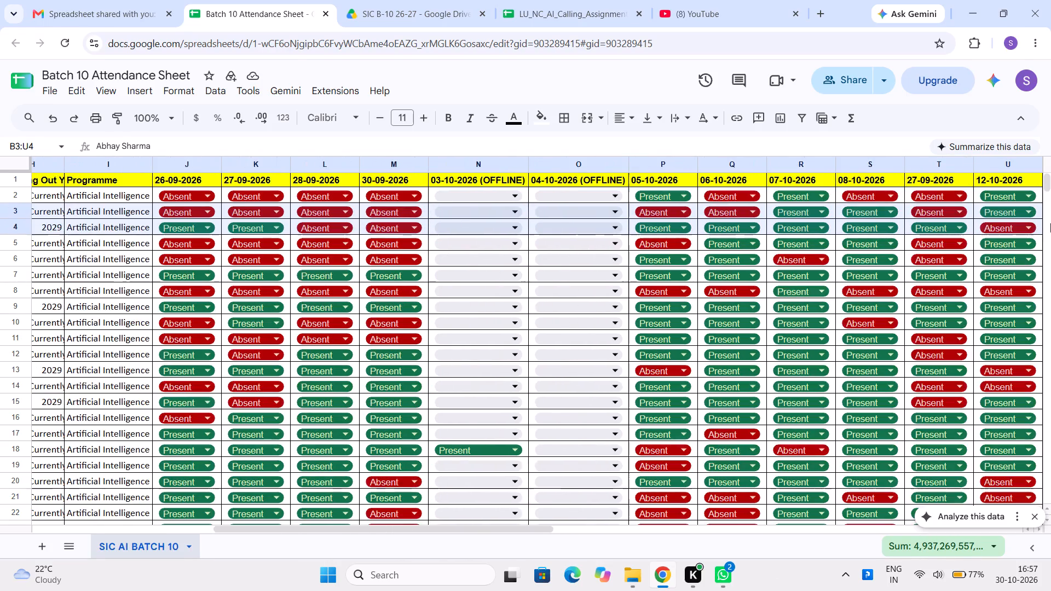
drag(1050, 223, 1050, 222)
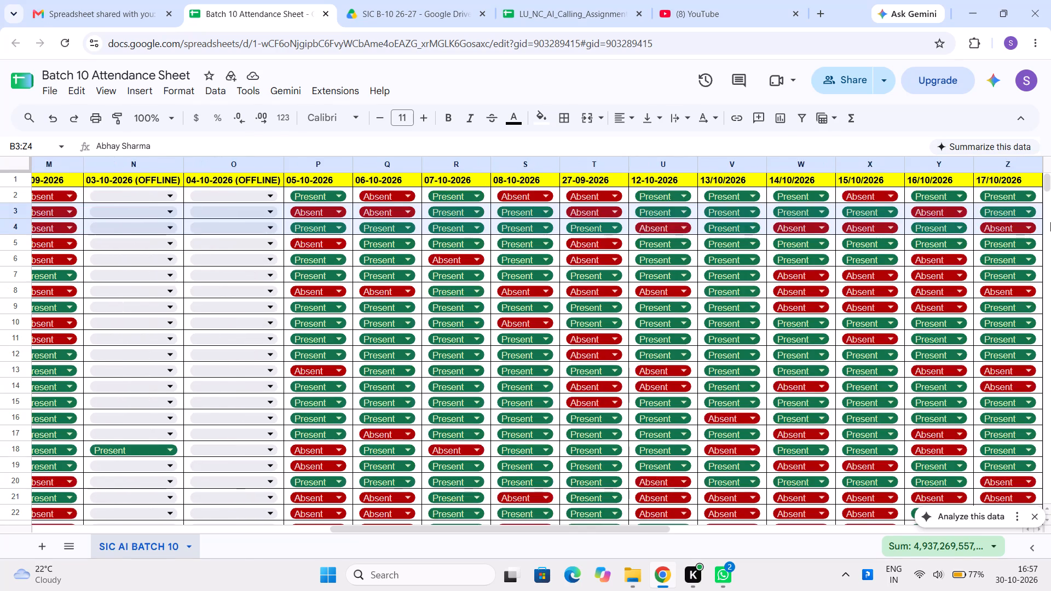
drag(1050, 222, 1049, 222)
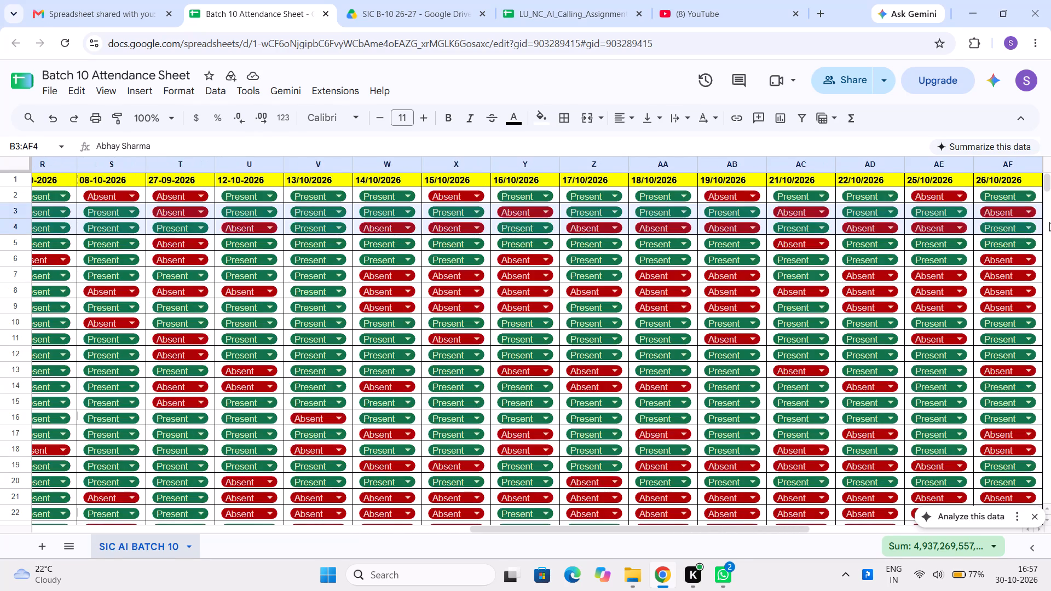
drag(1049, 222, 908, 236)
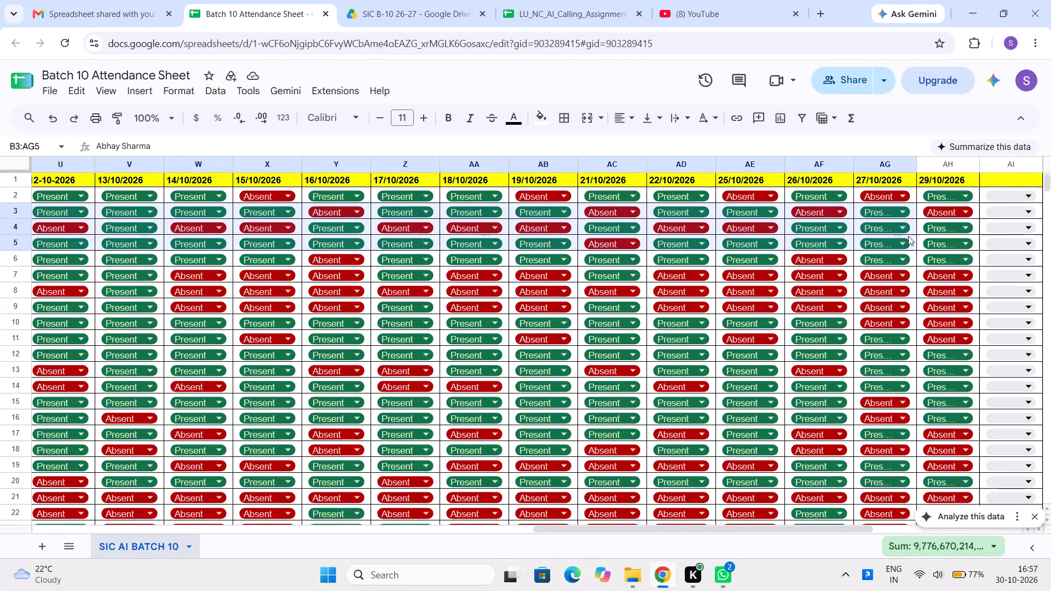
drag(908, 236, 969, 207)
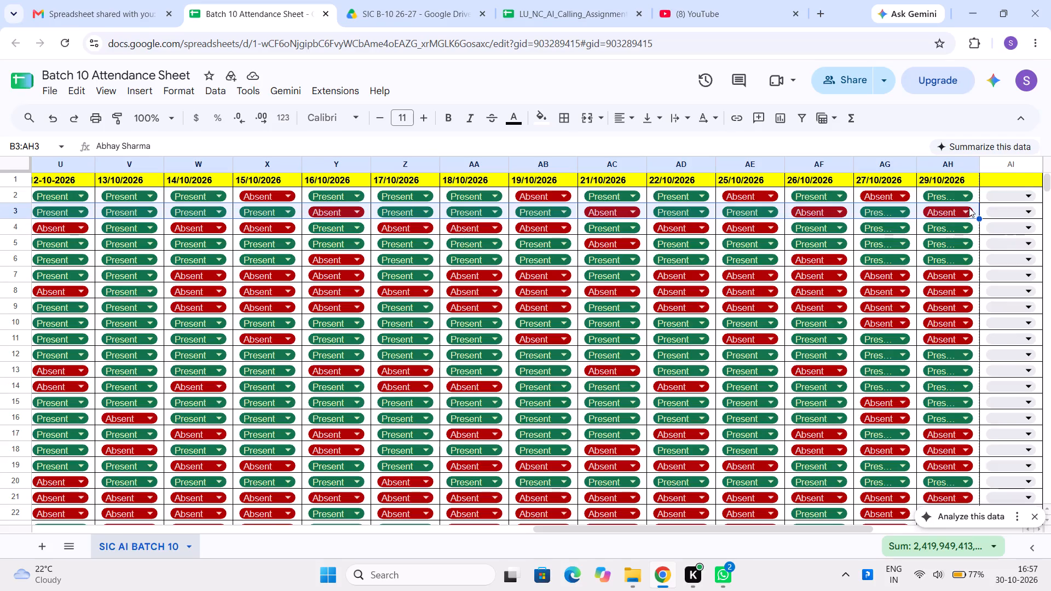
key(ctrl+c)
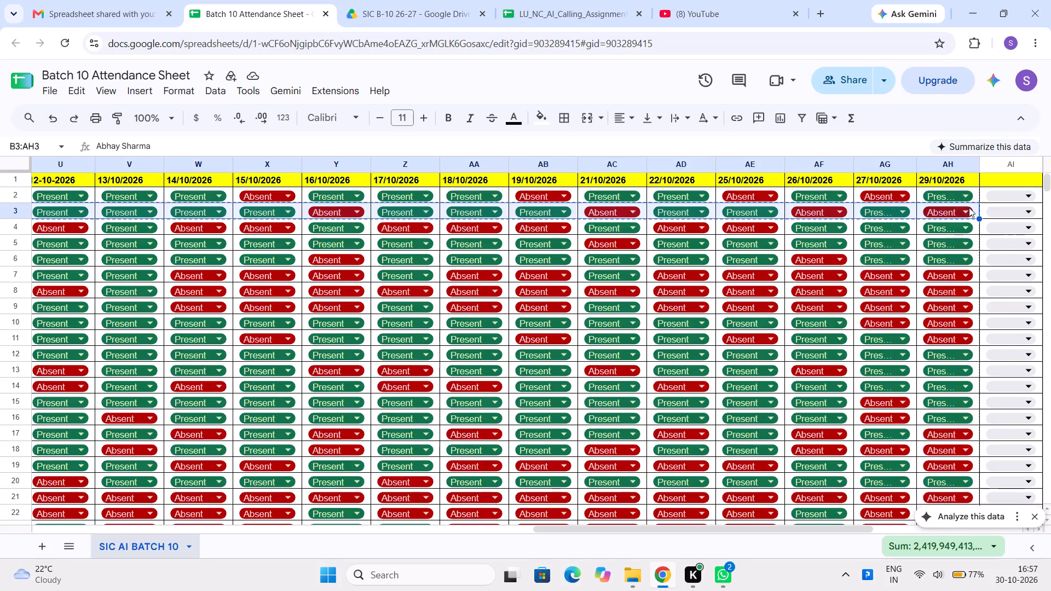
key(ctrl+c)
Paste the copied student record below the roster, starting in cell B54.
scroll(908, 287, down, 2)
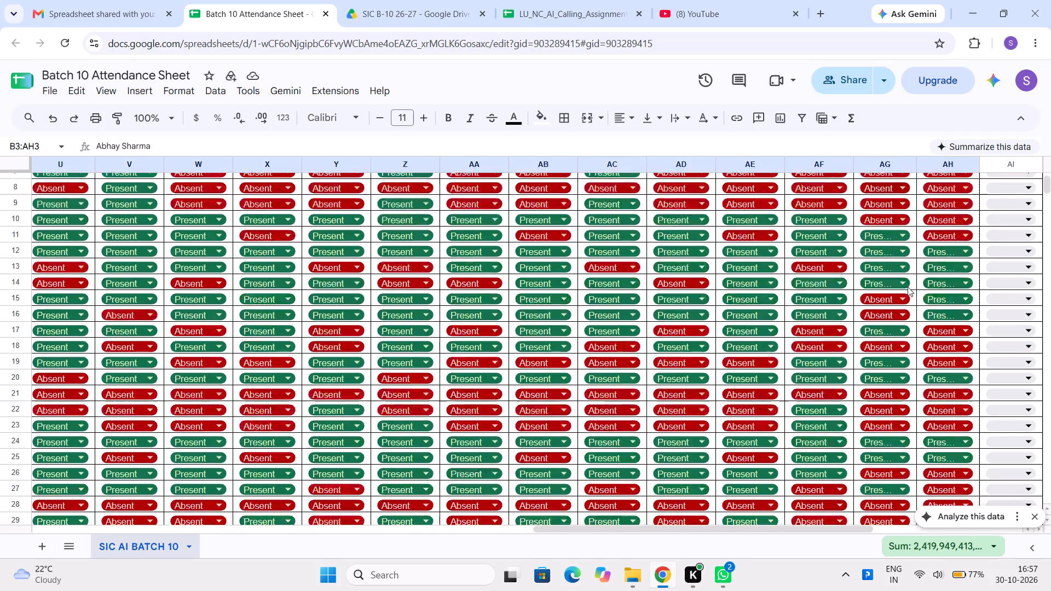
scroll(908, 287, down, 4)
click(592, 264)
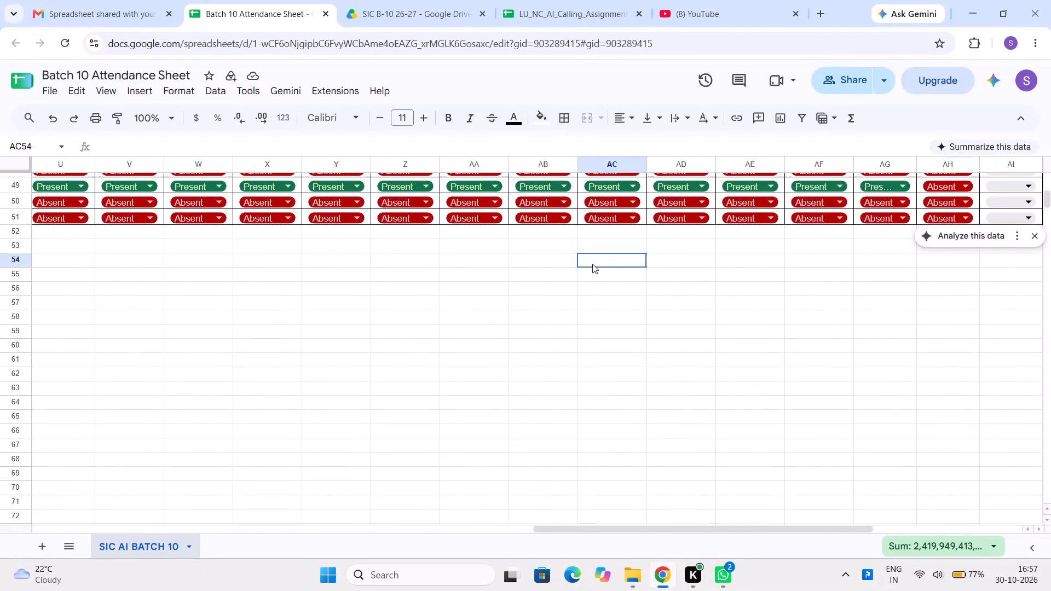
click(470, 265)
scroll(470, 265, right, 15)
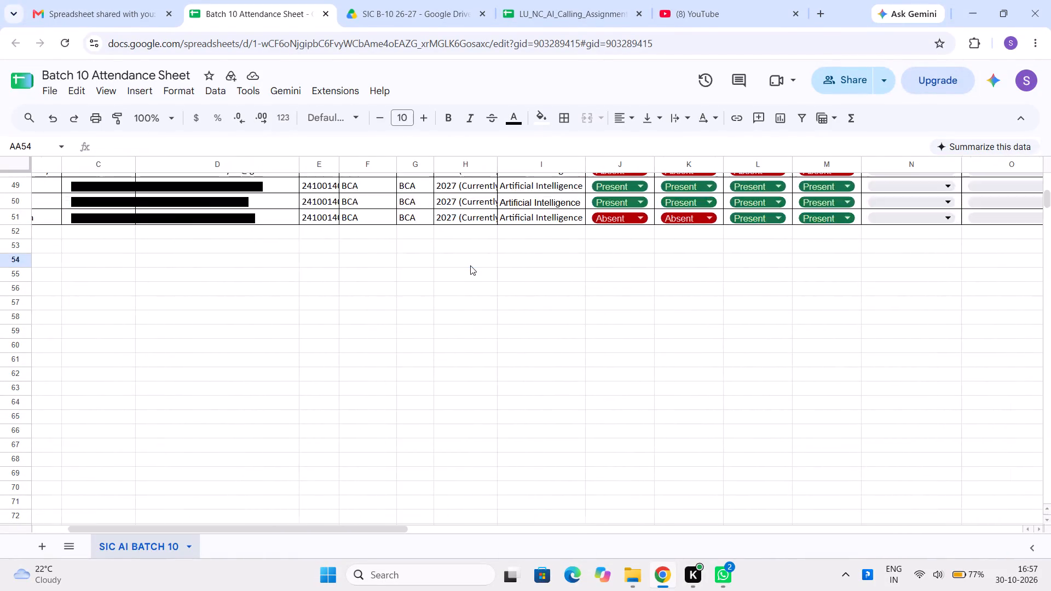
scroll(236, 236, up, 4)
scroll(236, 236, down, 2)
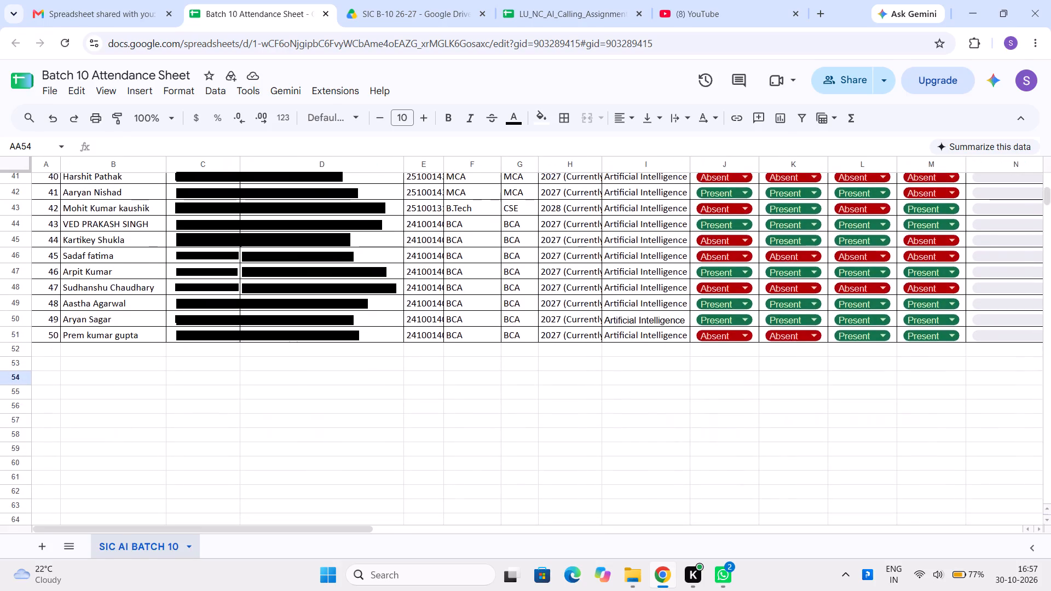
click(96, 373)
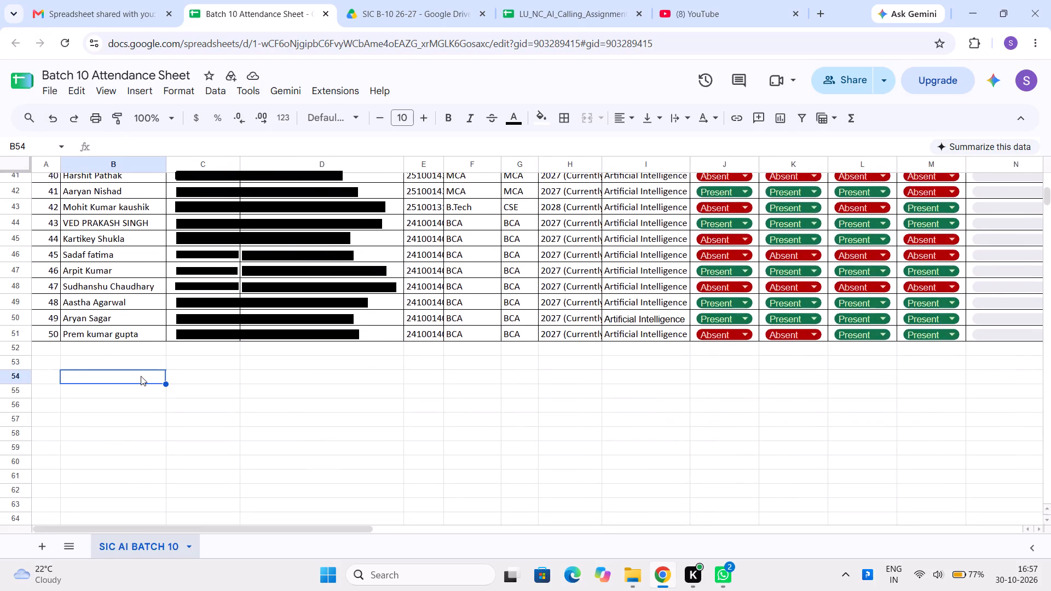
key(ctrl+v)
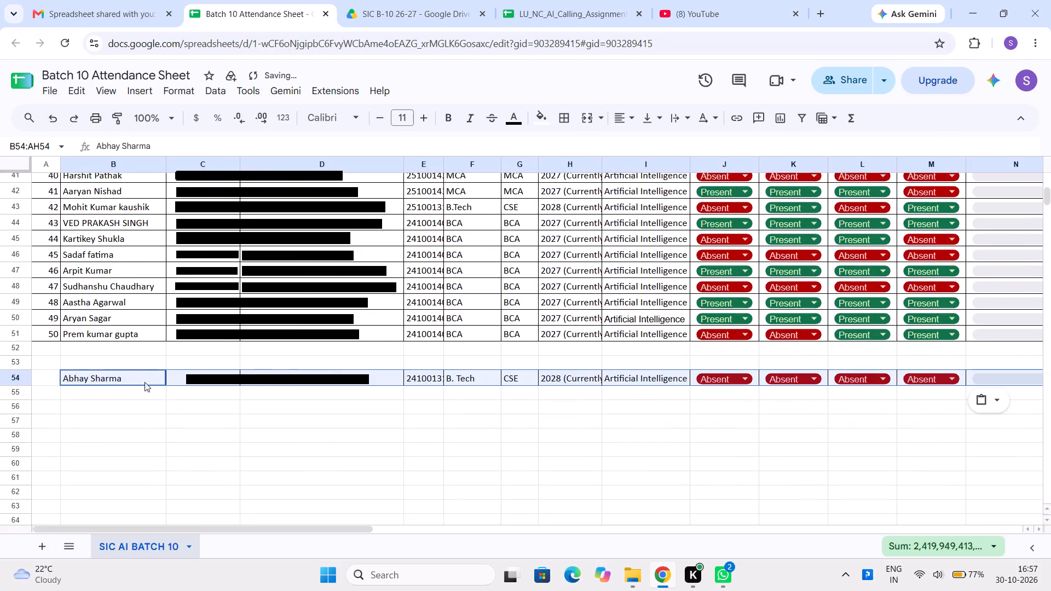
Review the pasted record in row 54 across all its details and attendance columns.
click(189, 470)
scroll(189, 470, left, 4)
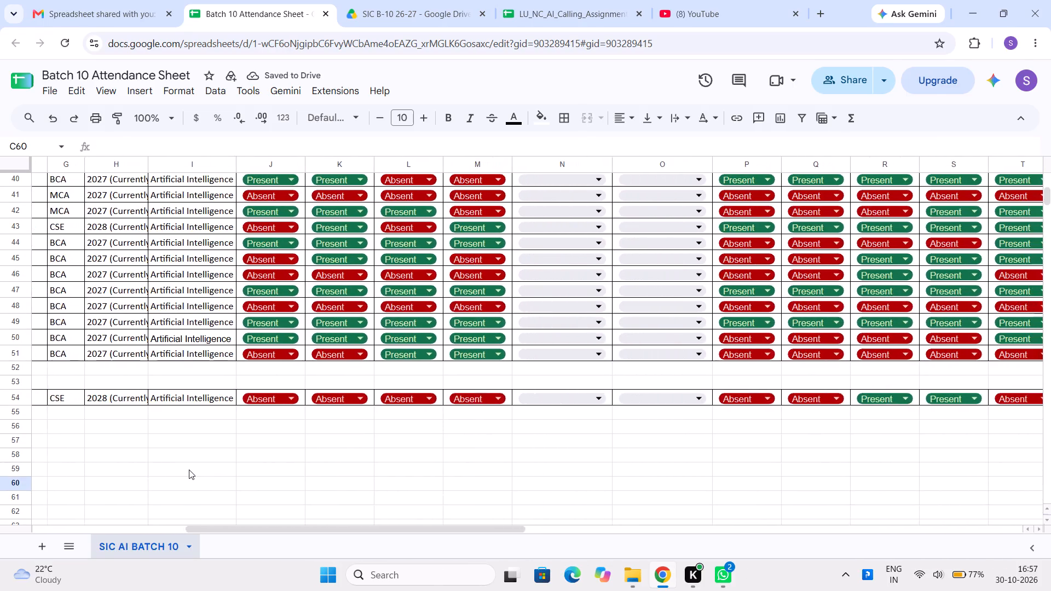
scroll(189, 470, left, 12)
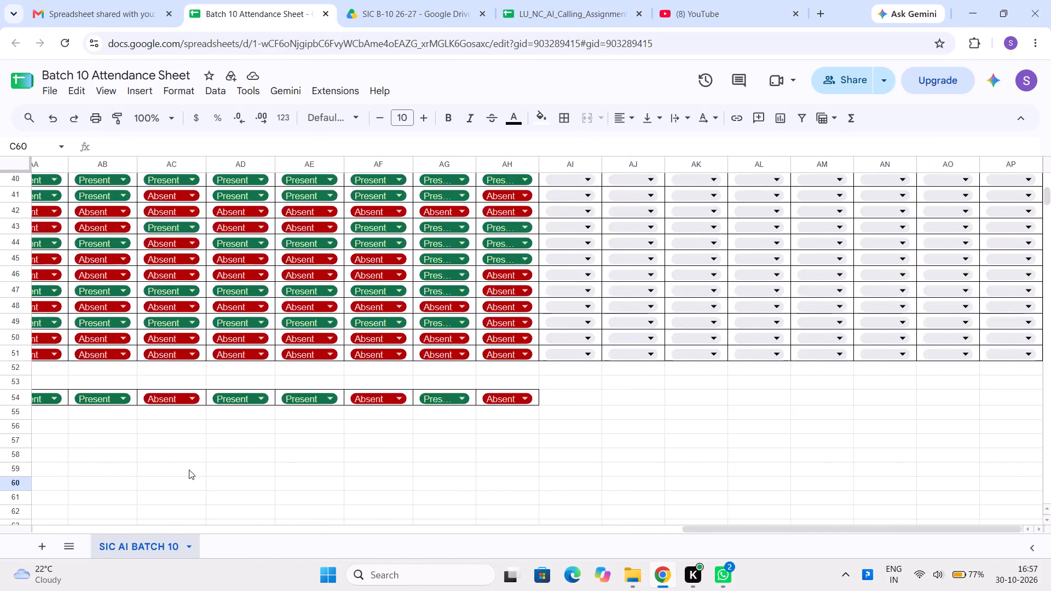
scroll(189, 470, right, 6)
scroll(189, 470, up, 8)
scroll(189, 470, right, 5)
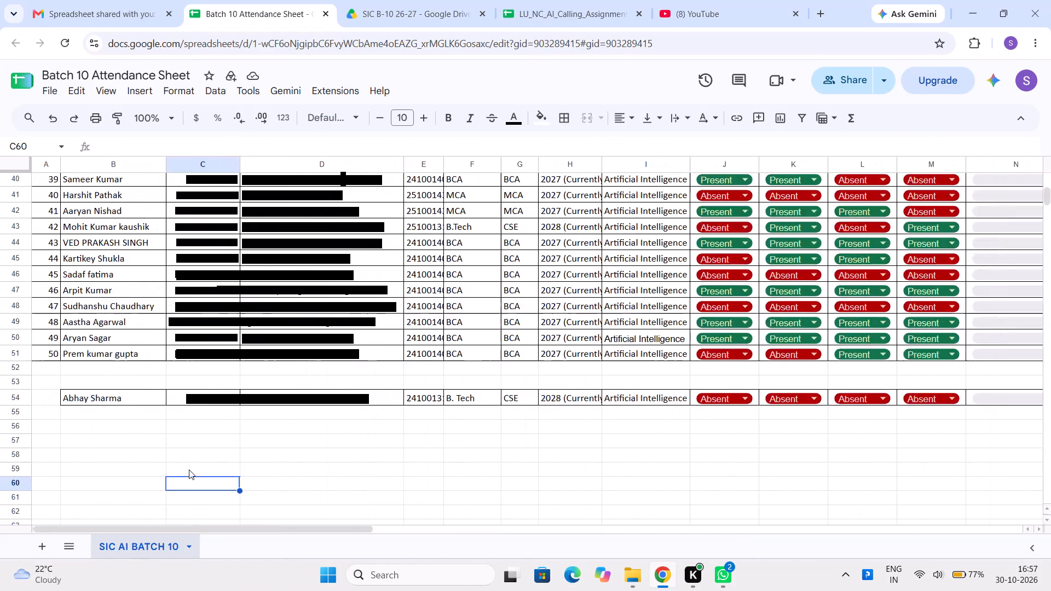
Select the empty cell A53 above the pasted record and return to the start of the student list.
click(42, 389)
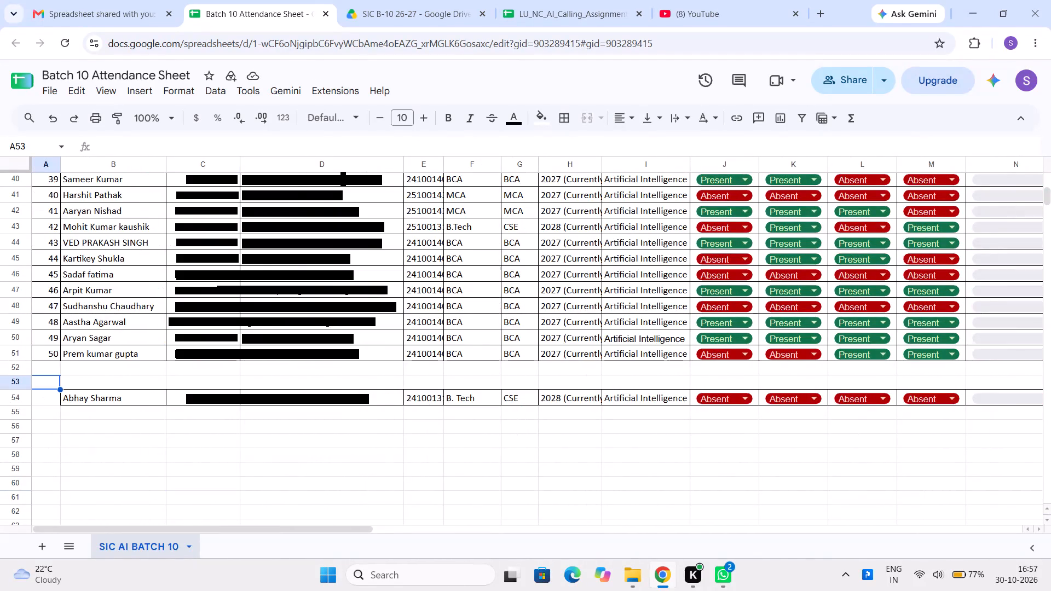
scroll(64, 355, up, 5)
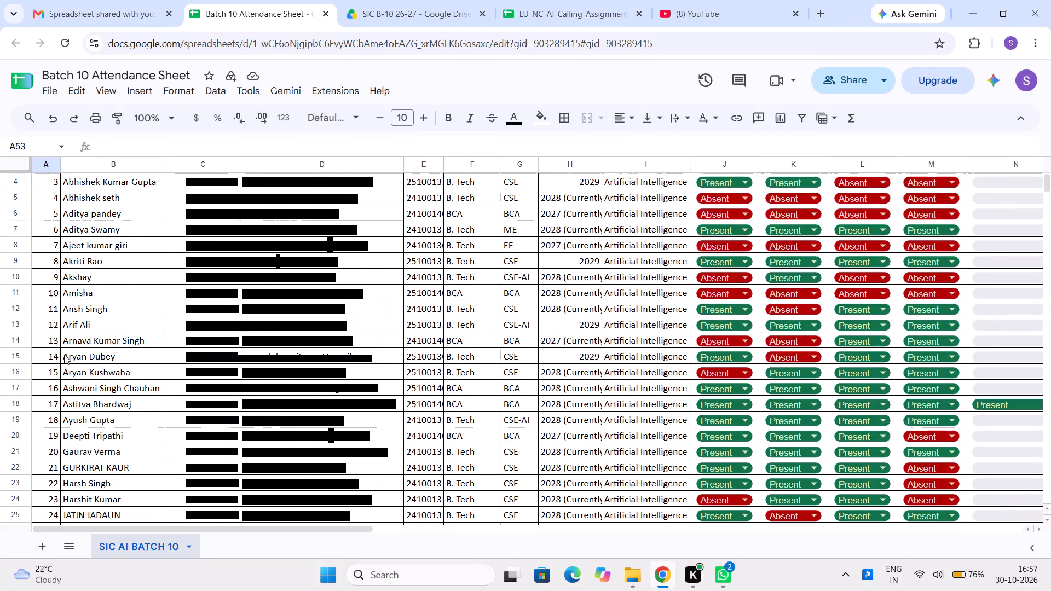
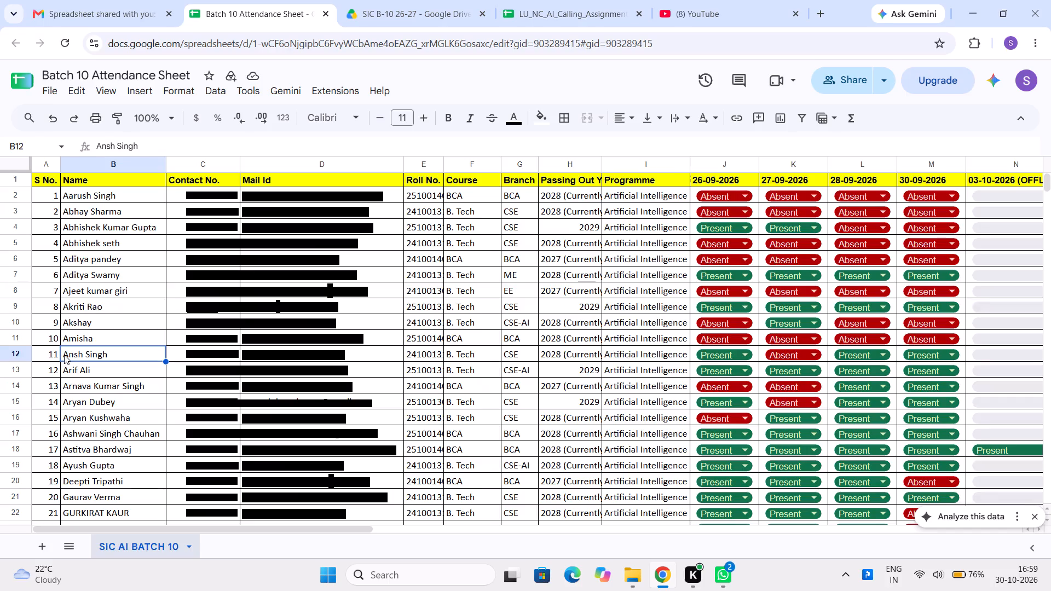
Check the last roster entries, student nos. 48 to 50, against the separate record in row 54.
scroll(159, 381, down, 6)
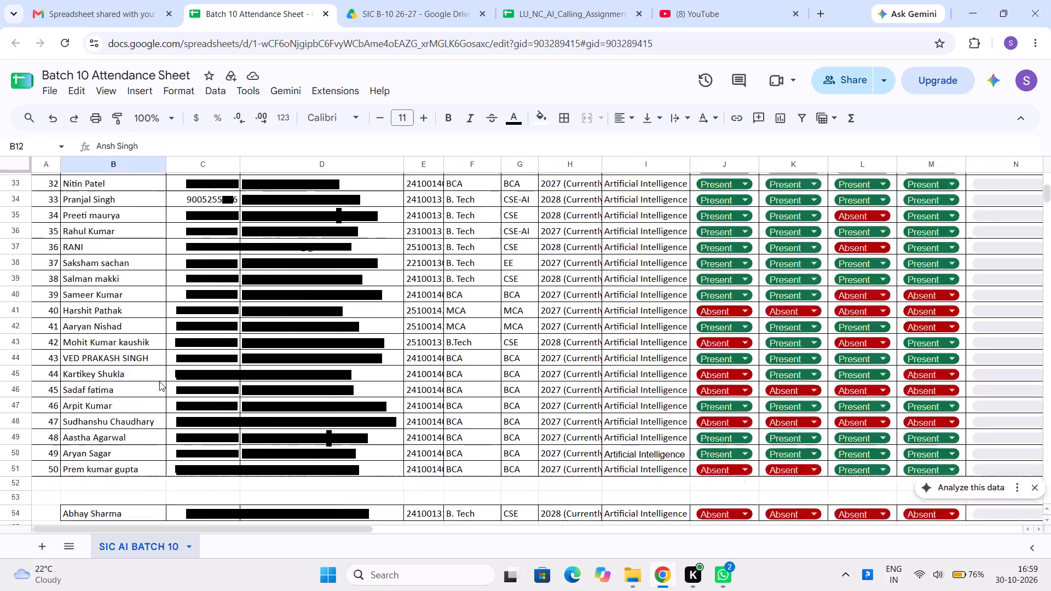
scroll(159, 381, up, 3)
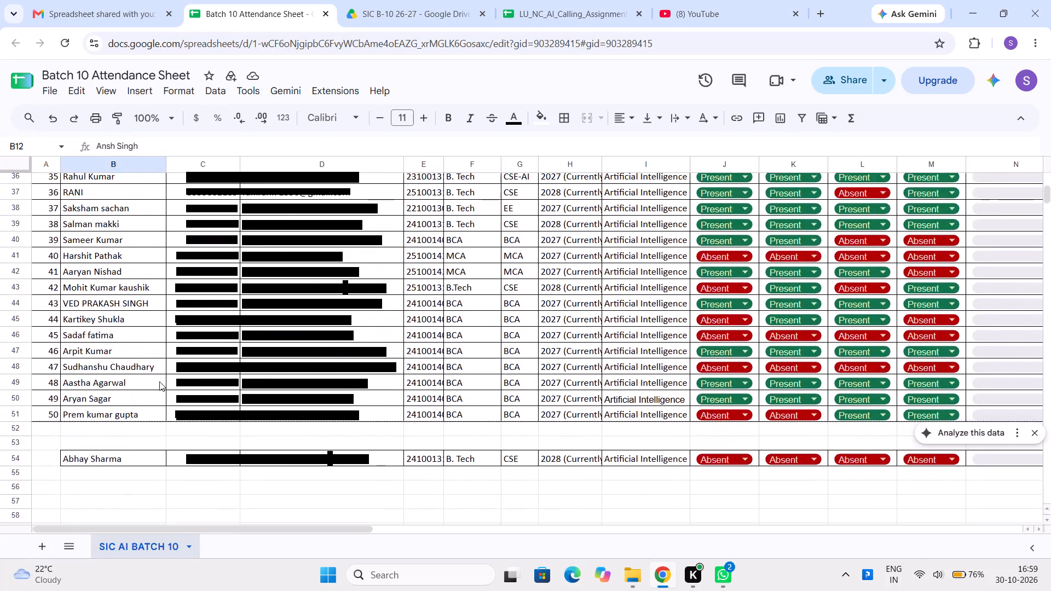
scroll(159, 381, up, 1)
click(143, 402)
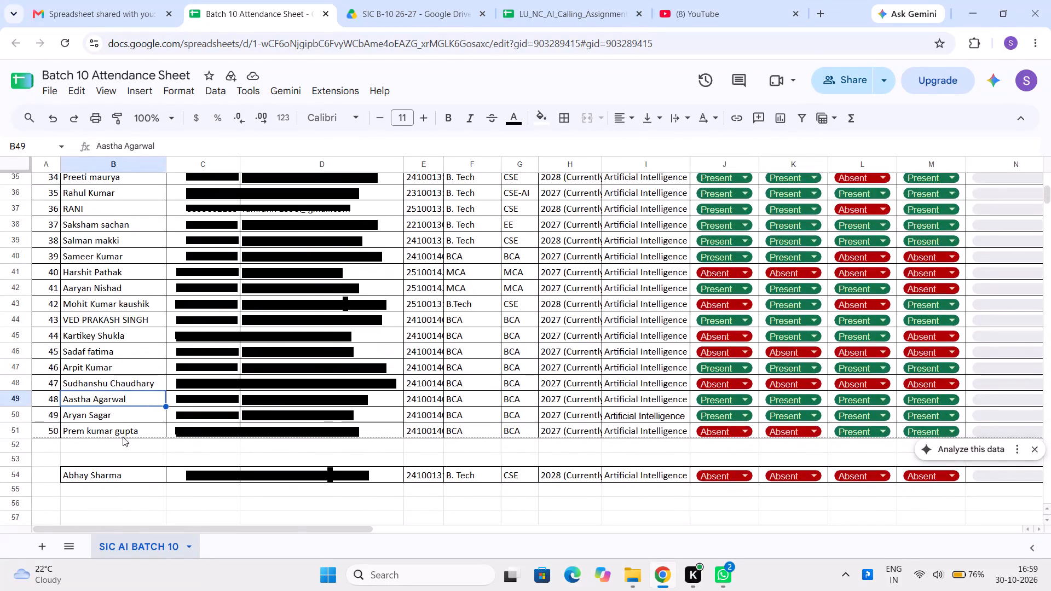
click(122, 438)
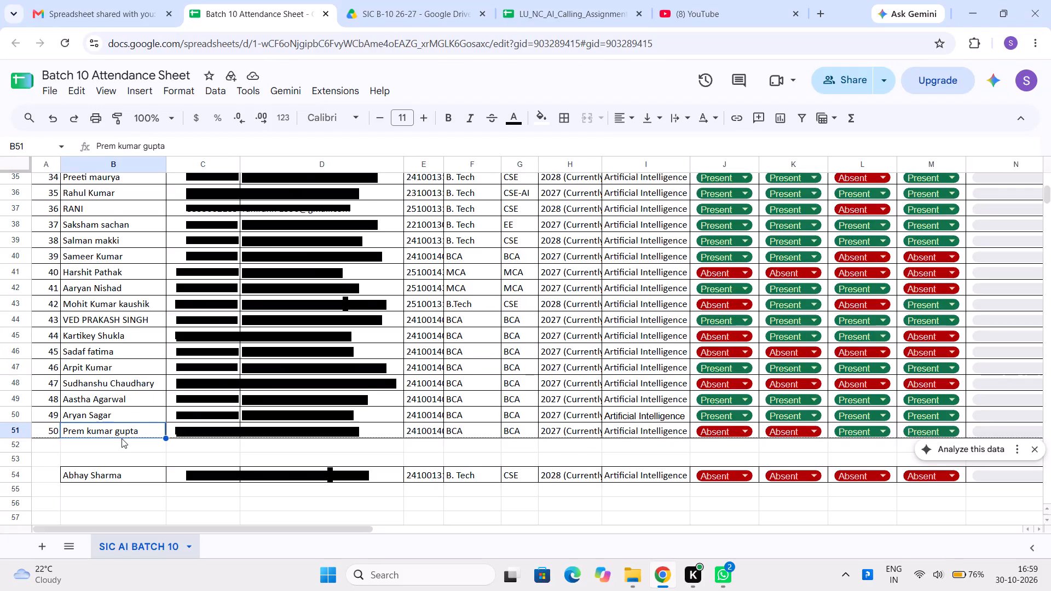
scroll(122, 438, down, 1)
scroll(122, 438, up, 1)
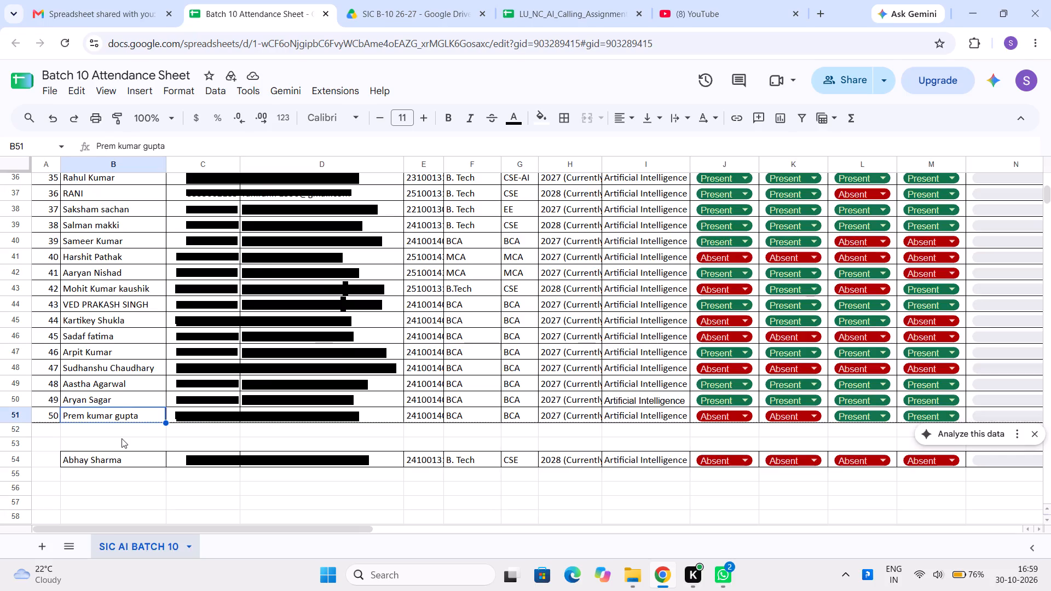
Compare the original record of student no. 2 at the start of the roster with its copy in row 54.
scroll(132, 357, up, 5)
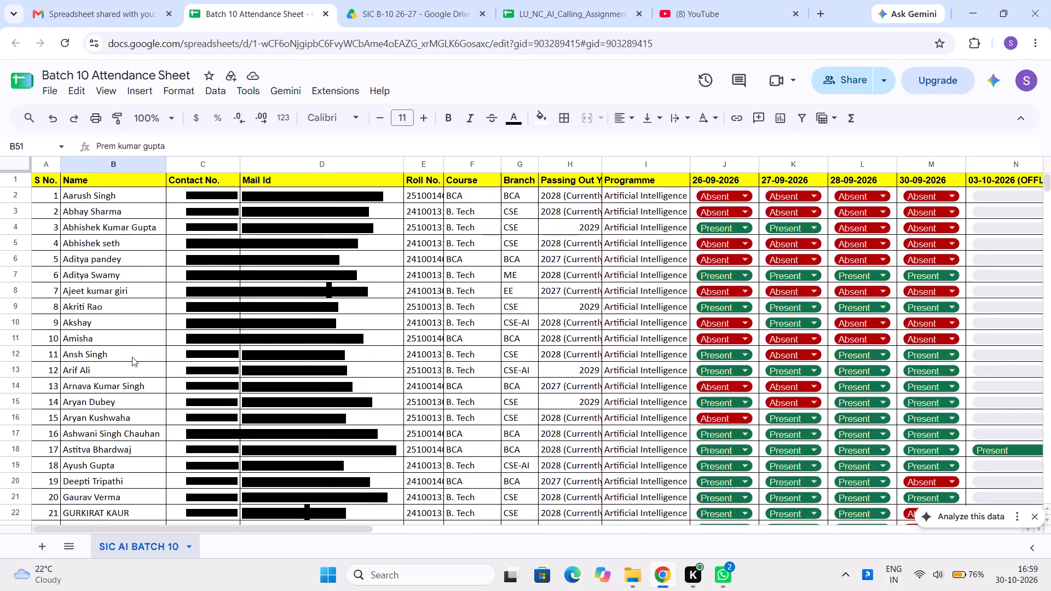
scroll(132, 357, up, 1)
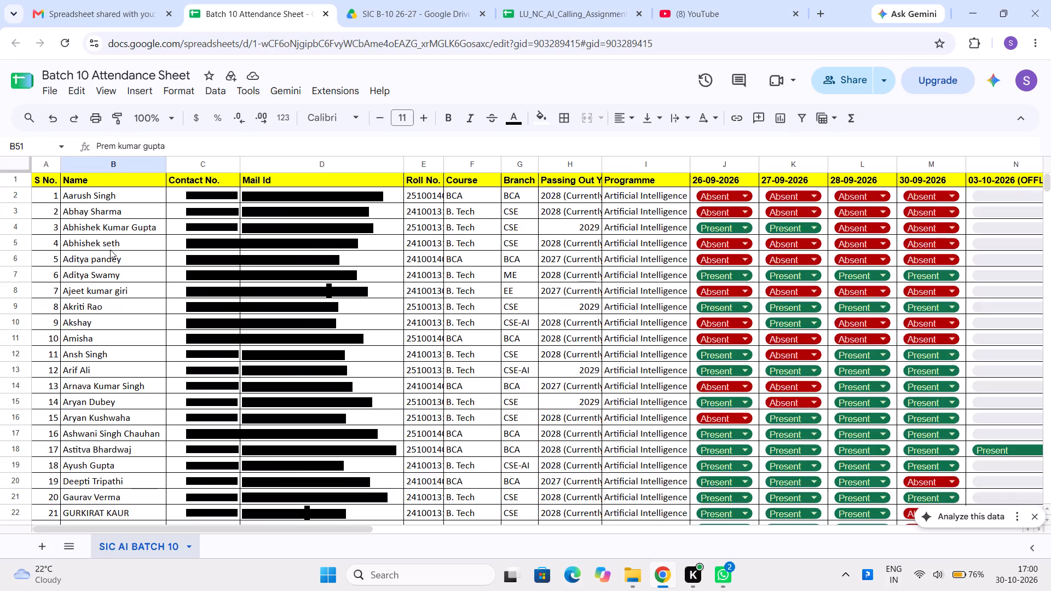
click(50, 201)
click(106, 190)
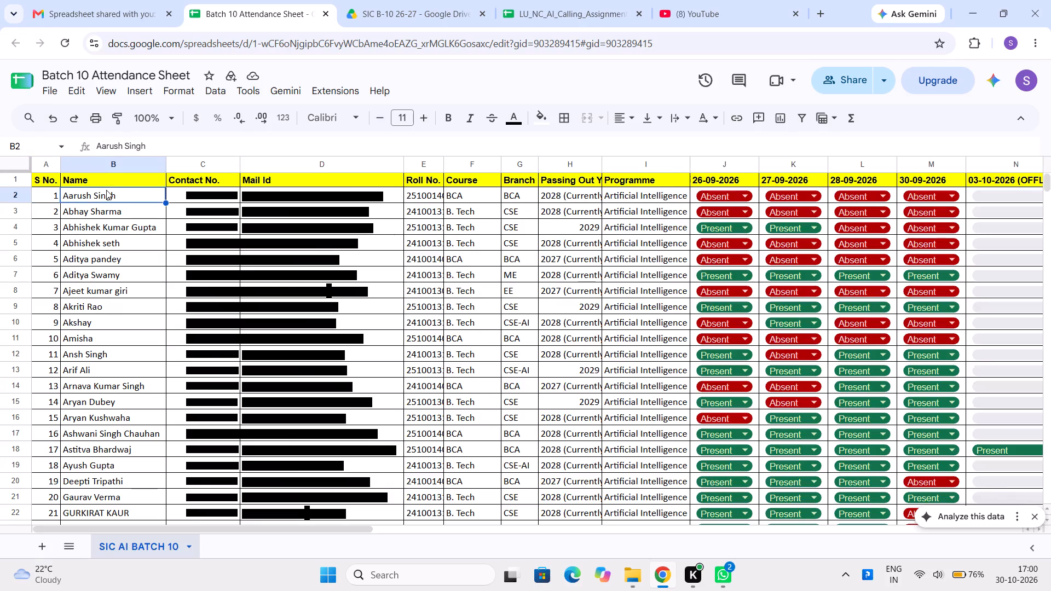
double_click(132, 199)
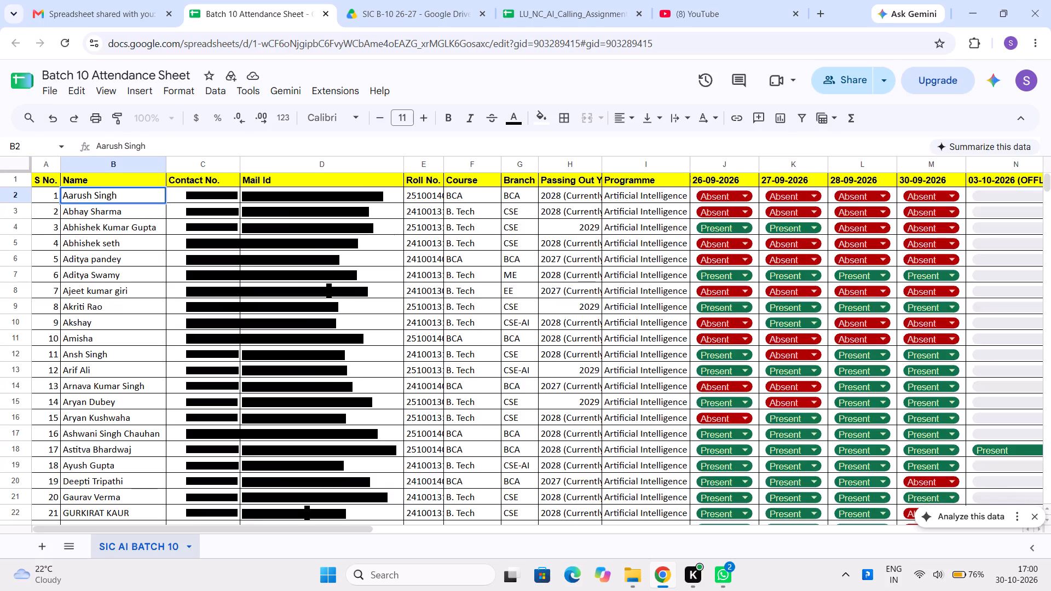
click(132, 199)
click(128, 216)
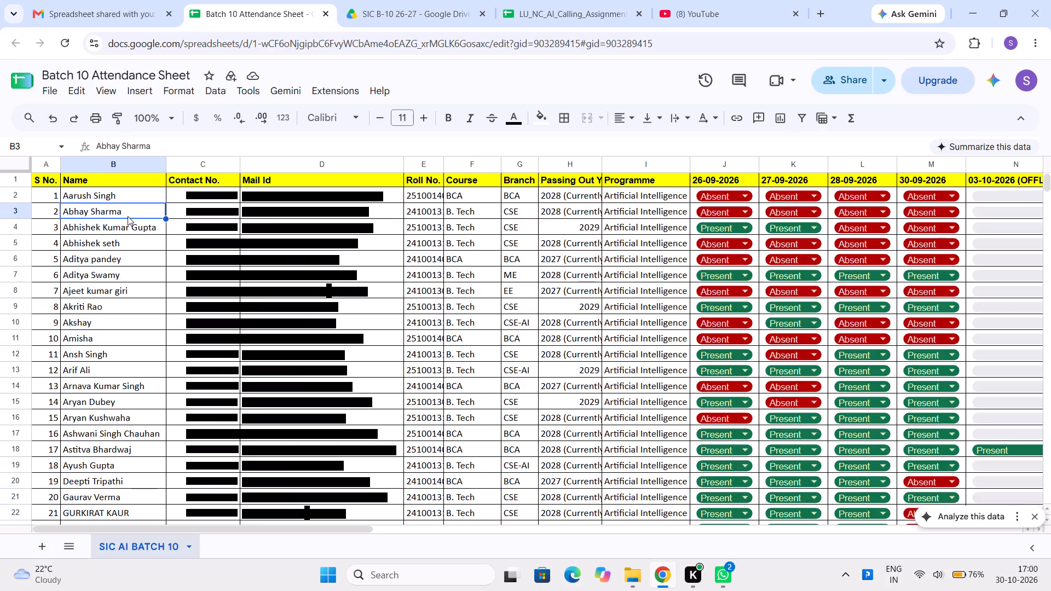
scroll(128, 216, down, 1)
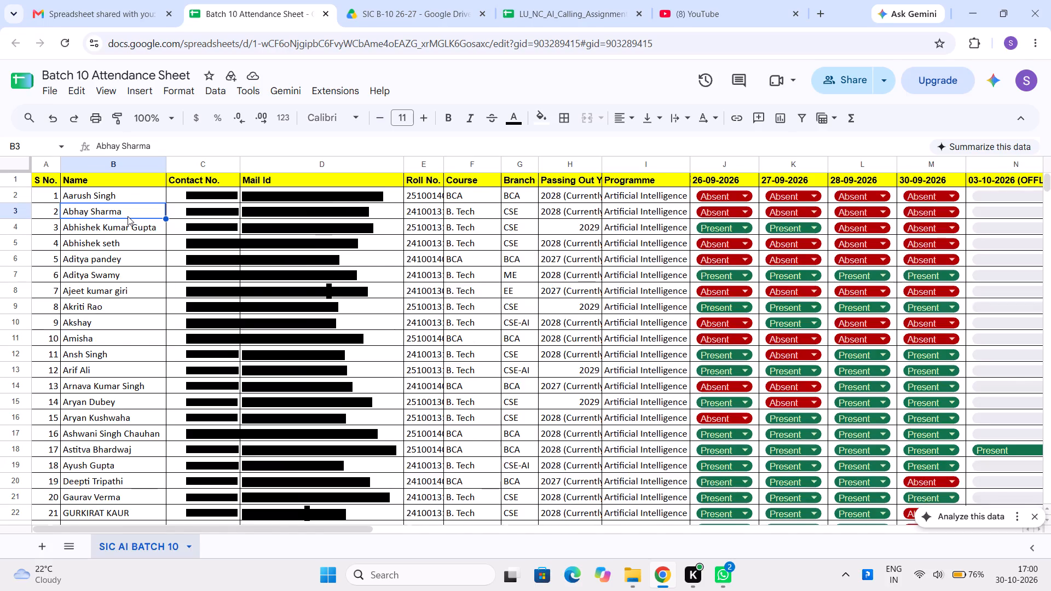
scroll(128, 216, down, 3)
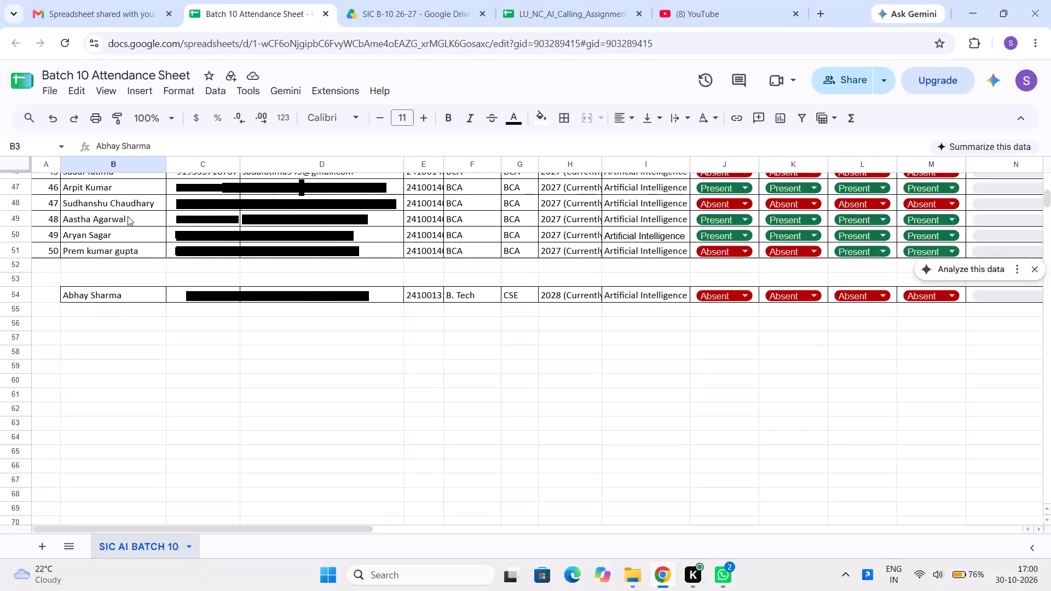
scroll(128, 216, up, 1)
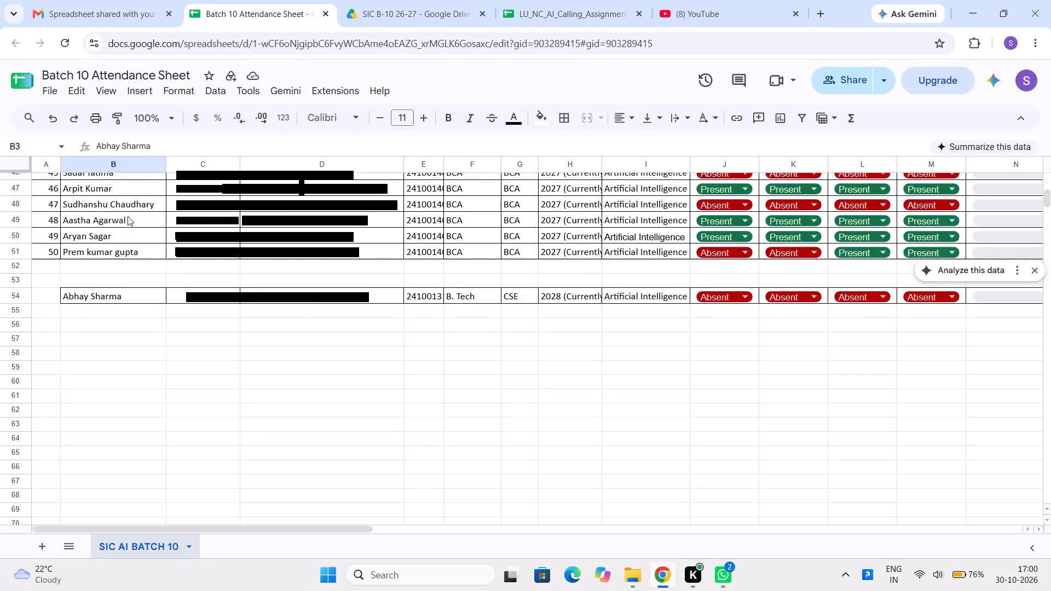
scroll(128, 216, up, 1)
scroll(128, 216, right, 1)
scroll(128, 216, up, 1)
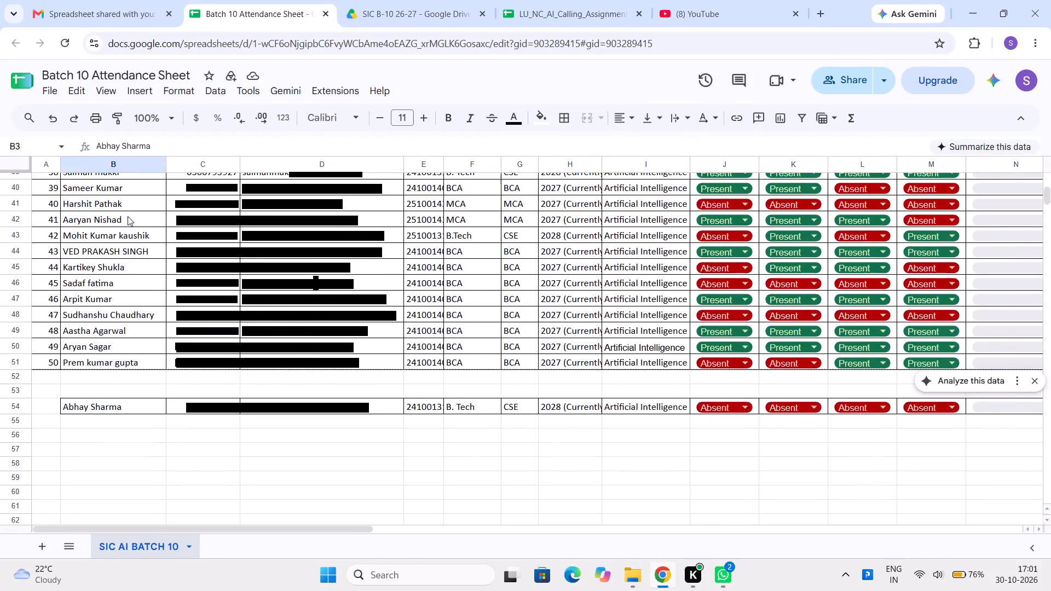
Review the whole roster from student no. 50 back to no. 1, and recheck the separate record in row 54 against it.
scroll(128, 216, up, 1)
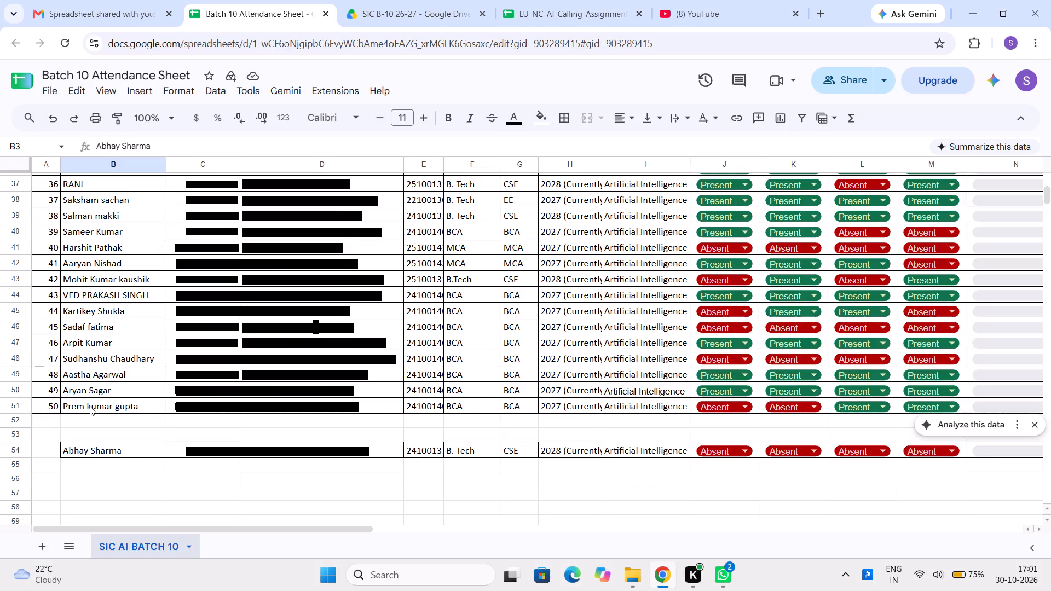
scroll(90, 406, up, 1)
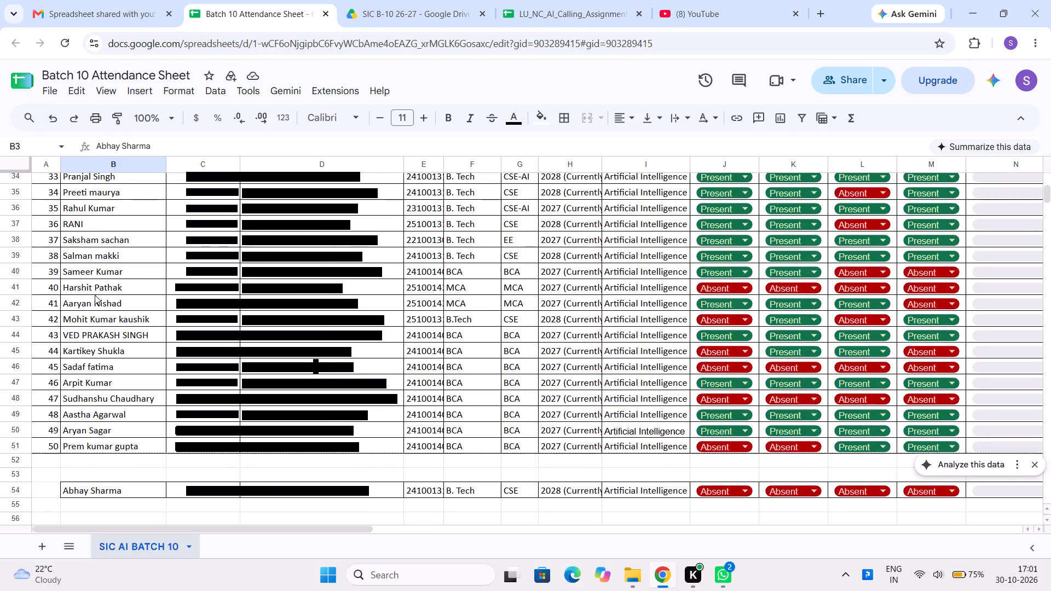
scroll(95, 290, up, 5)
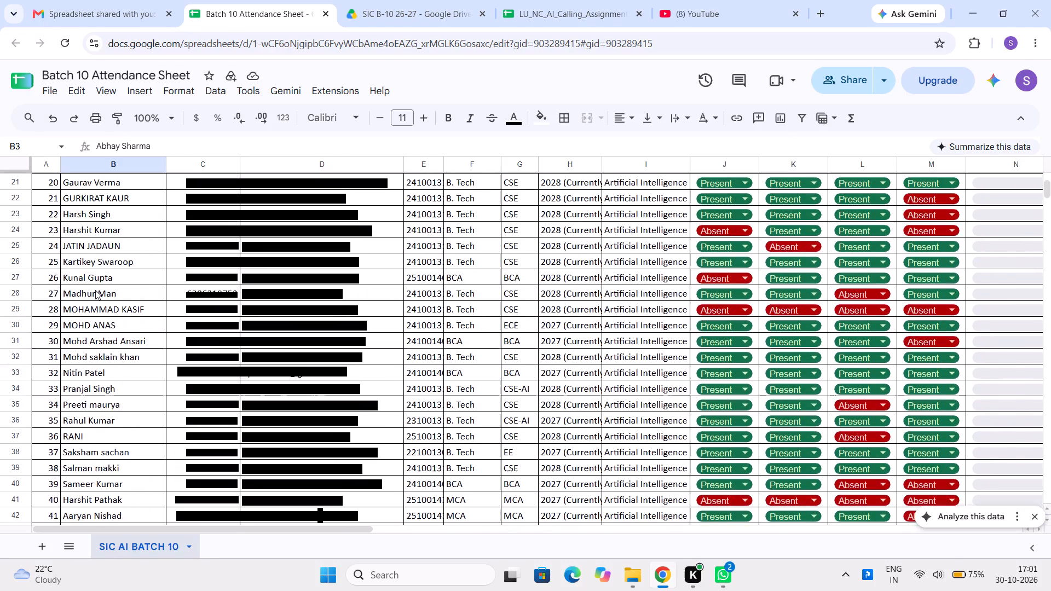
scroll(95, 290, up, 4)
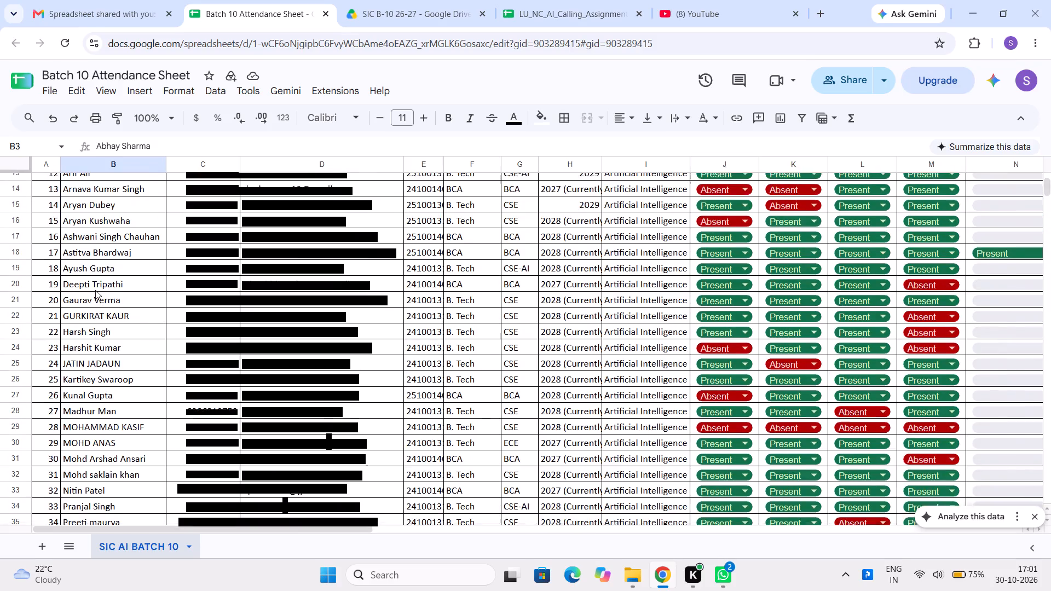
scroll(95, 290, up, 4)
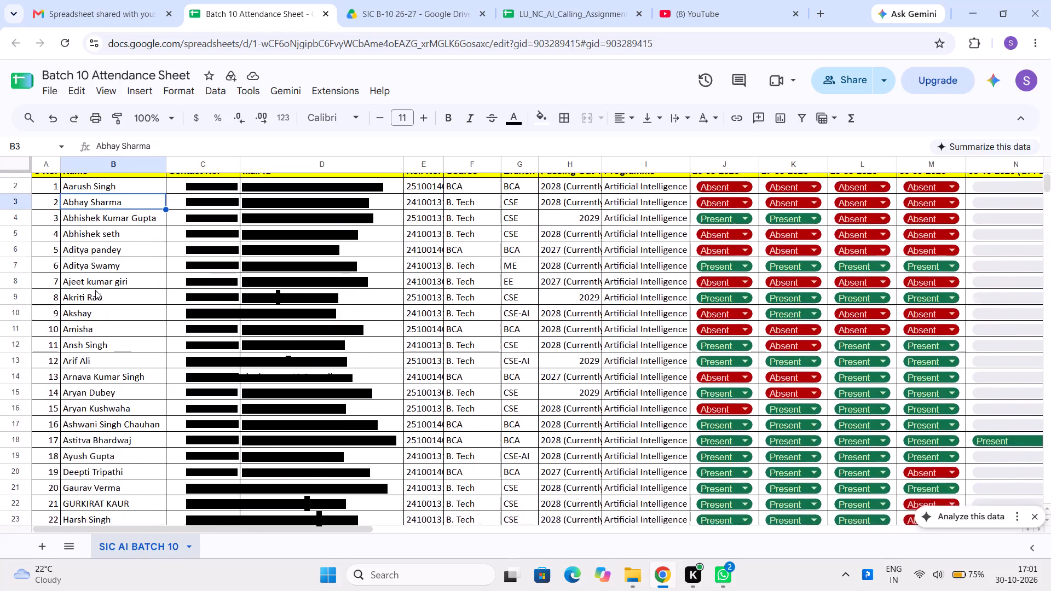
scroll(95, 290, up, 1)
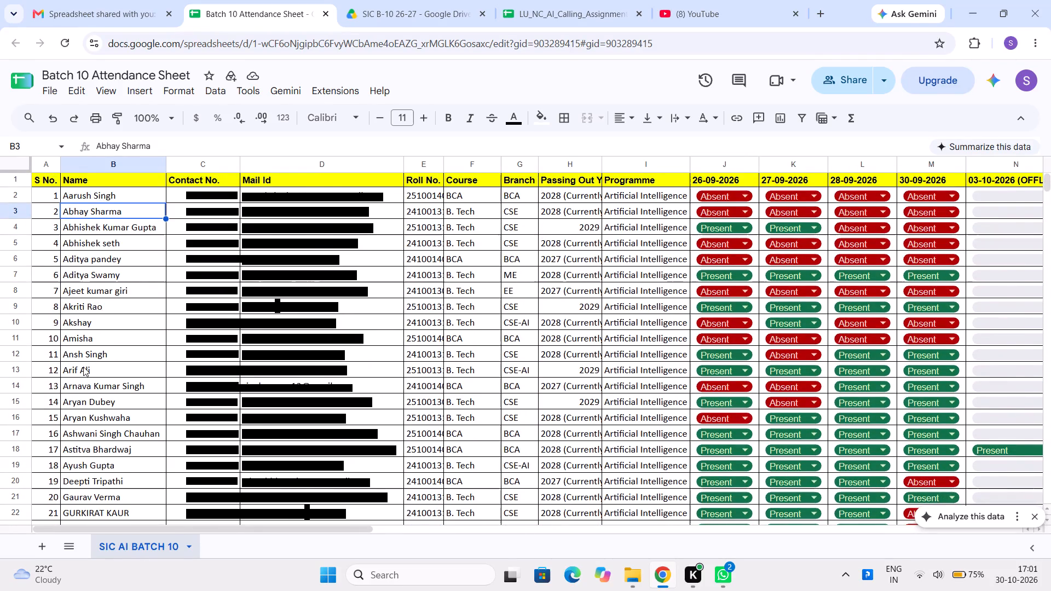
scroll(83, 367, down, 6)
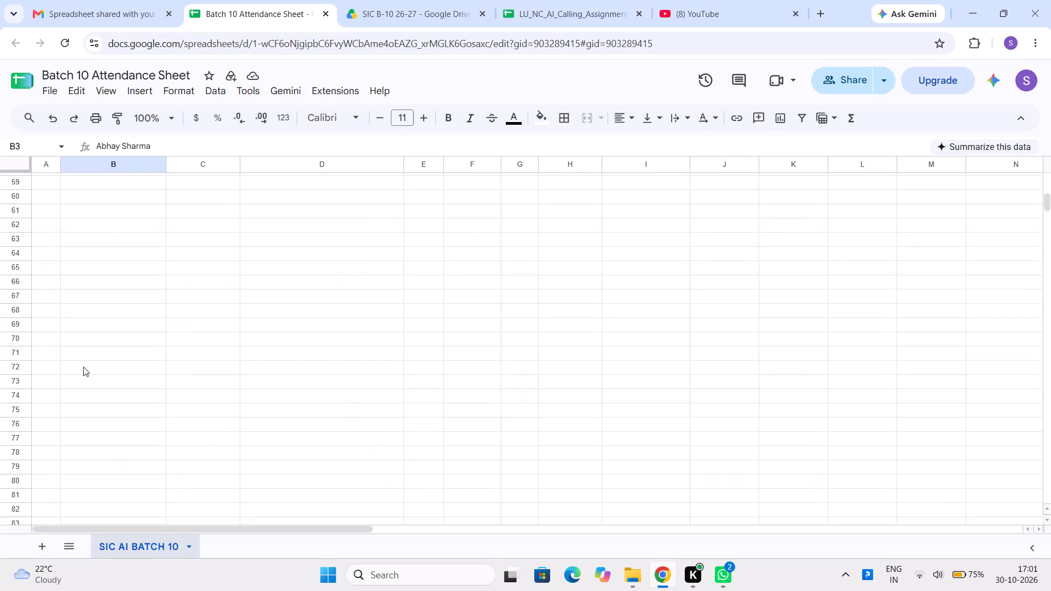
scroll(83, 367, up, 5)
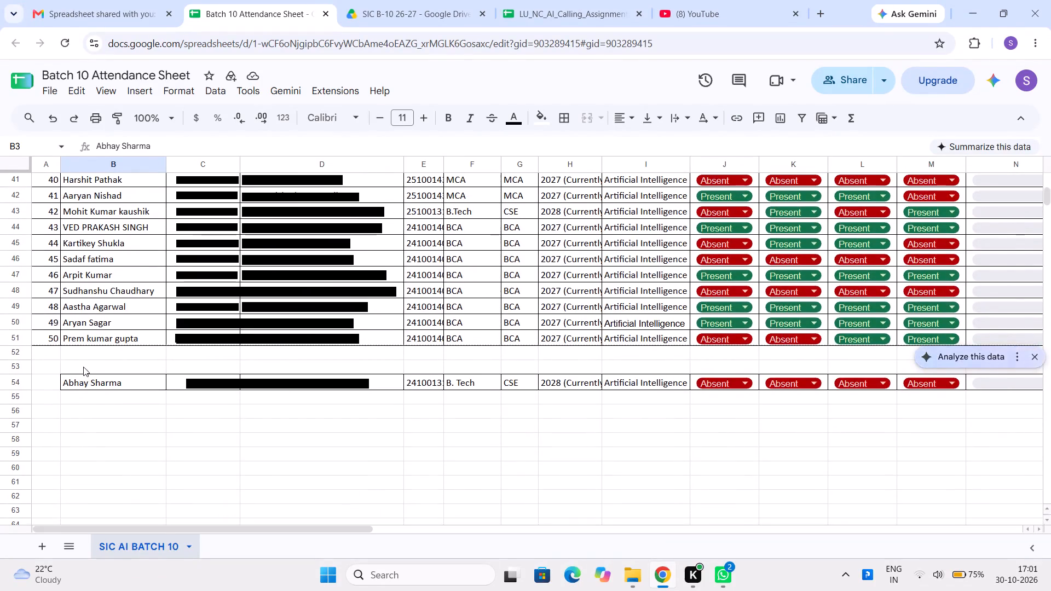
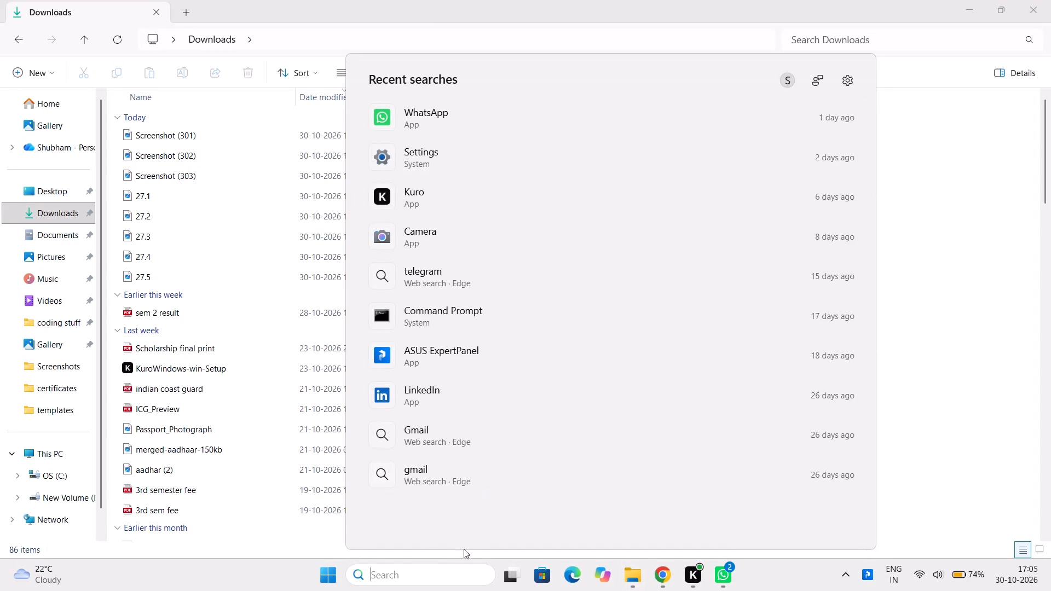
Search the computer for the Notepad app and open it.
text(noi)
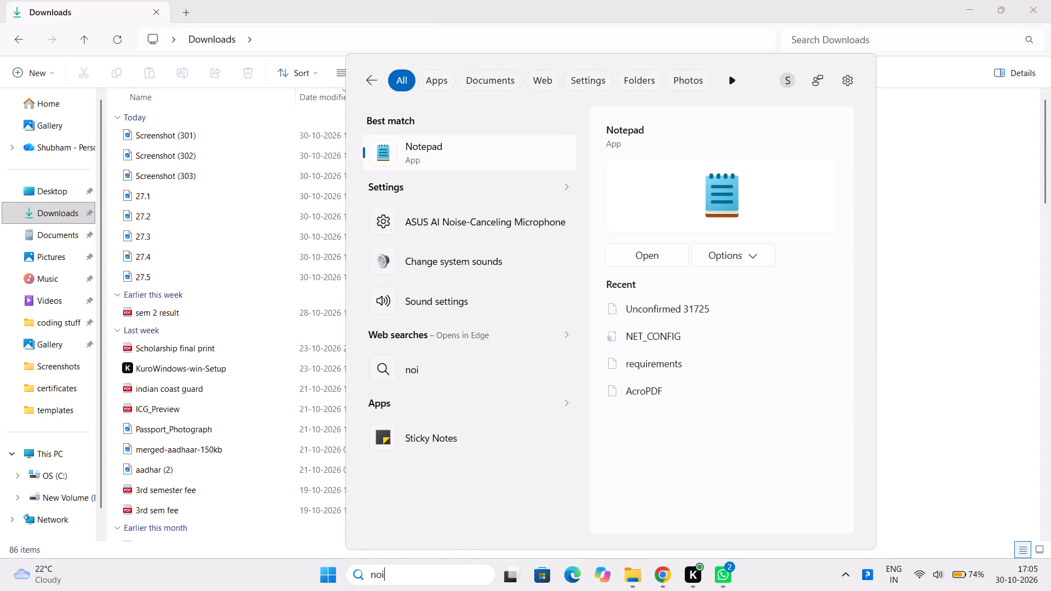
double_click(480, 163)
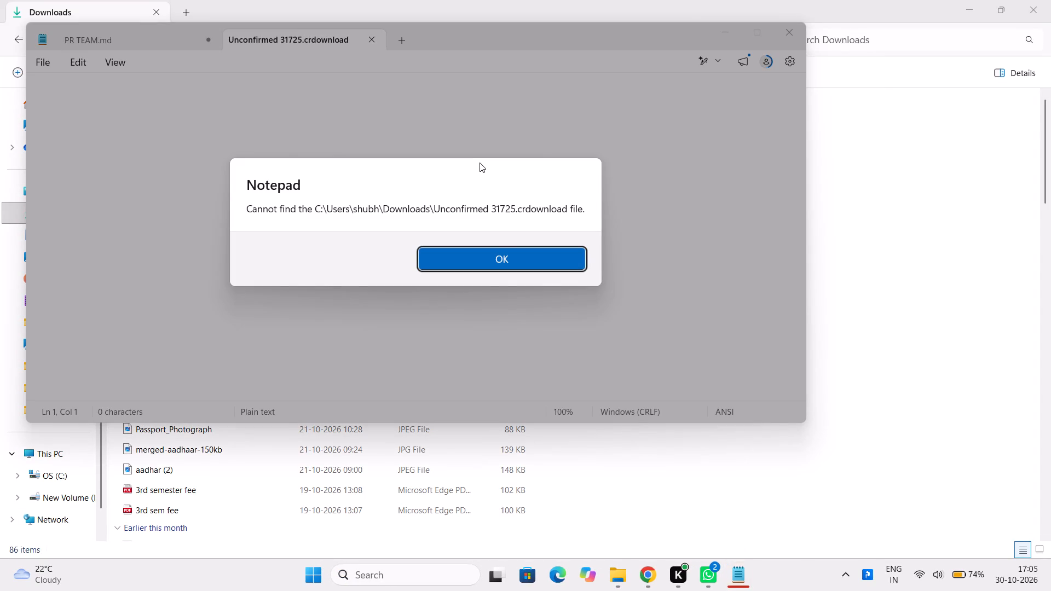
Dismiss the missing-file notice in Notepad and look through the PR TEAM.md notes for slides 1 and 2.
click(497, 264)
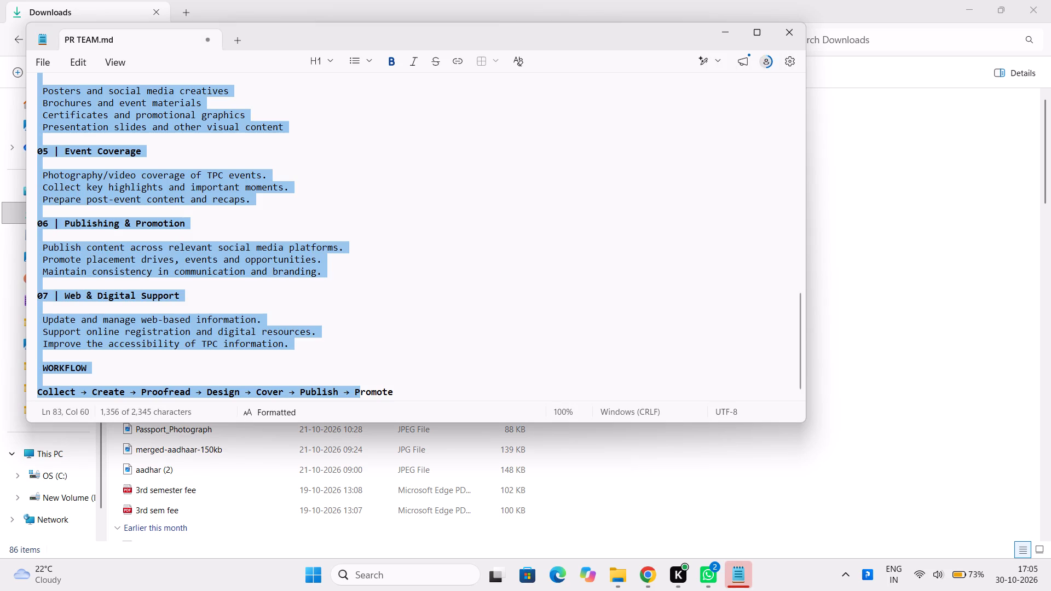
click(754, 37)
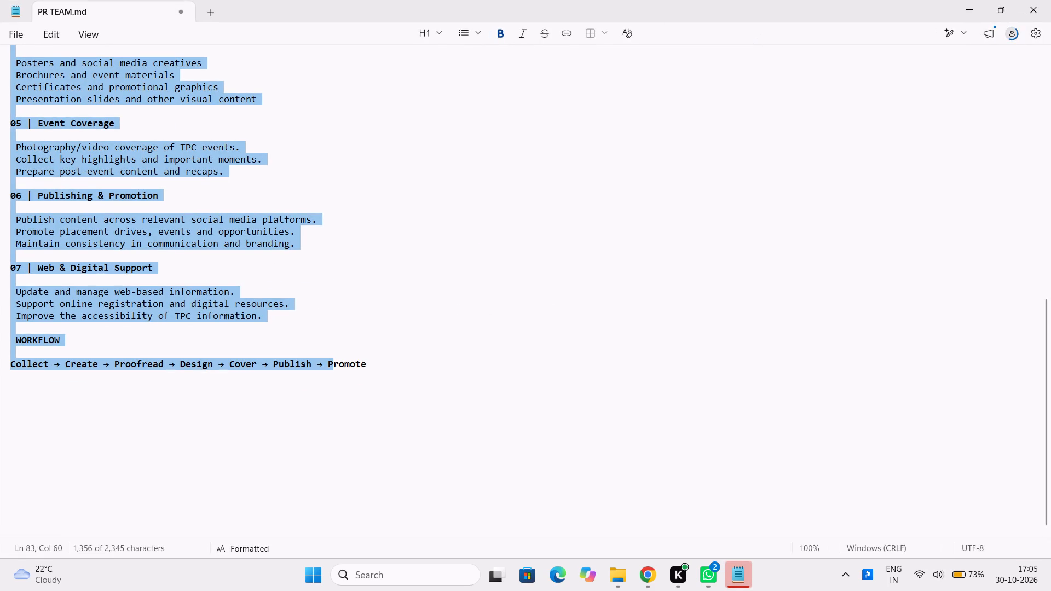
scroll(279, 322, up, 4)
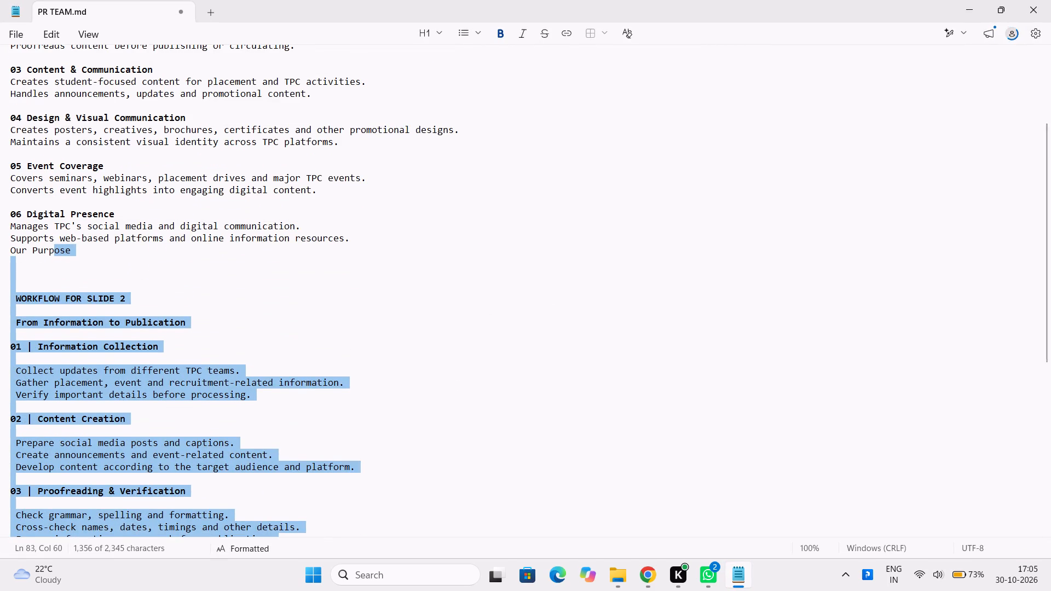
scroll(279, 322, up, 5)
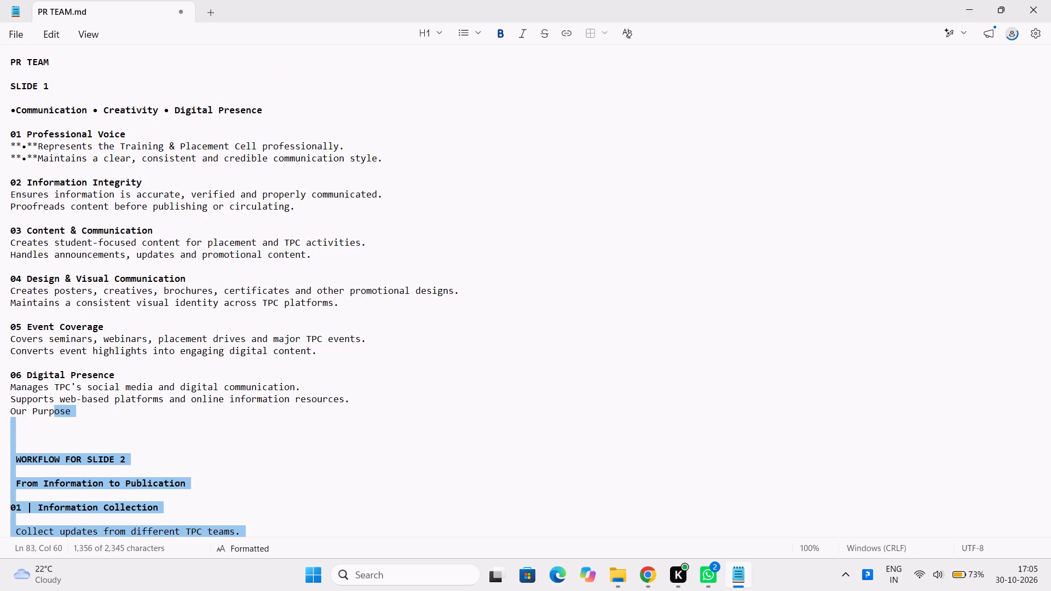
scroll(279, 322, up, 6)
scroll(279, 322, down, 7)
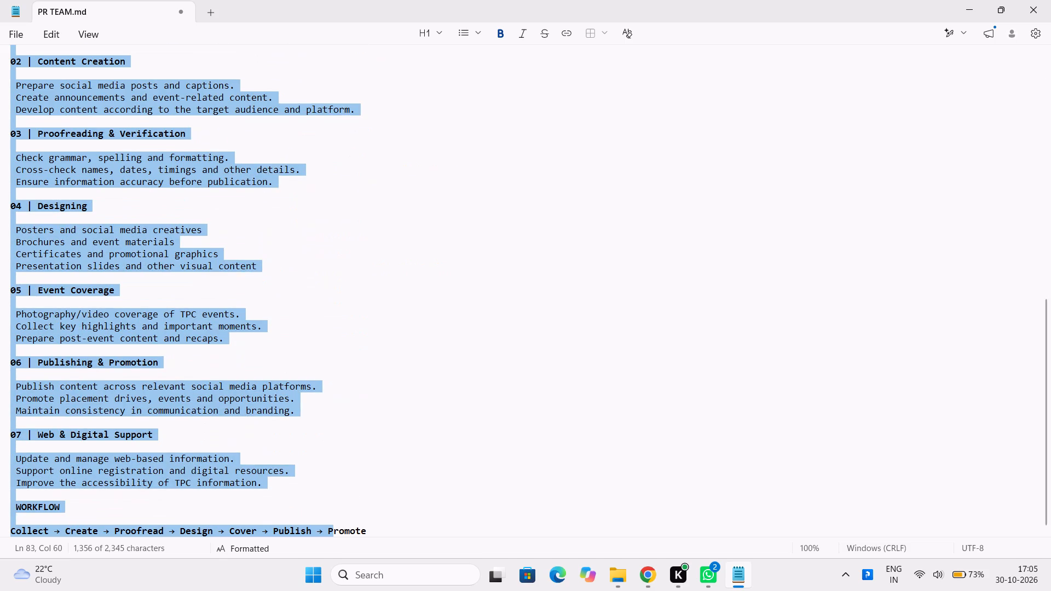
click(354, 490)
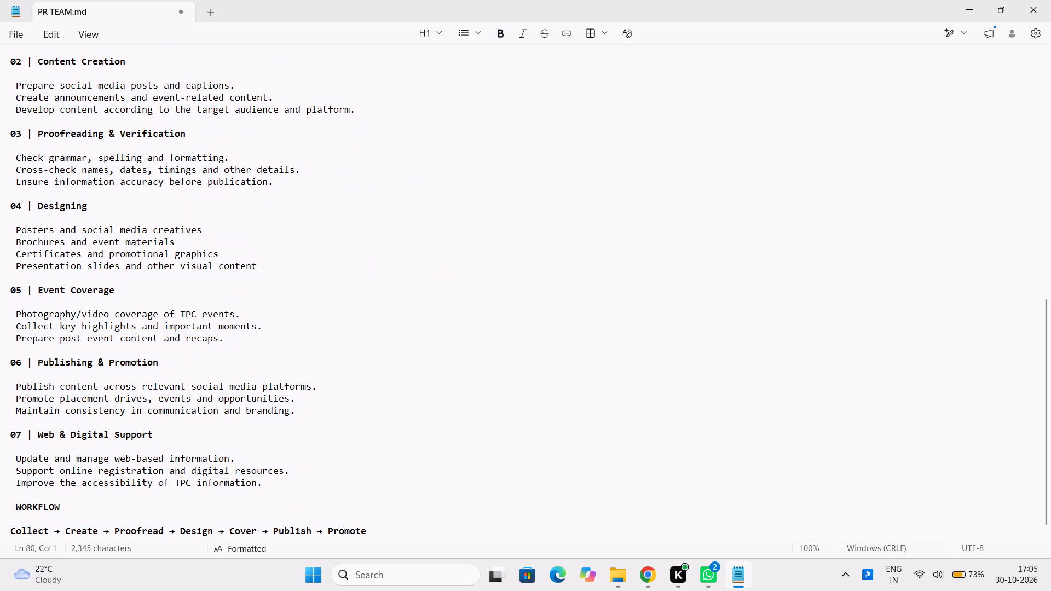
right_click(354, 490)
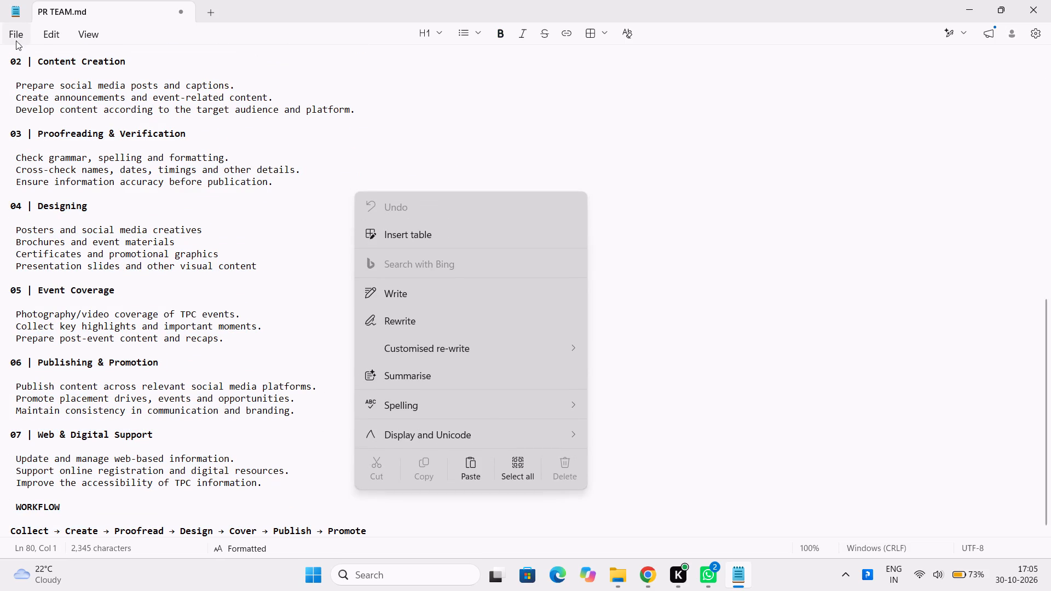
Open a new blank note alongside PR TEAM.md and enter a student's name on its first line.
click(16, 40)
click(13, 42)
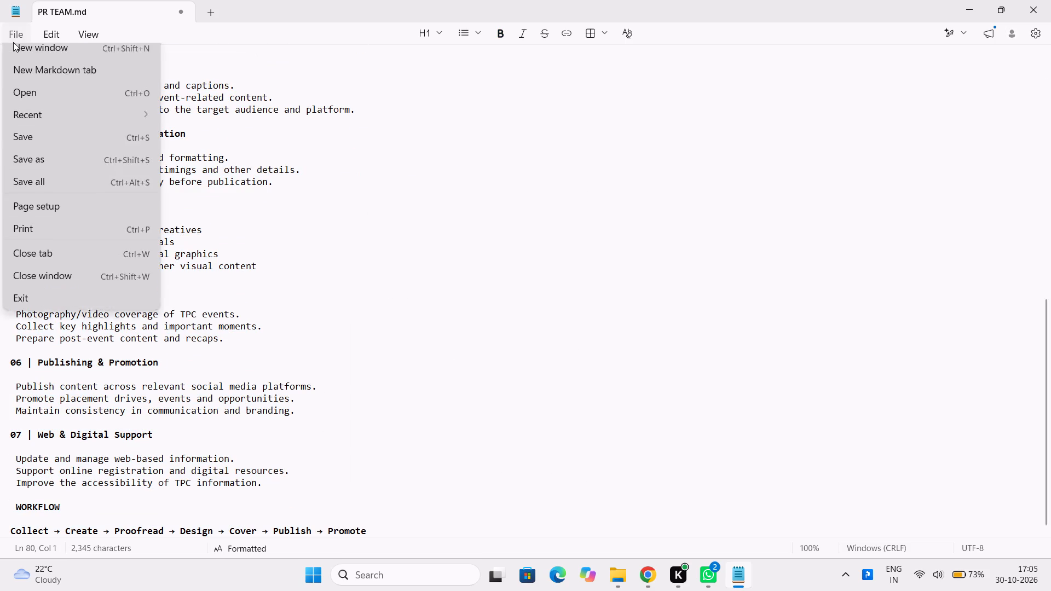
click(37, 60)
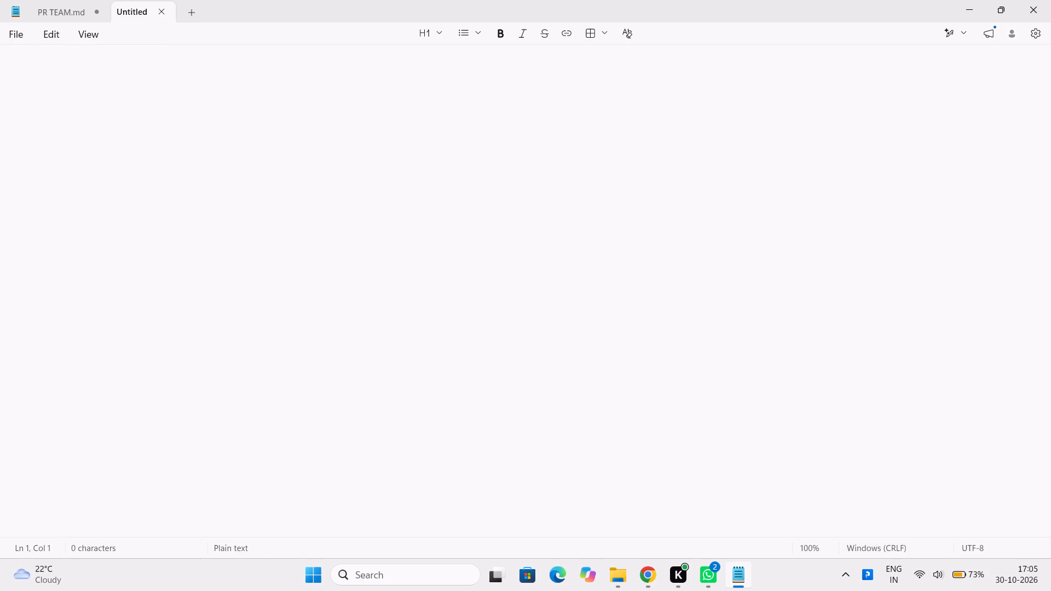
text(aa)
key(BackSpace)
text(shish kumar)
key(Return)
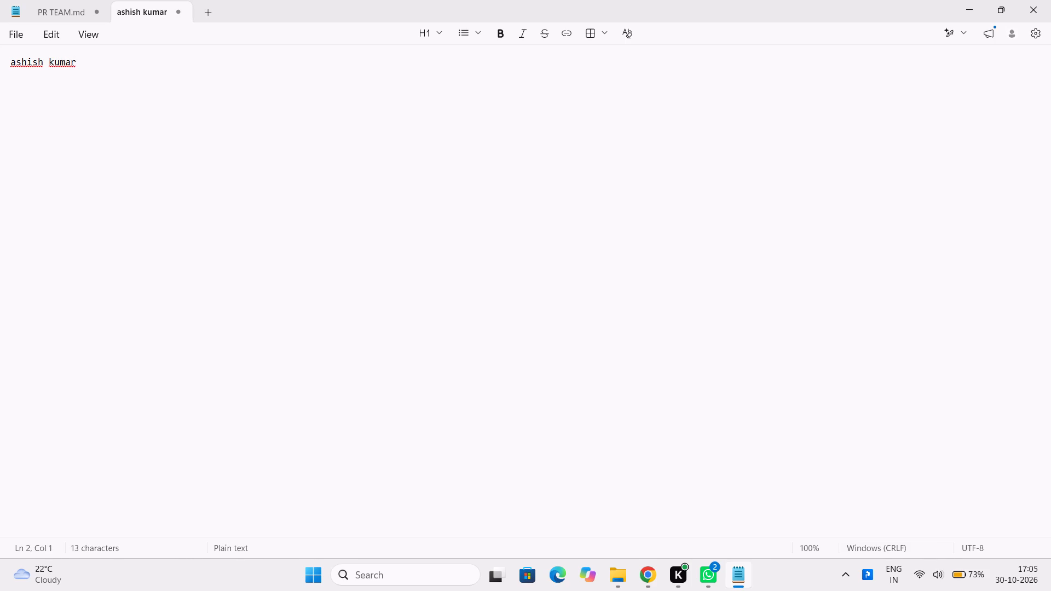
Switch to the Batch 10 attendance sheet in Chrome and check the roster names, student nos. 1 to 50, against the noted name.
click(640, 581)
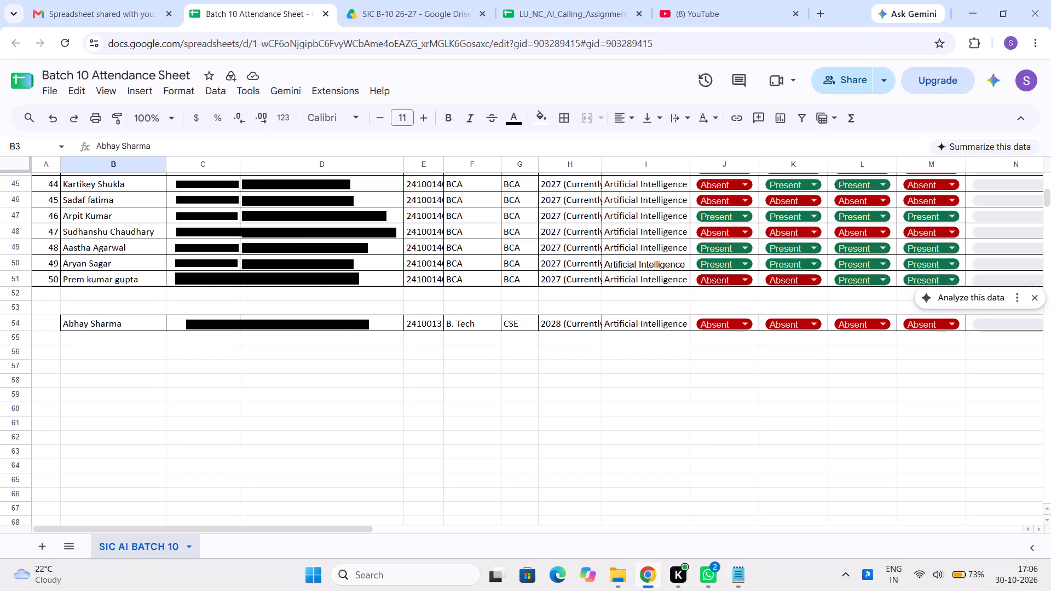
scroll(286, 273, up, 8)
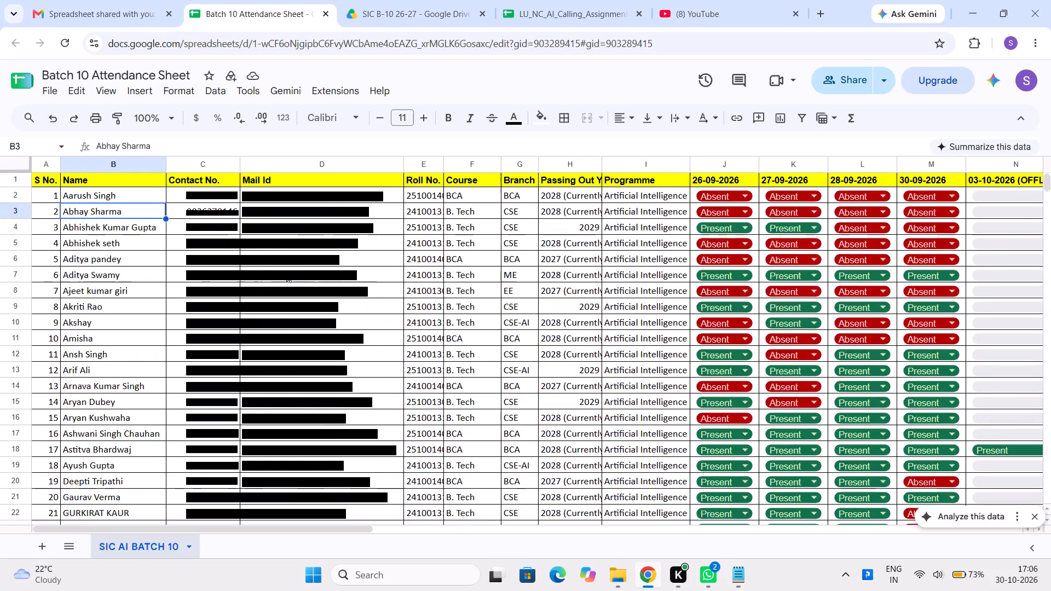
scroll(286, 273, up, 1)
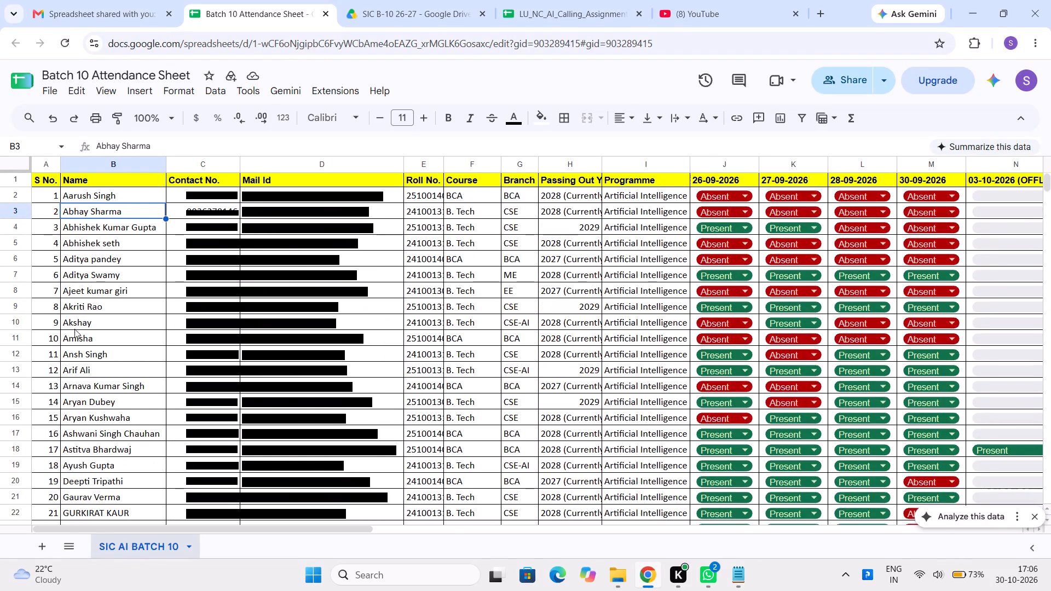
scroll(68, 413, down, 1)
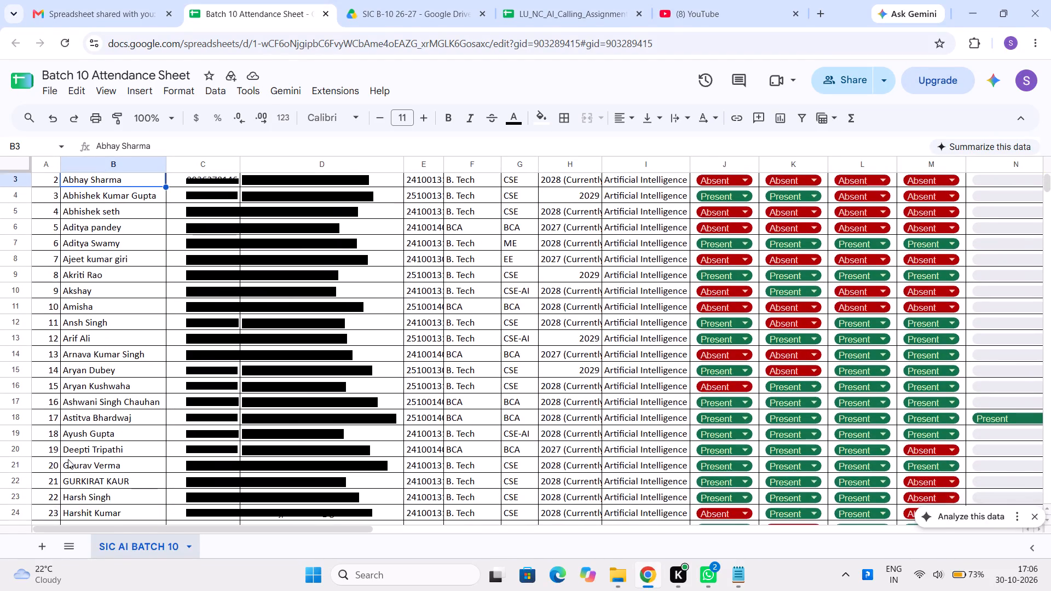
scroll(68, 459, down, 3)
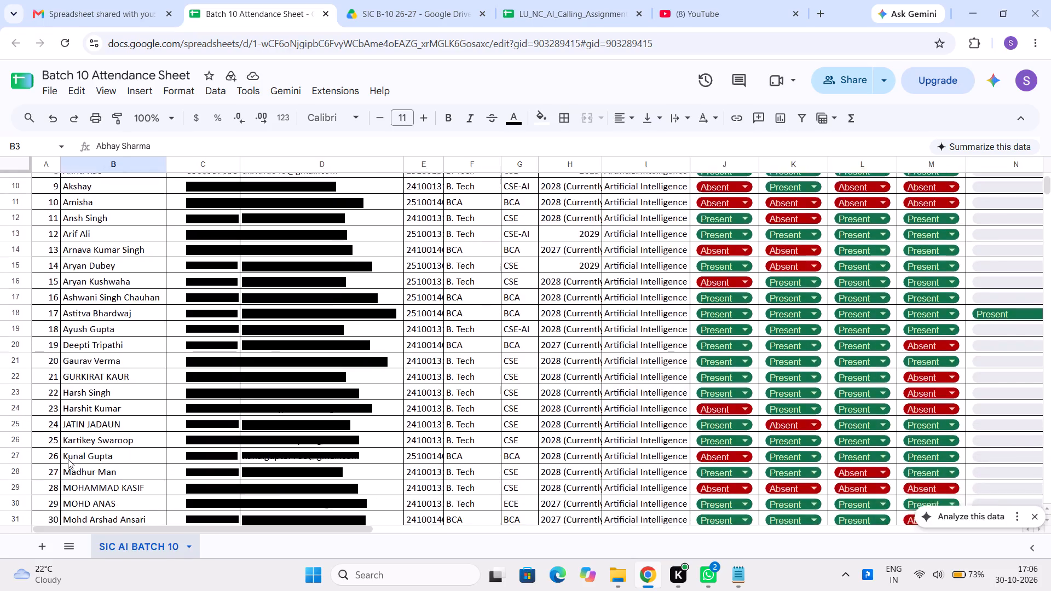
scroll(68, 459, down, 5)
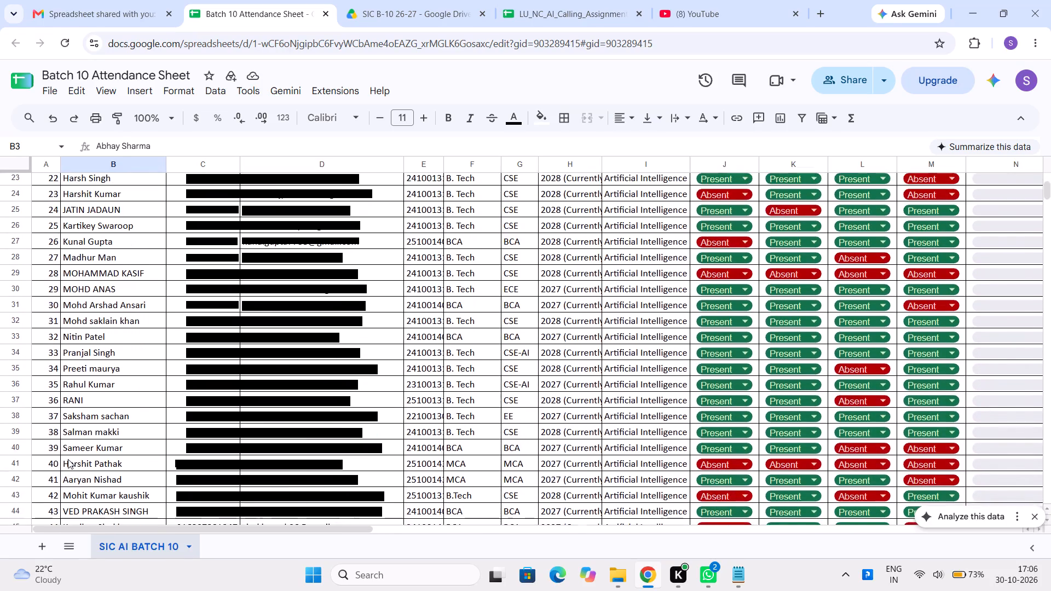
scroll(68, 459, down, 2)
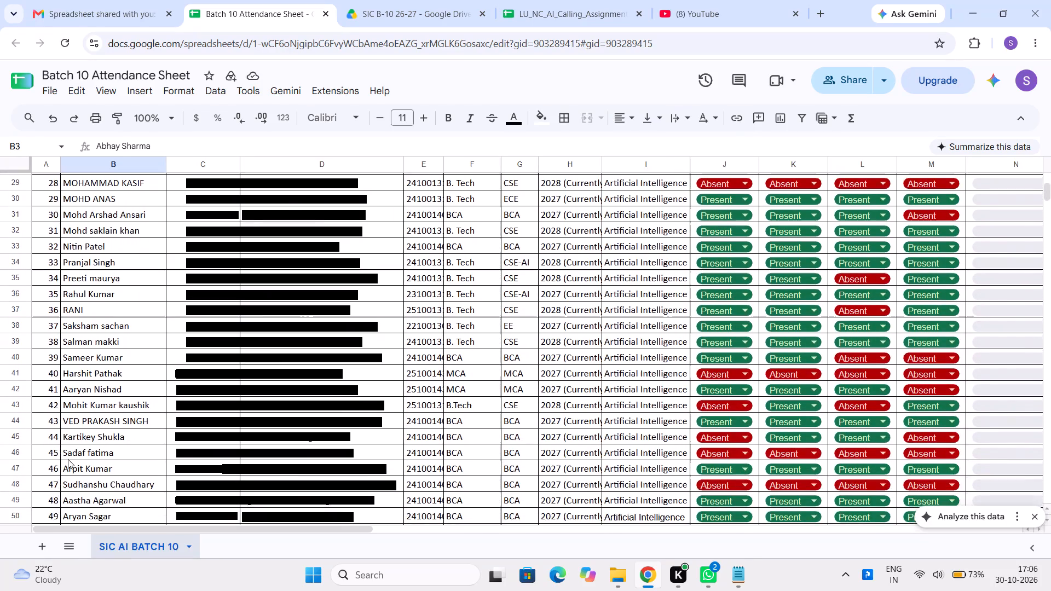
scroll(68, 459, down, 2)
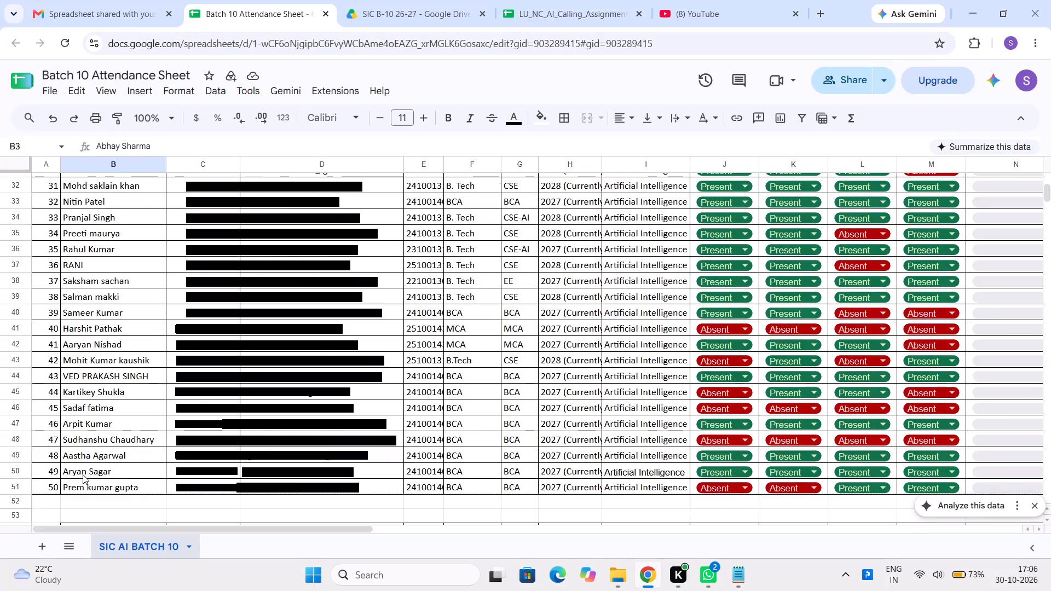
scroll(83, 474, up, 1)
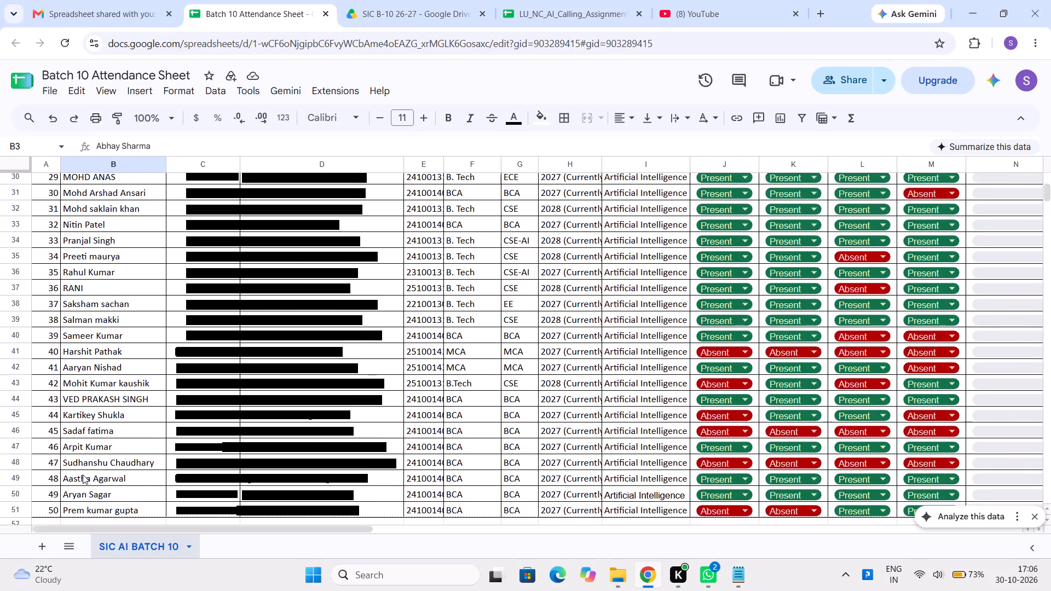
scroll(83, 474, up, 1)
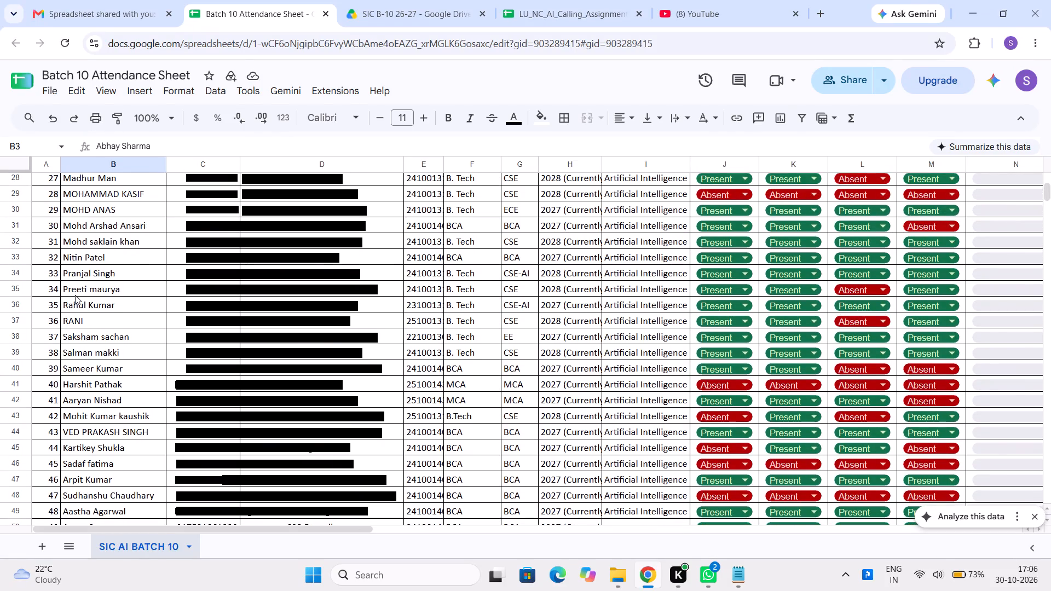
scroll(75, 295, up, 6)
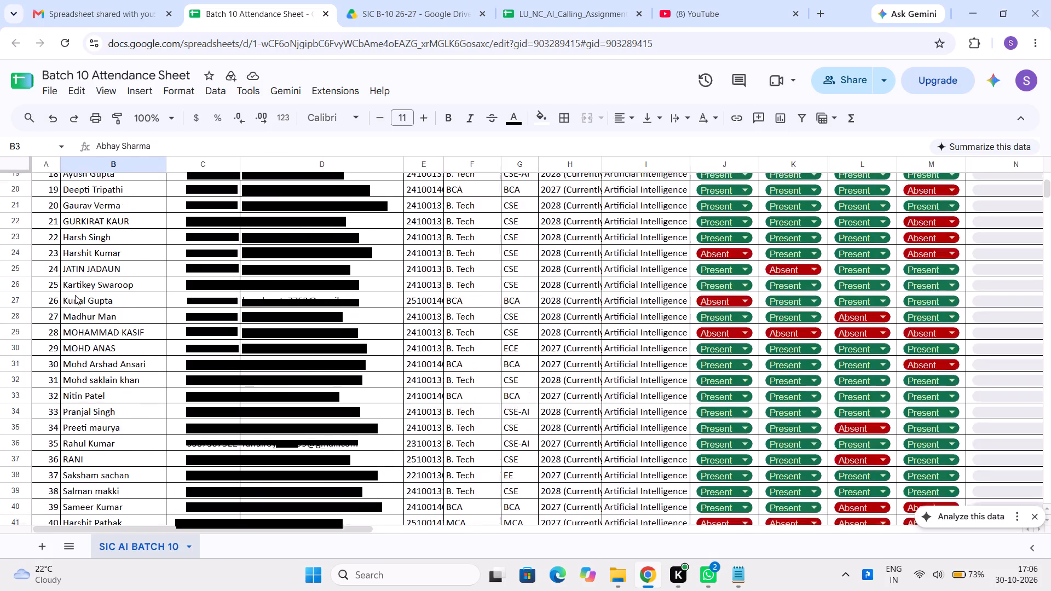
scroll(75, 295, up, 4)
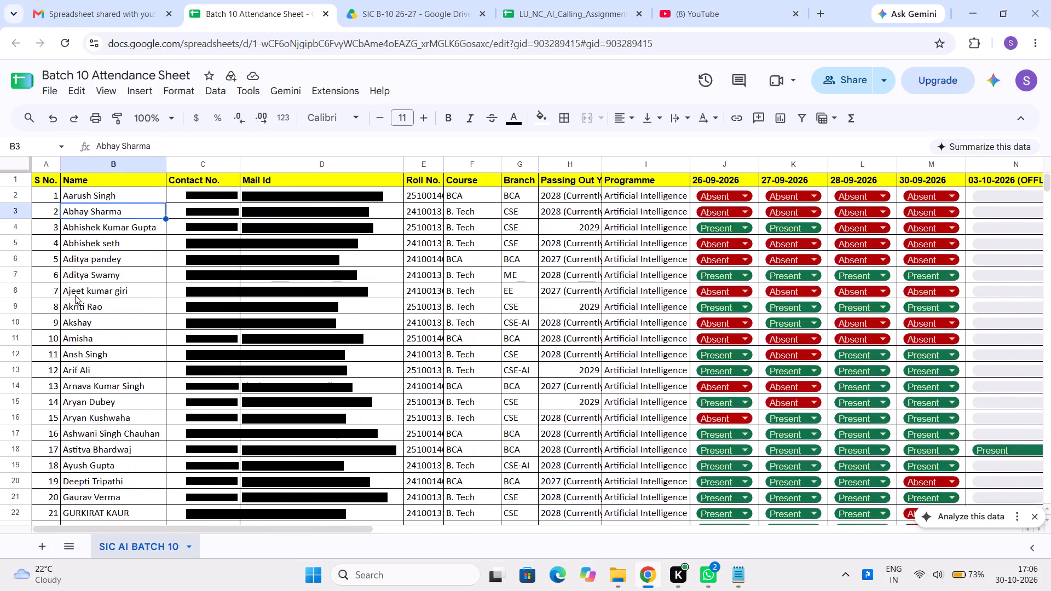
Read through the Batch 10 roster names, student nos. 1 to 50 and the copied record in row 54, for unlisted students.
scroll(76, 554, down, 1)
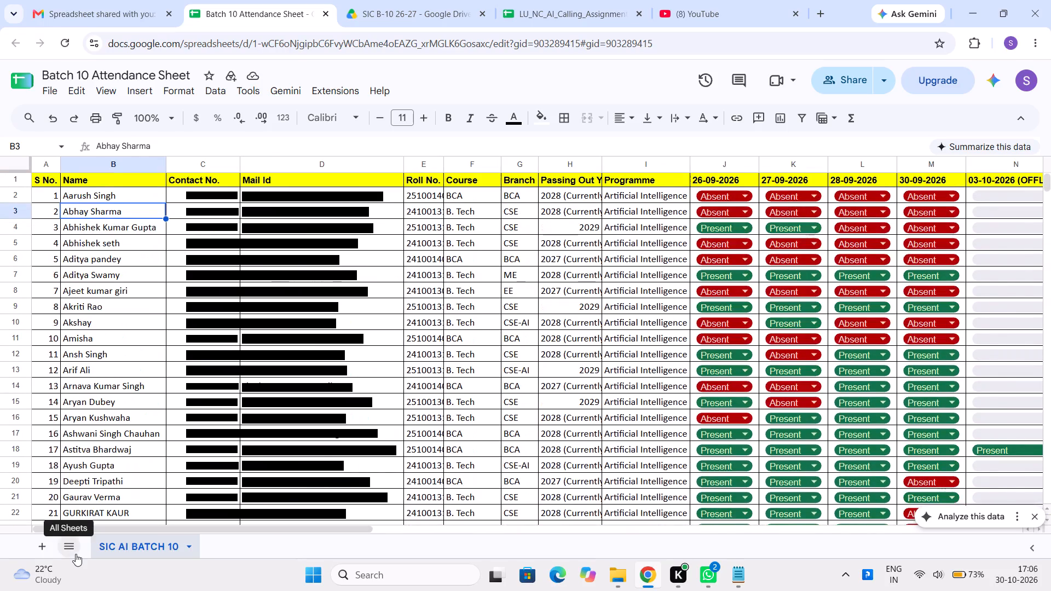
scroll(76, 554, down, 1)
scroll(137, 477, down, 1)
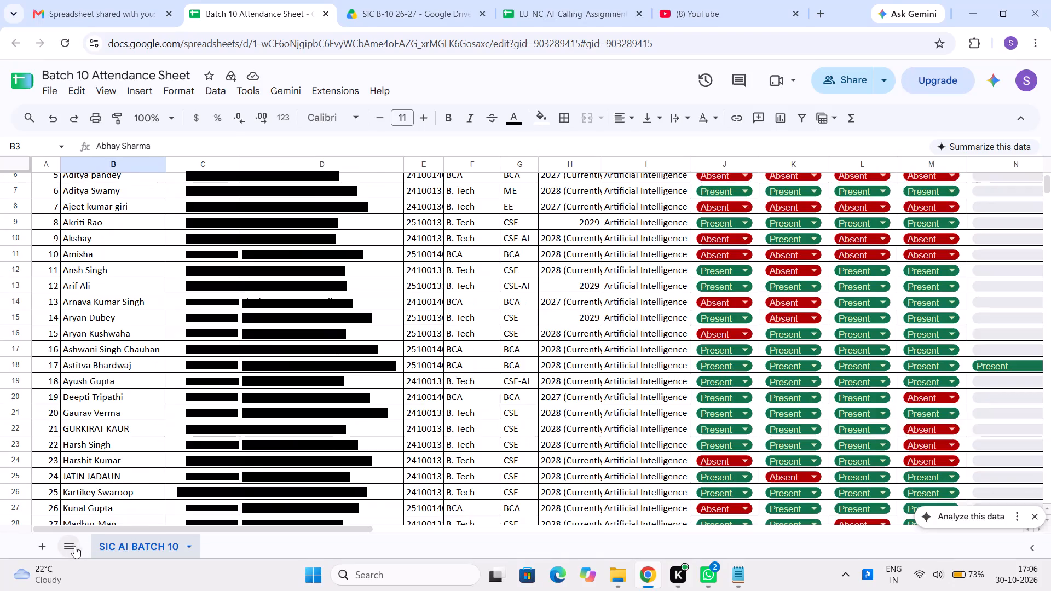
click(72, 546)
click(73, 555)
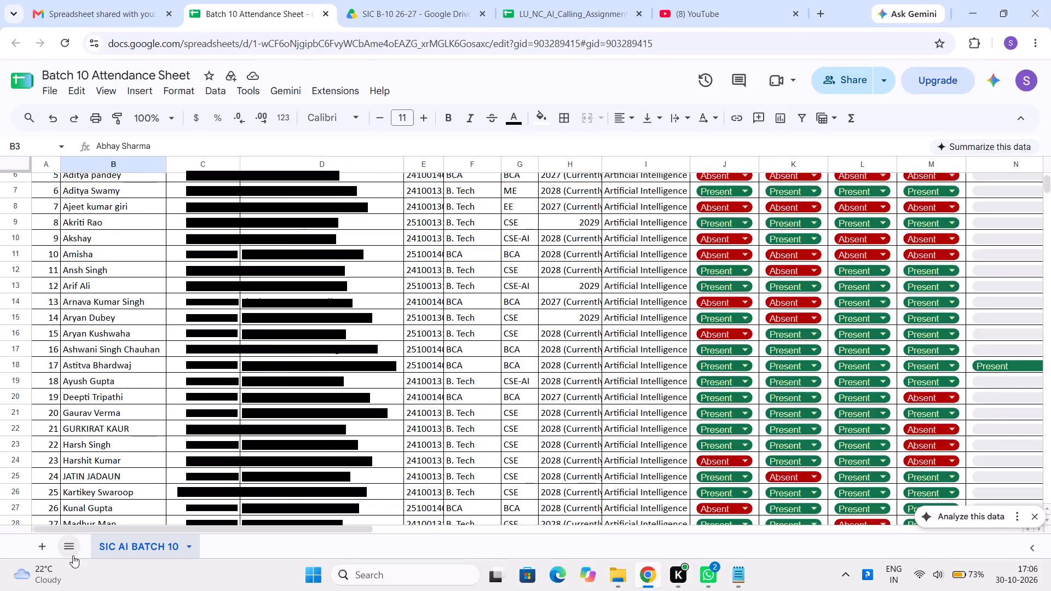
scroll(107, 470, down, 3)
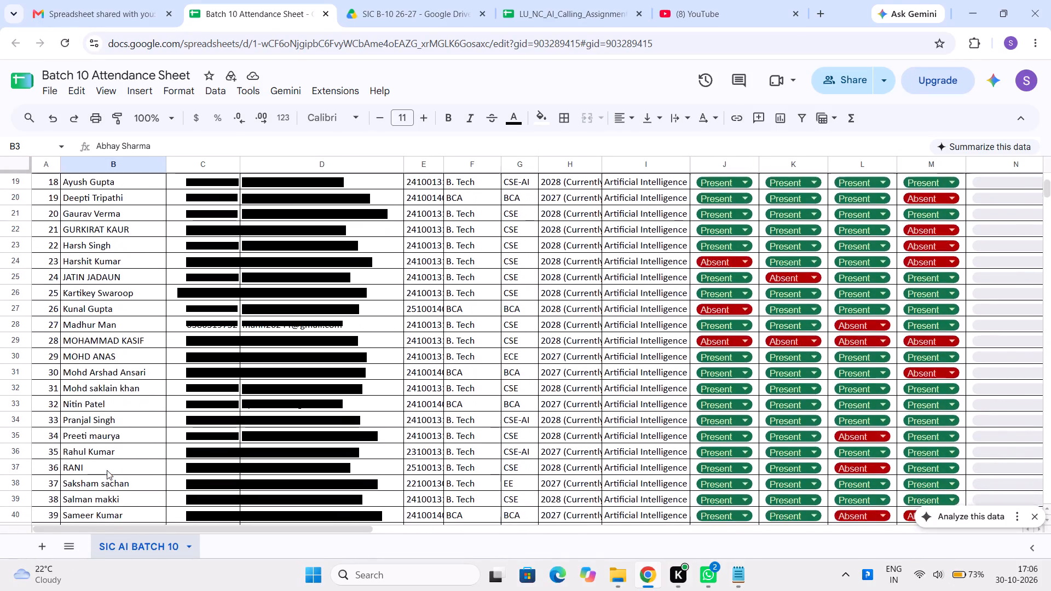
scroll(107, 470, down, 2)
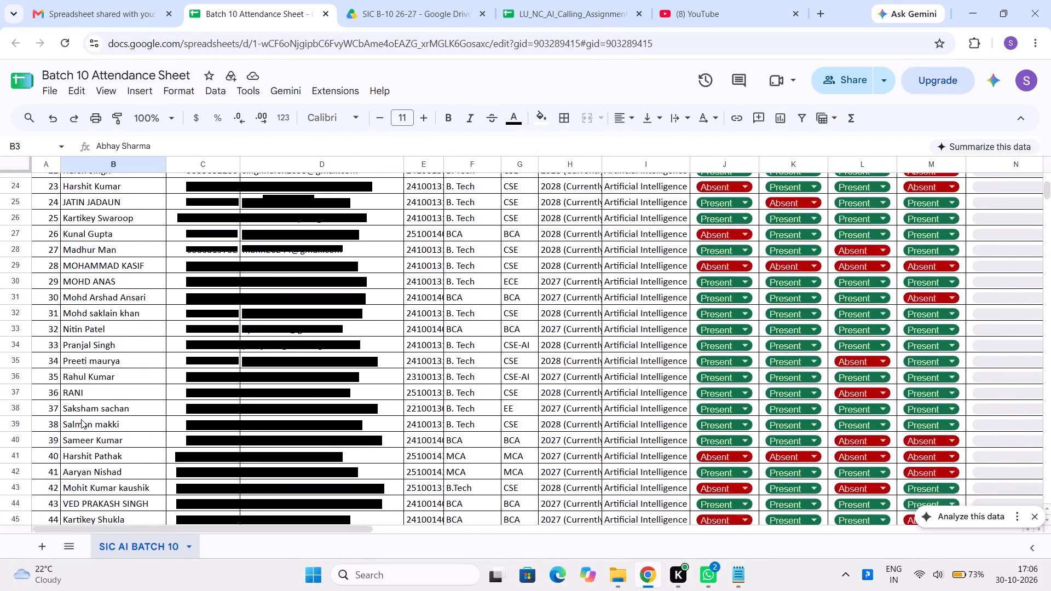
scroll(94, 482, down, 5)
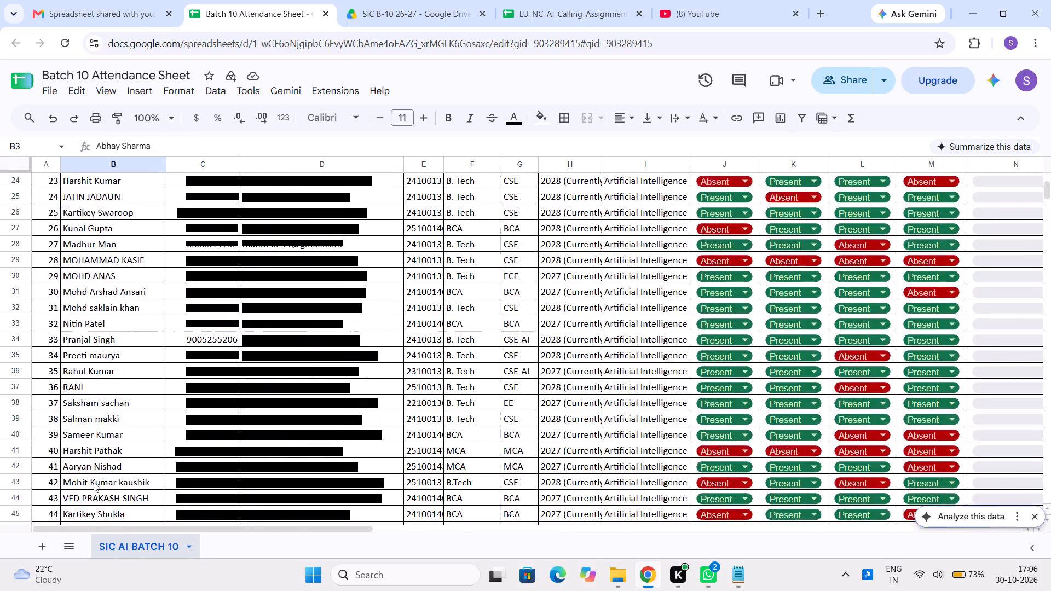
scroll(94, 482, down, 1)
scroll(94, 482, up, 1)
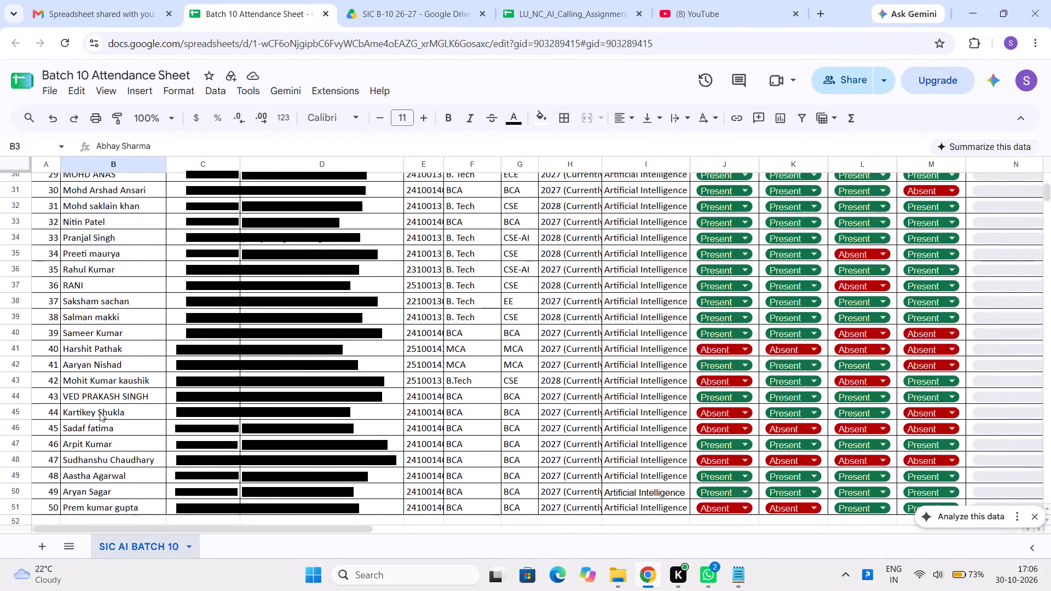
scroll(109, 342, up, 4)
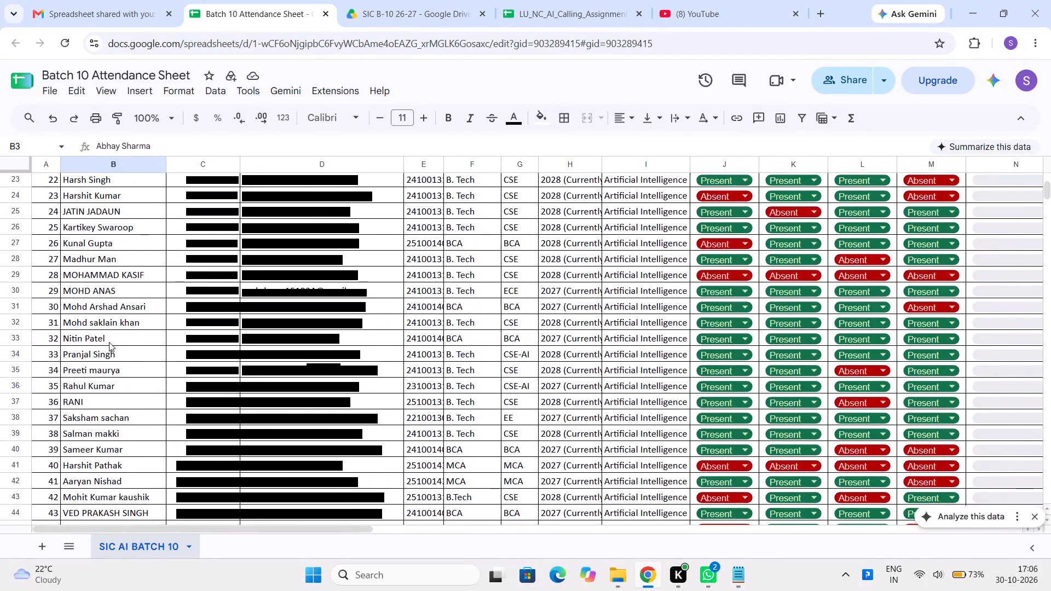
scroll(109, 342, up, 3)
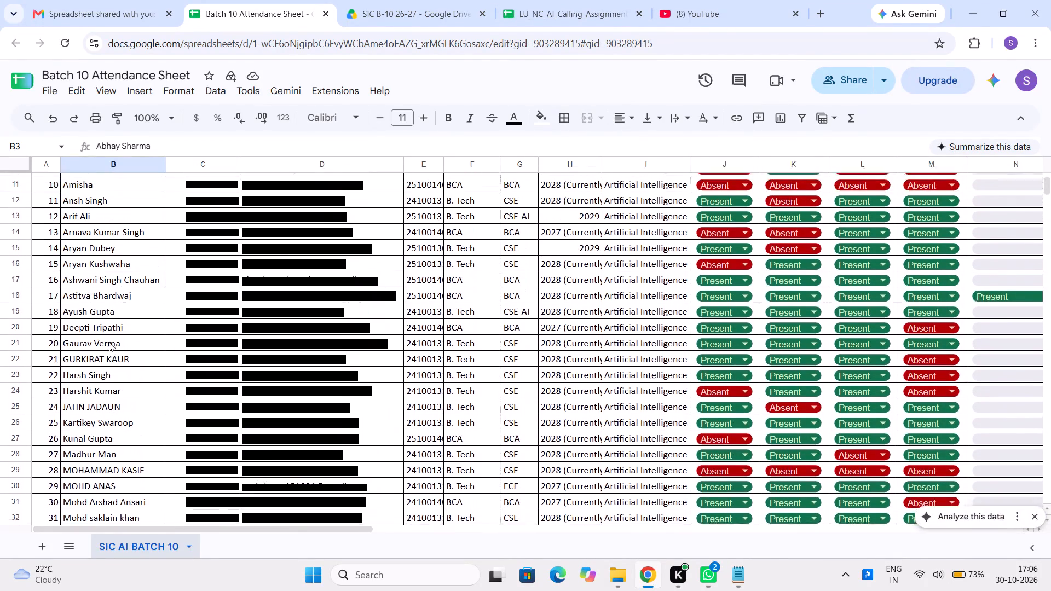
scroll(109, 342, up, 6)
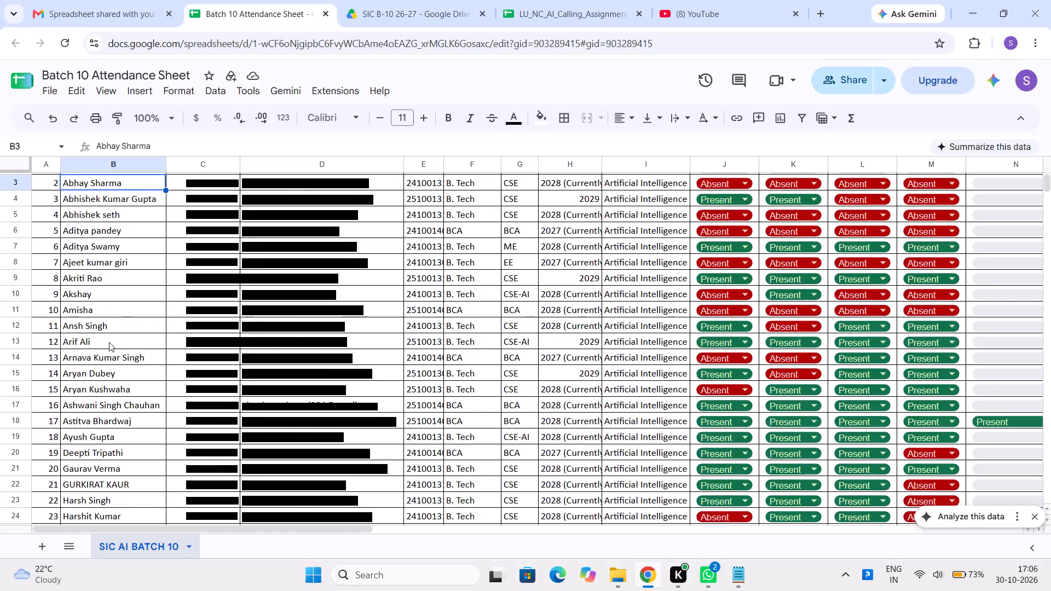
scroll(109, 342, down, 4)
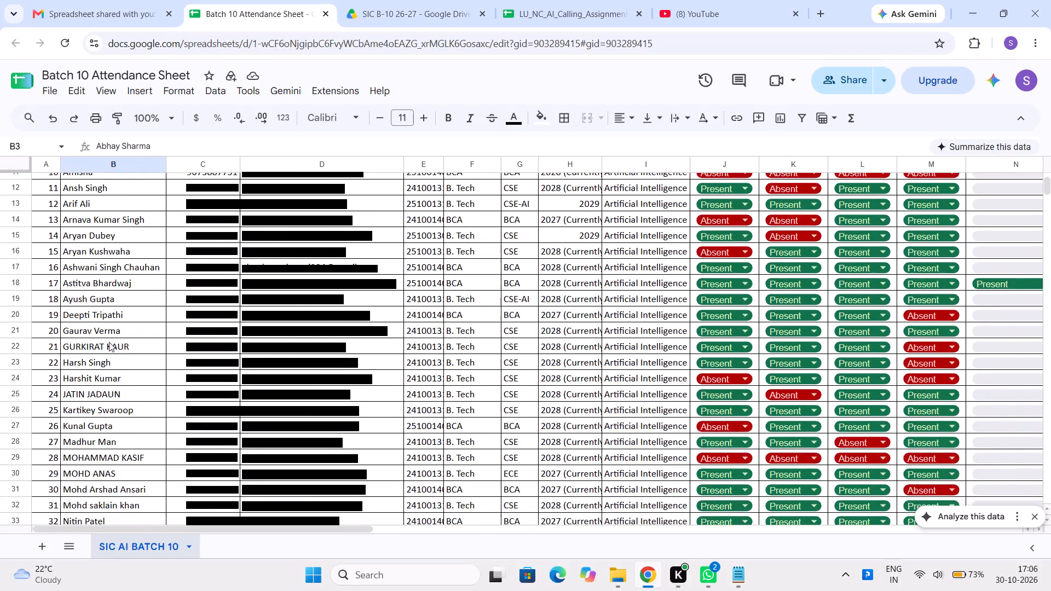
scroll(88, 411, down, 3)
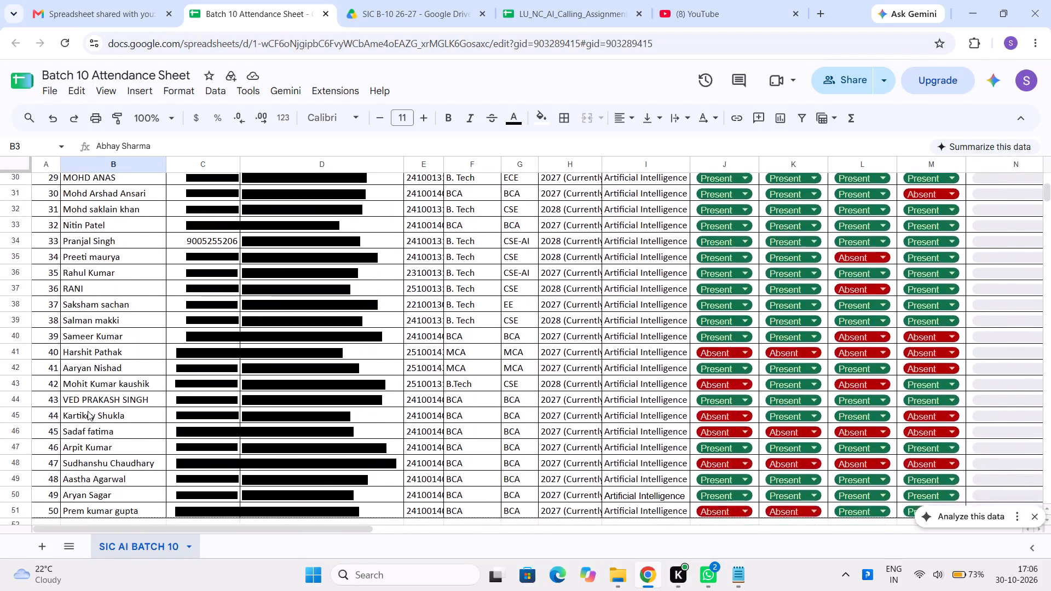
scroll(88, 411, down, 1)
scroll(88, 411, up, 3)
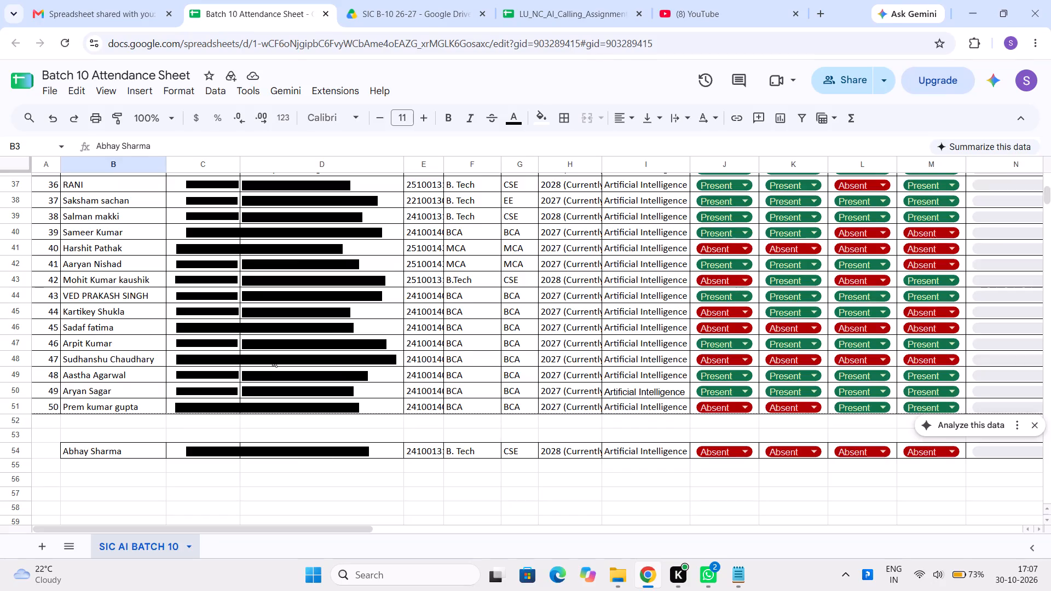
Switch to the names note in Notepad and add three more students' names on lines 2 to 4, one per line.
click(749, 588)
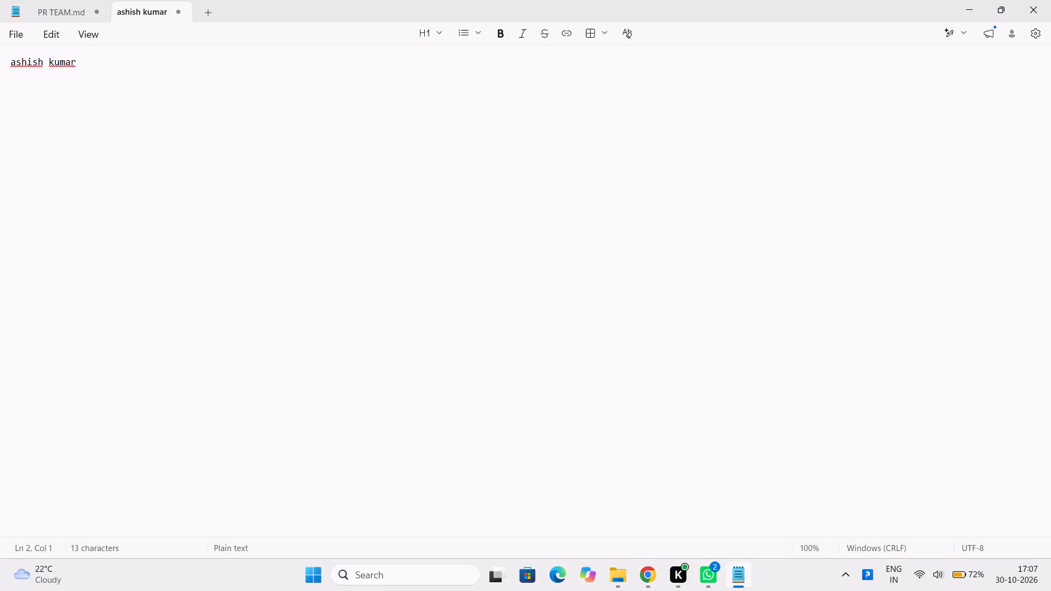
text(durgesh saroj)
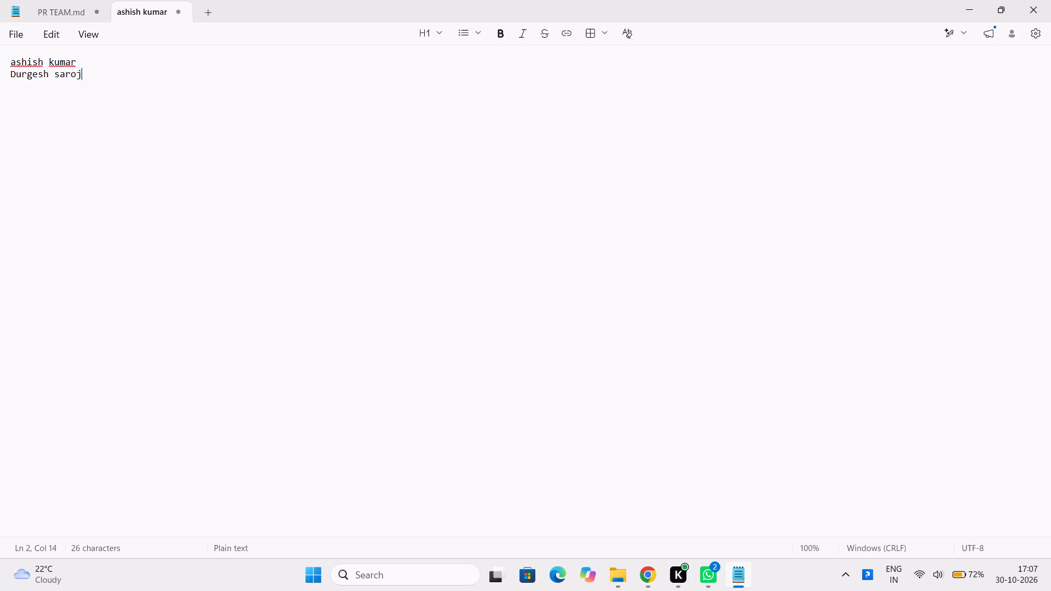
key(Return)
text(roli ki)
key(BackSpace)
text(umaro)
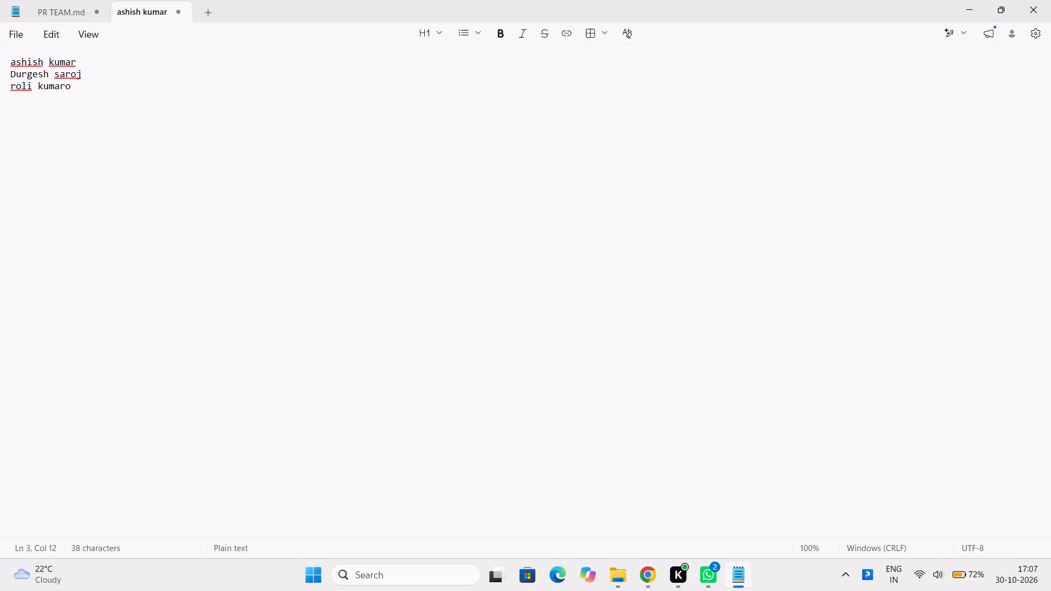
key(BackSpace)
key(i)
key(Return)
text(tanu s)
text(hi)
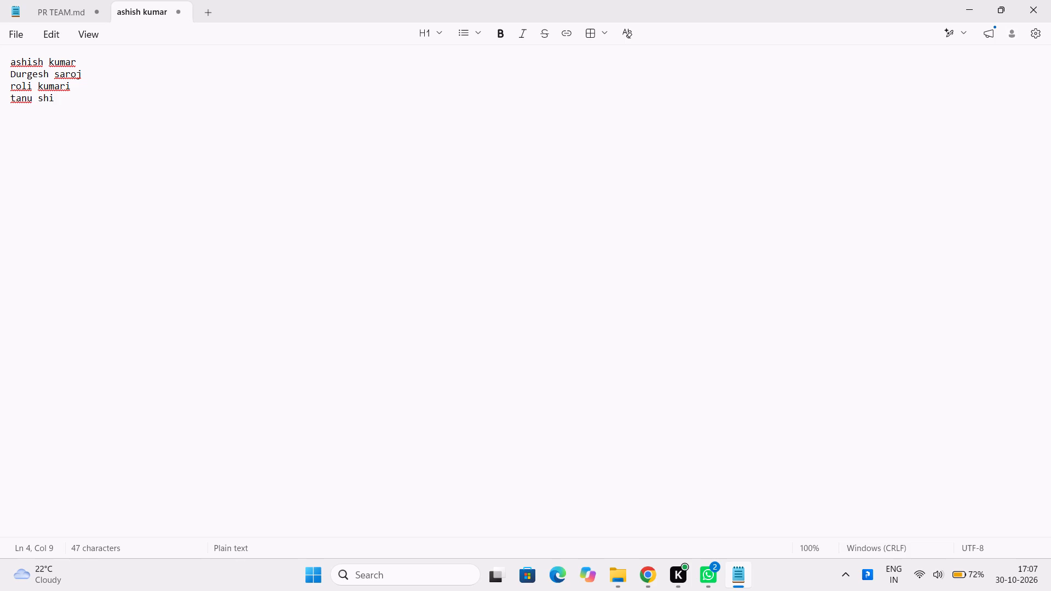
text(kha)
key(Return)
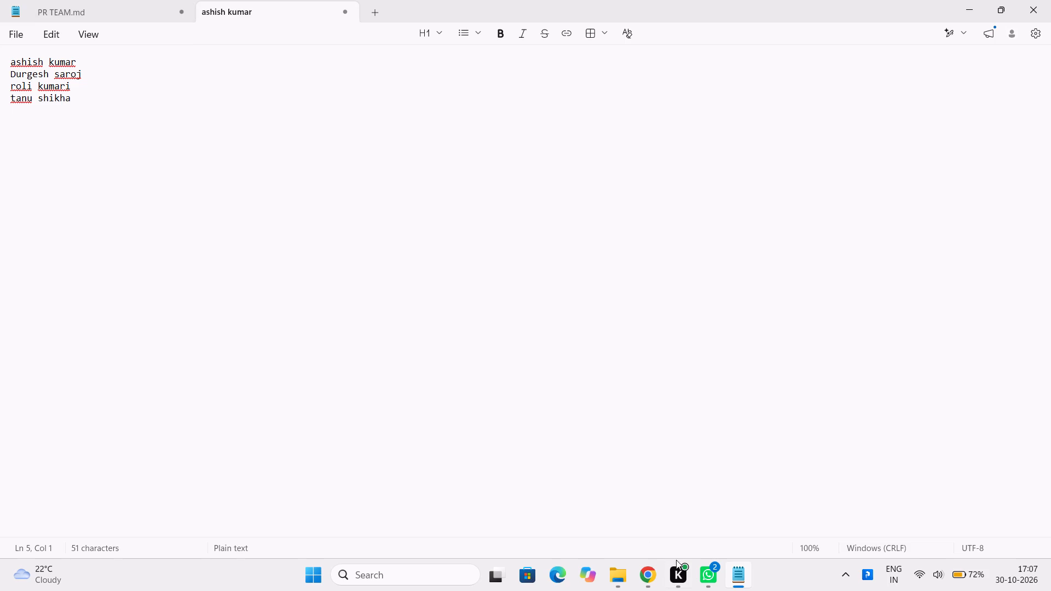
Switch to the Batch 10 attendance sheet in Chrome and recheck the roster names from student no. 50 back to no. 1.
click(645, 563)
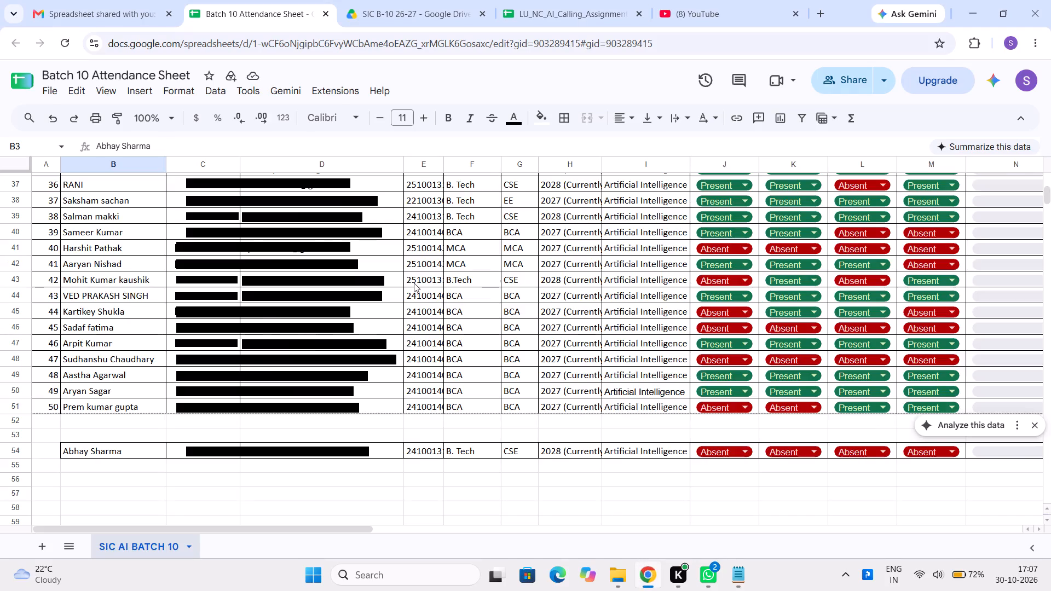
scroll(259, 316, up, 2)
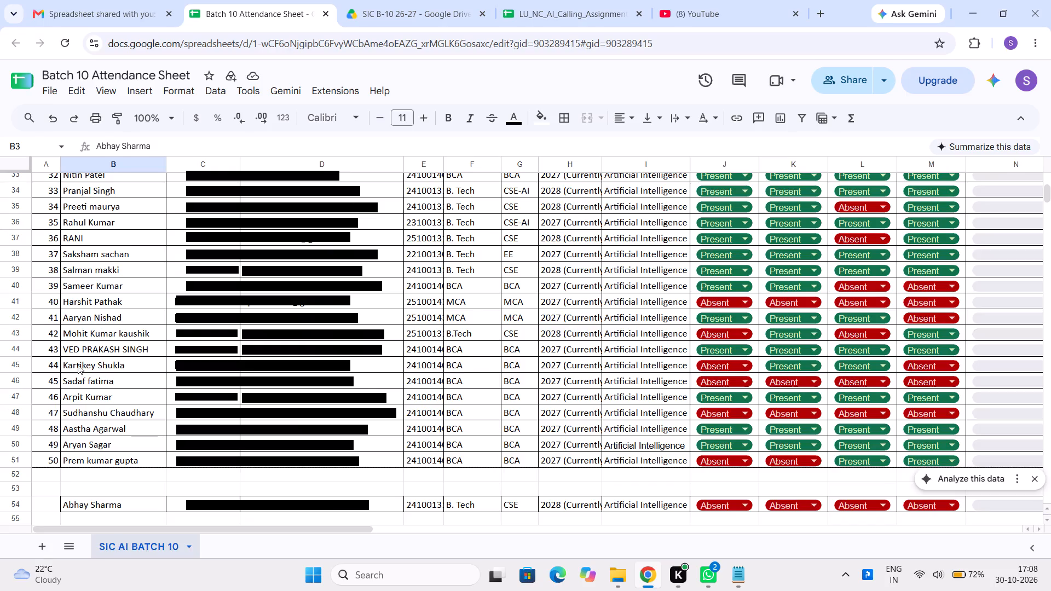
scroll(93, 263, up, 1)
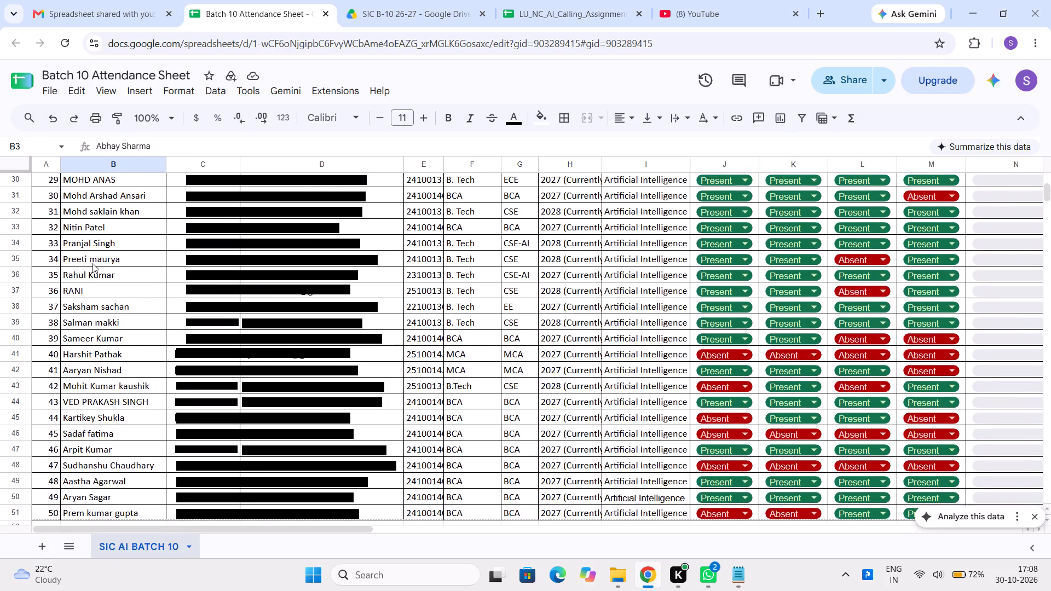
scroll(93, 263, down, 1)
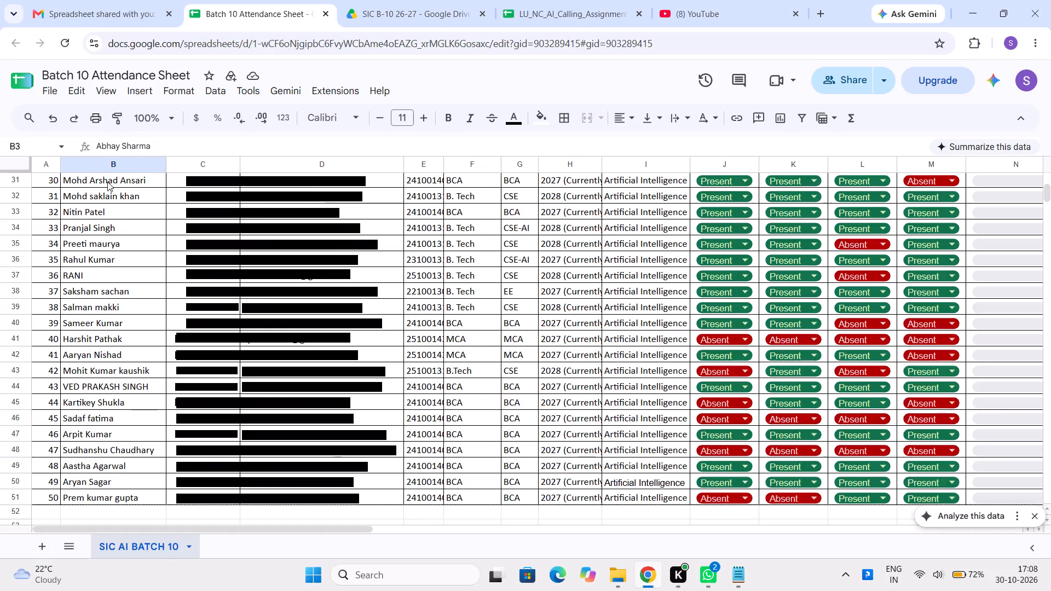
scroll(90, 242, up, 2)
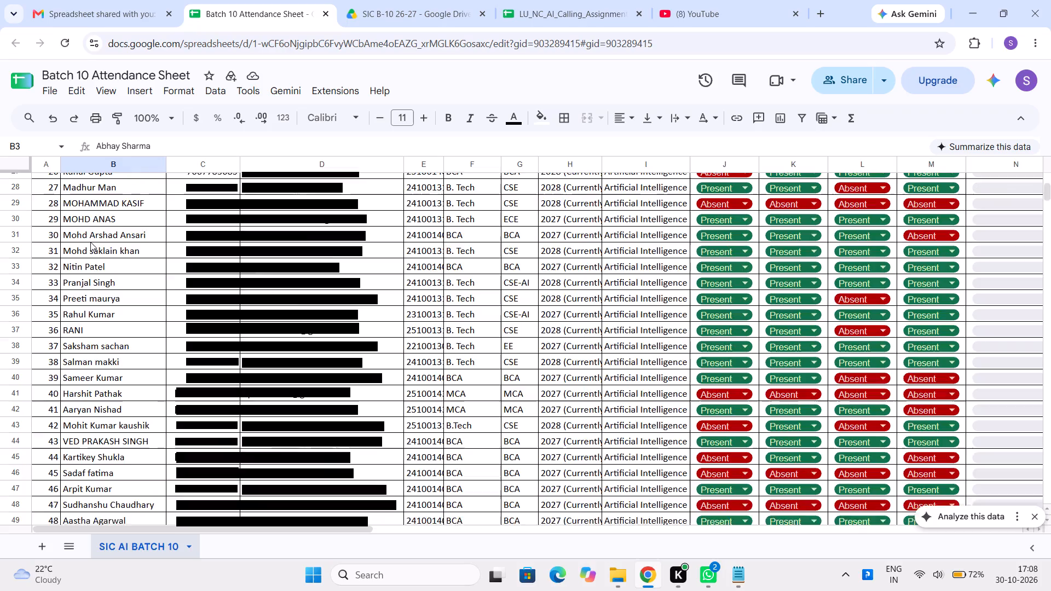
scroll(90, 242, up, 1)
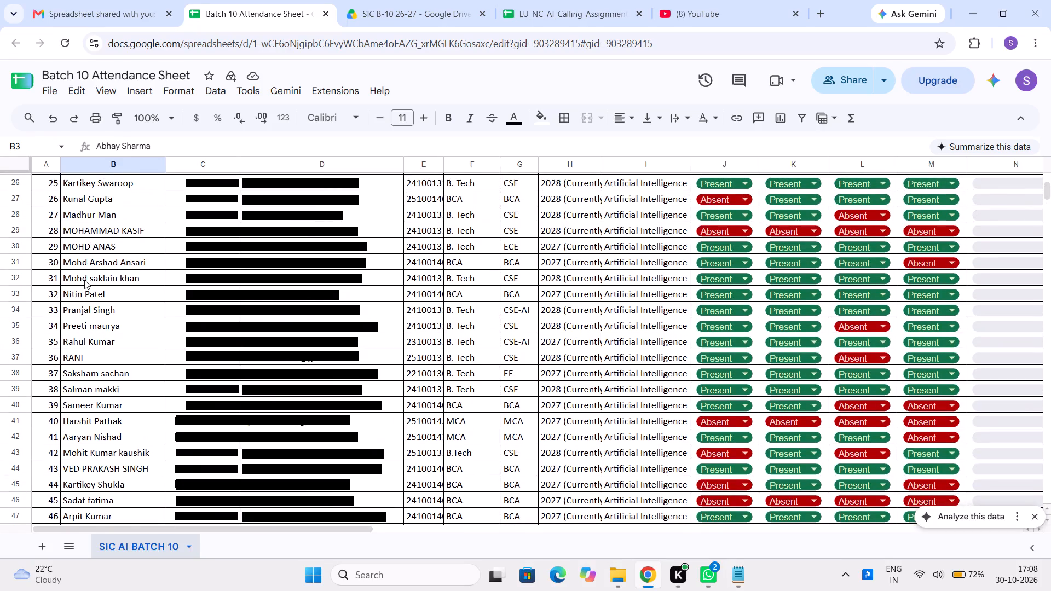
scroll(84, 280, up, 3)
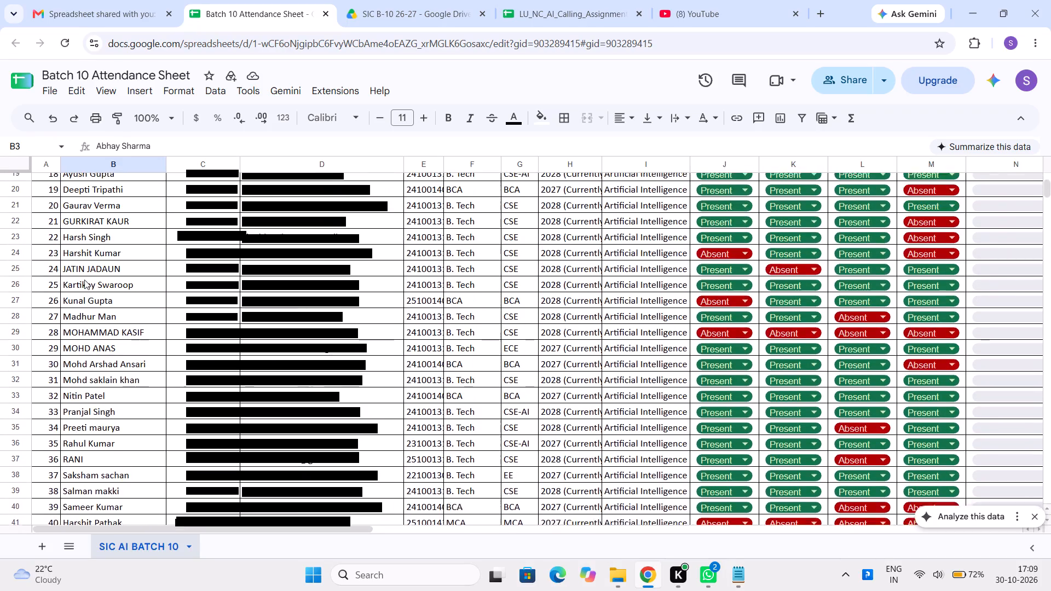
scroll(84, 280, up, 5)
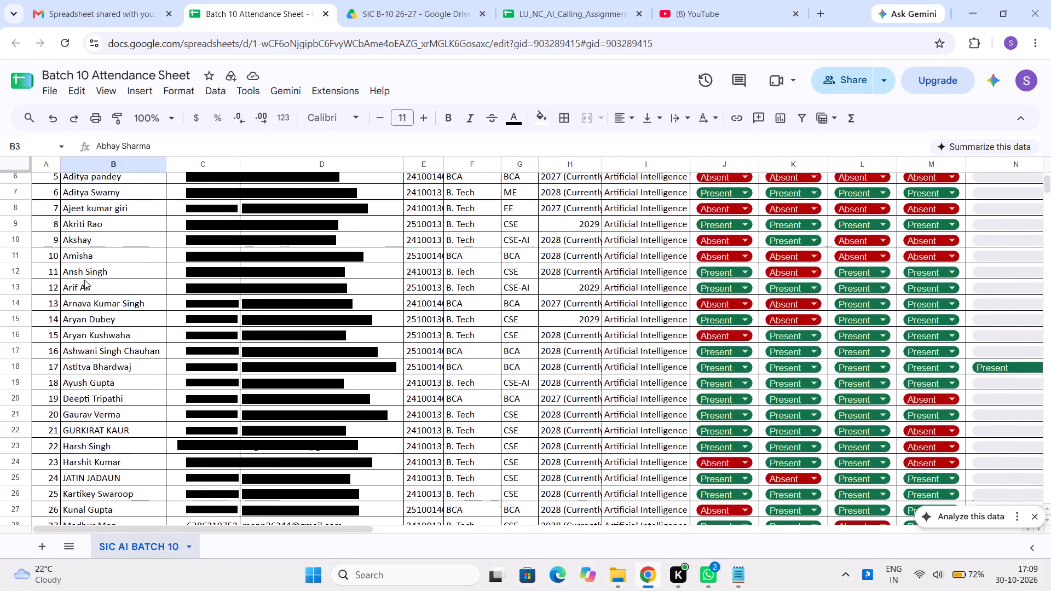
scroll(84, 280, up, 3)
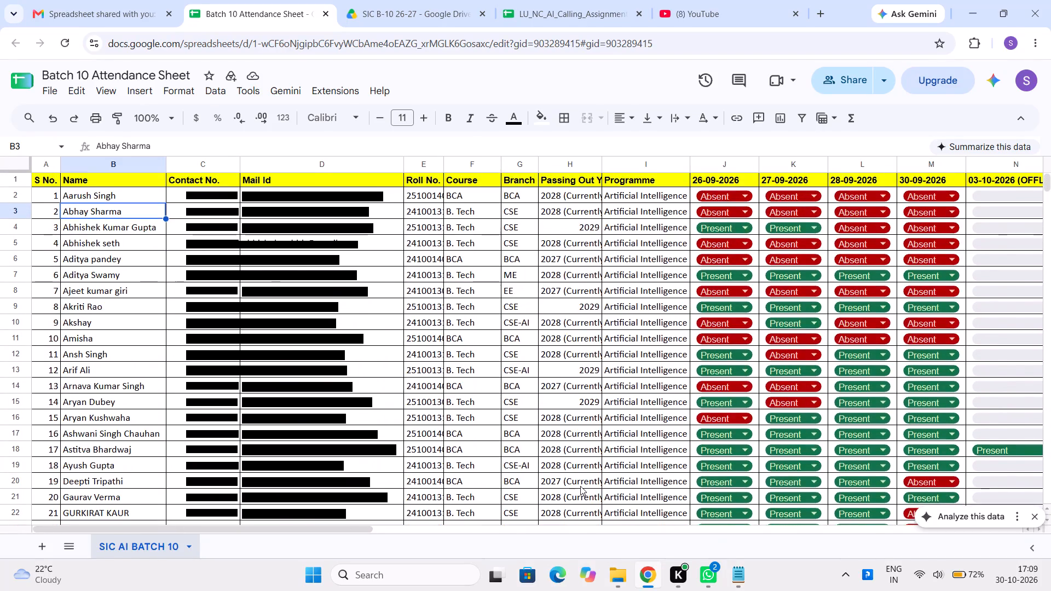
Switch to the names note in Notepad and add the name of Batch 10 student no. 42 on line 5, with its parts separated by spaces.
click(728, 583)
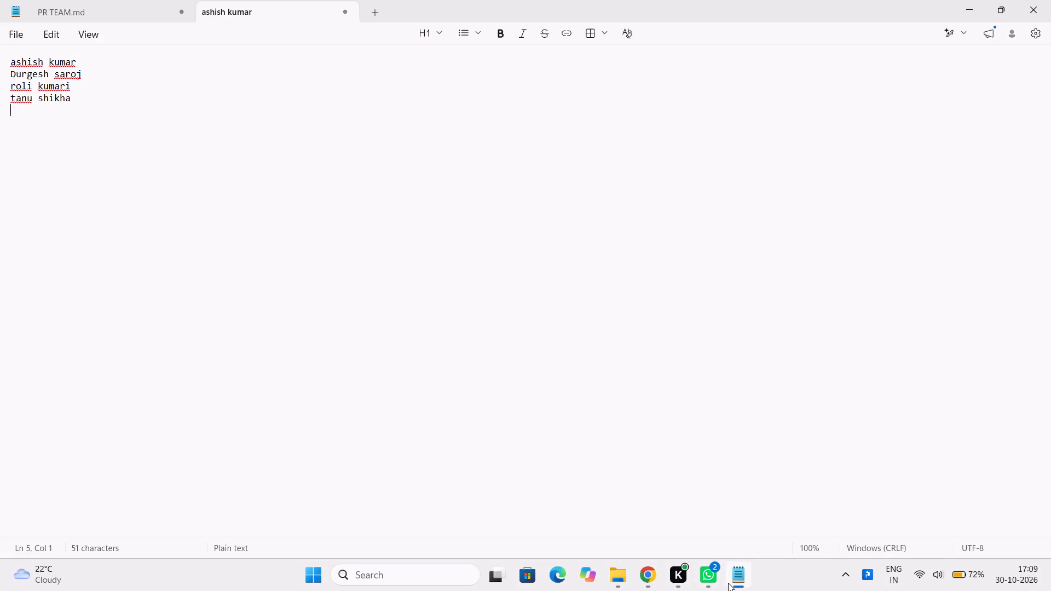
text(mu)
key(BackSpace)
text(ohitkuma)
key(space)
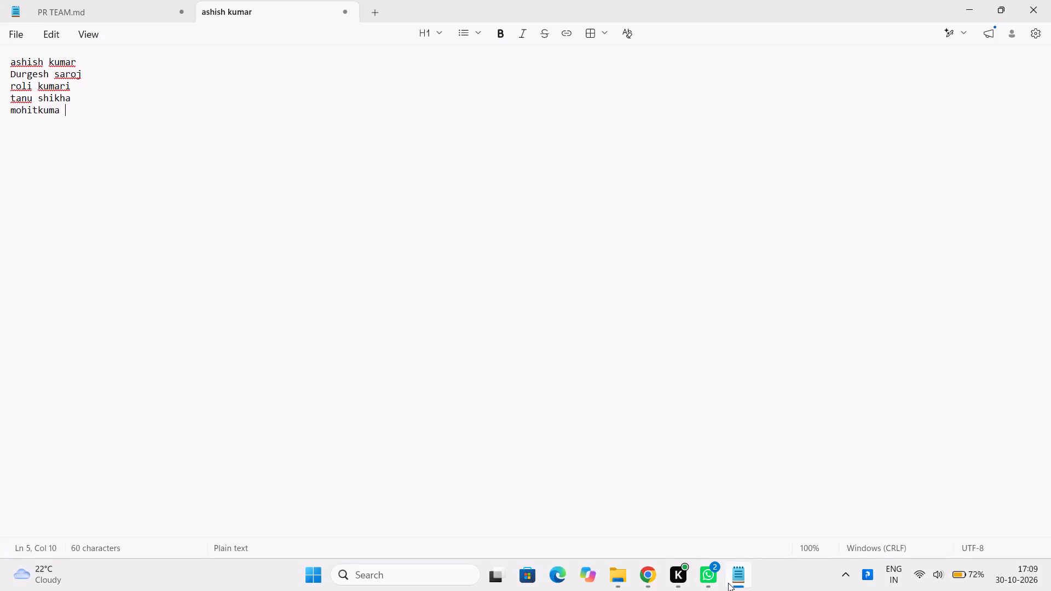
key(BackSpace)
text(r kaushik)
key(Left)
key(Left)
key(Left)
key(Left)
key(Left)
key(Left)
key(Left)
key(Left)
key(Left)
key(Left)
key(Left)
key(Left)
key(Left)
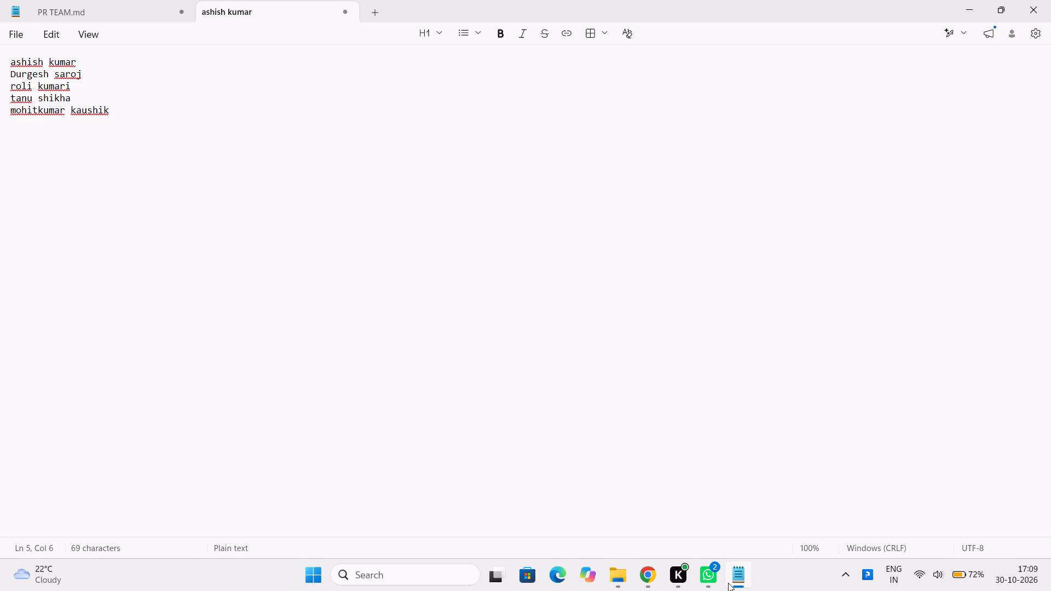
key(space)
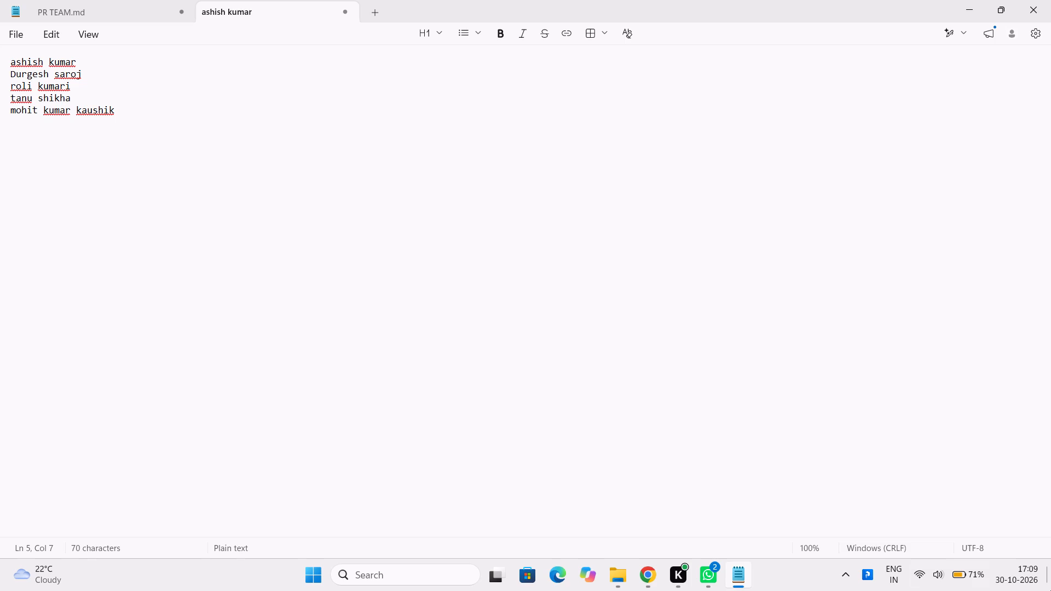
Switch to the Batch 10 attendance sheet in Chrome and read the roster names from student no. 1 to 35 and back.
click(641, 569)
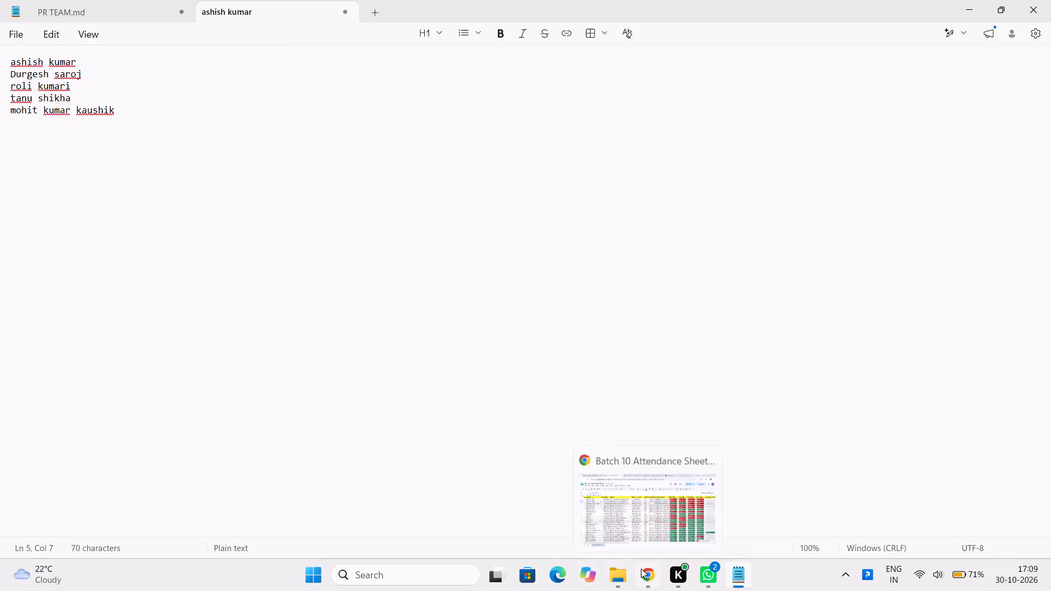
scroll(194, 362, down, 2)
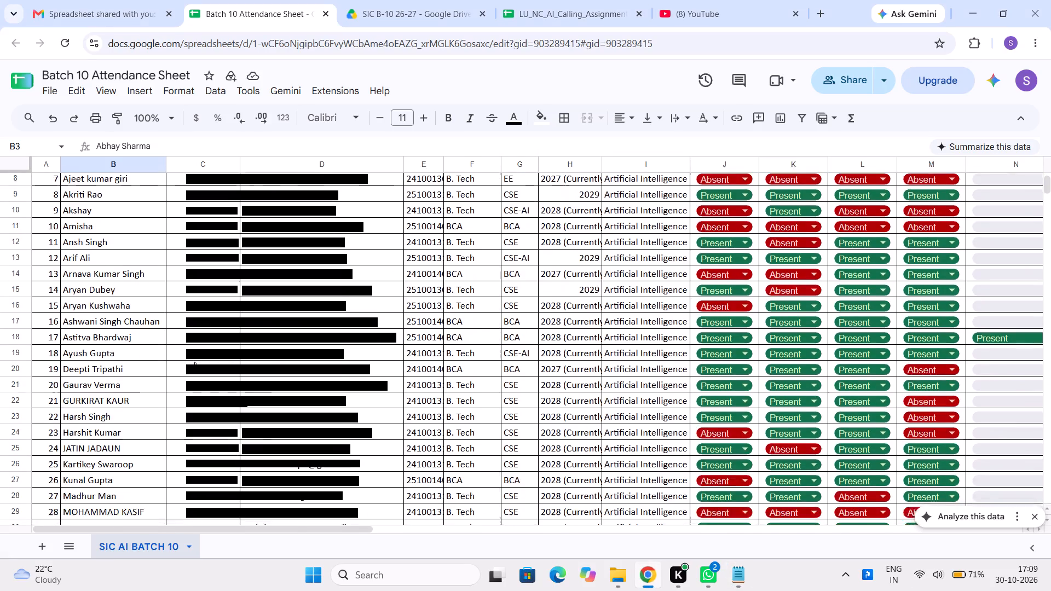
scroll(194, 362, down, 2)
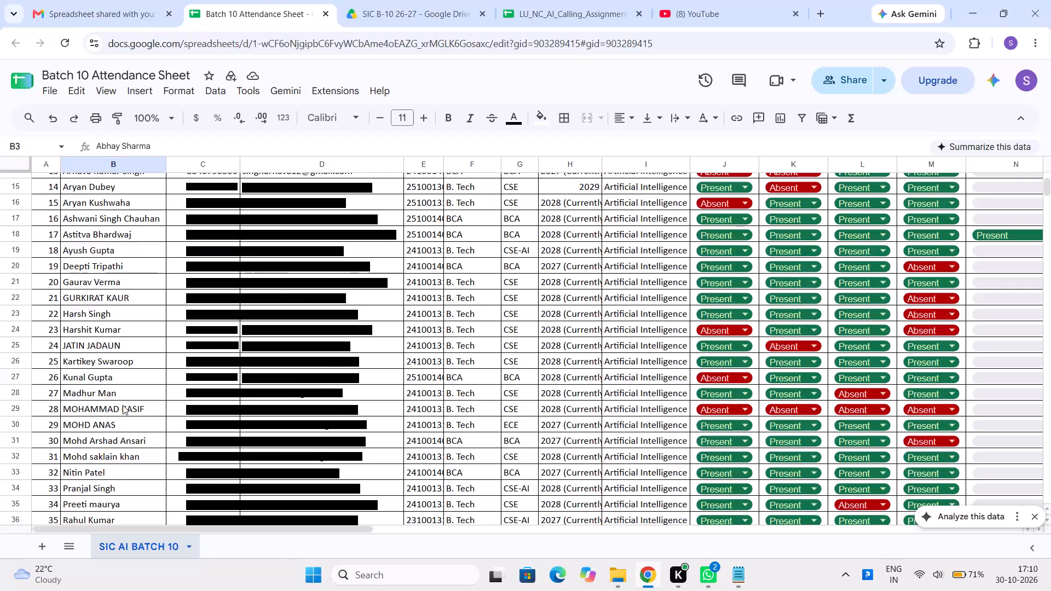
scroll(135, 327, up, 1)
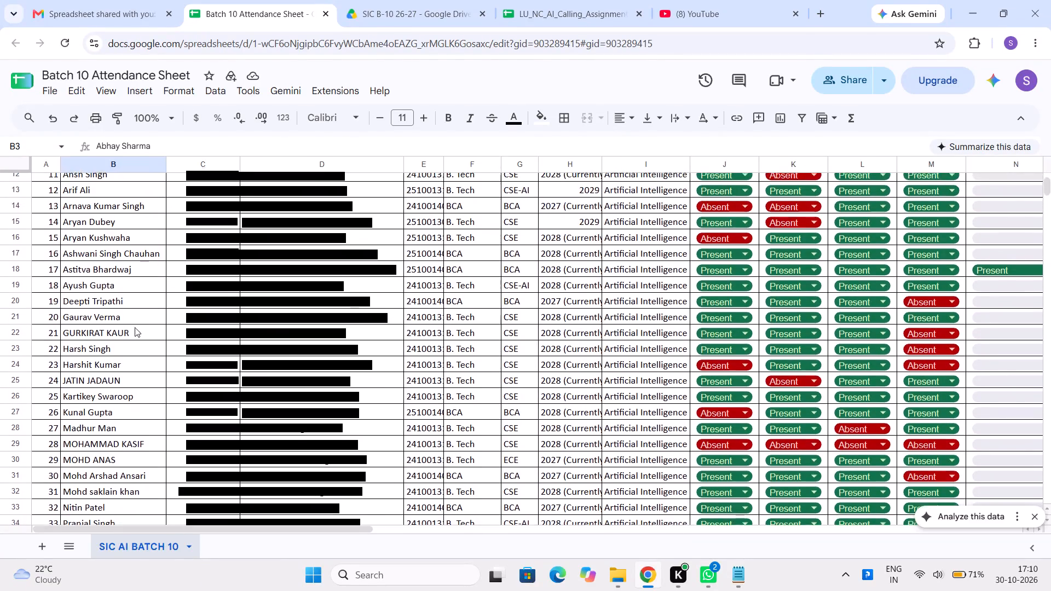
scroll(135, 327, up, 2)
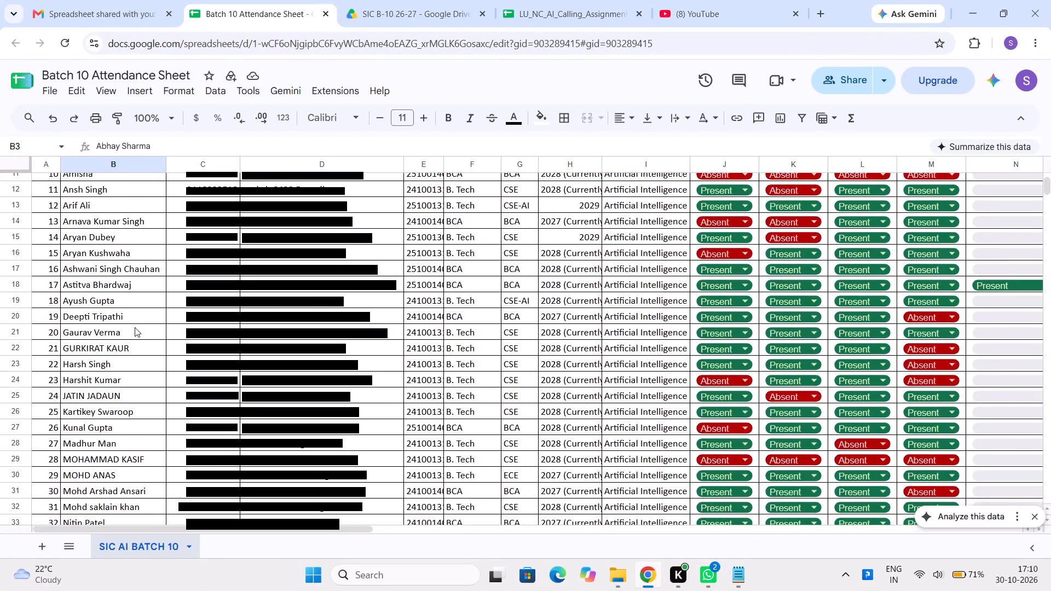
scroll(135, 327, up, 2)
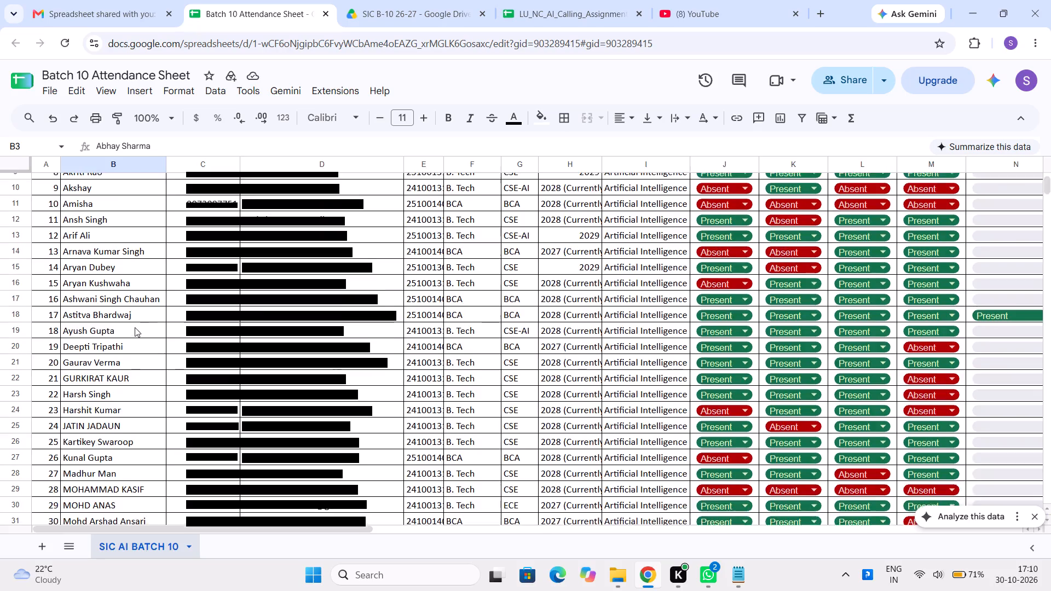
scroll(135, 327, up, 2)
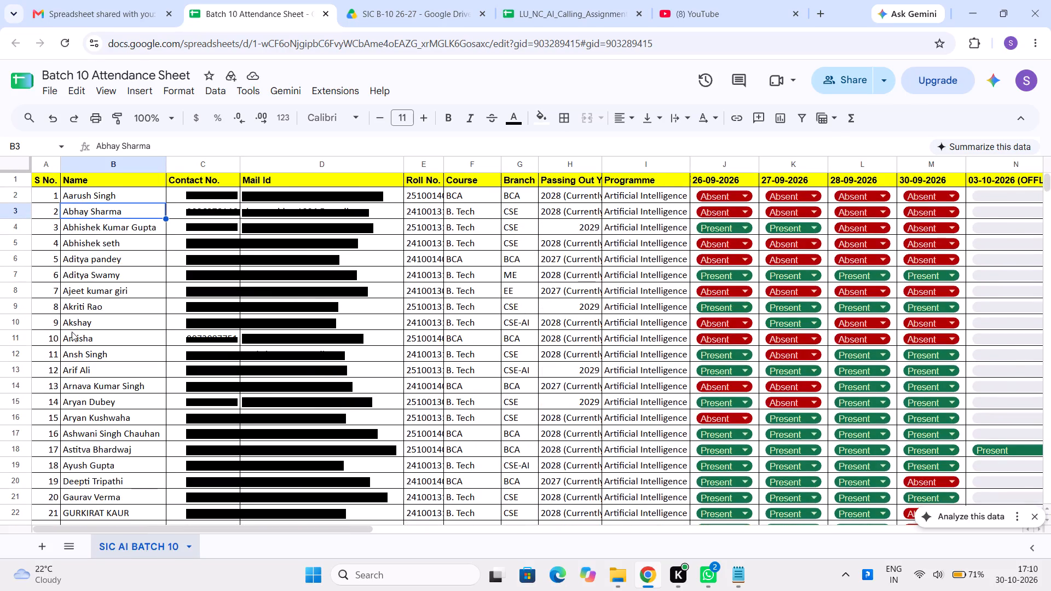
Read through the full Batch 10 roster again, student nos. 1 to 50 and the record in row 54, and return to the top.
scroll(72, 402, down, 1)
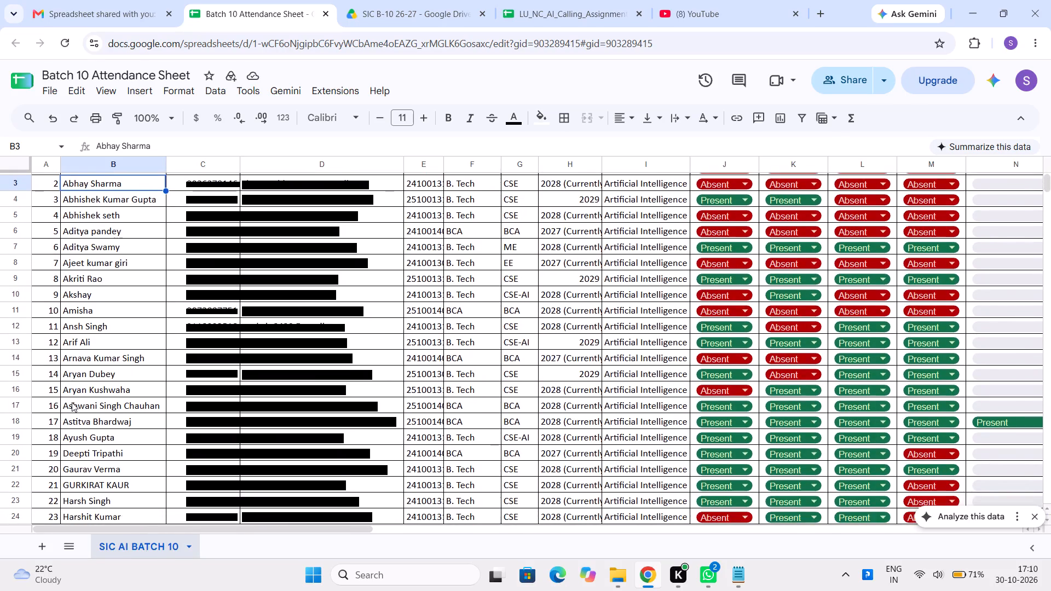
scroll(72, 402, down, 4)
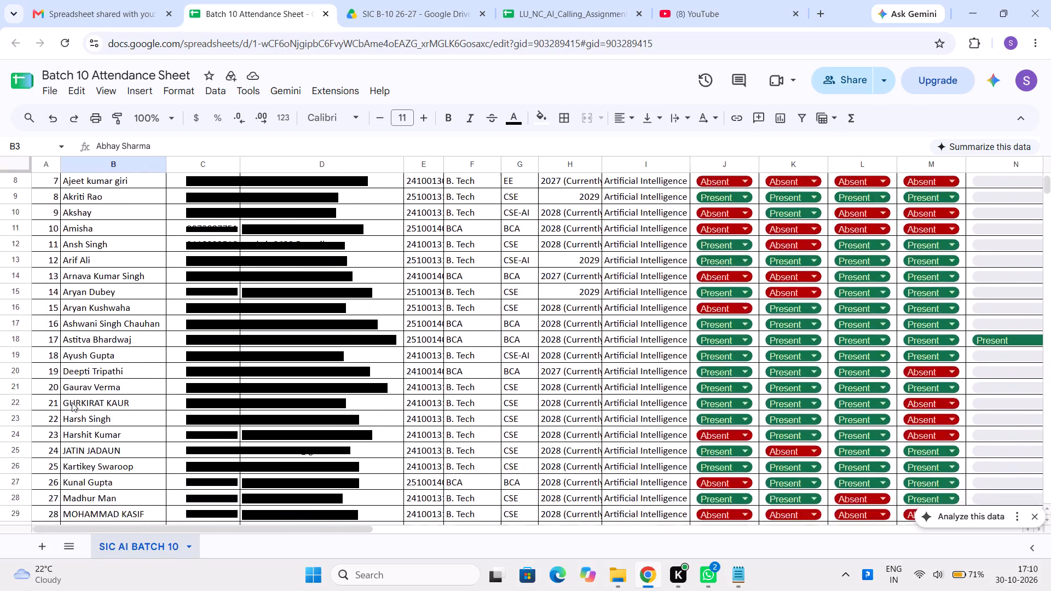
scroll(72, 402, down, 3)
scroll(72, 402, up, 1)
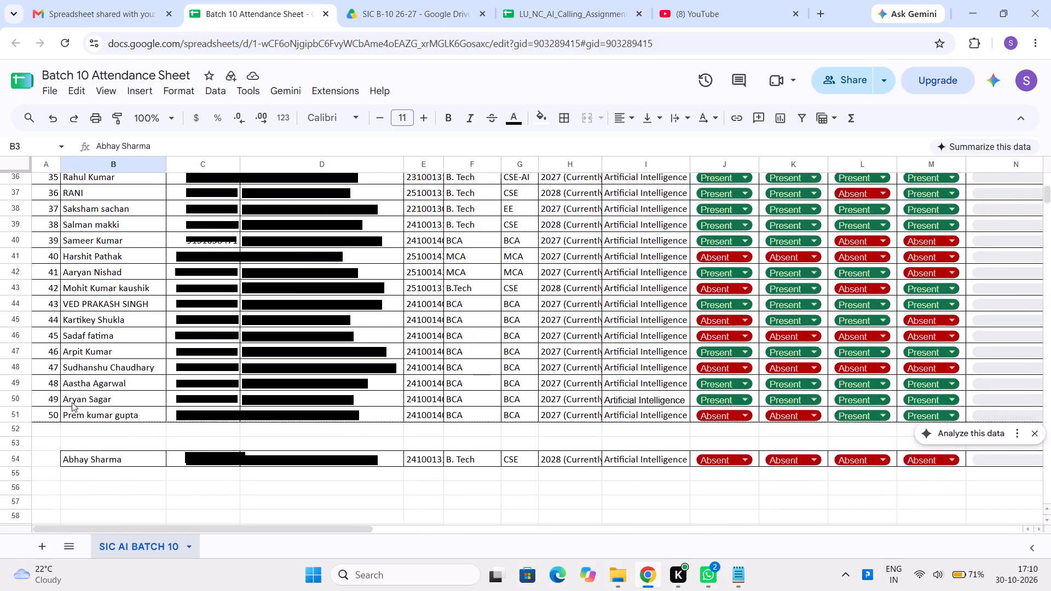
scroll(72, 402, up, 6)
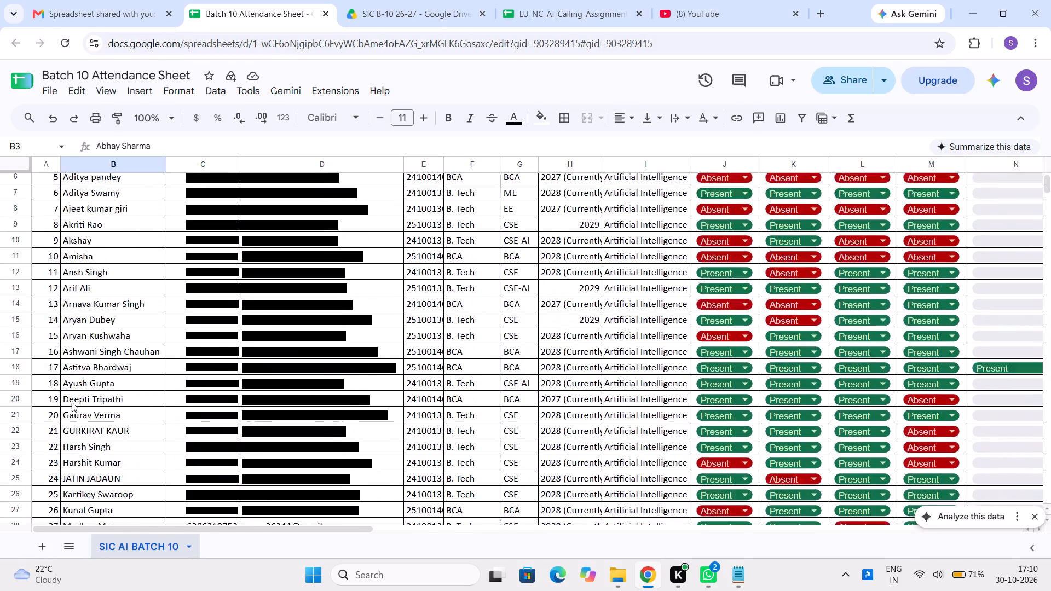
scroll(72, 402, up, 3)
scroll(72, 402, down, 1)
scroll(72, 402, up, 1)
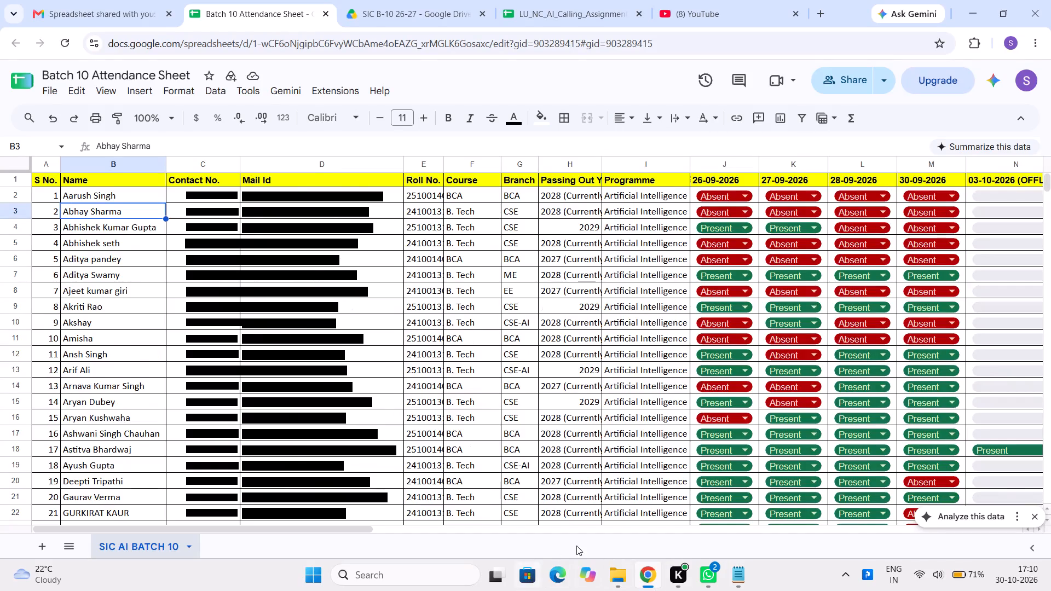
Switch to the names note in Notepad and add the name of Batch 10 student no. 46 on line 6, followed by a new line.
click(732, 580)
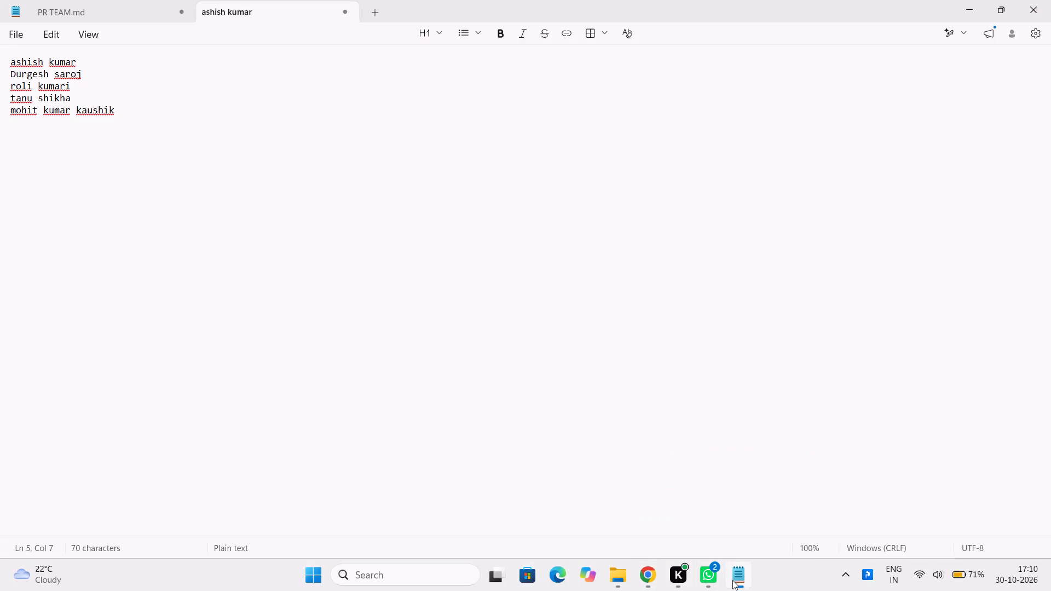
click(154, 123)
key(Return)
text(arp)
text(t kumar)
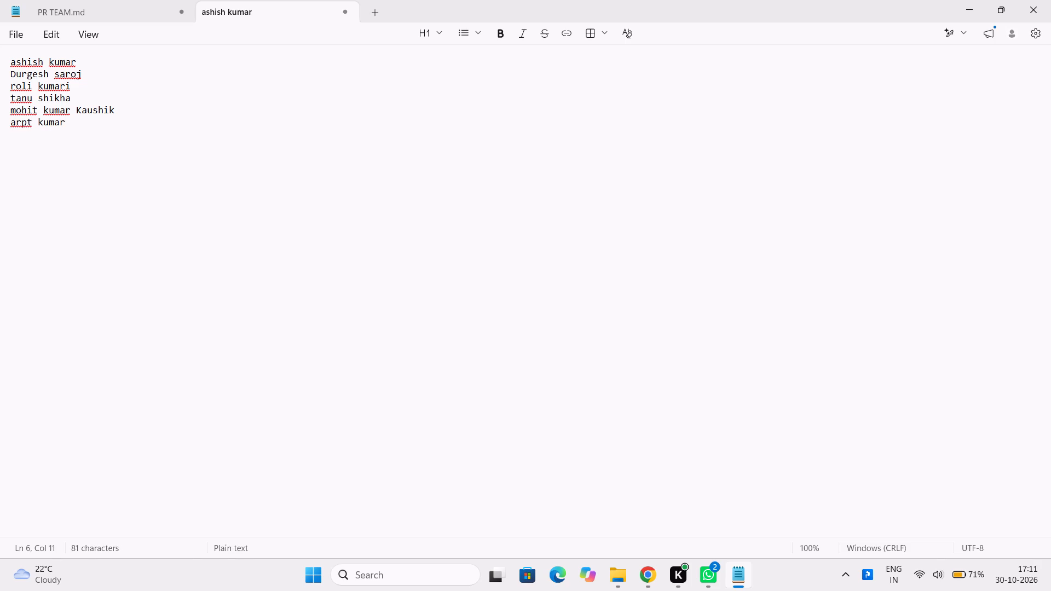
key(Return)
click(25, 124)
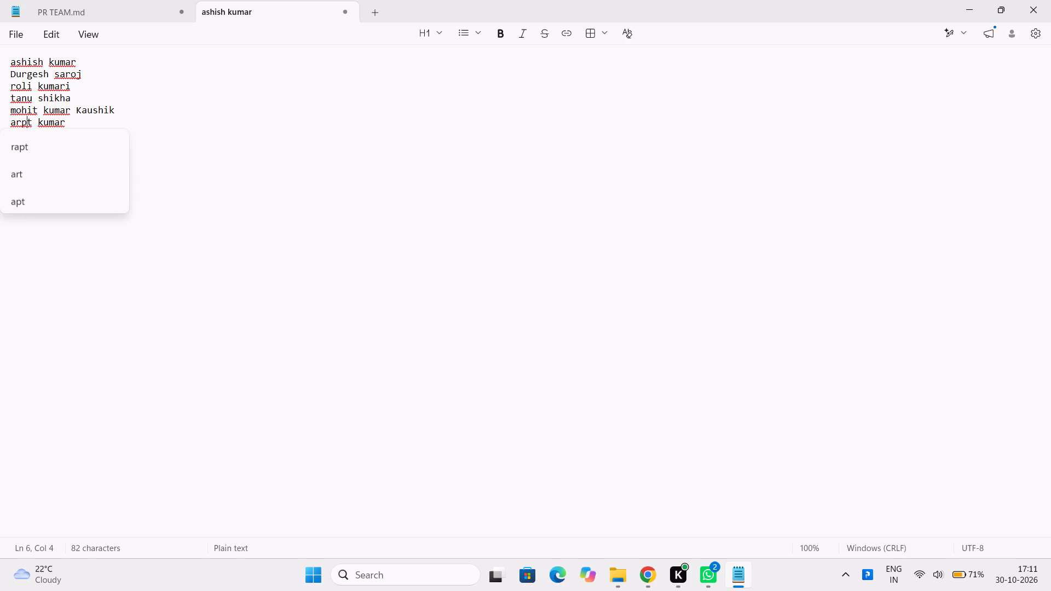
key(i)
click(73, 123)
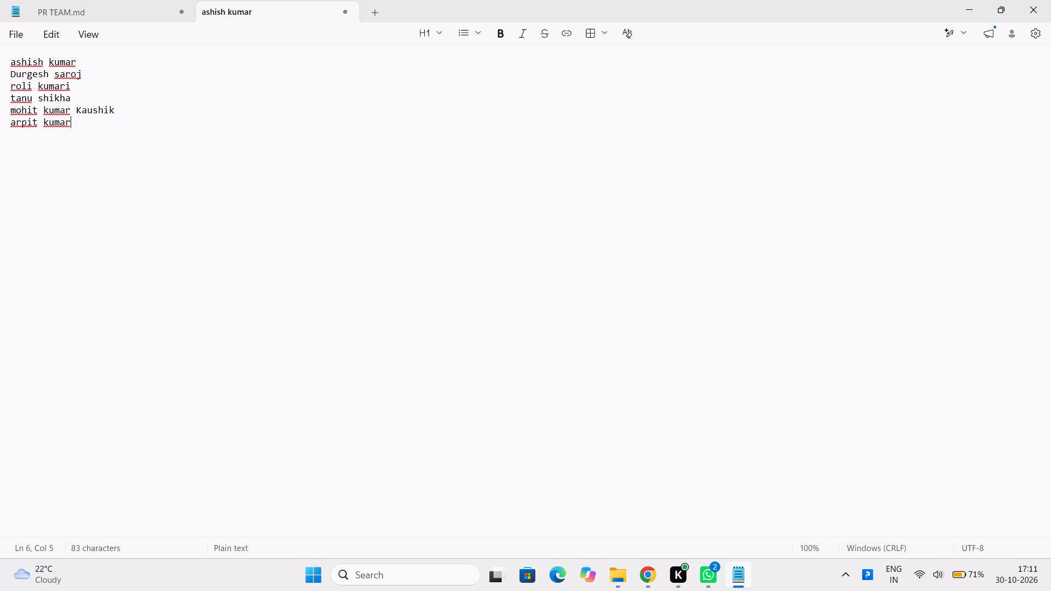
key(Return)
Switch to the Batch 10 attendance sheet in Chrome and mark student no. 6 Present for 14/10/2026 and 15/10/2026.
click(648, 565)
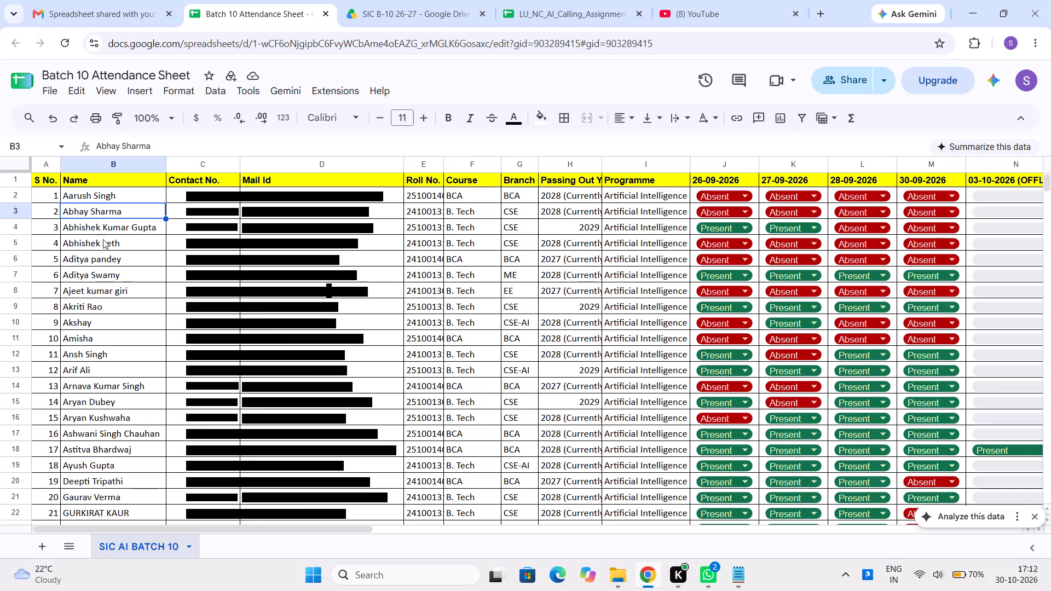
click(124, 224)
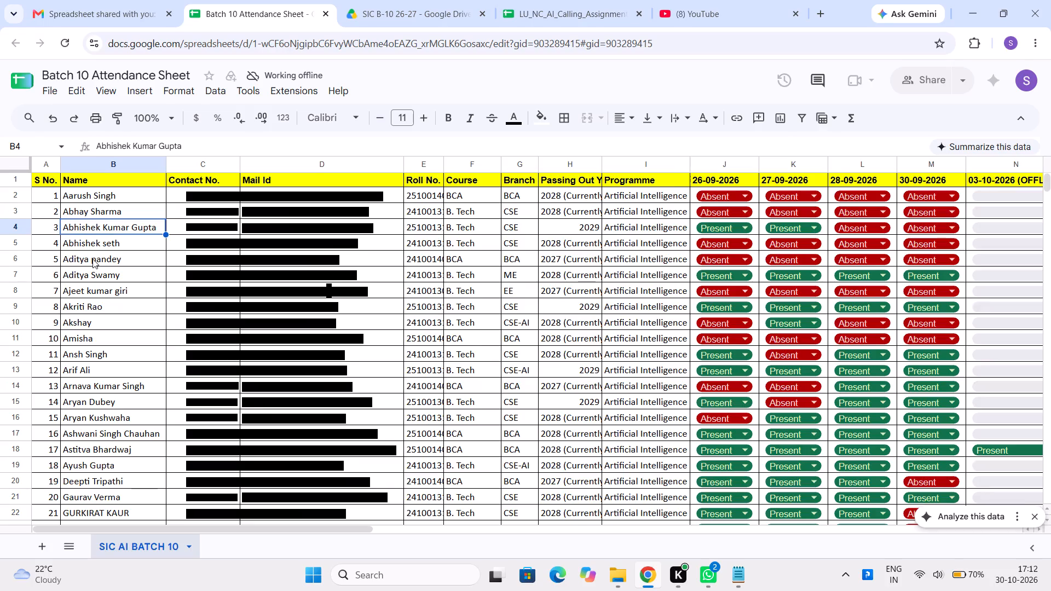
scroll(527, 296, left, 2)
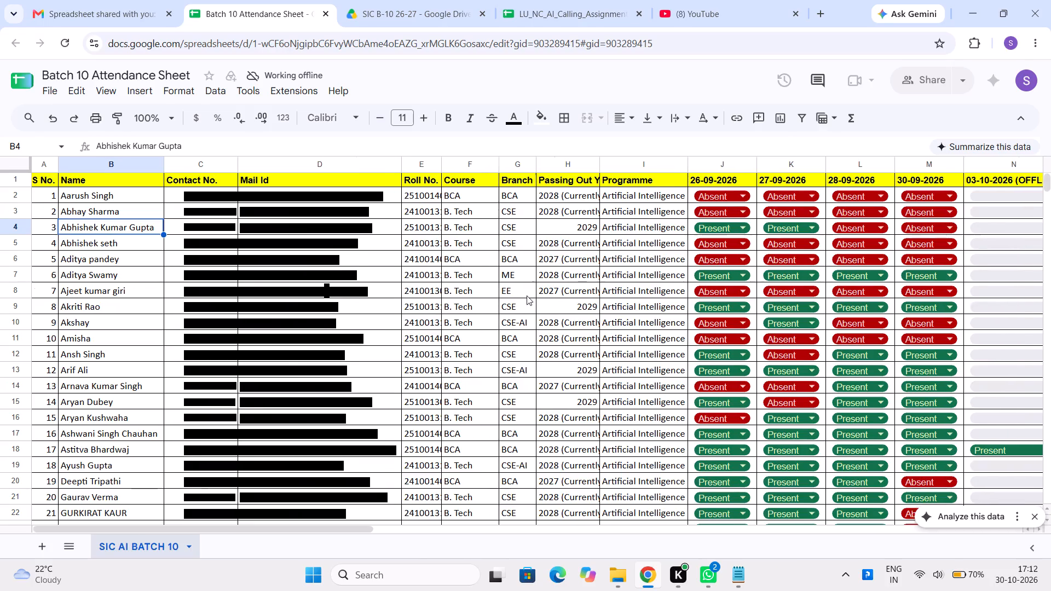
scroll(527, 296, left, 8)
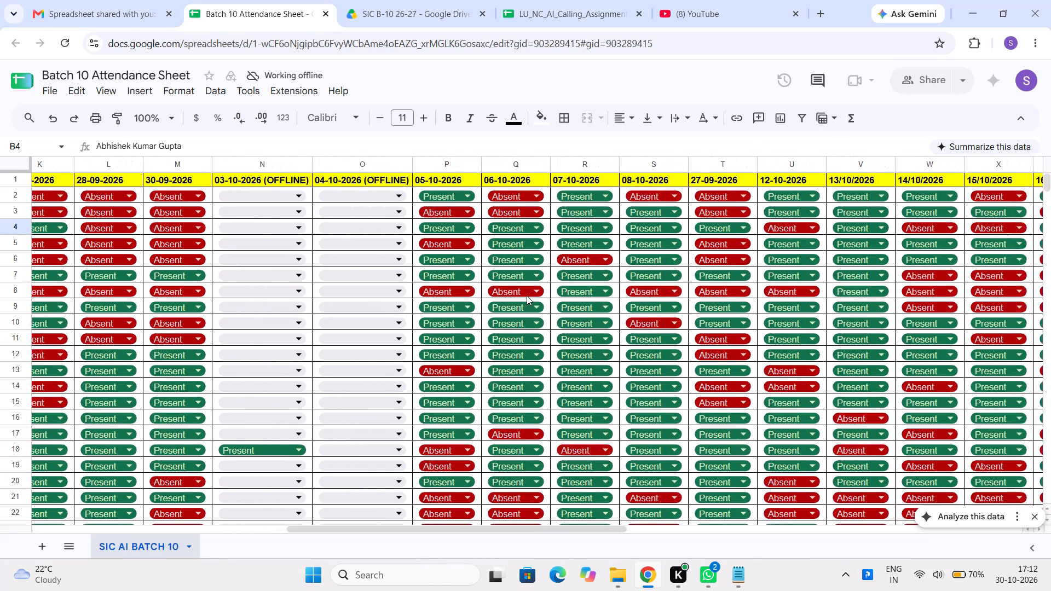
scroll(527, 296, left, 8)
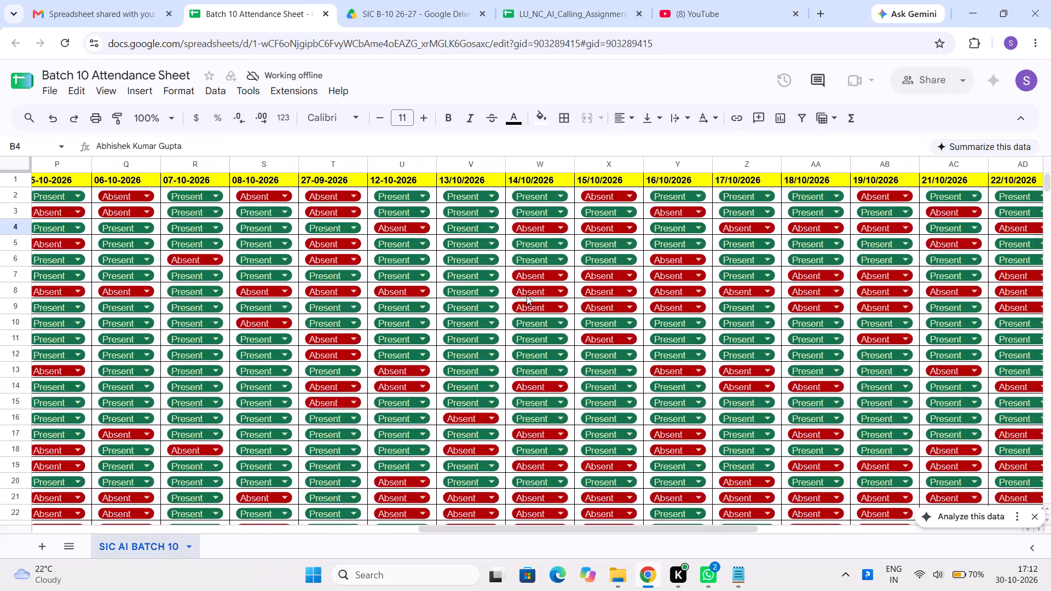
scroll(527, 296, left, 1)
click(539, 273)
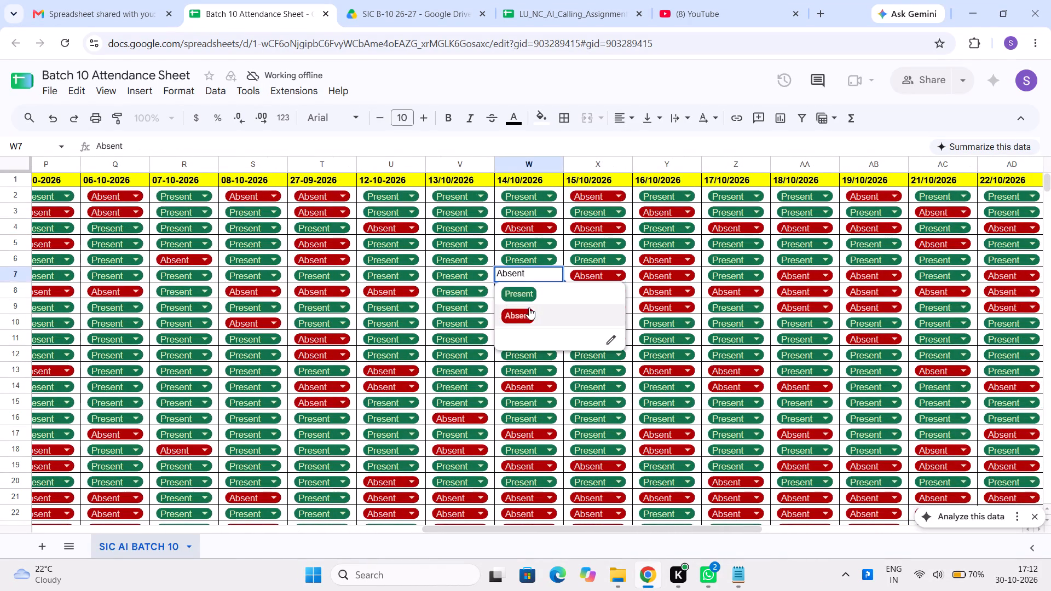
click(525, 294)
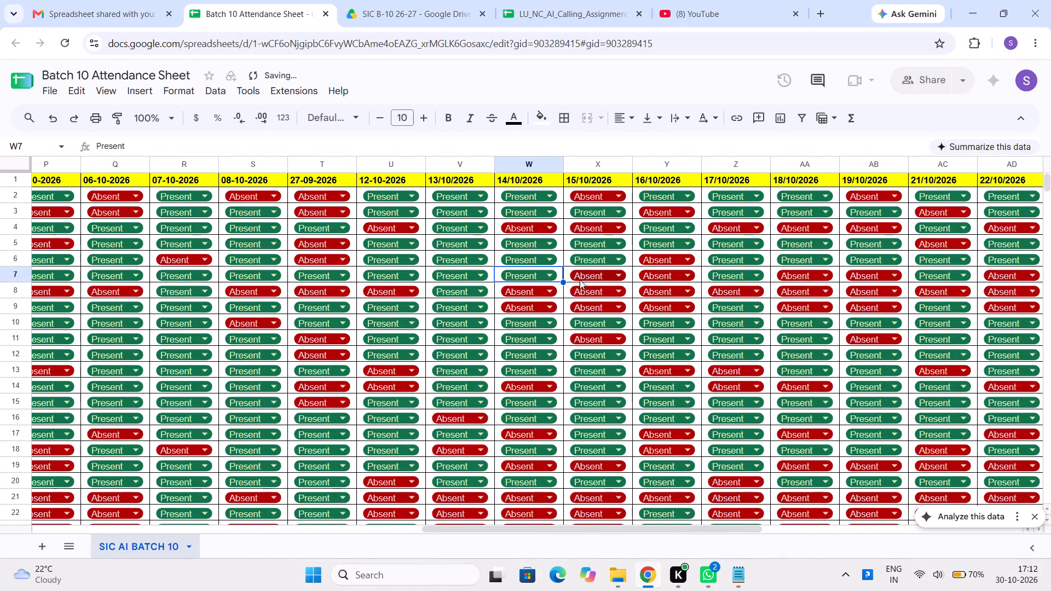
click(601, 279)
click(593, 290)
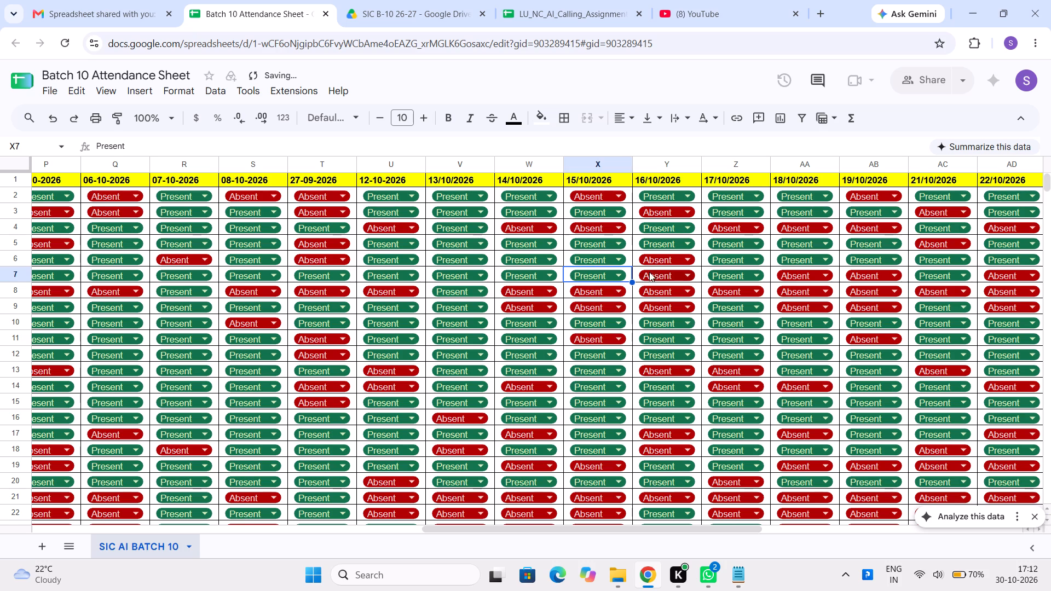
Mark Batch 10 student no. 6 Present for 16/10/2026, 18/10/2026, 19/10/2026 and 22/10/2026.
drag(657, 270, 662, 276)
drag(662, 276, 658, 293)
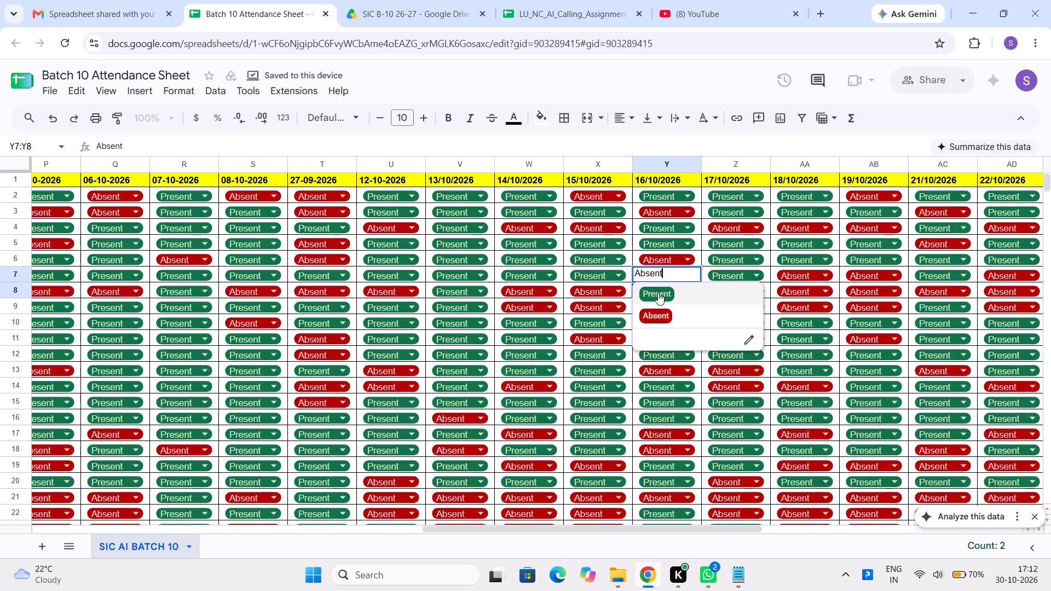
click(658, 293)
click(793, 271)
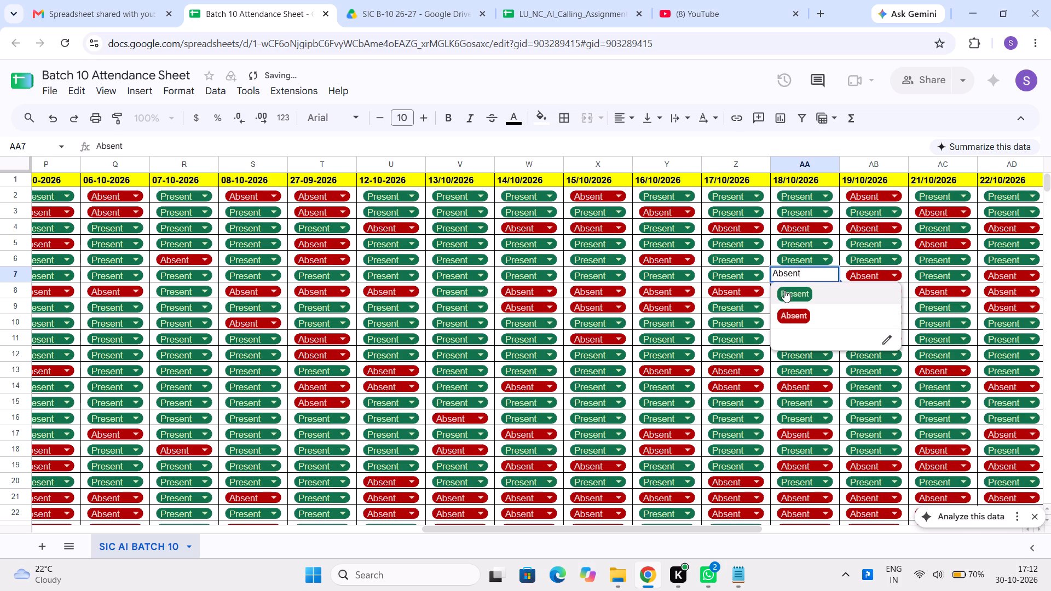
click(784, 290)
scroll(784, 290, left, 3)
click(743, 276)
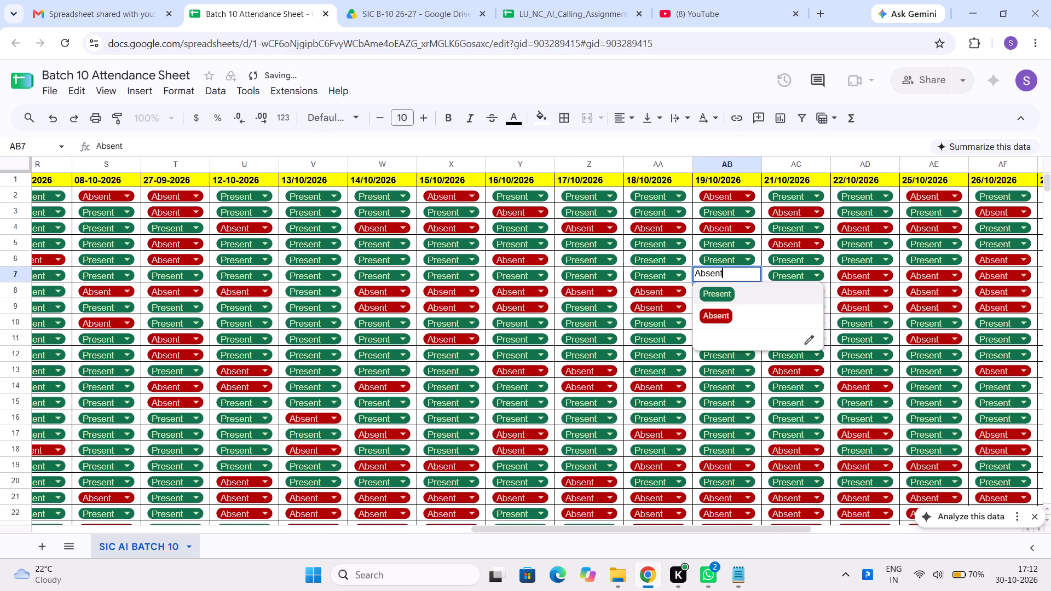
click(713, 298)
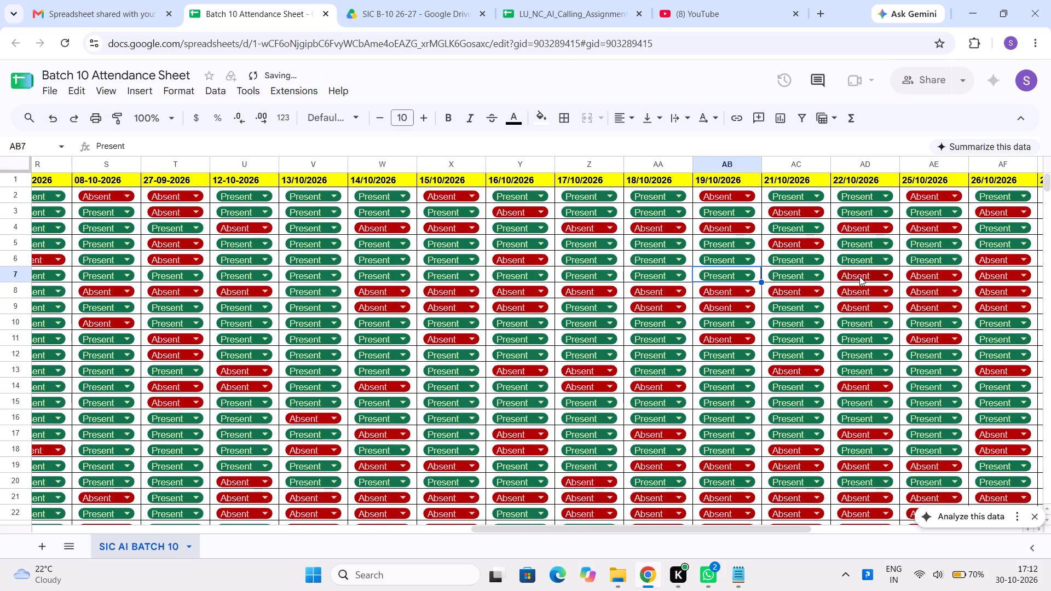
click(860, 276)
click(848, 296)
Mark Batch 10 student no. 6 Present for 25/10/2026, 26/10/2026, 27/10/2026 and 29/10/2026.
scroll(848, 296, left, 3)
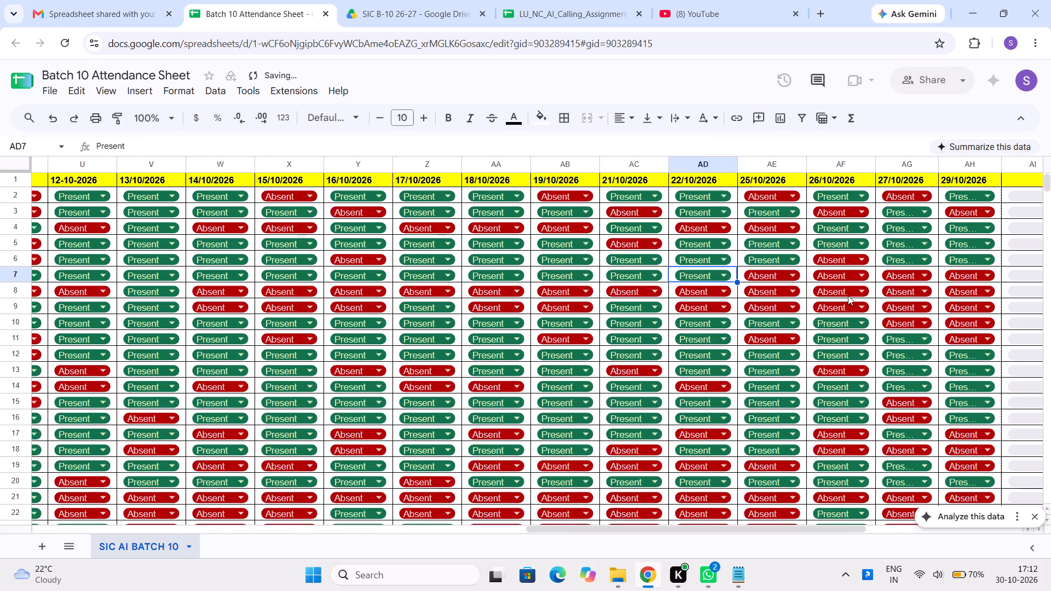
click(792, 279)
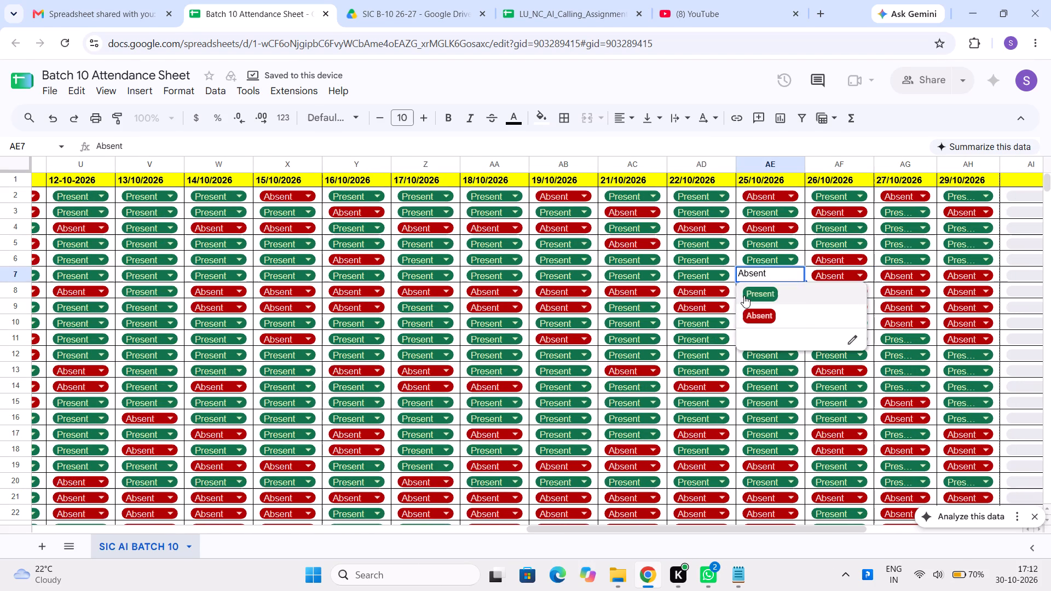
click(744, 296)
click(836, 270)
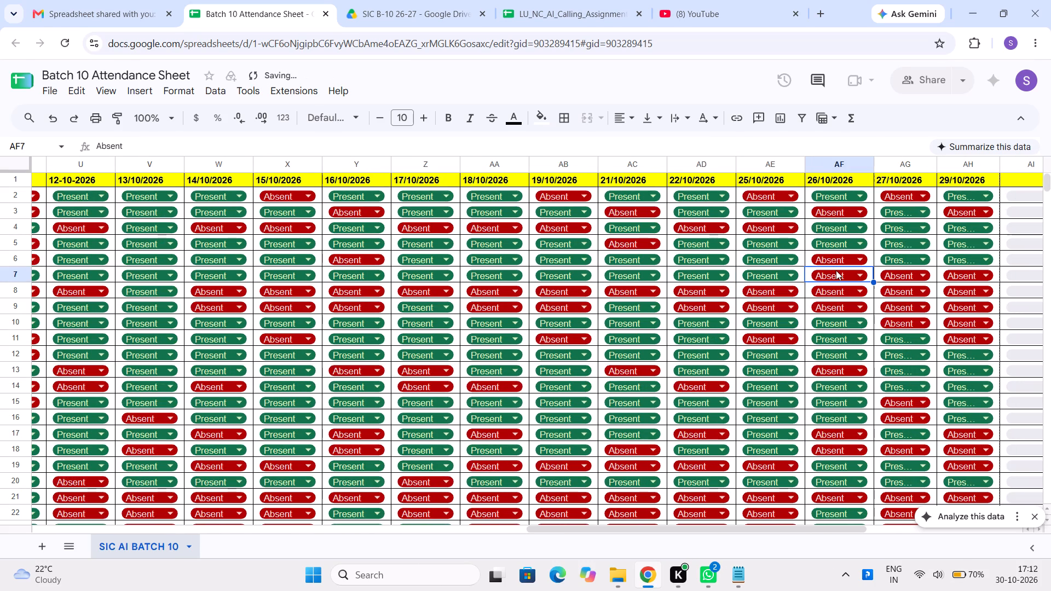
click(837, 275)
click(832, 294)
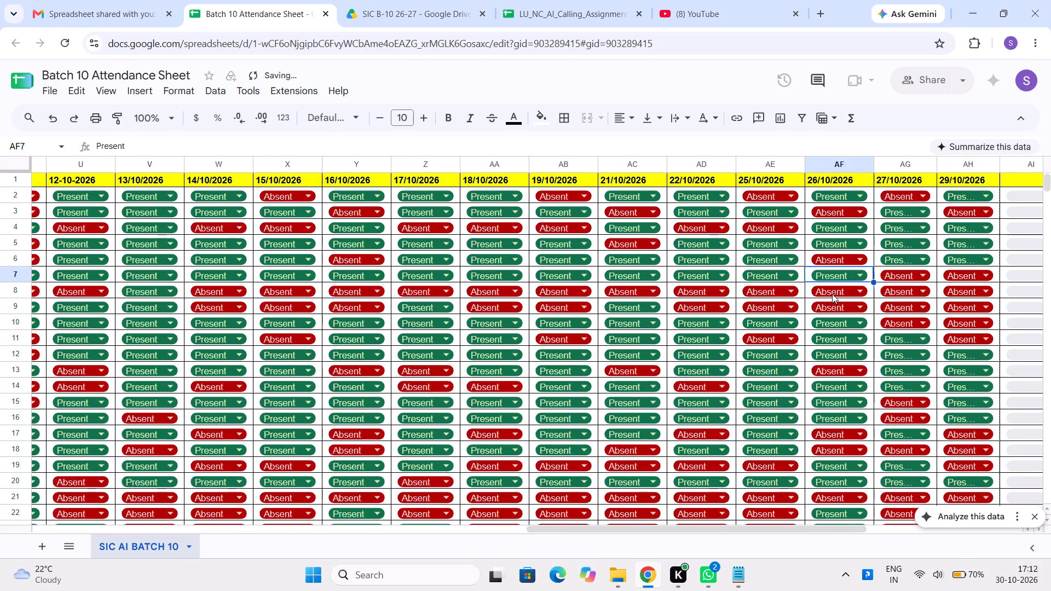
click(902, 273)
click(894, 292)
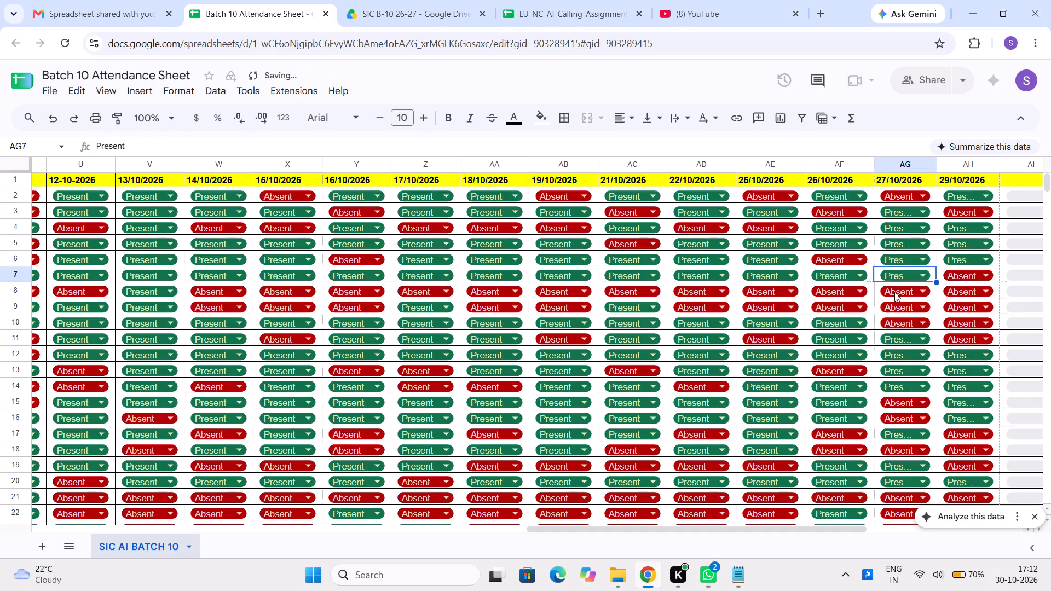
click(962, 274)
click(952, 291)
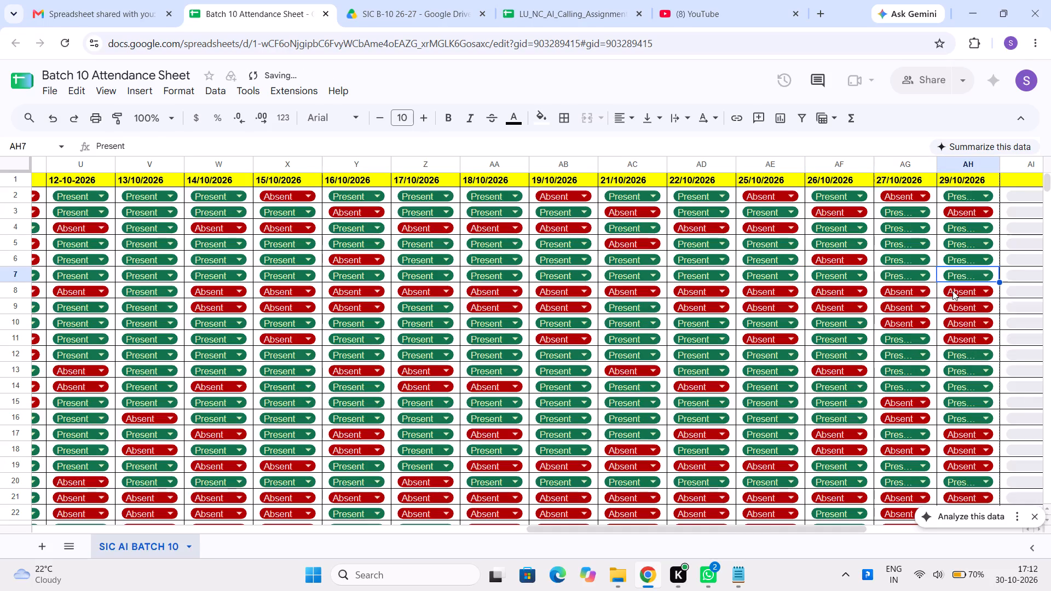
Return to the name column and read through the Batch 10 roster from student no. 1 down to no. 50 and row 54.
scroll(642, 328, right, 5)
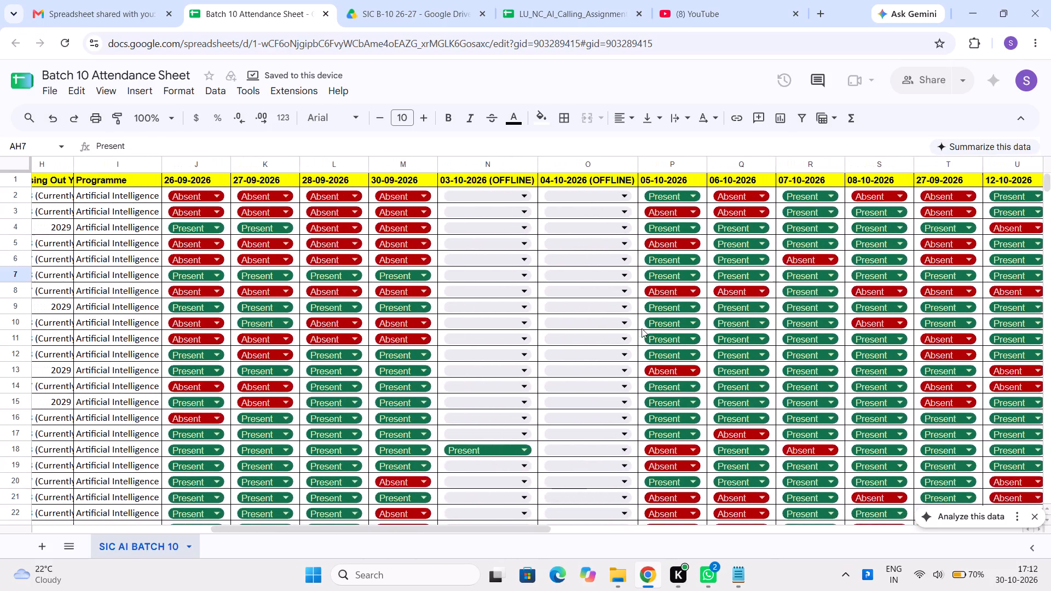
scroll(642, 328, right, 4)
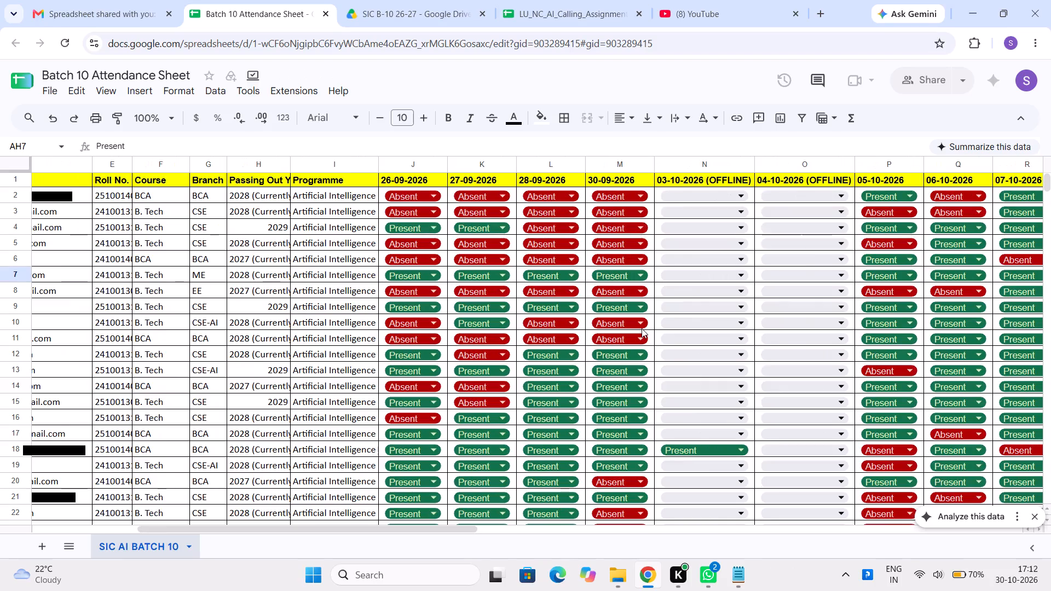
scroll(642, 328, right, 5)
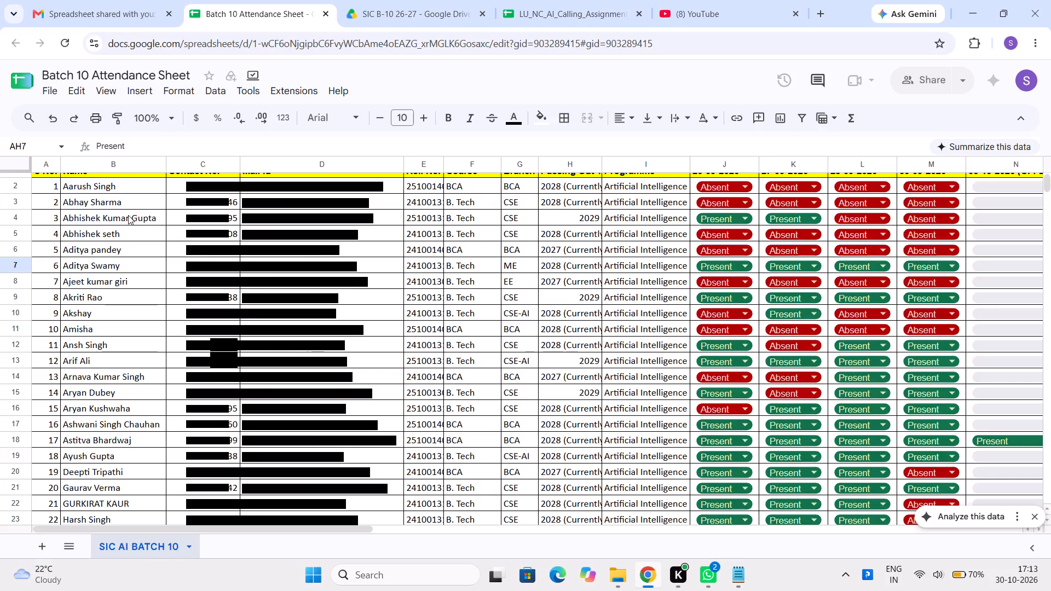
scroll(127, 208, up, 1)
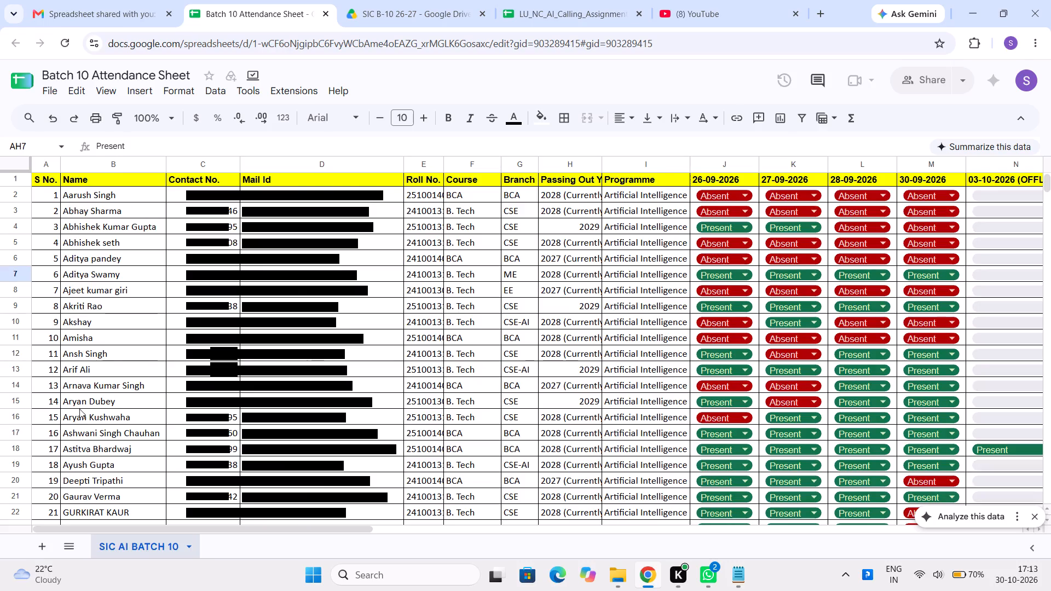
scroll(79, 436, down, 2)
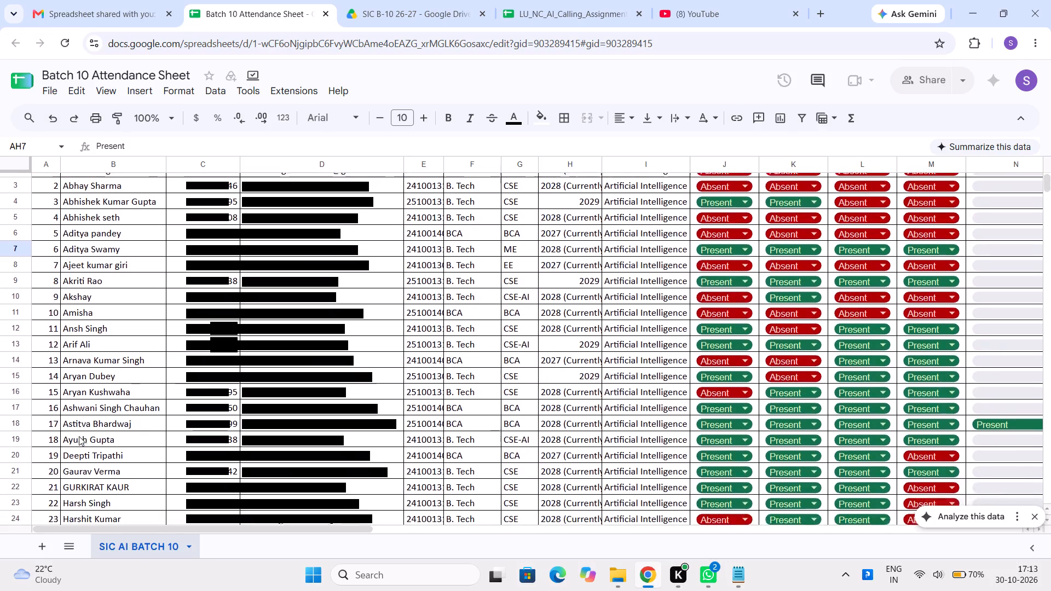
scroll(79, 436, down, 3)
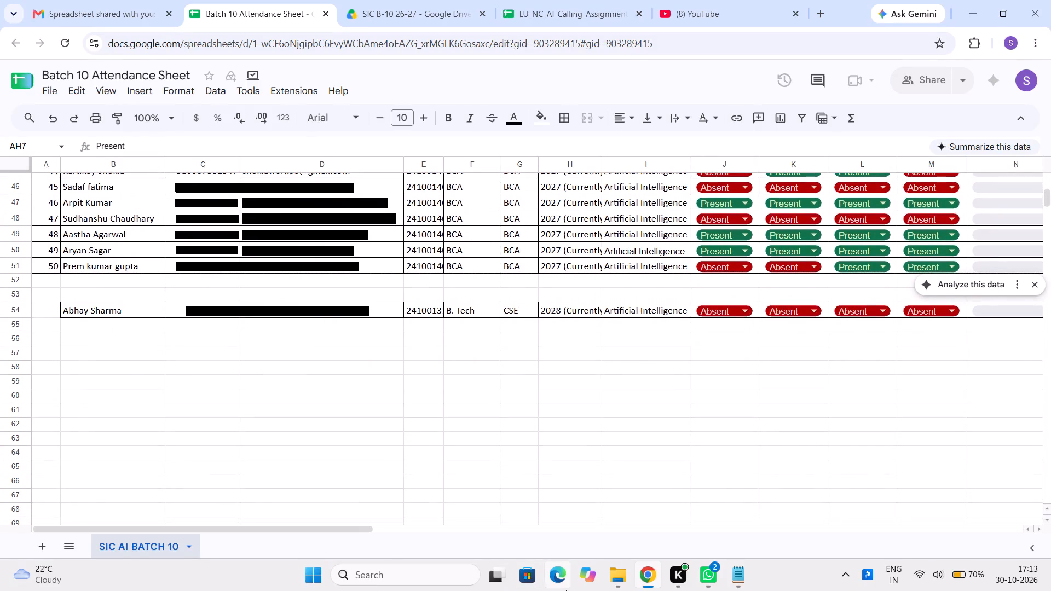
scroll(476, 394, up, 7)
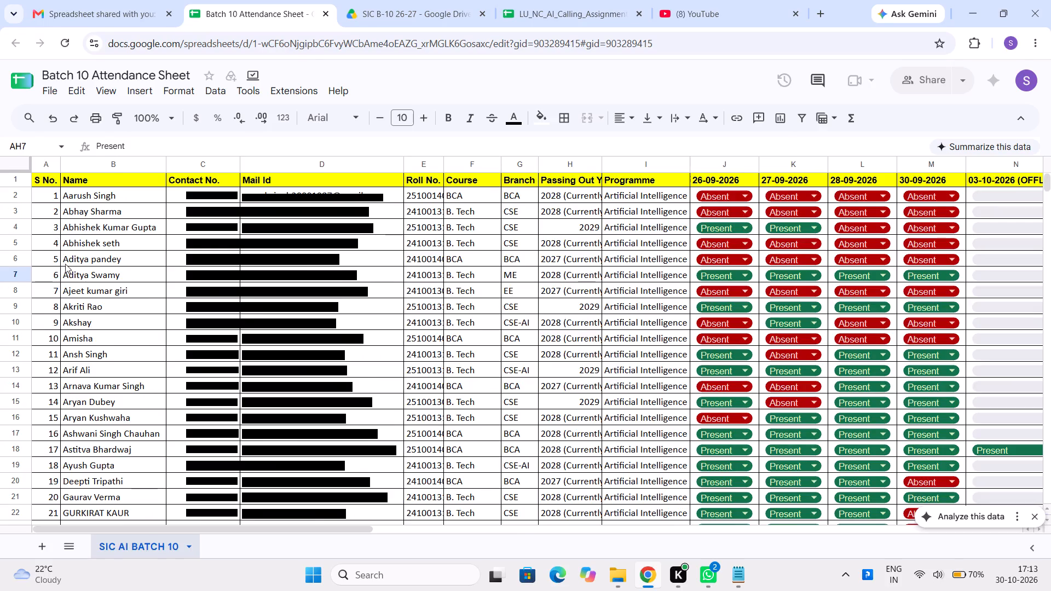
scroll(80, 358, down, 2)
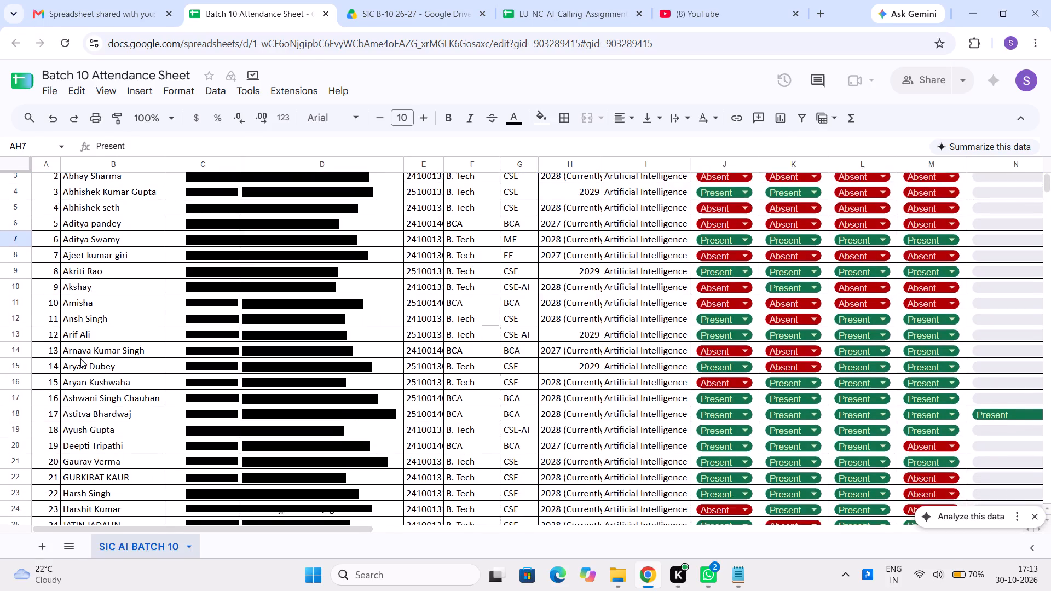
scroll(80, 358, down, 6)
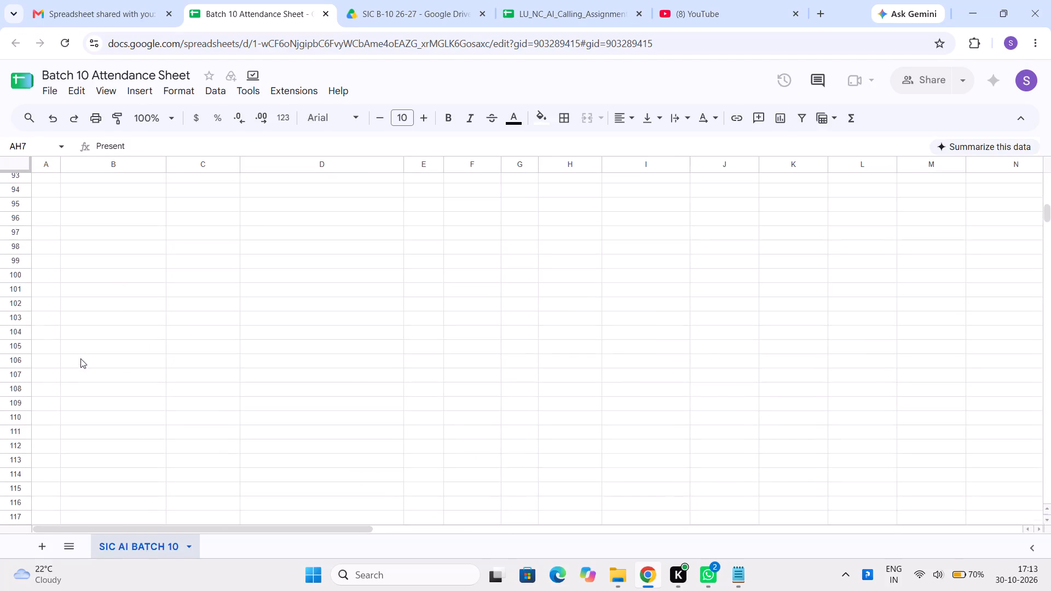
Switch to the names note in Notepad and add the name of Batch 10 student no. 48 on line 7, followed by a new line.
click(752, 572)
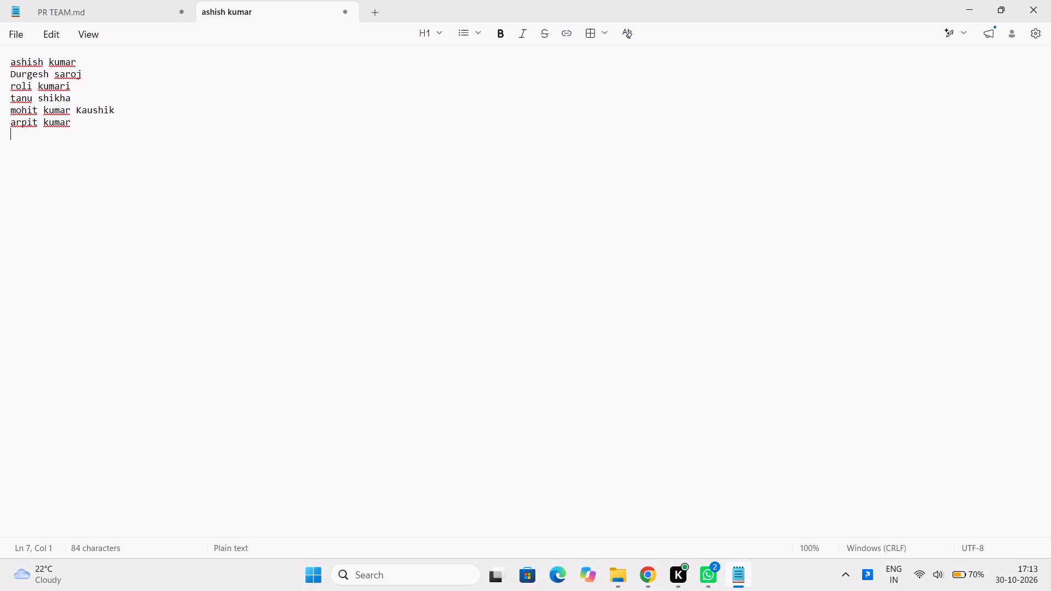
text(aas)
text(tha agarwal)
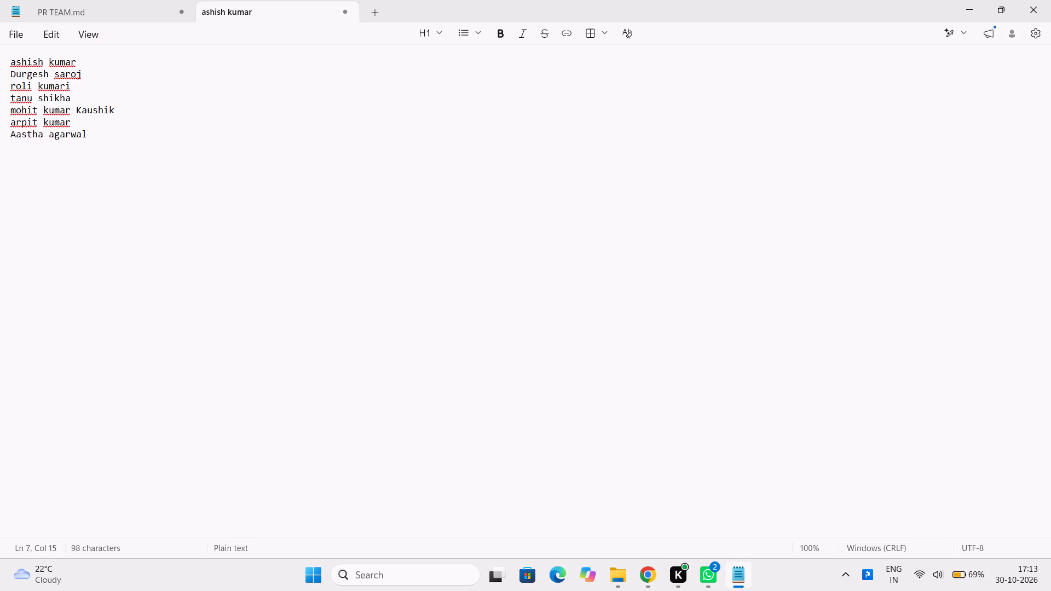
click(138, 196)
click(138, 196)
click(725, 582)
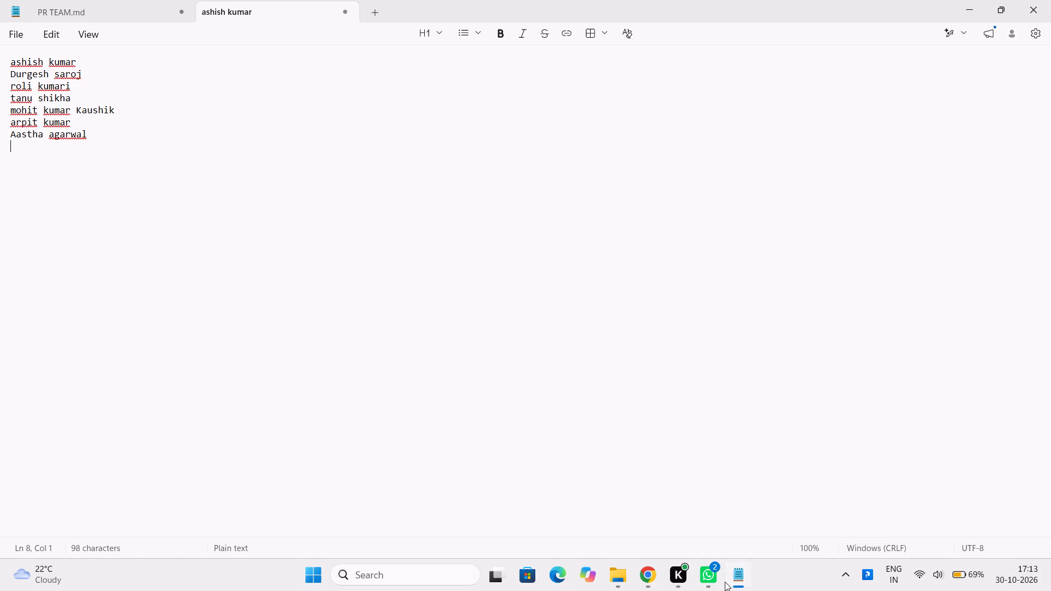
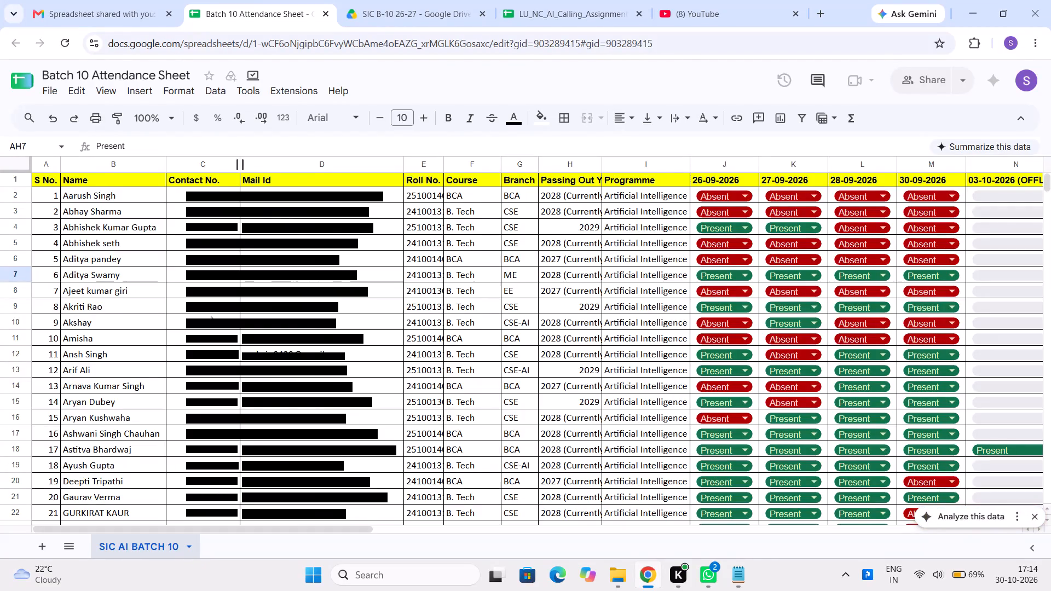
Switch to the names note in Notepad and place the cursor on empty line 8, below the last listed name.
scroll(211, 316, down, 4)
scroll(211, 316, up, 1)
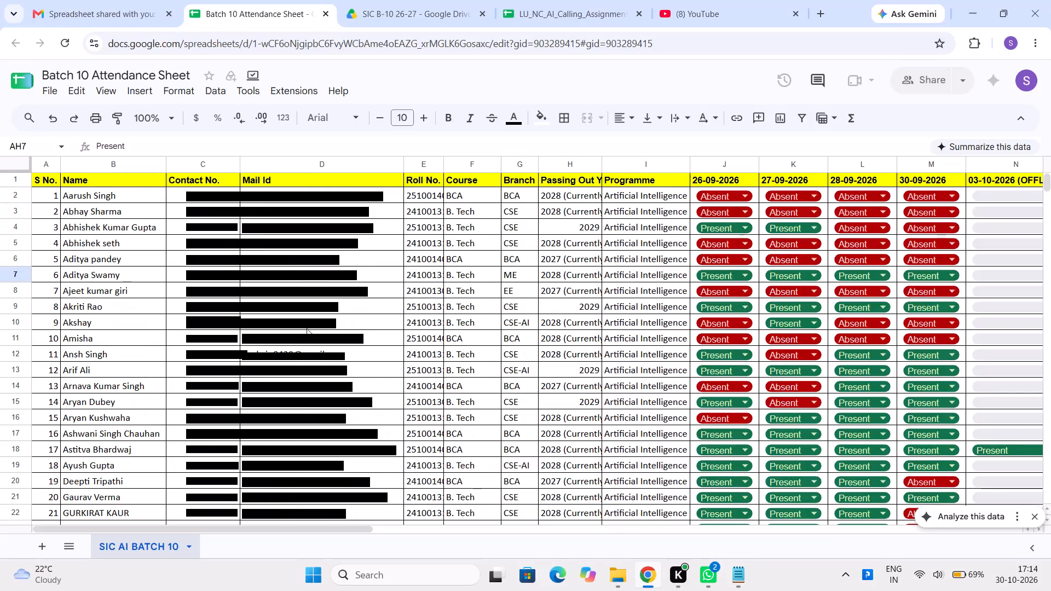
click(744, 576)
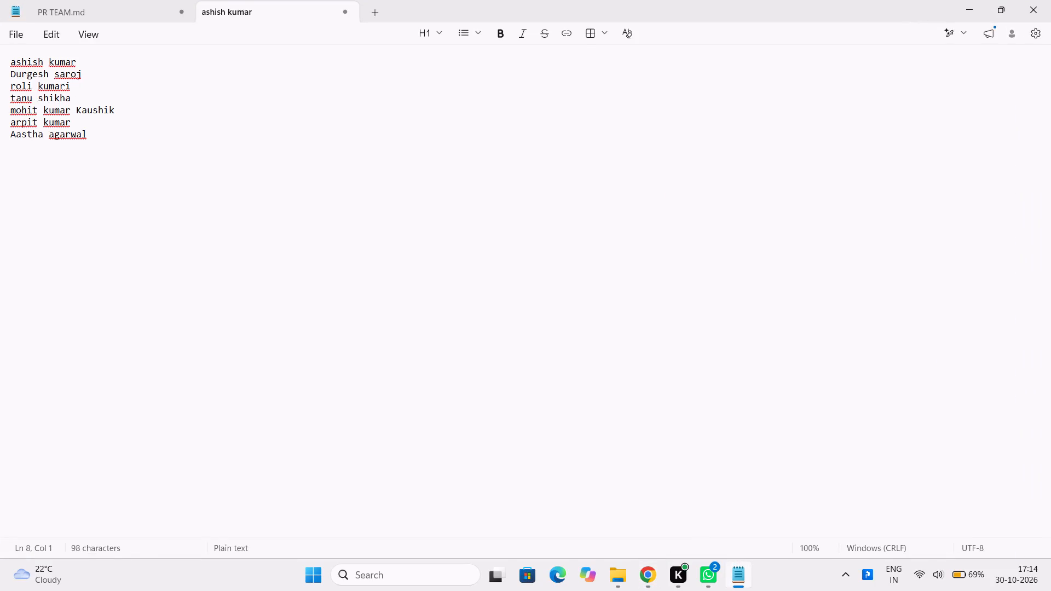
click(84, 150)
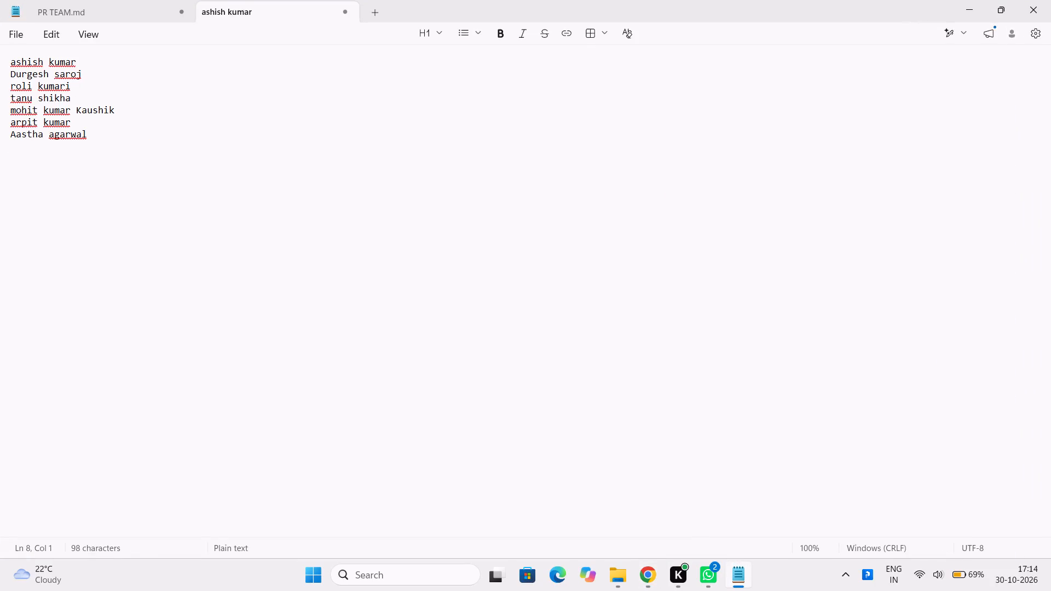
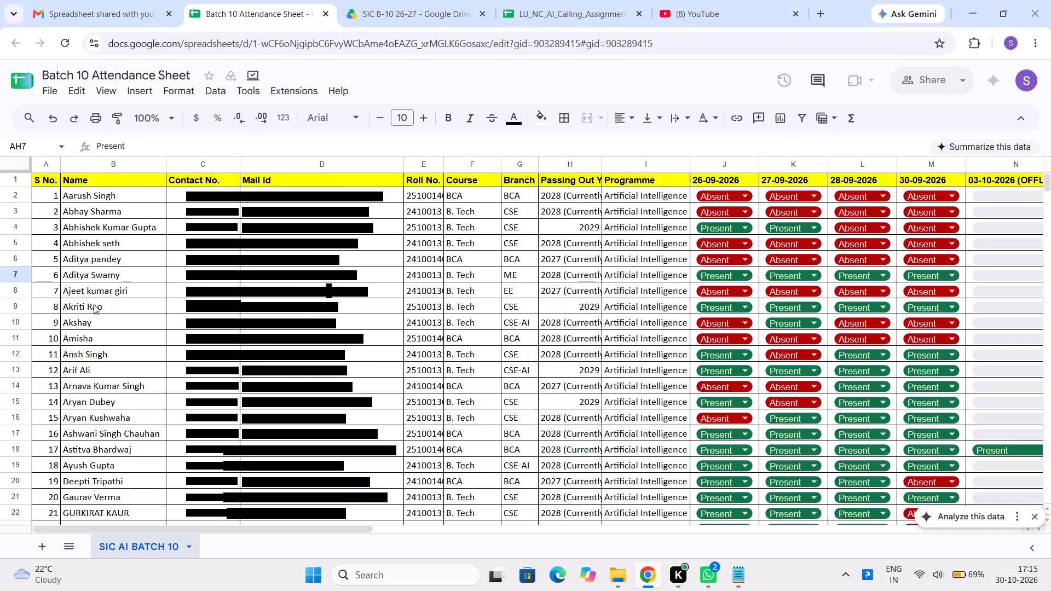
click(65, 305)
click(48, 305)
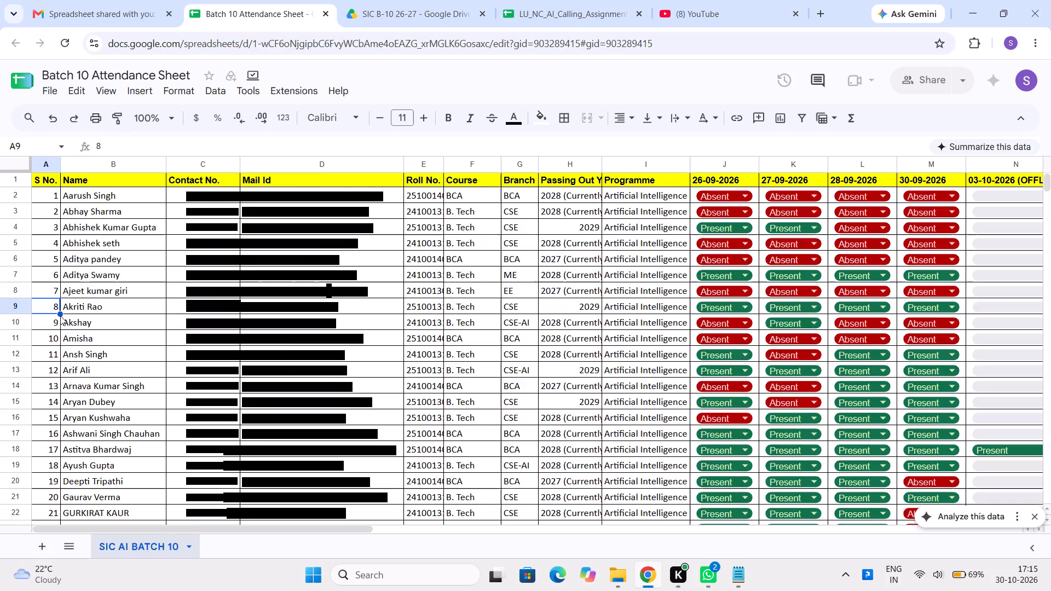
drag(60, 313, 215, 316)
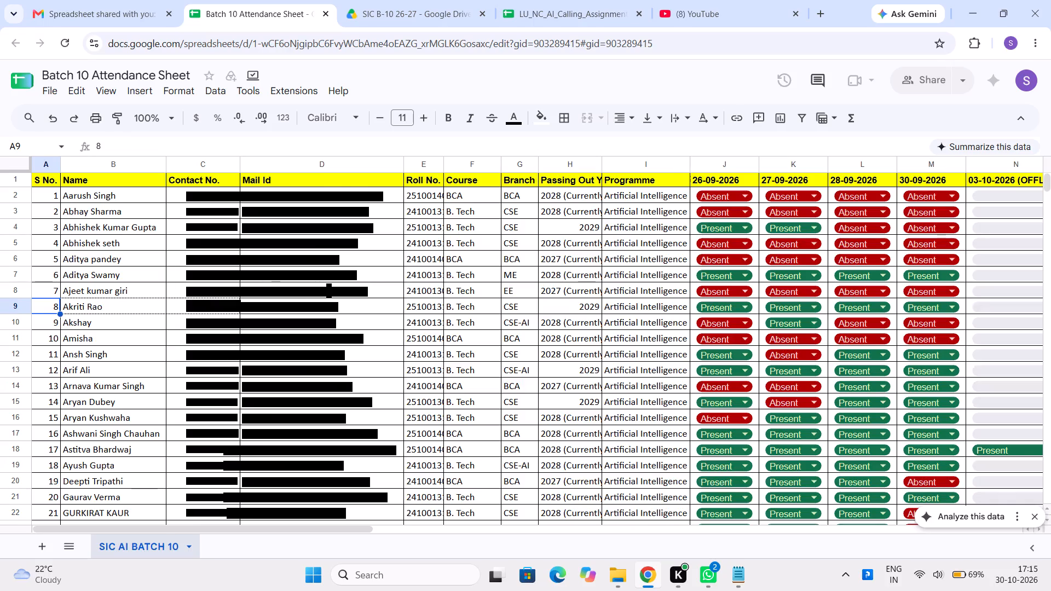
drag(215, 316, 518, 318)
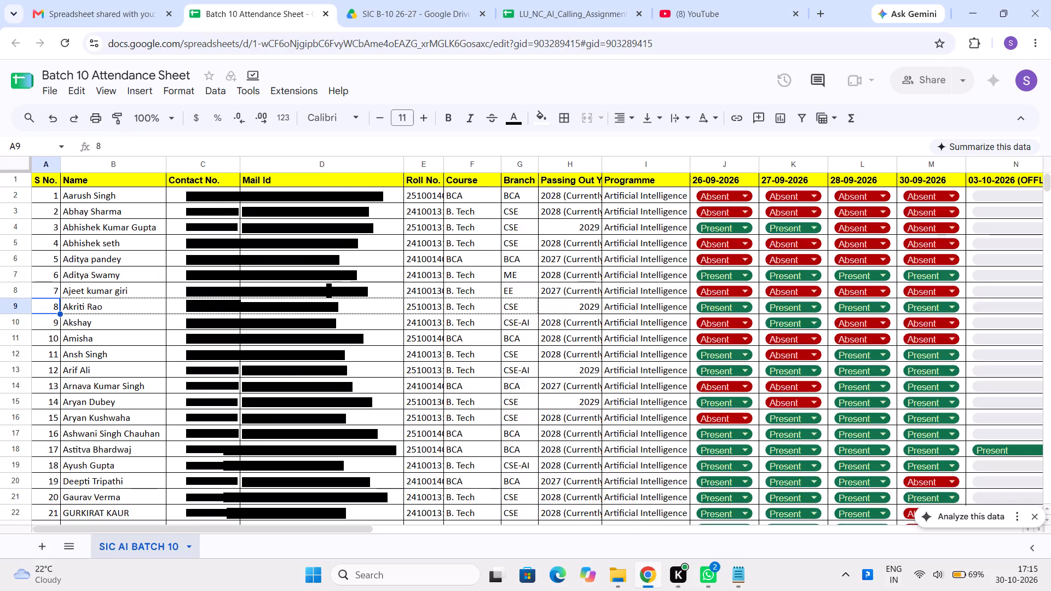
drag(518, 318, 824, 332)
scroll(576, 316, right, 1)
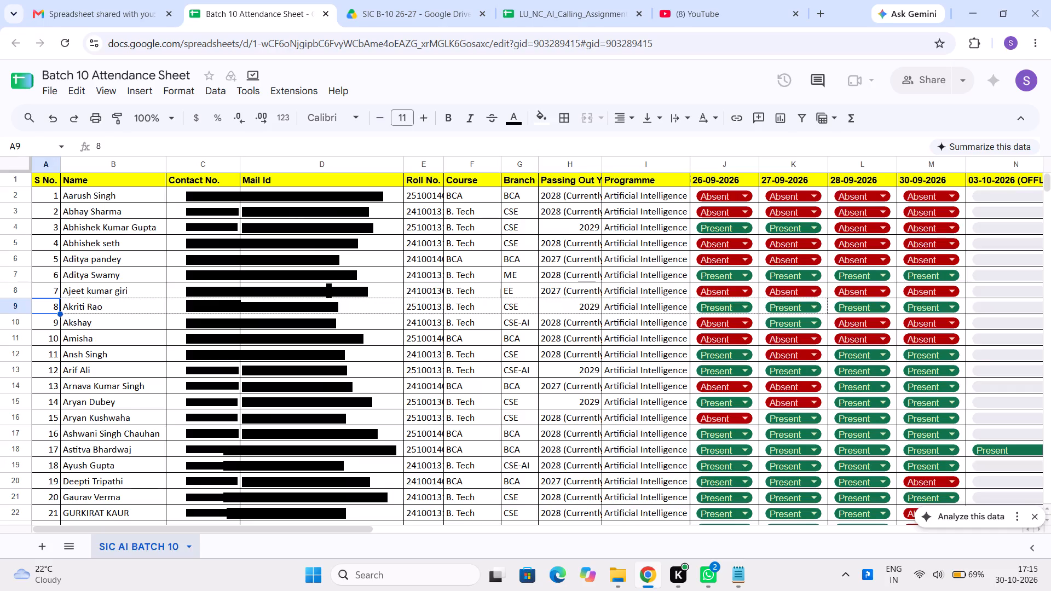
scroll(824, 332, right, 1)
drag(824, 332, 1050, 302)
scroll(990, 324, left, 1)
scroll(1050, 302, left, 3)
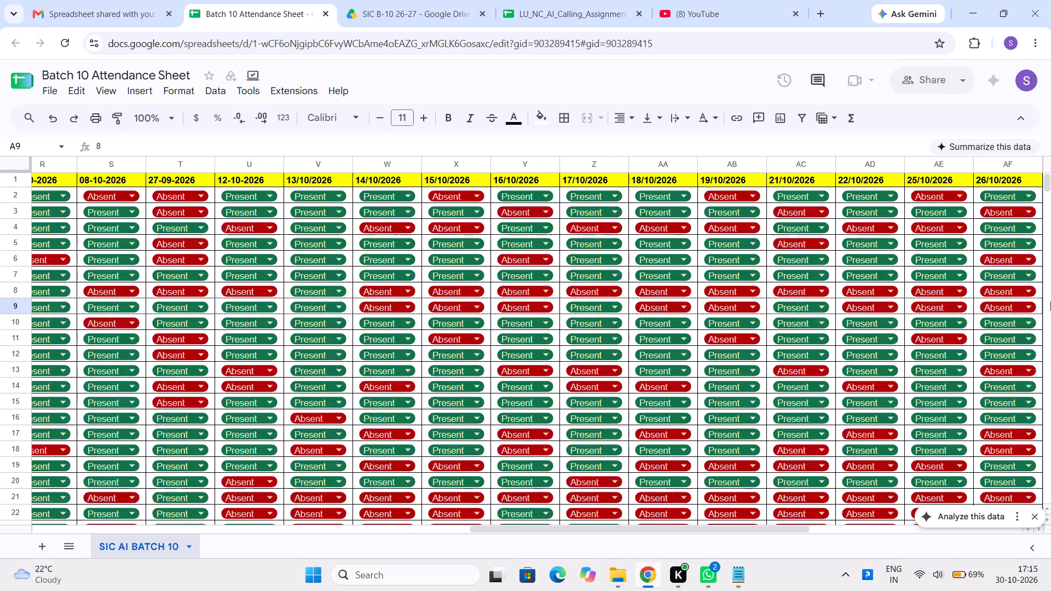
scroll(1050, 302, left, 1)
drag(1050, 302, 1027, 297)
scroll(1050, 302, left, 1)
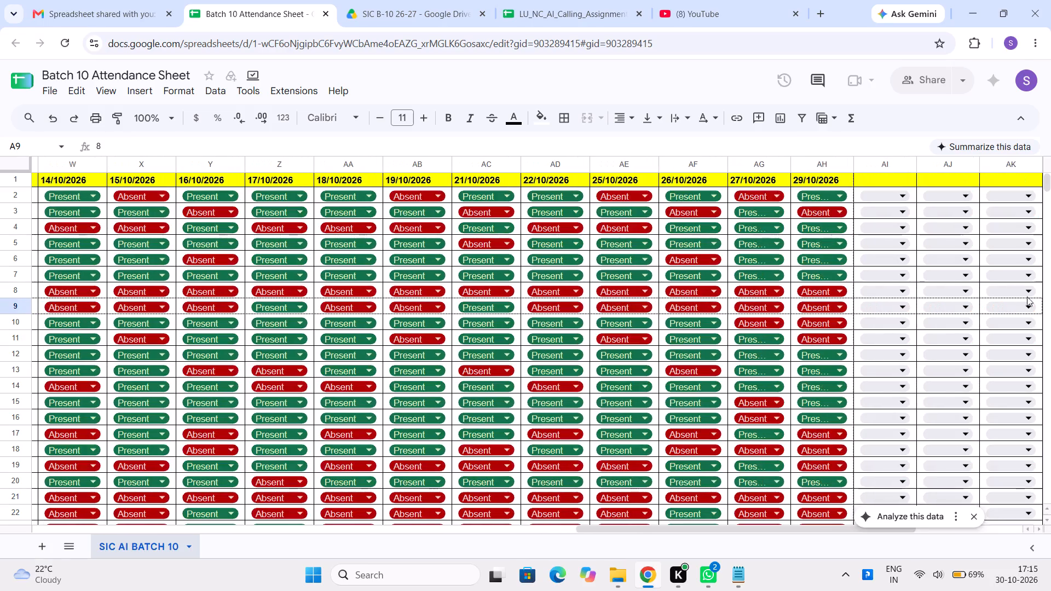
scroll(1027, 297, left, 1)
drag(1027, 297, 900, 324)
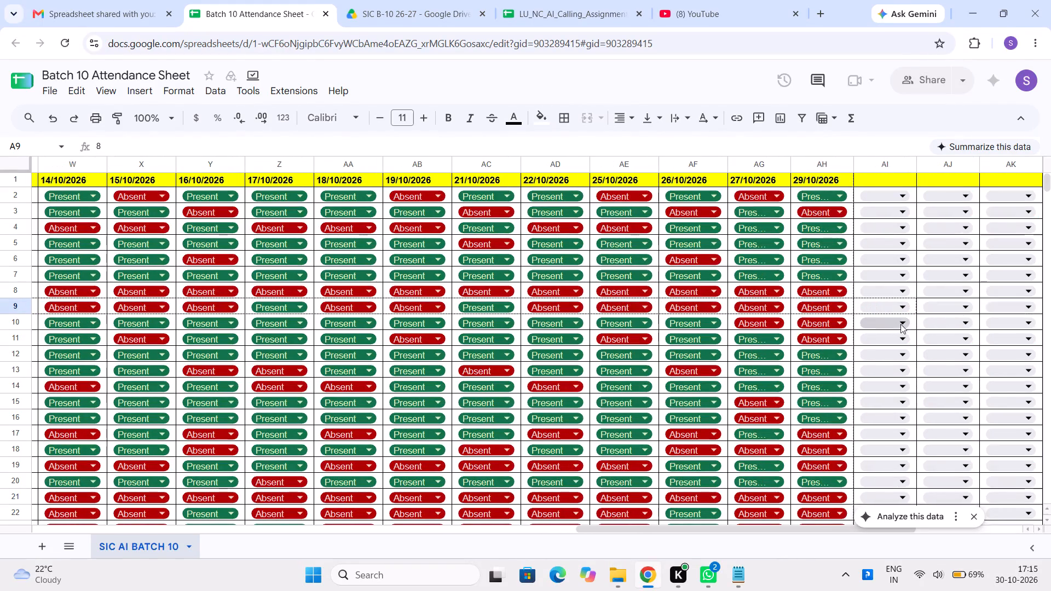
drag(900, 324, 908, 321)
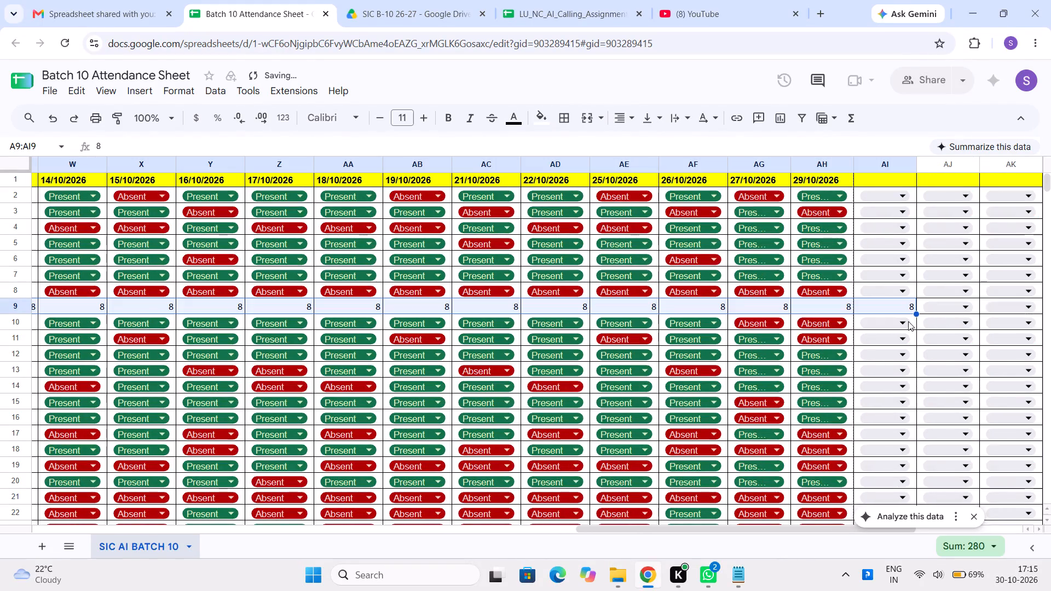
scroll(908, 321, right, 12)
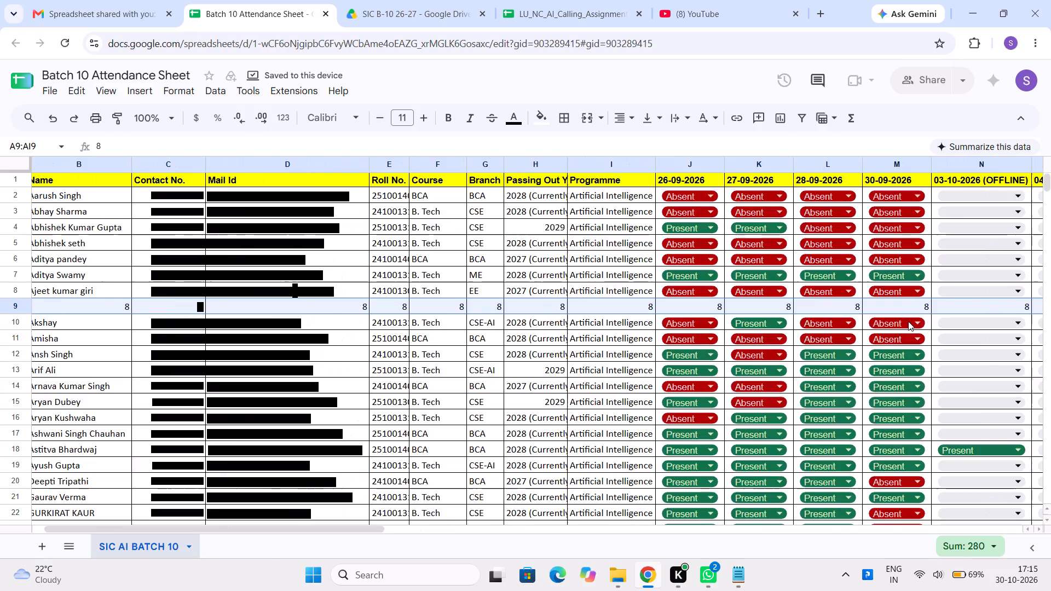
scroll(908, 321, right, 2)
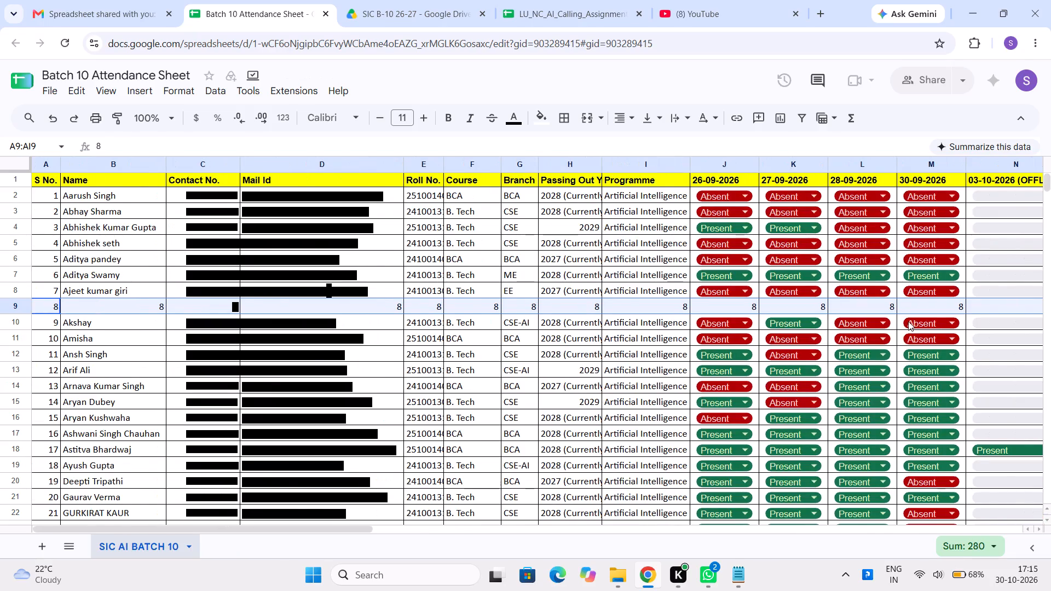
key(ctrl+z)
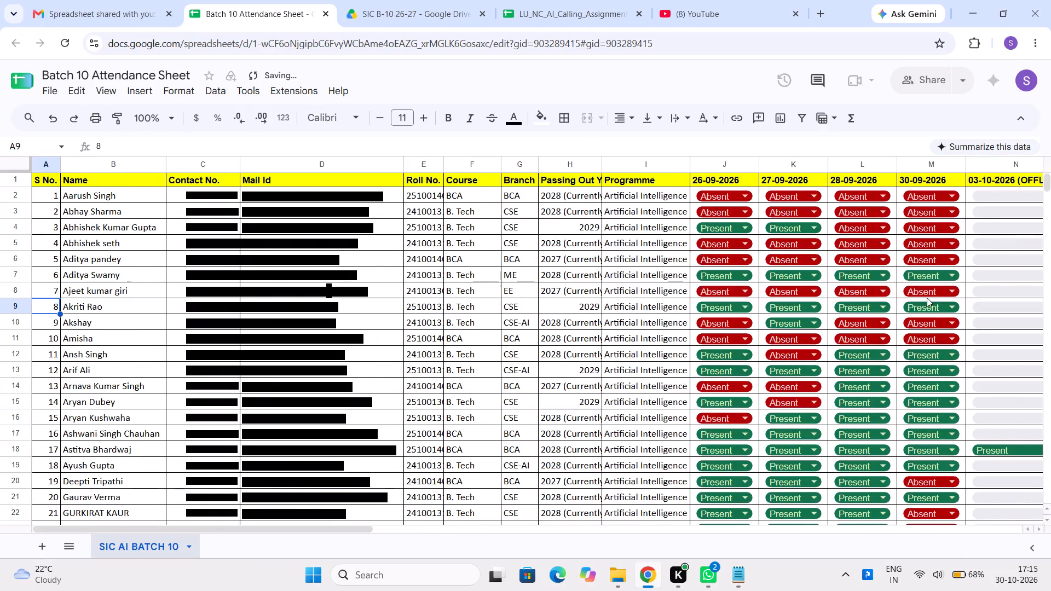
Copy the record of serial no. 8 from B9:AK9 and paste it over the separate record in row 54, starting at B54.
click(112, 309)
drag(128, 305, 194, 310)
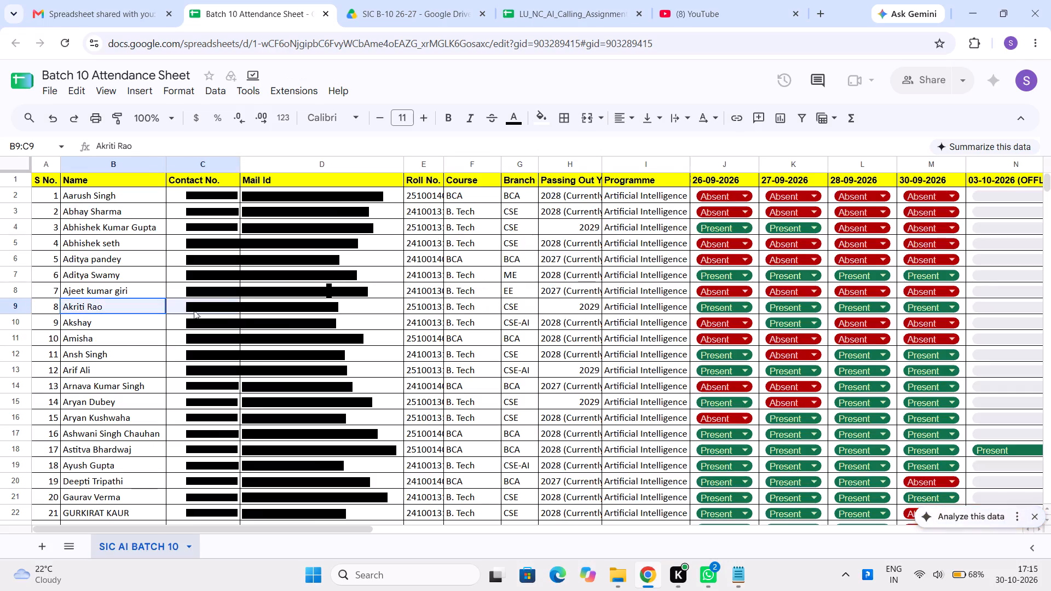
drag(194, 310, 654, 300)
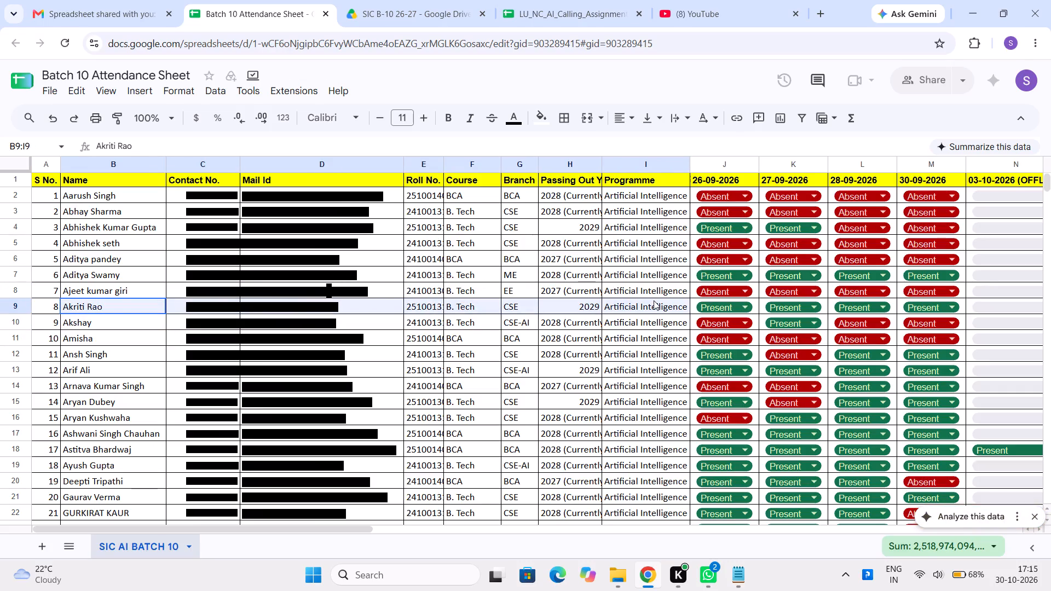
drag(654, 300, 1001, 325)
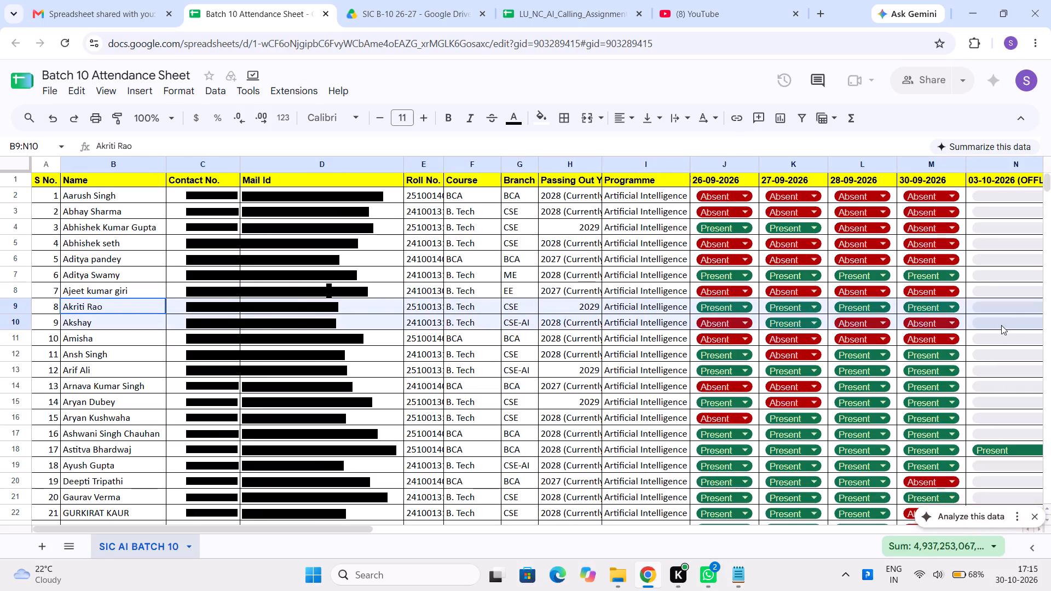
drag(1001, 325, 1050, 301)
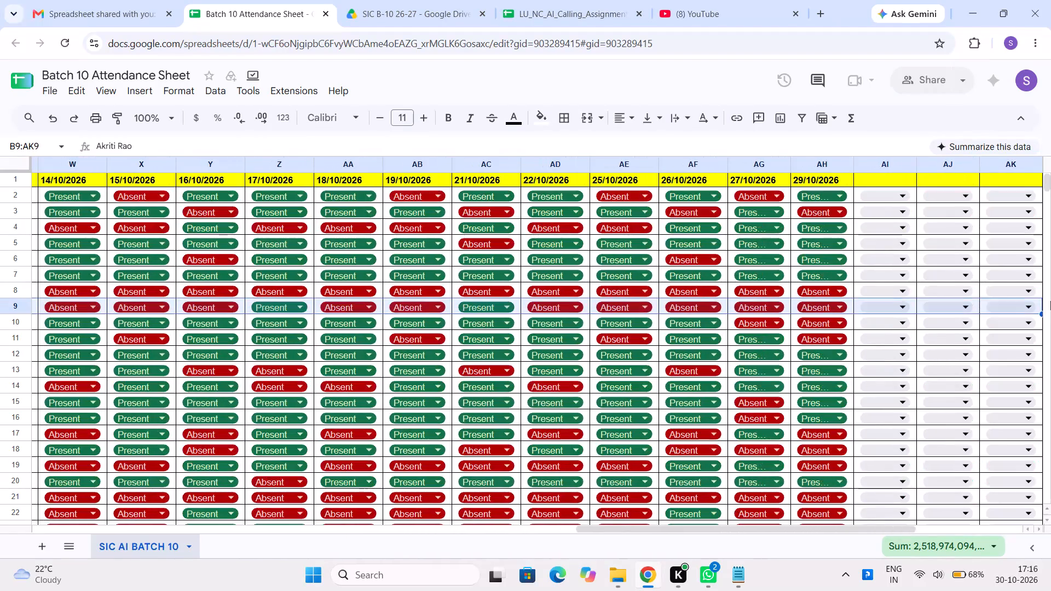
key(ctrl+c)
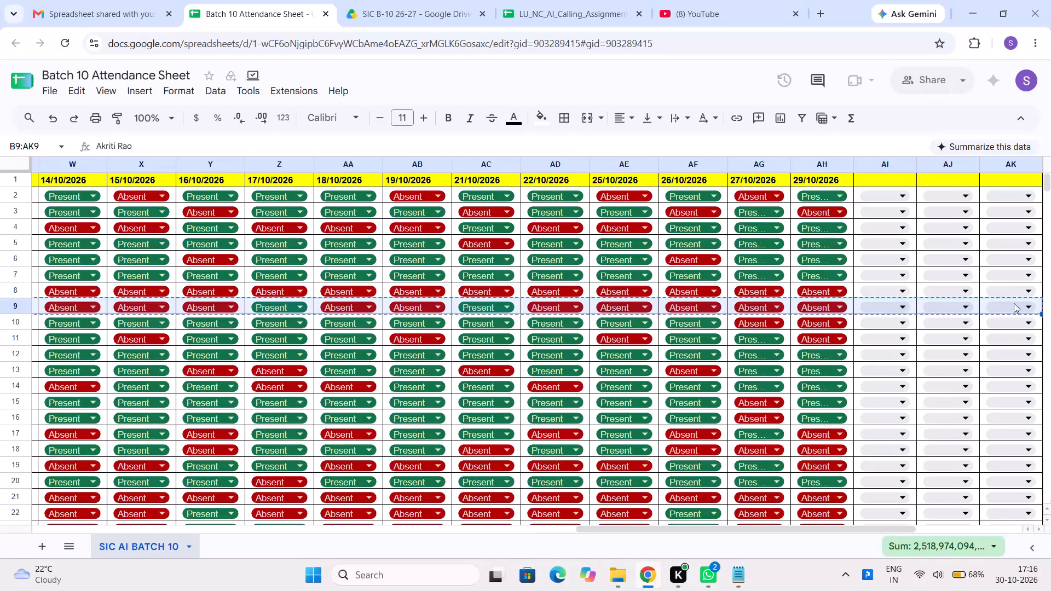
scroll(830, 332, right, 10)
scroll(830, 332, down, 2)
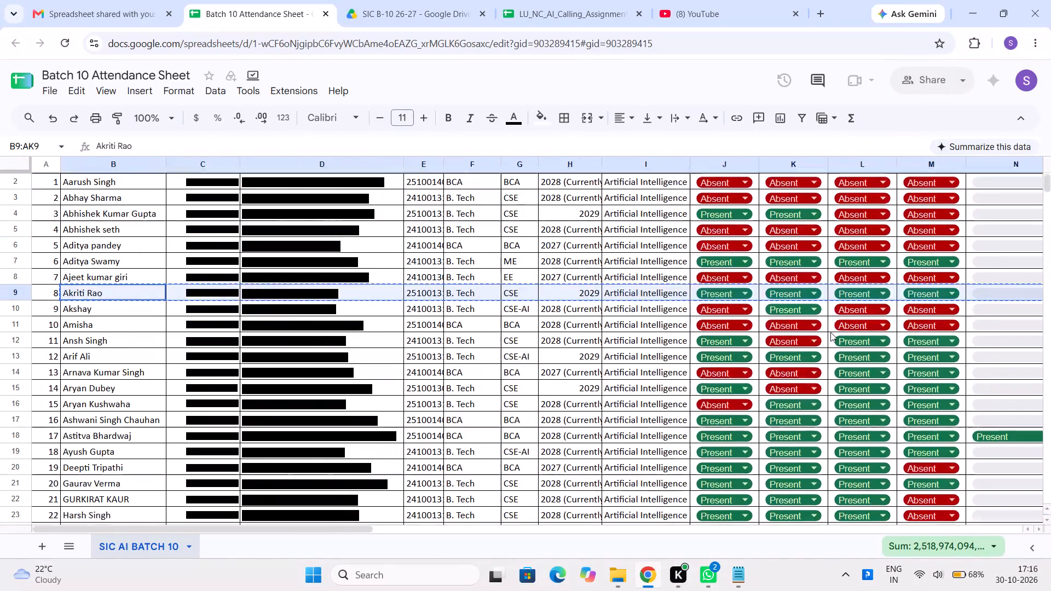
scroll(830, 332, down, 3)
scroll(563, 476, down, 5)
scroll(430, 303, up, 2)
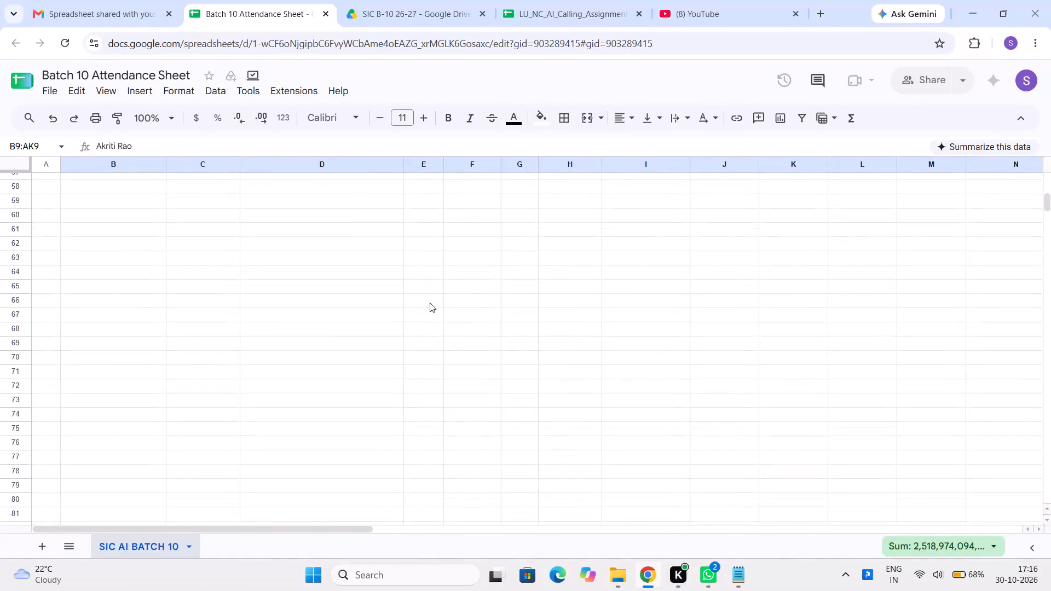
scroll(430, 303, up, 4)
scroll(228, 449, down, 2)
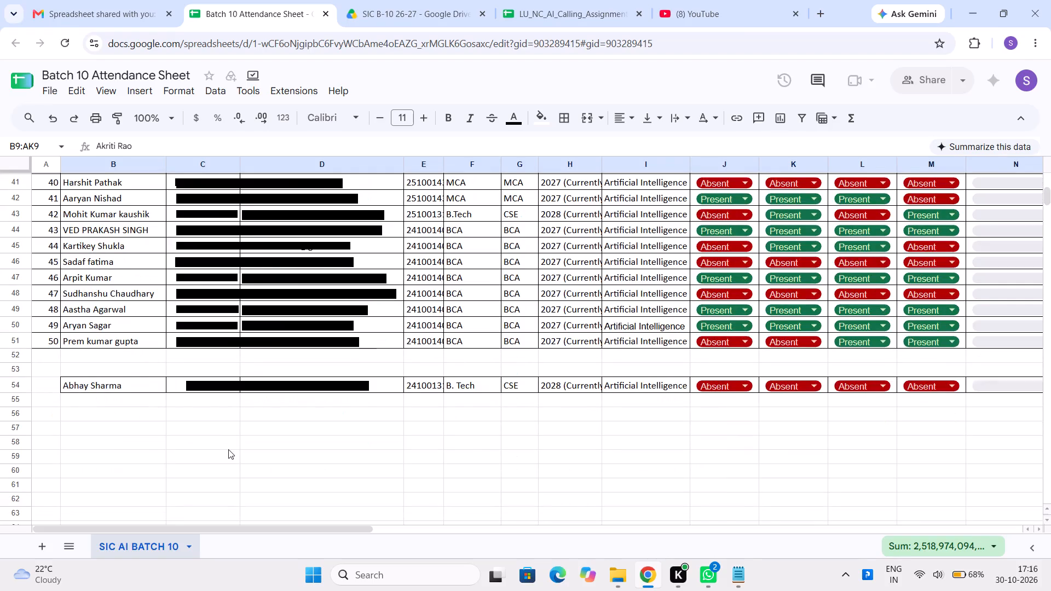
click(120, 381)
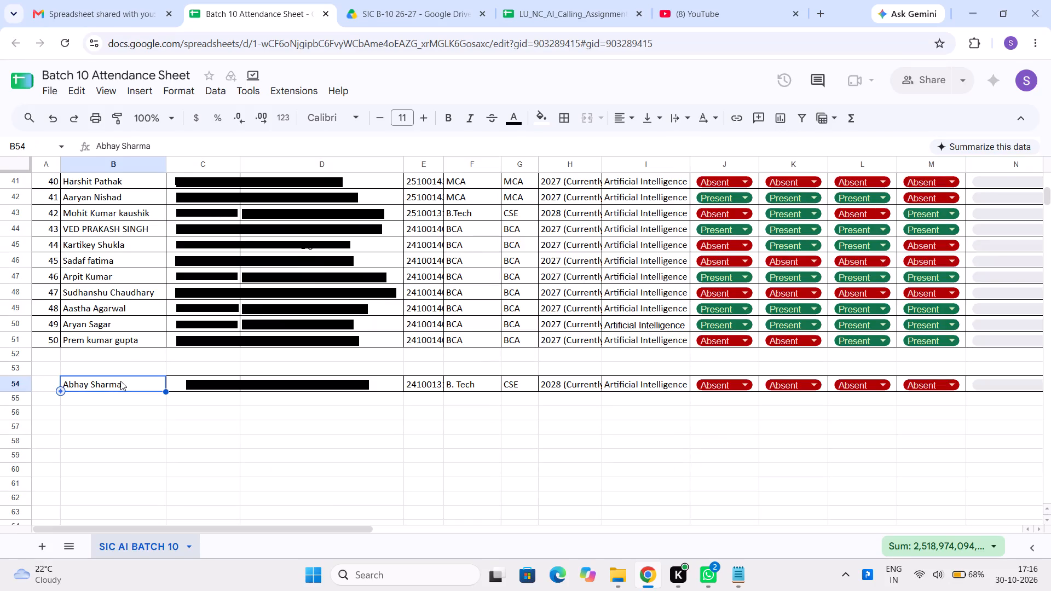
double_click(94, 380)
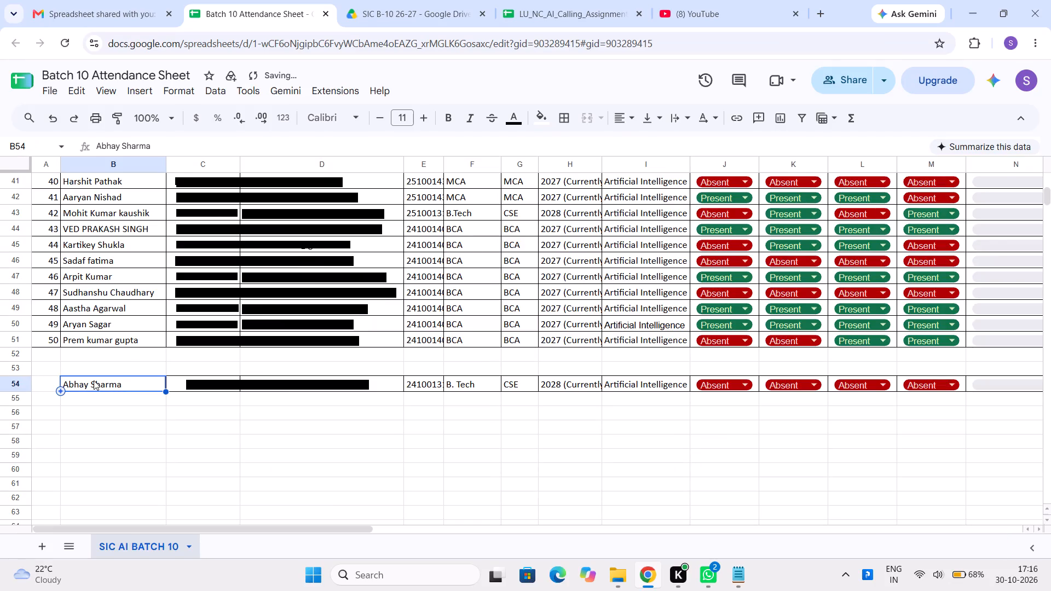
click(111, 385)
click(104, 412)
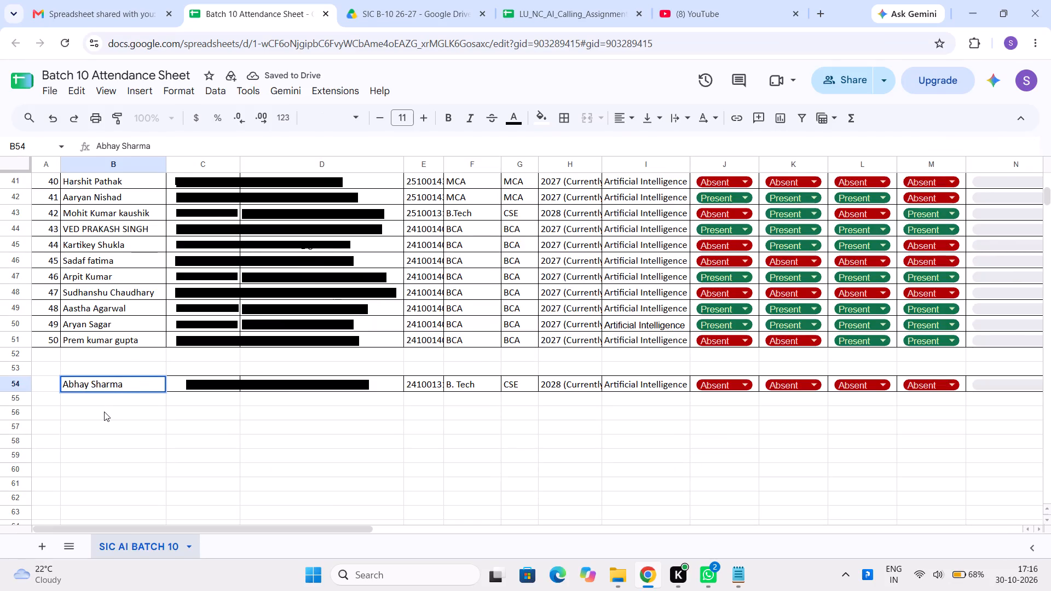
click(119, 384)
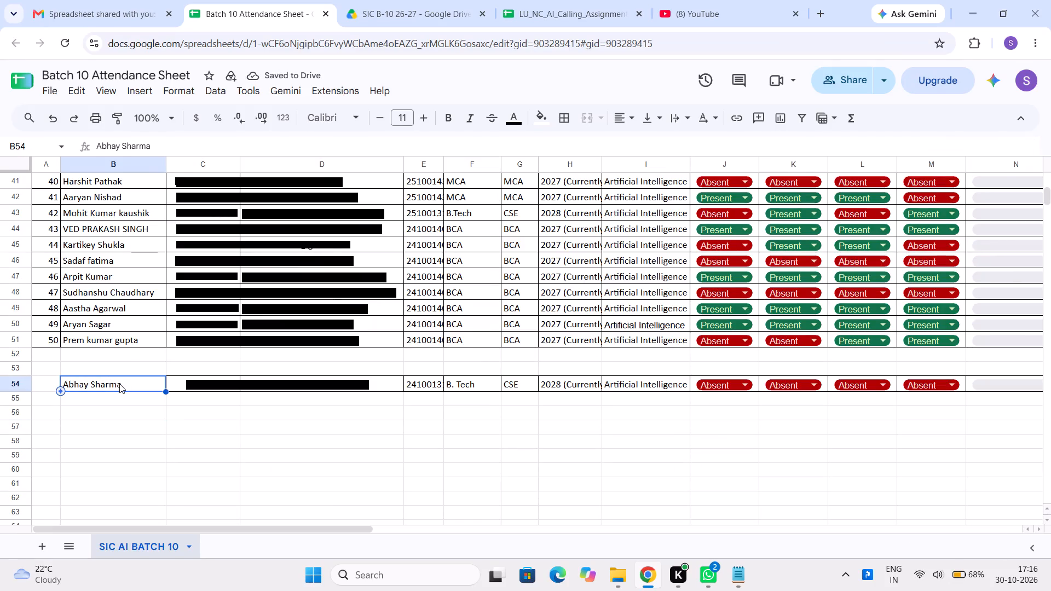
key(ctrl+v)
click(130, 412)
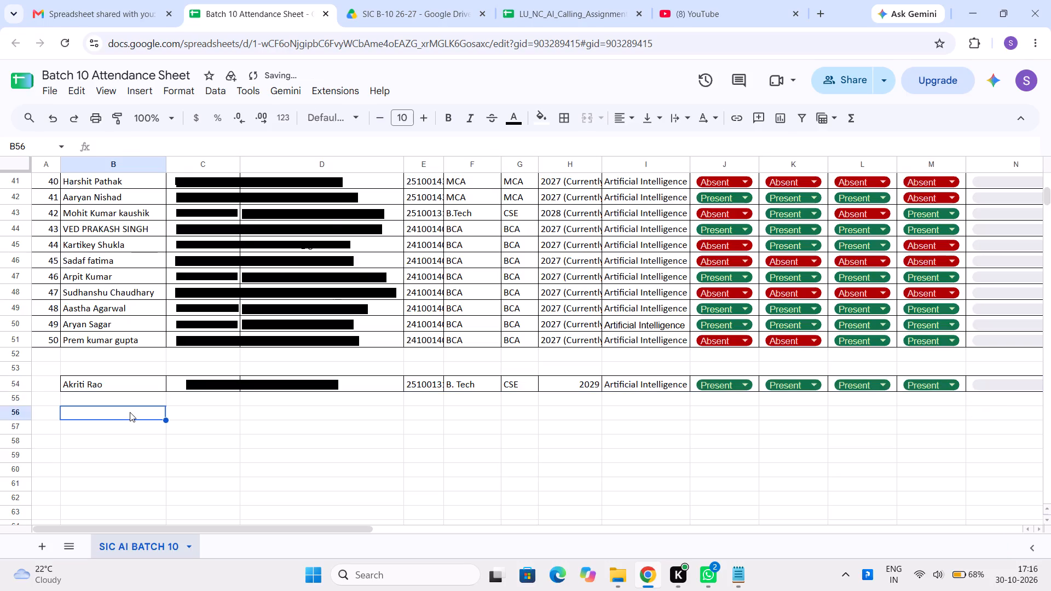
Set the row 54 attendance for 14/10/2026 (W54) to Present.
scroll(314, 410, left, 7)
scroll(314, 410, down, 5)
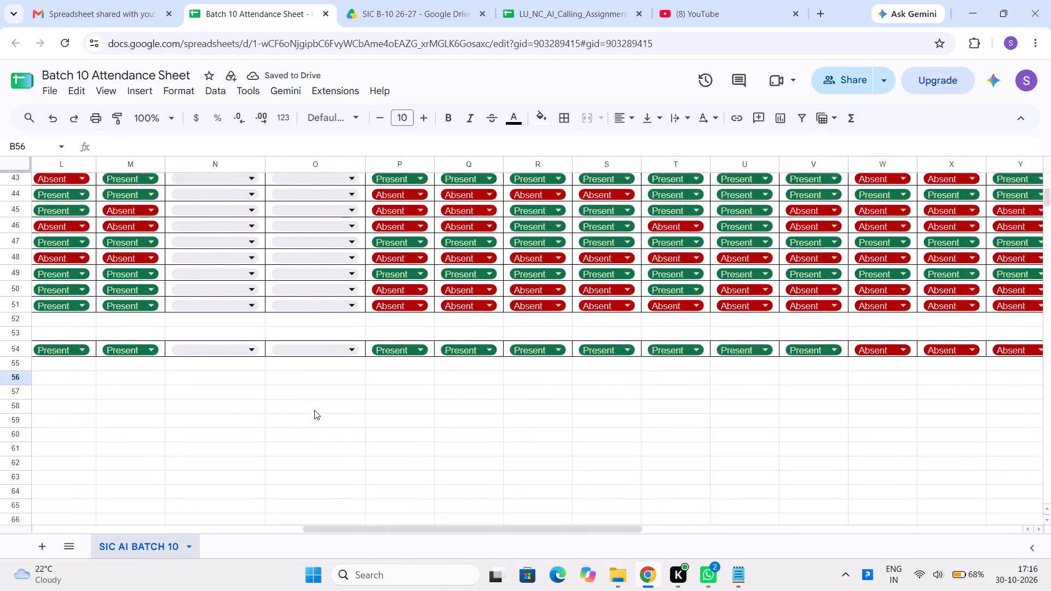
scroll(314, 410, left, 8)
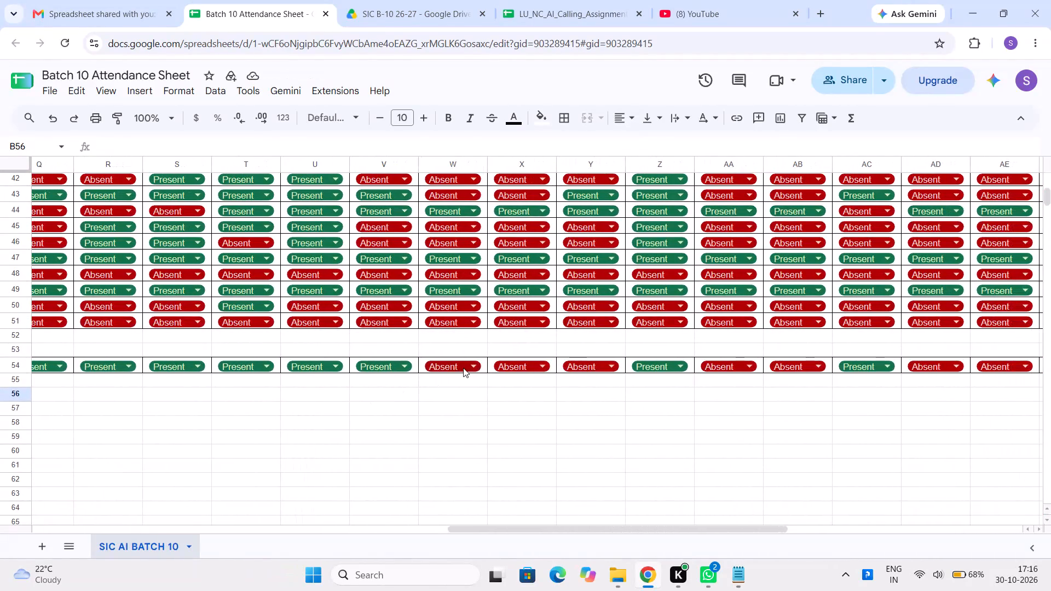
click(463, 368)
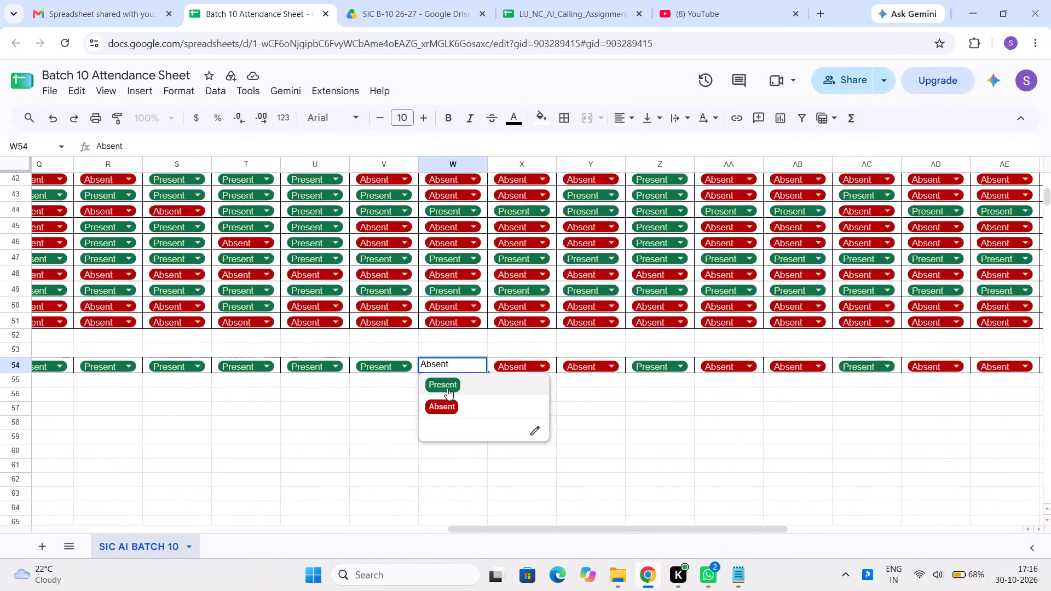
click(447, 388)
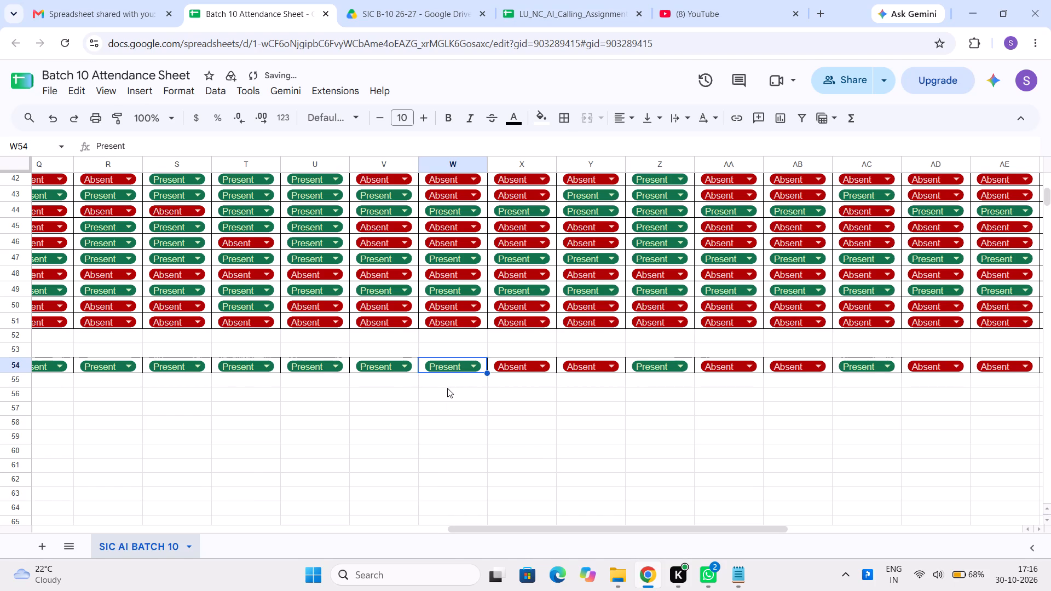
Set the row 54 attendance in AD54 through AH54 (22, 25, 26, 27 and 29 October 2026) to Present.
scroll(447, 388, left, 6)
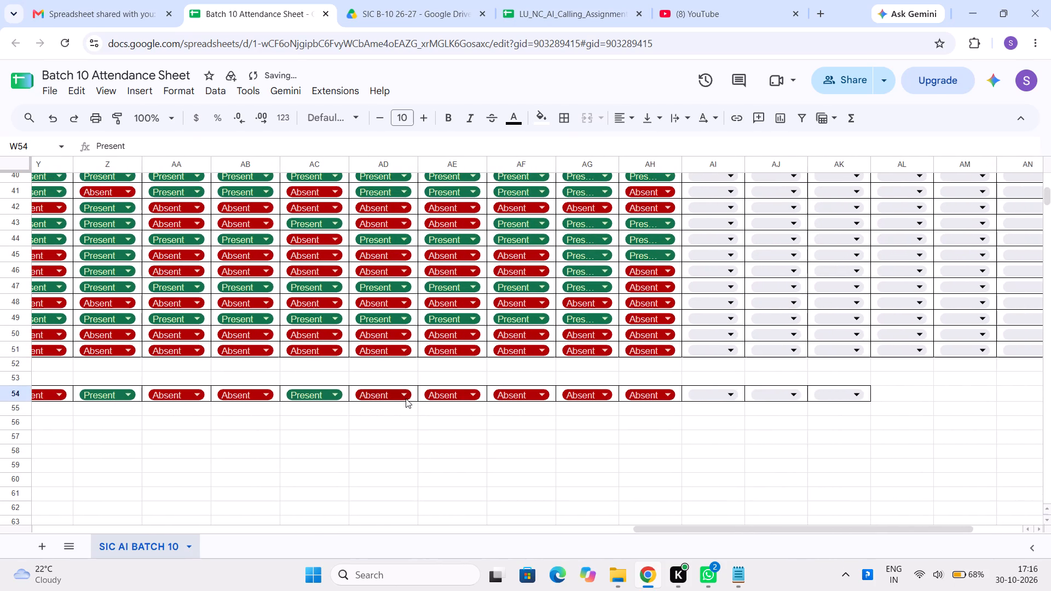
click(406, 398)
click(376, 412)
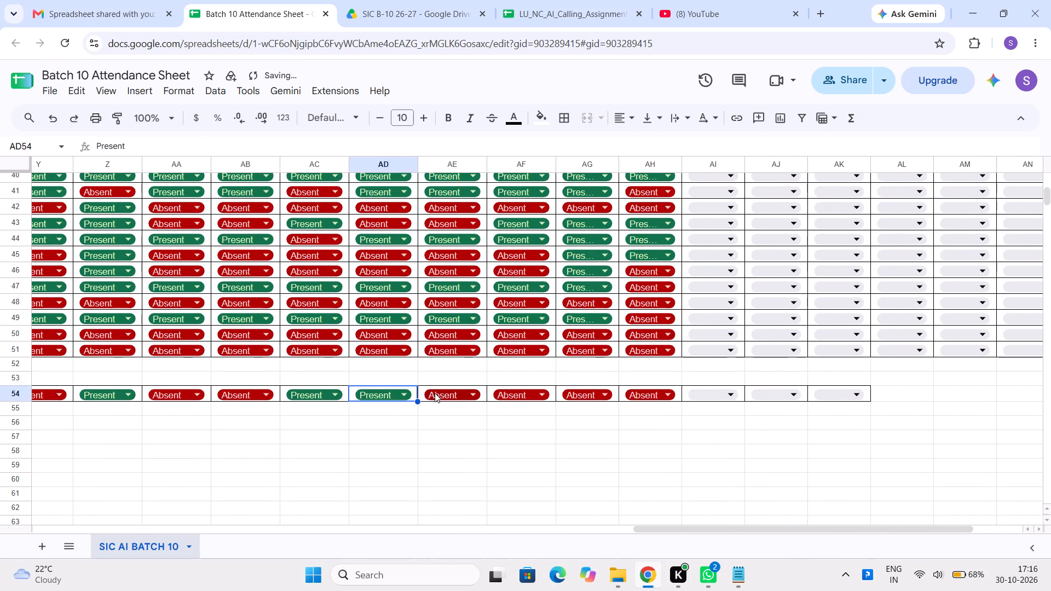
click(439, 392)
click(432, 410)
drag(507, 395, 507, 416)
click(507, 416)
drag(578, 395, 576, 403)
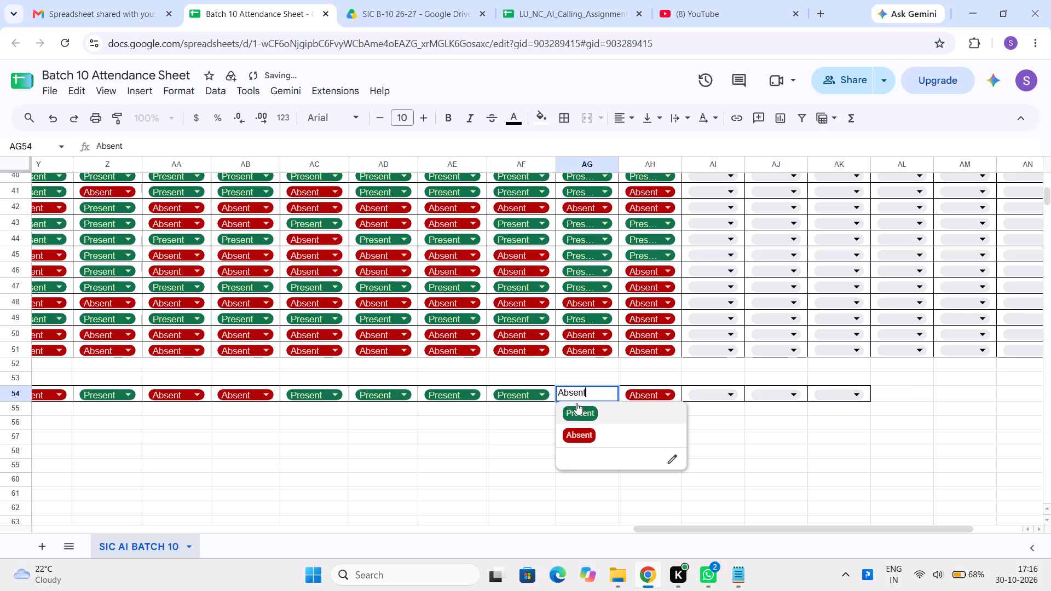
drag(576, 403, 576, 410)
drag(576, 410, 639, 392)
click(639, 392)
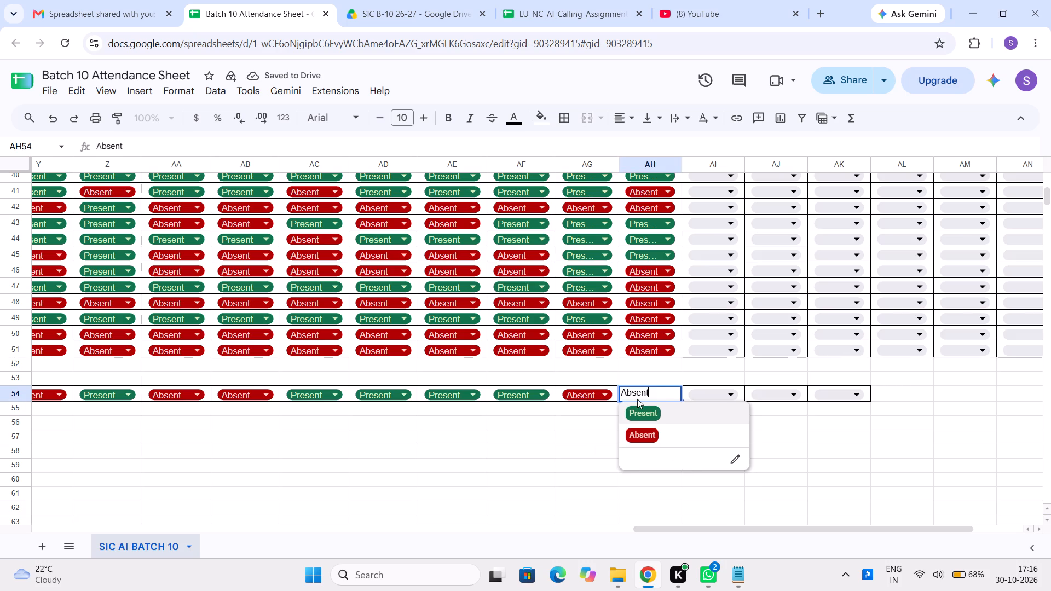
drag(634, 411, 576, 389)
click(576, 389)
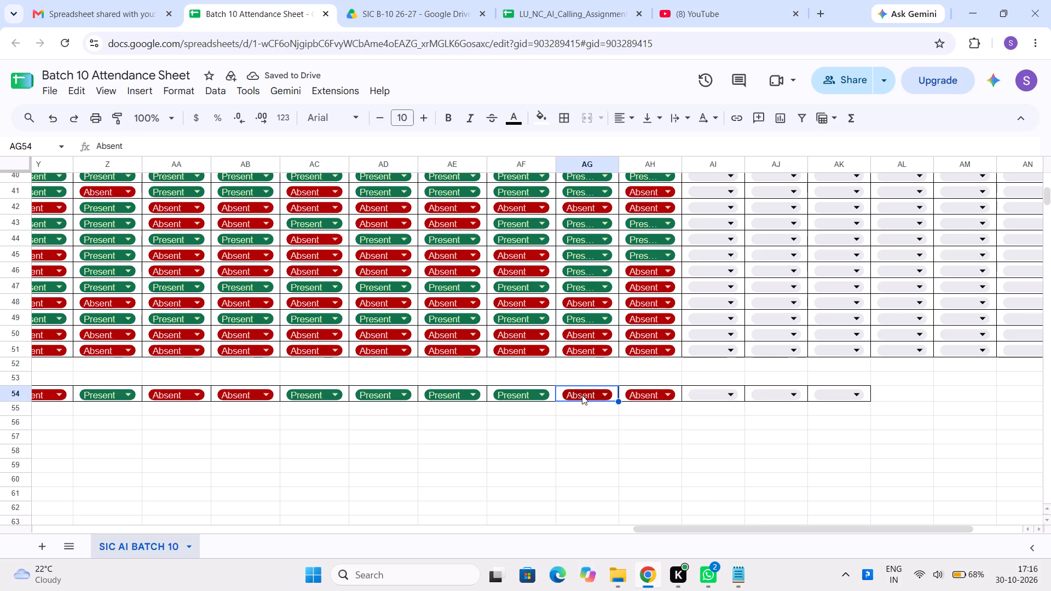
drag(587, 393, 584, 414)
click(584, 414)
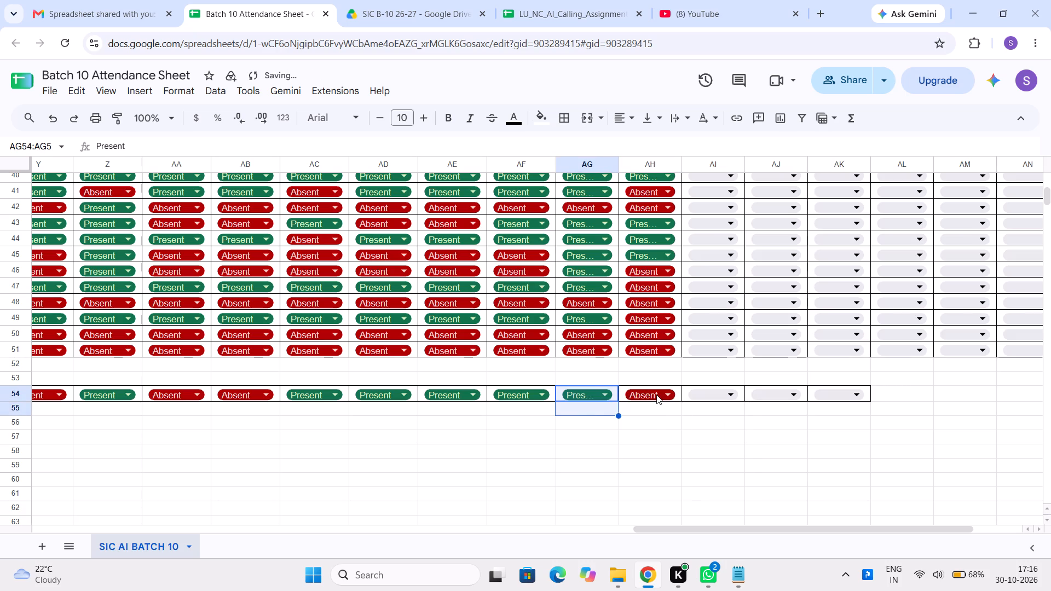
double_click(656, 395)
click(643, 411)
scroll(543, 404, right, 4)
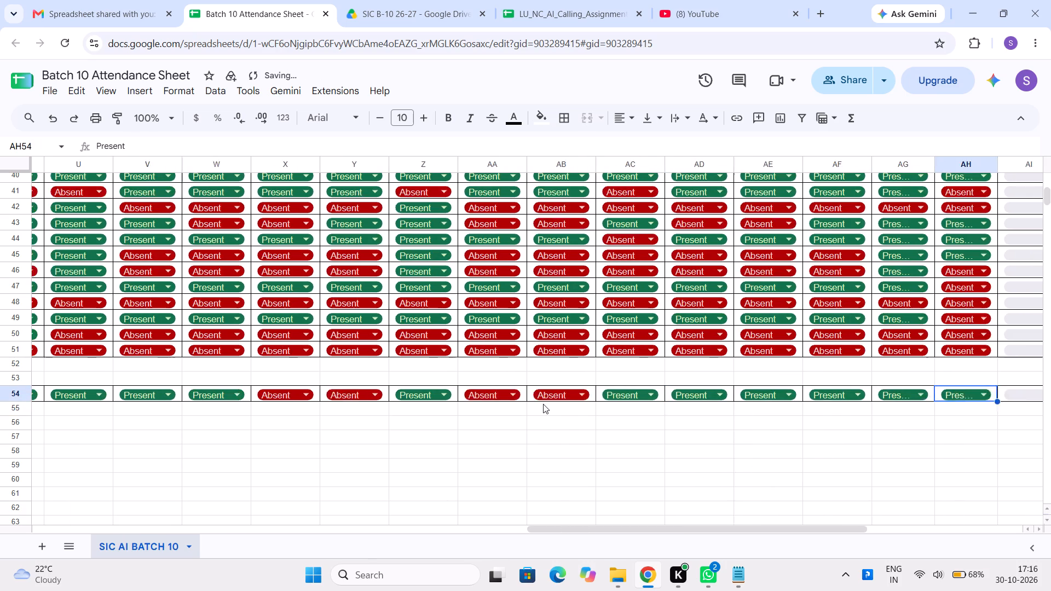
Set the row 54 attendance for 15, 16, 18 and 19 October 2026 (X54, Y54, AA54, AB54) to Present.
scroll(543, 404, right, 2)
scroll(543, 404, left, 2)
click(628, 389)
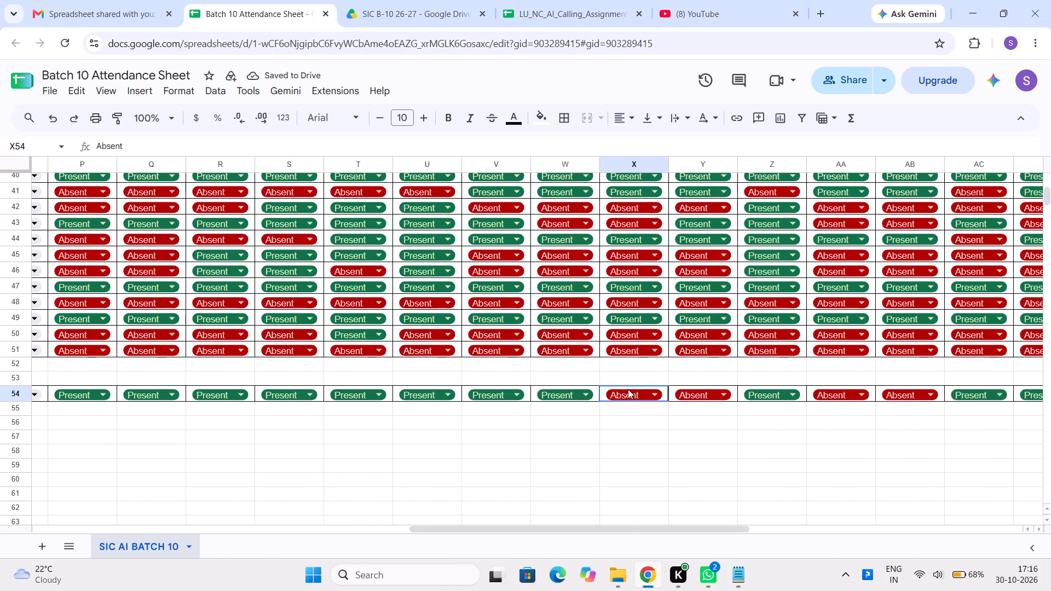
click(631, 399)
click(625, 418)
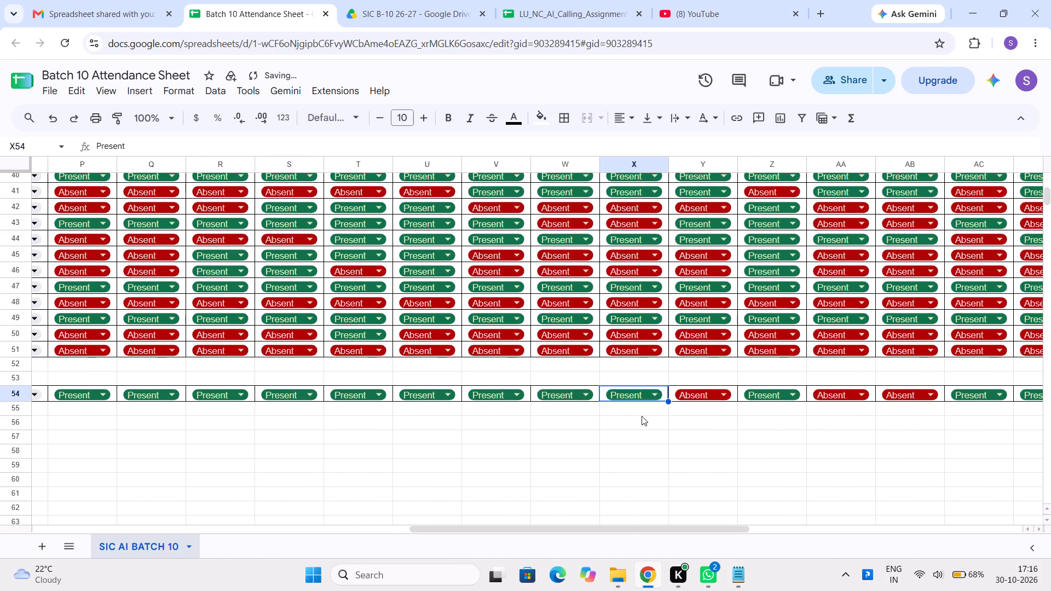
drag(704, 397, 692, 421)
click(692, 421)
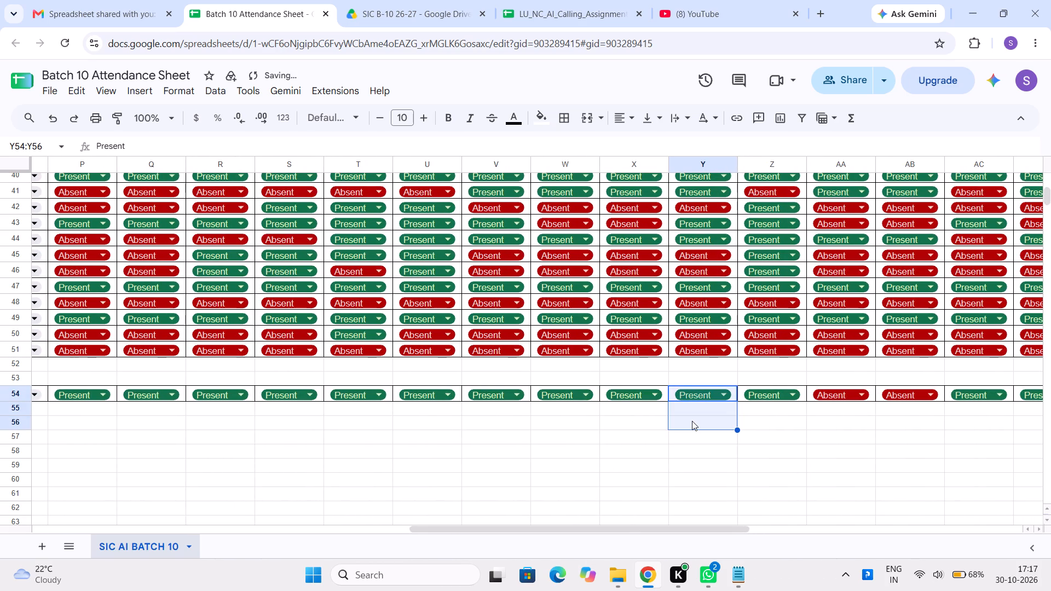
click(825, 393)
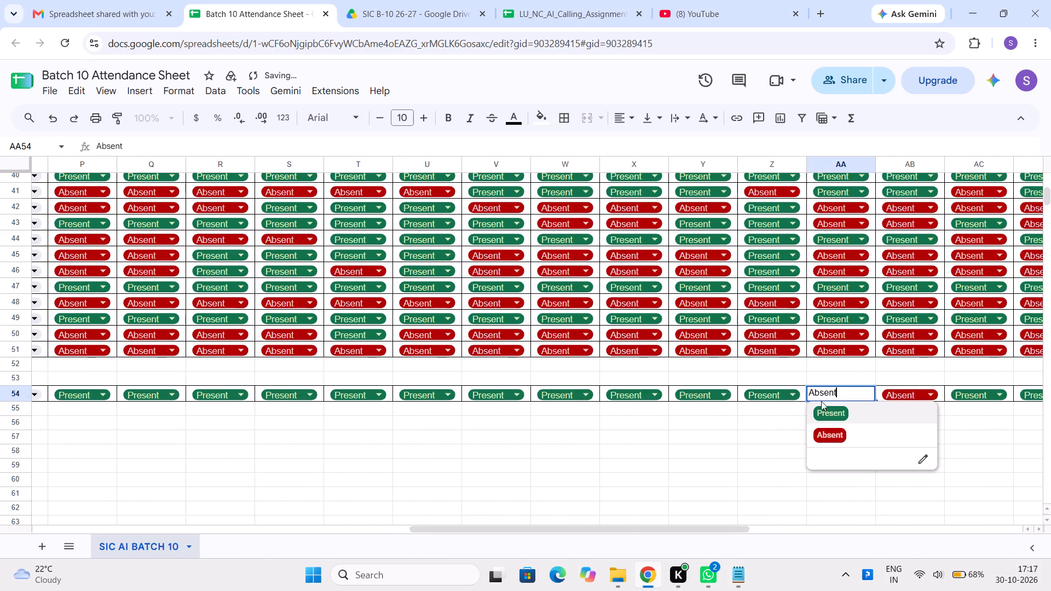
click(817, 410)
click(902, 400)
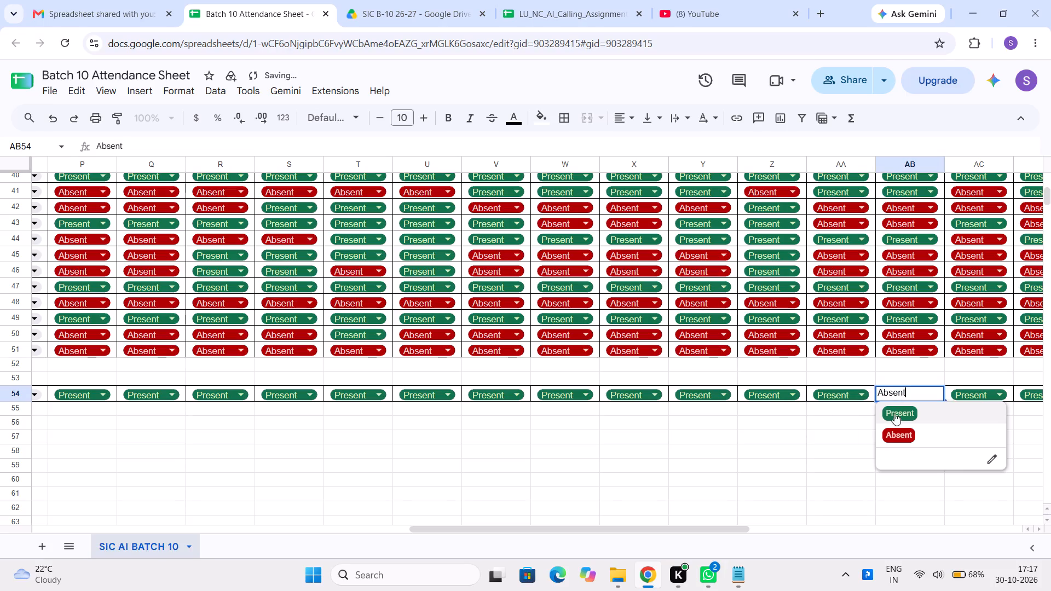
click(893, 416)
Check the row 54 record's attendance entries across its date columns.
scroll(777, 424, left, 4)
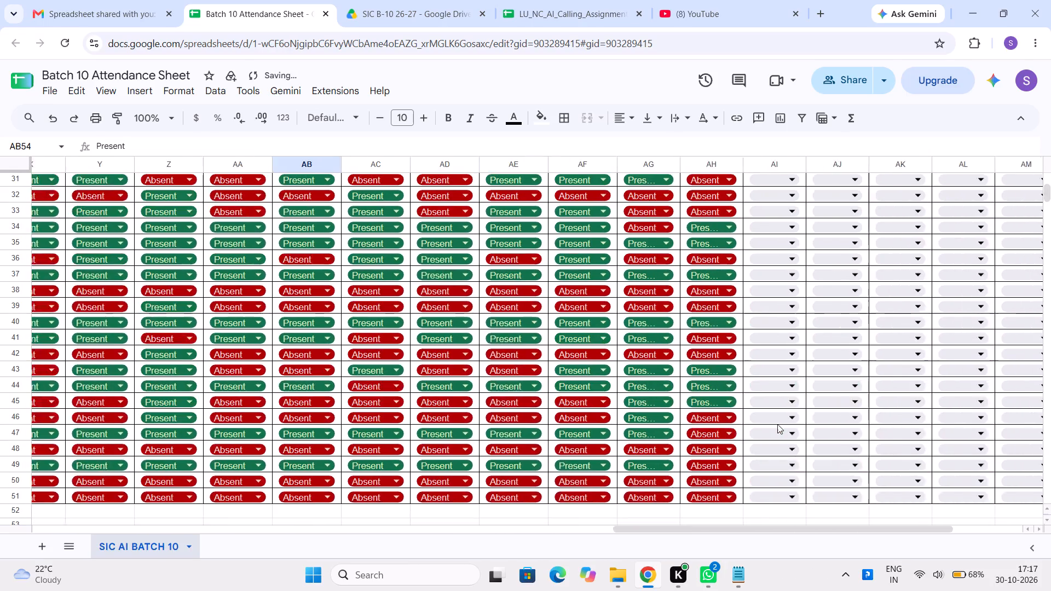
scroll(777, 424, down, 6)
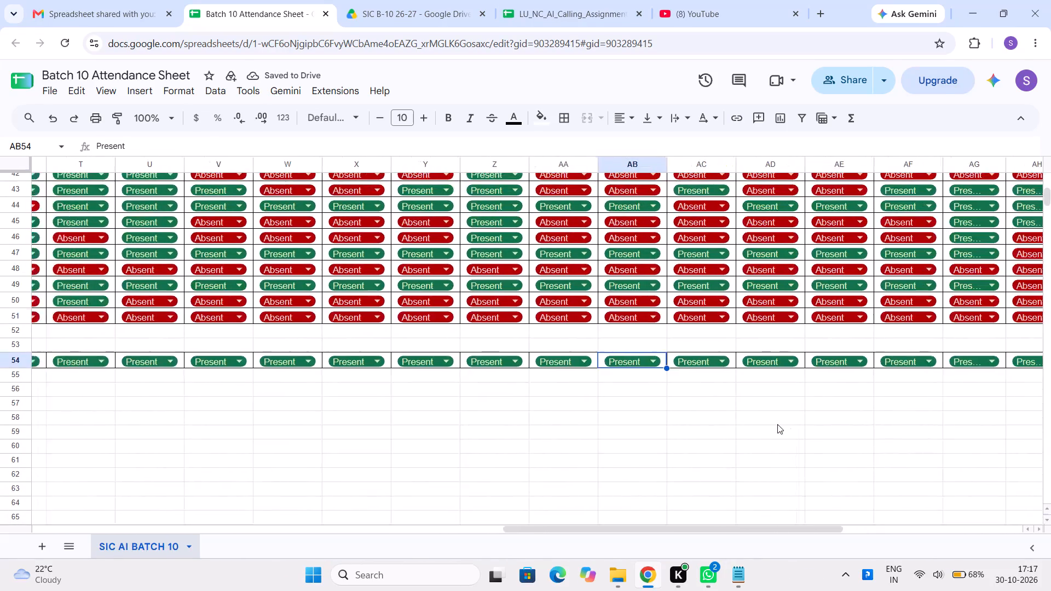
scroll(777, 424, right, 4)
scroll(777, 424, left, 1)
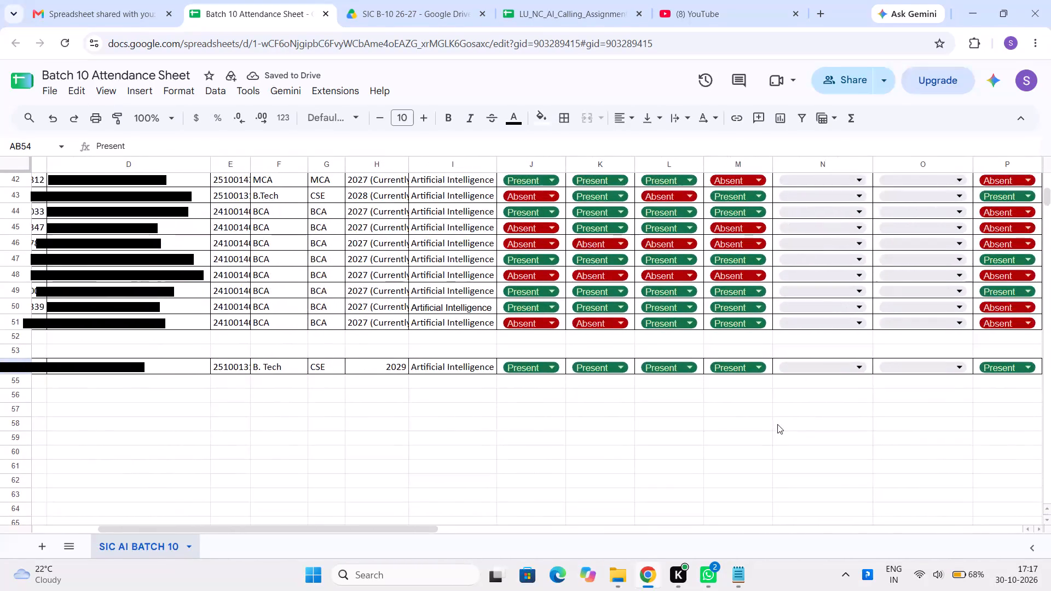
scroll(777, 424, left, 1)
Copy the record of serial no. 9 from B10:AI10 and paste it below the row 54 record, starting at B55.
scroll(510, 376, up, 2)
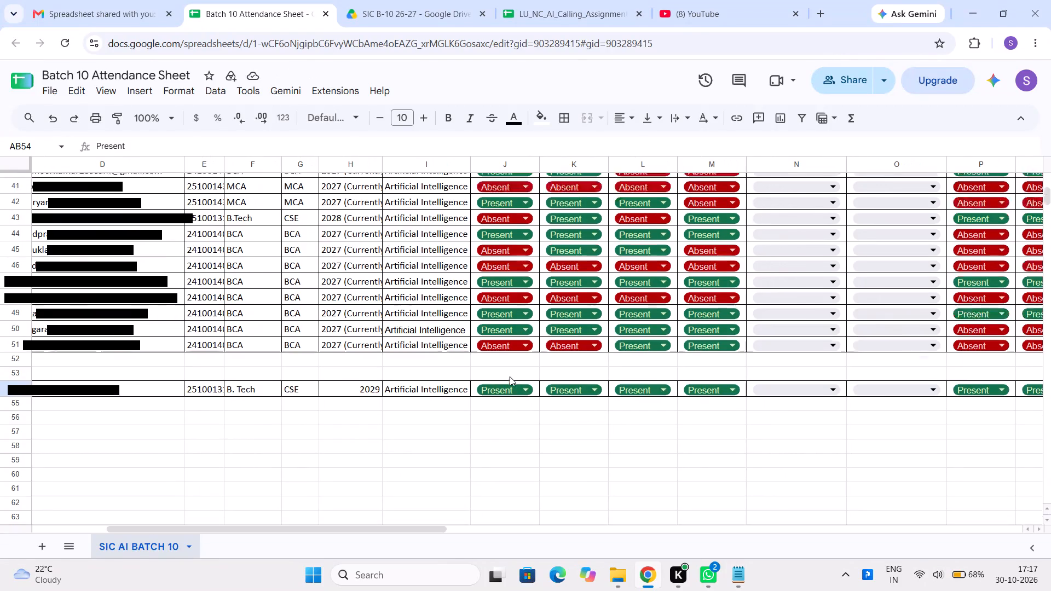
scroll(510, 376, up, 5)
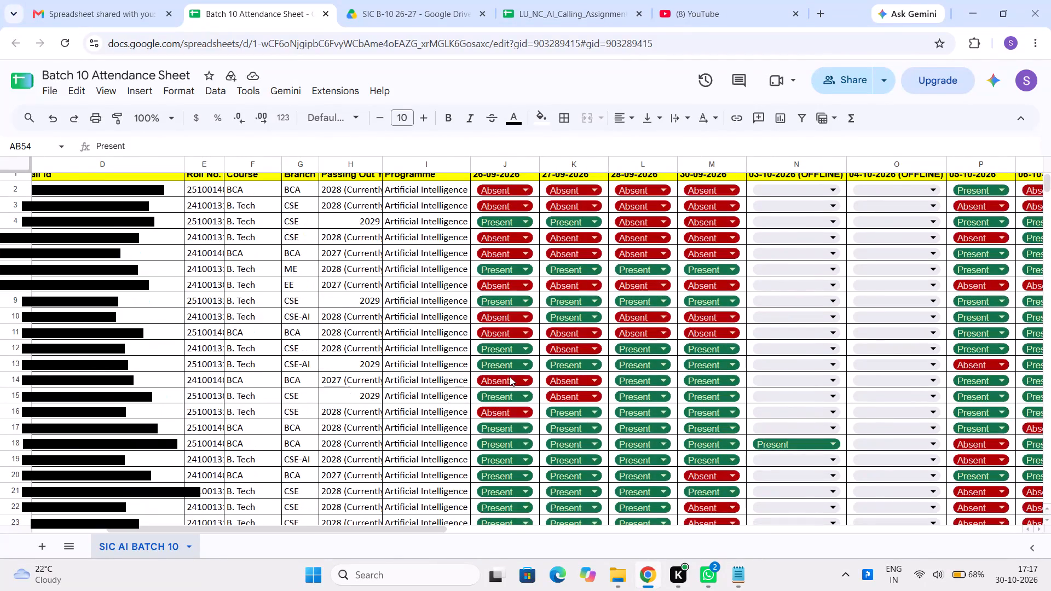
scroll(737, 280, right, 3)
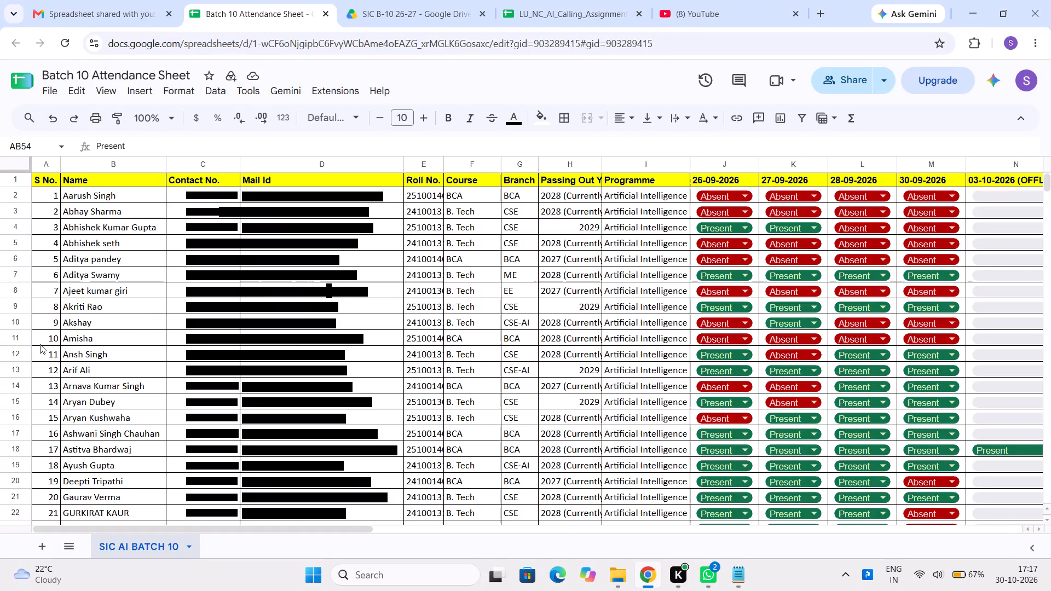
click(87, 318)
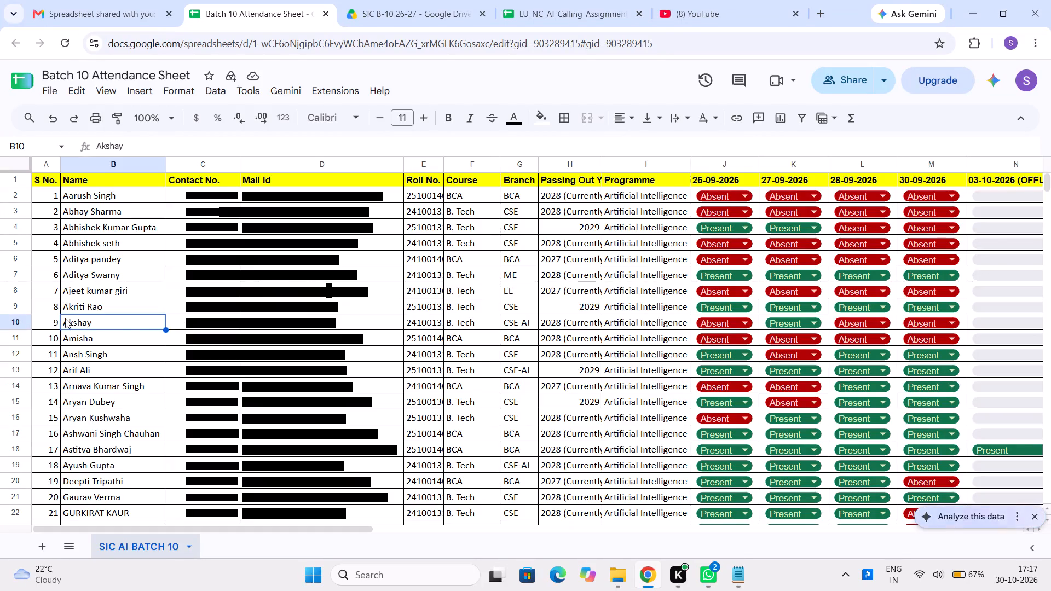
drag(65, 318, 130, 321)
drag(130, 321, 211, 318)
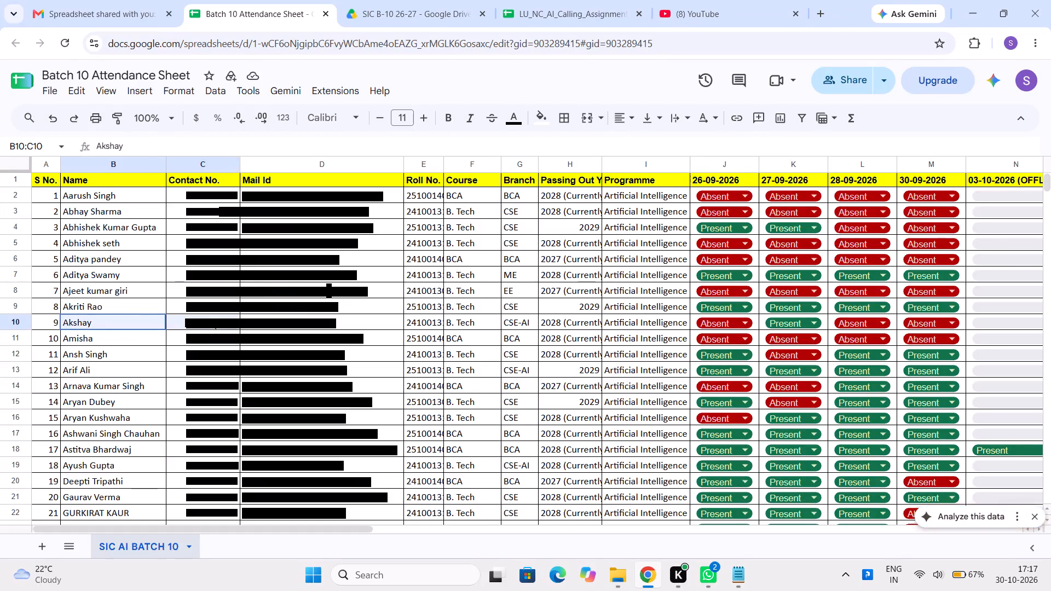
drag(211, 318, 805, 291)
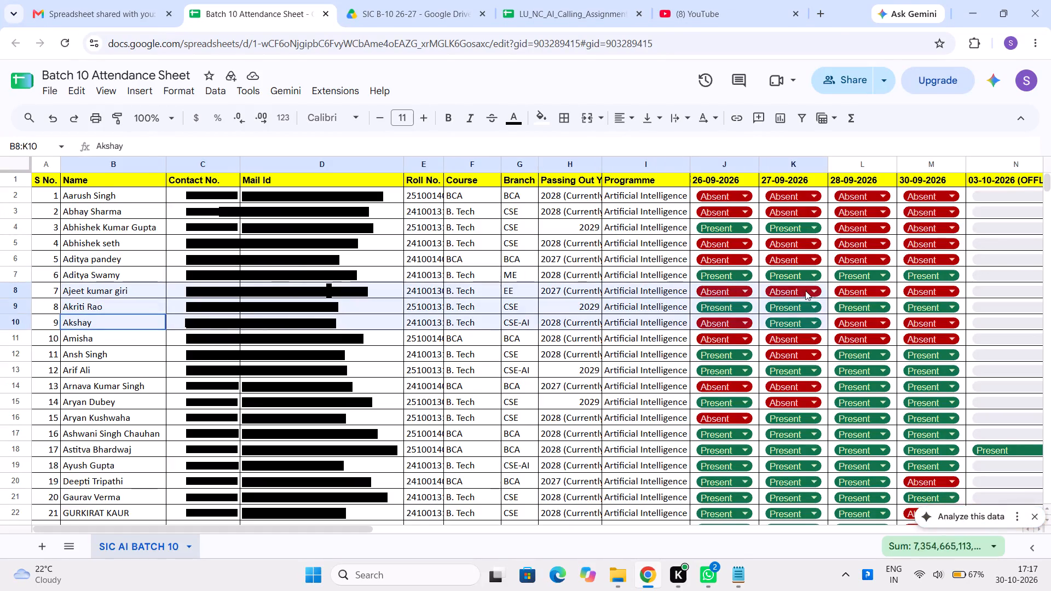
drag(805, 291, 1039, 295)
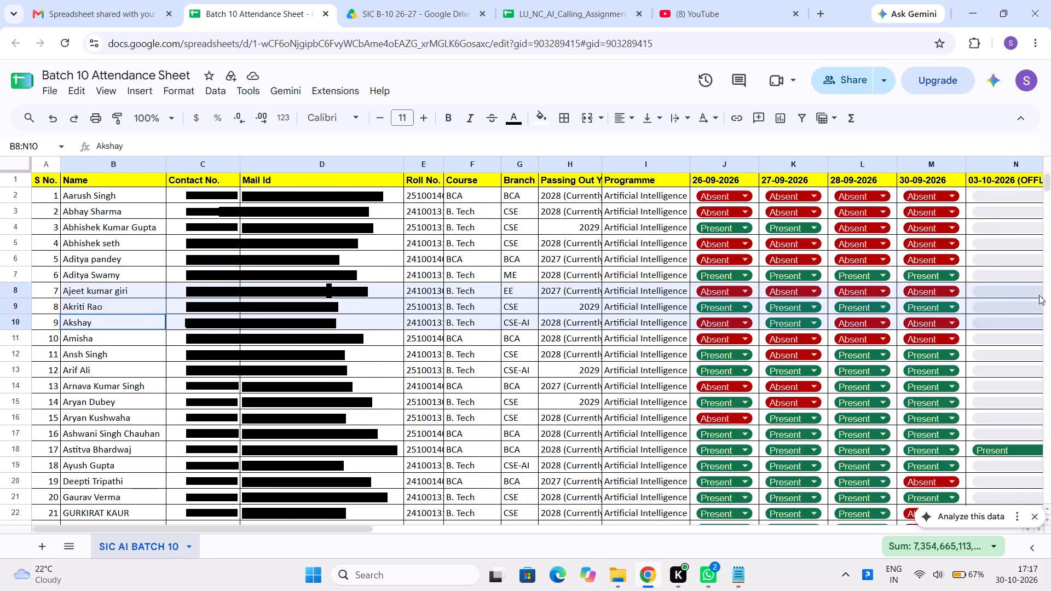
drag(1039, 295, 1050, 294)
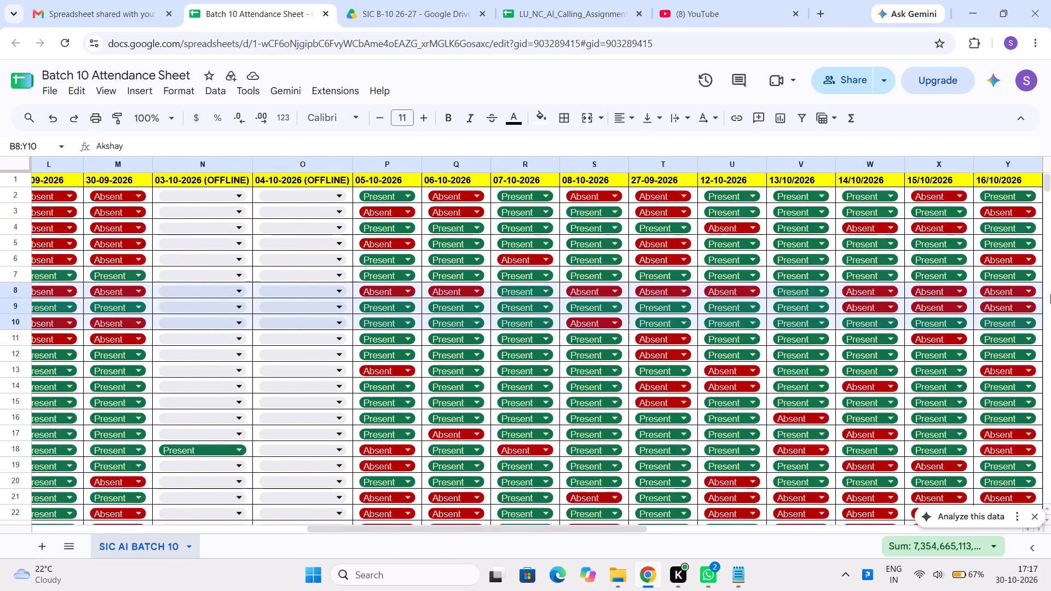
drag(1050, 294, 1050, 294)
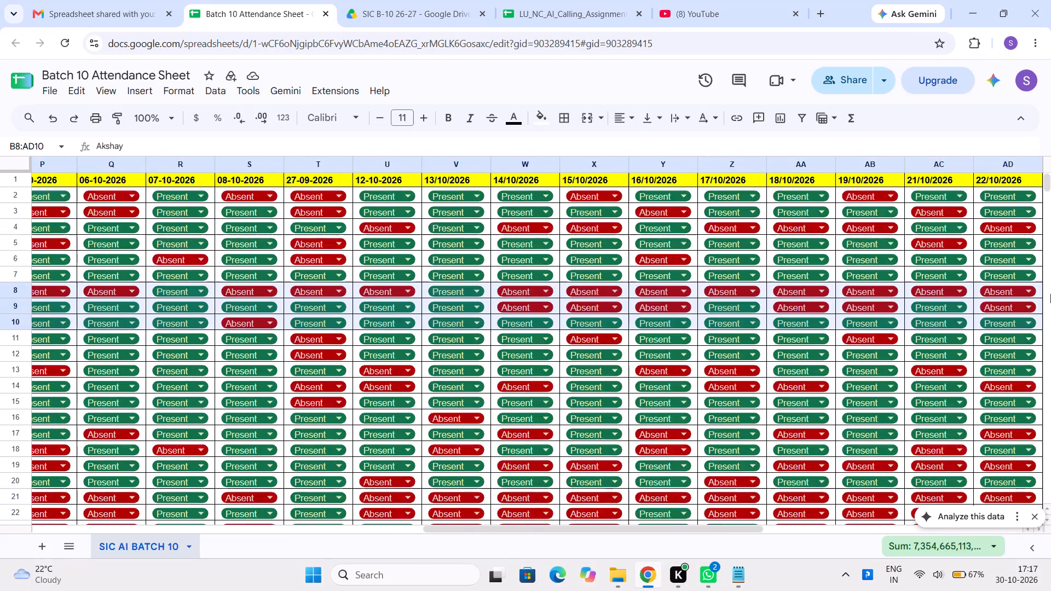
drag(1050, 294, 1050, 293)
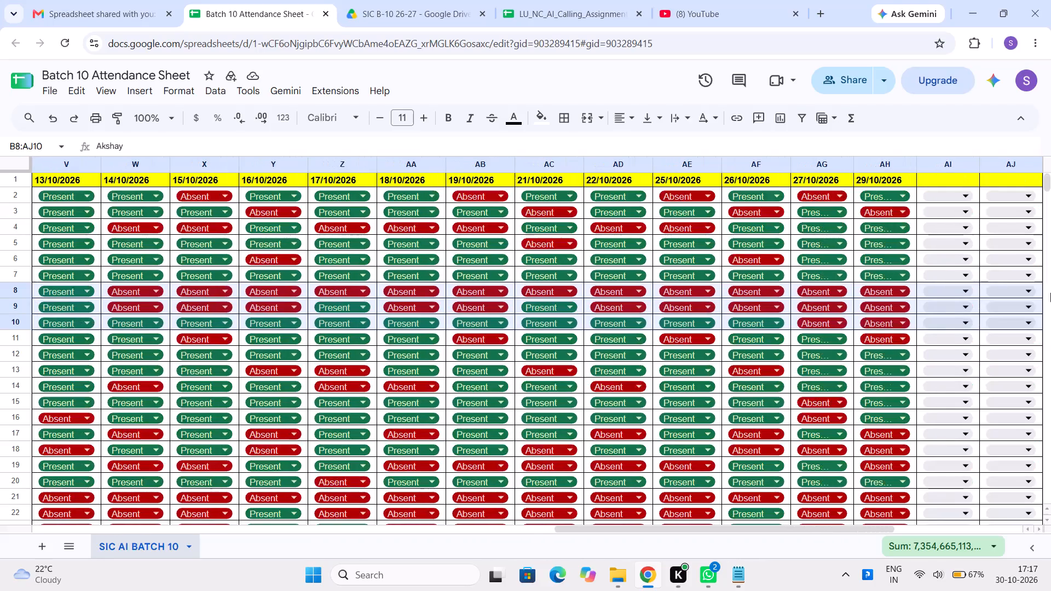
drag(1050, 293, 861, 323)
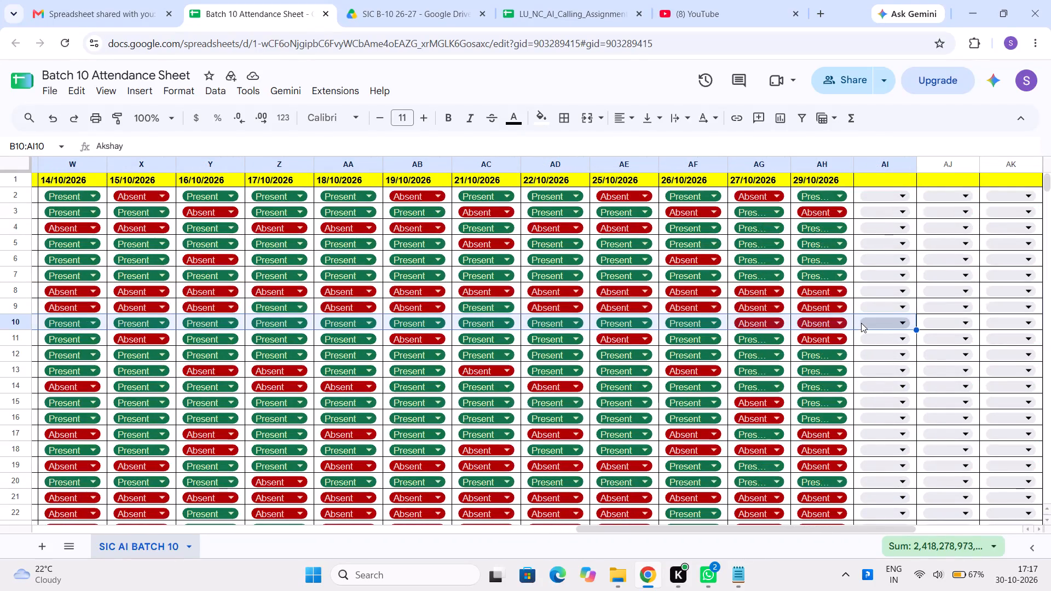
key(ctrl+c)
scroll(861, 323, right, 6)
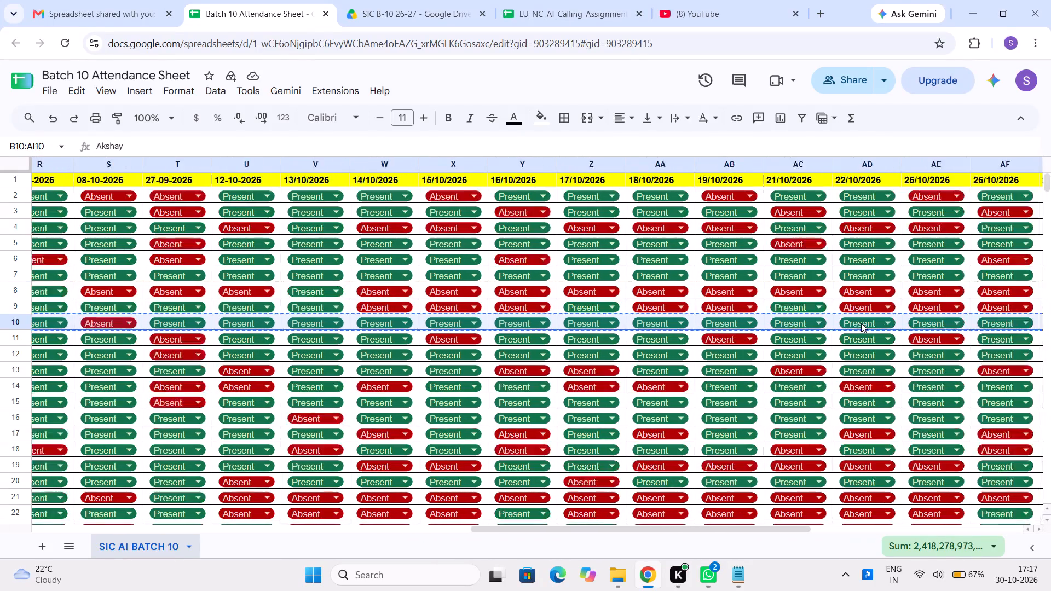
scroll(861, 323, right, 5)
scroll(861, 323, down, 4)
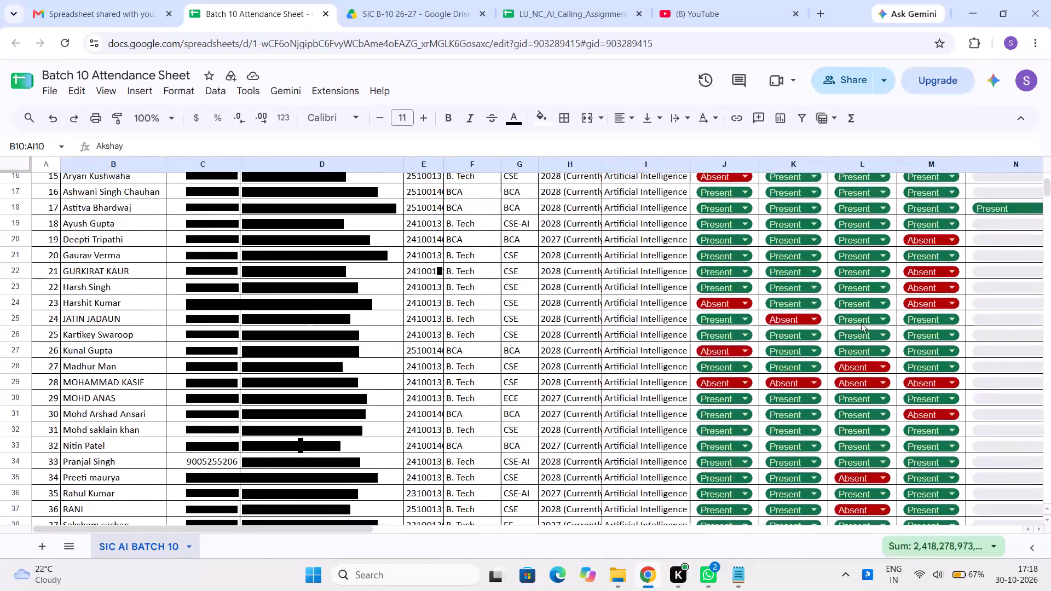
scroll(861, 323, down, 4)
scroll(614, 325, up, 4)
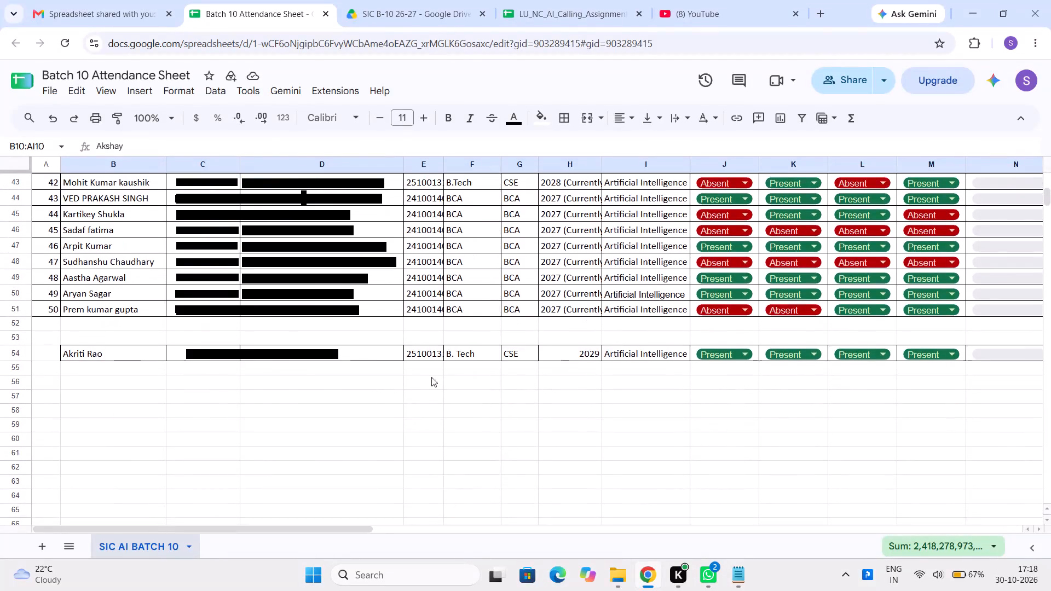
click(108, 372)
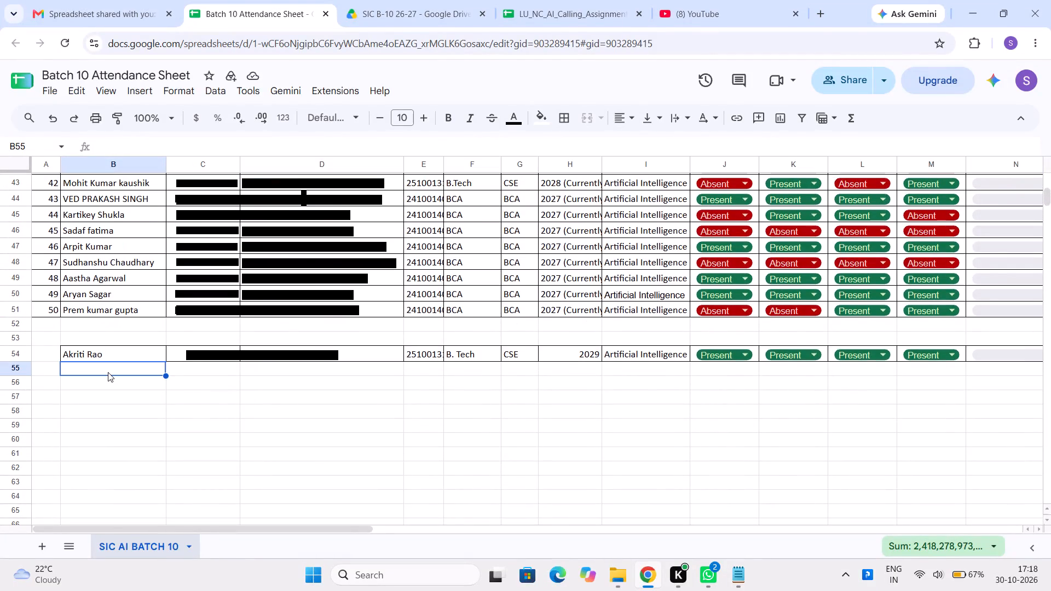
key(ctrl+v)
Go through the student names in column B from serial no. 8 to 18, looking for the next record to copy.
scroll(108, 372, up, 4)
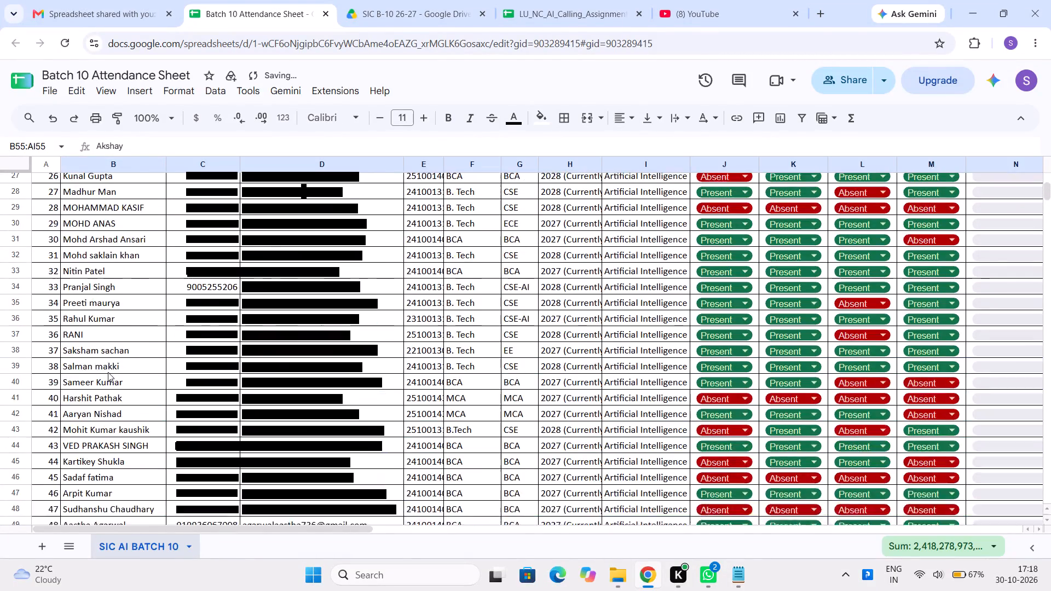
scroll(108, 372, up, 6)
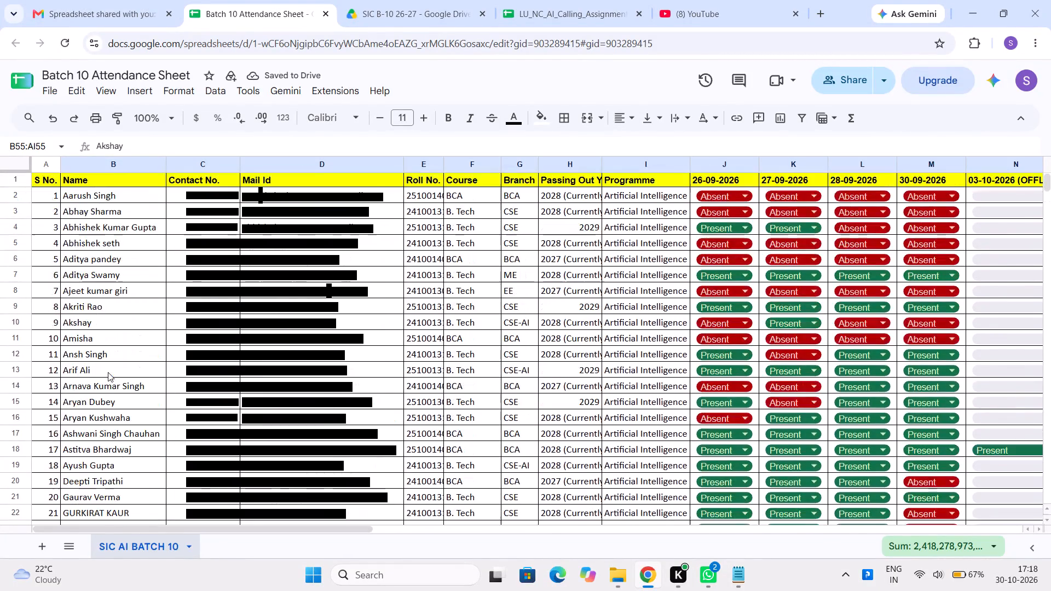
scroll(108, 372, up, 1)
click(107, 338)
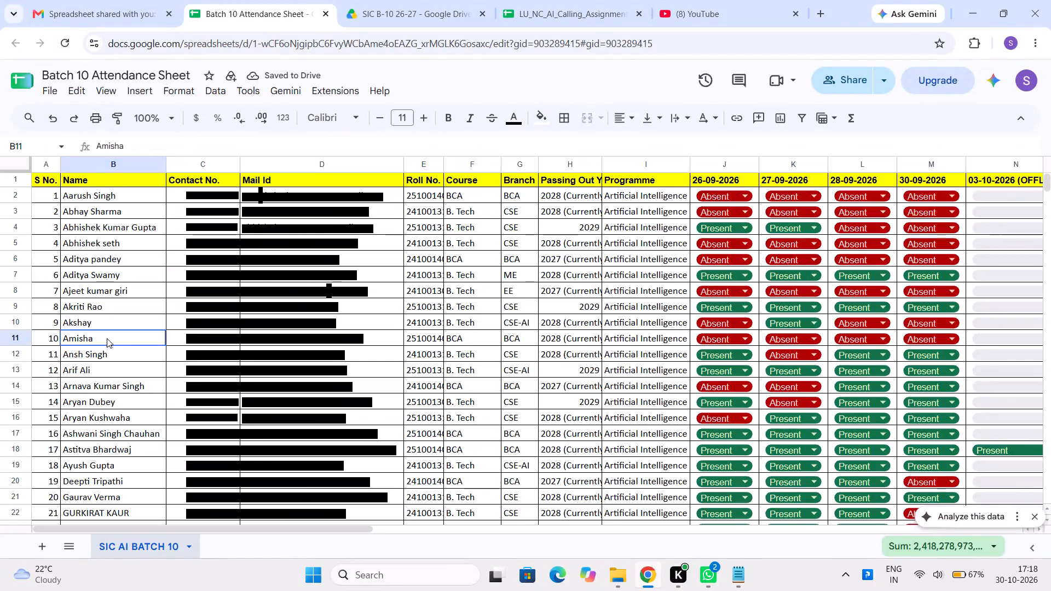
click(110, 314)
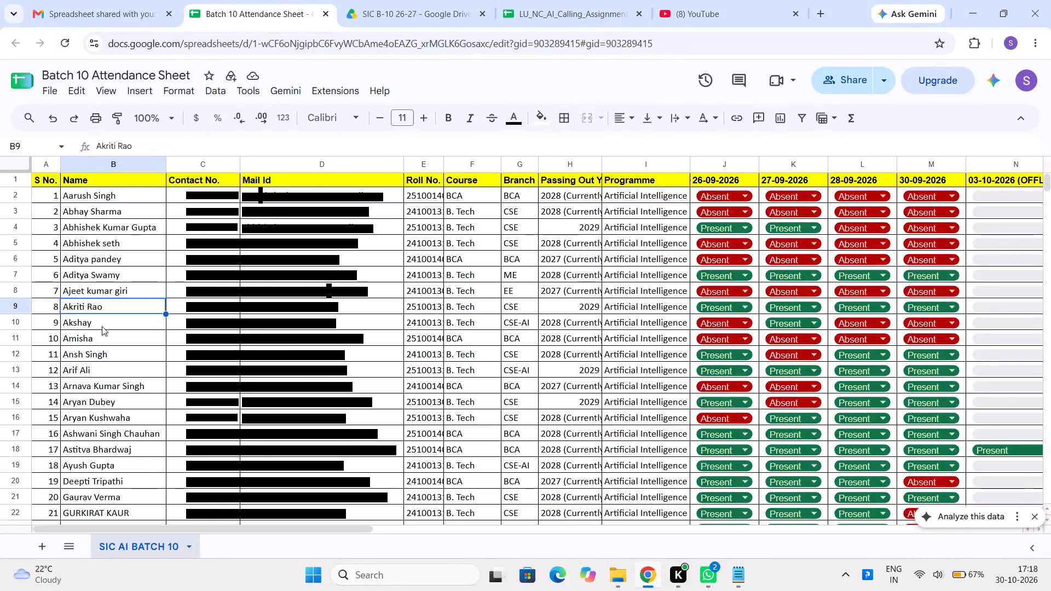
click(102, 326)
click(107, 340)
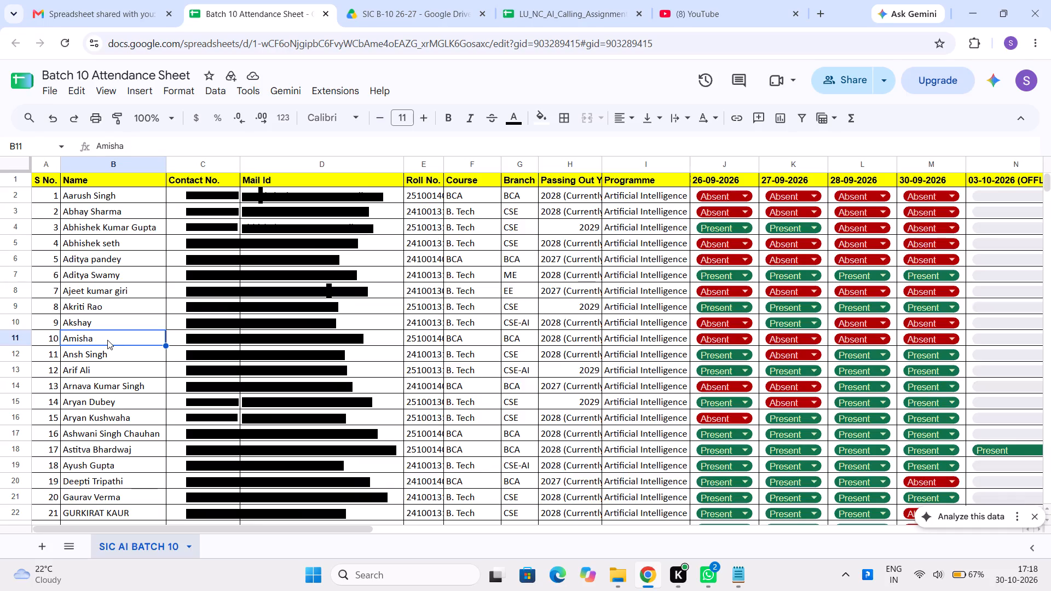
click(103, 349)
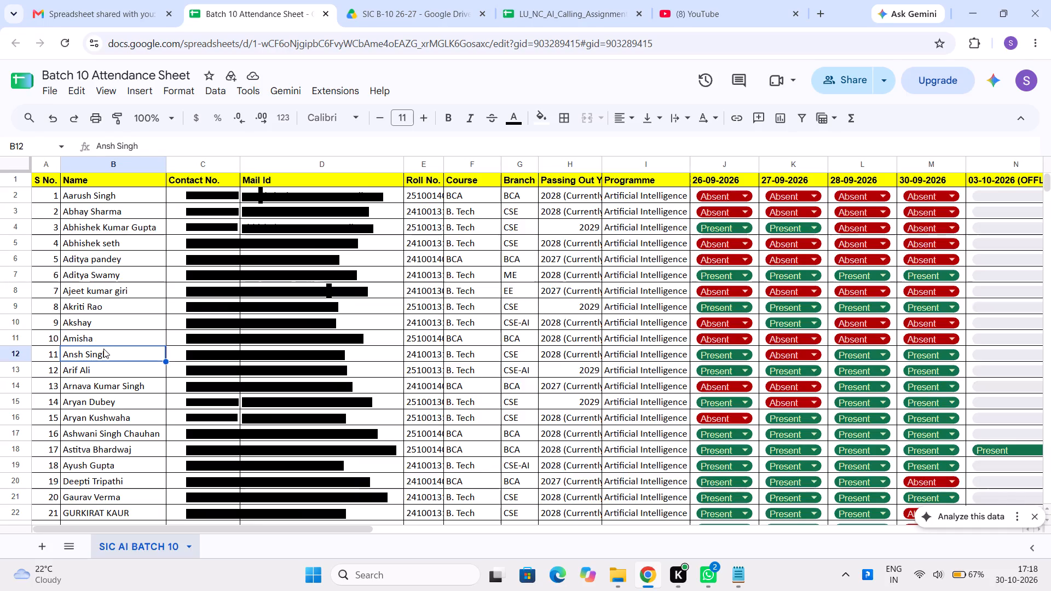
click(99, 362)
click(95, 372)
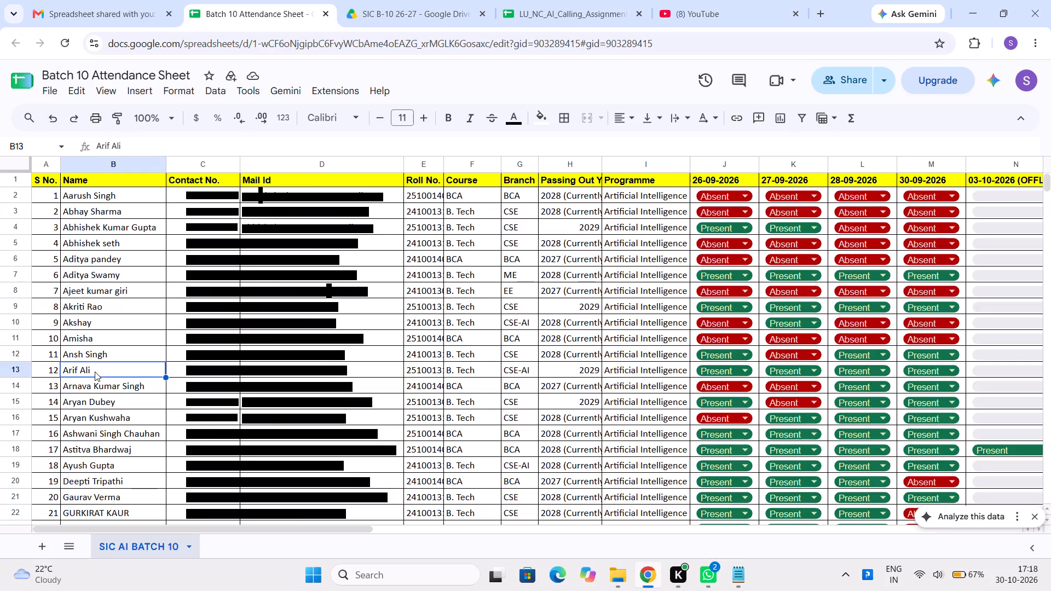
click(88, 386)
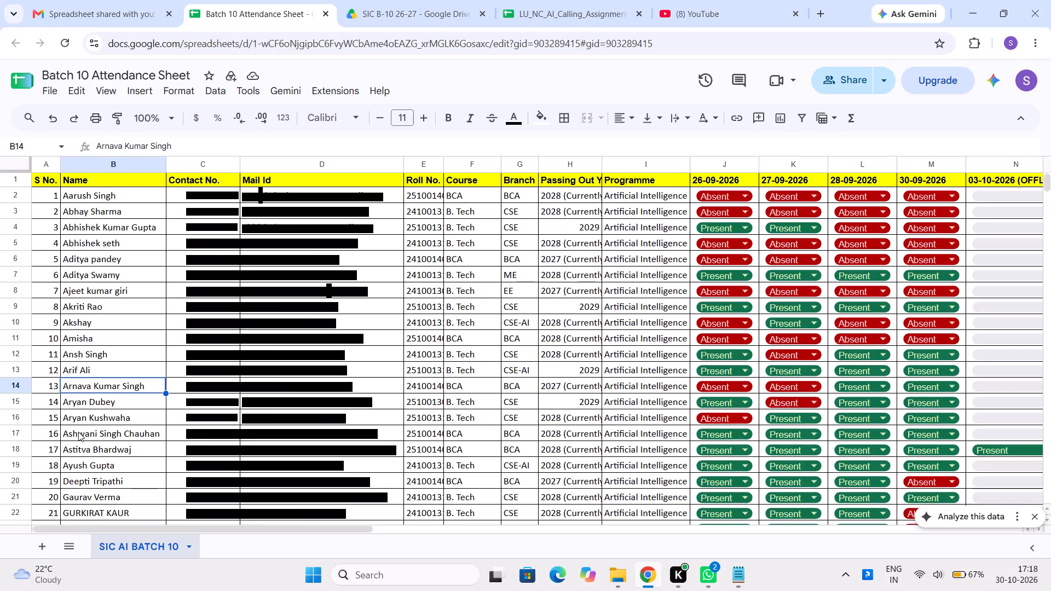
click(78, 432)
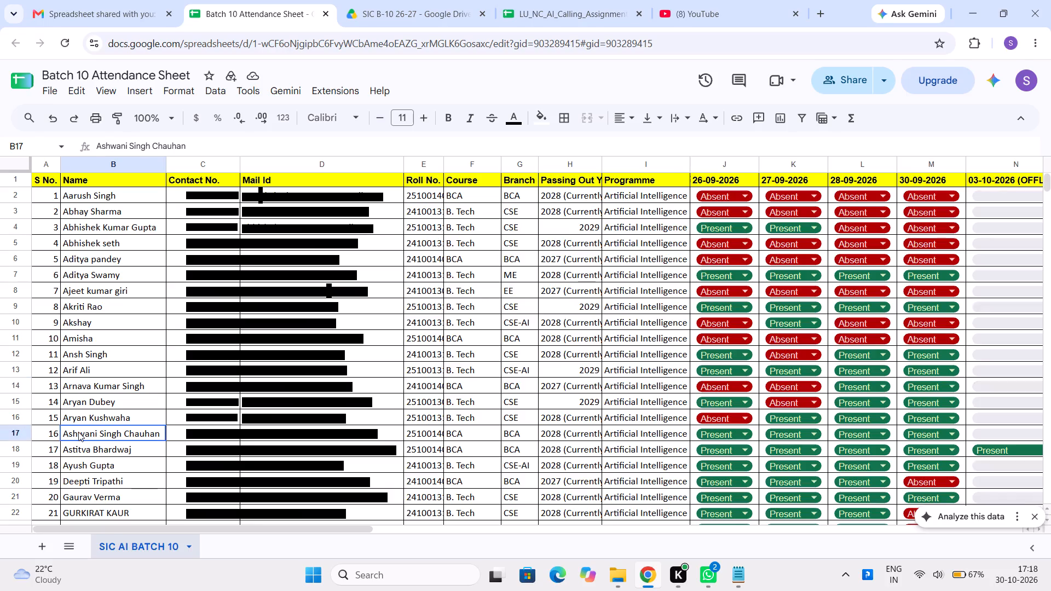
click(80, 464)
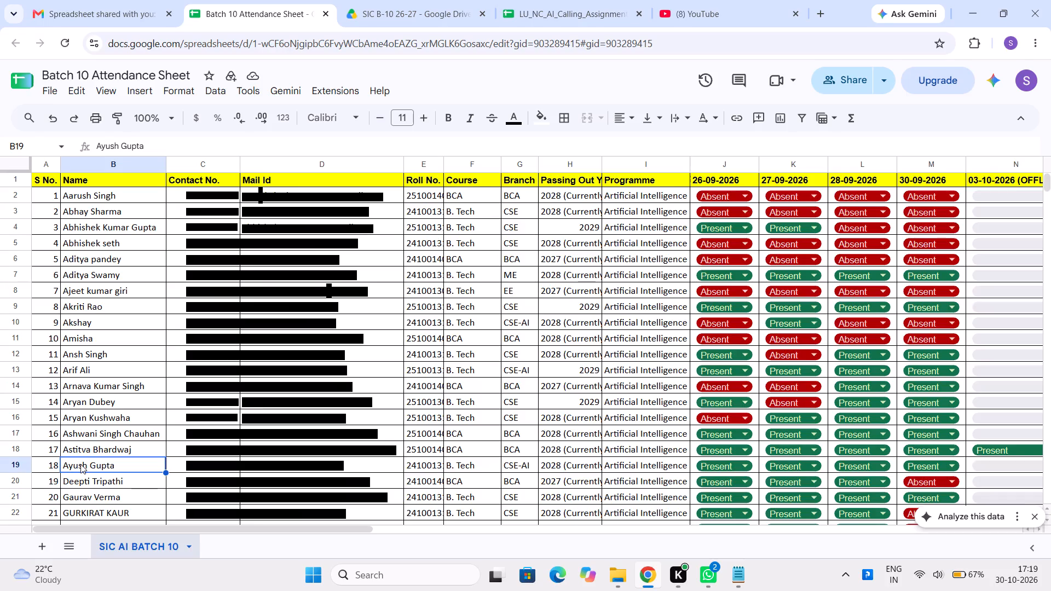
Select the record of serial no. 20, starting at its name in B21 and extending across its columns.
scroll(81, 496, down, 2)
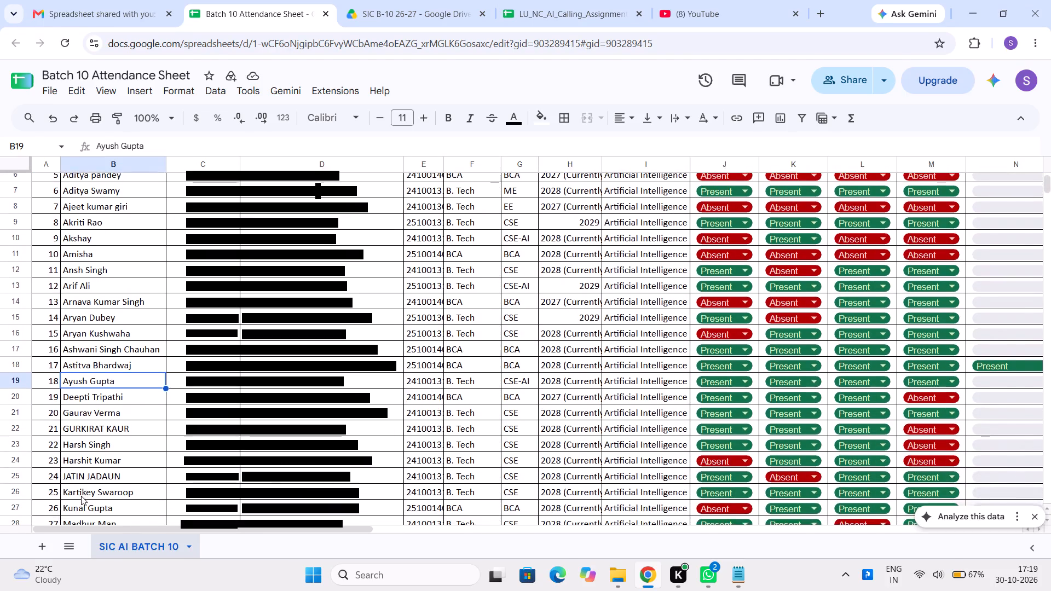
scroll(81, 496, down, 1)
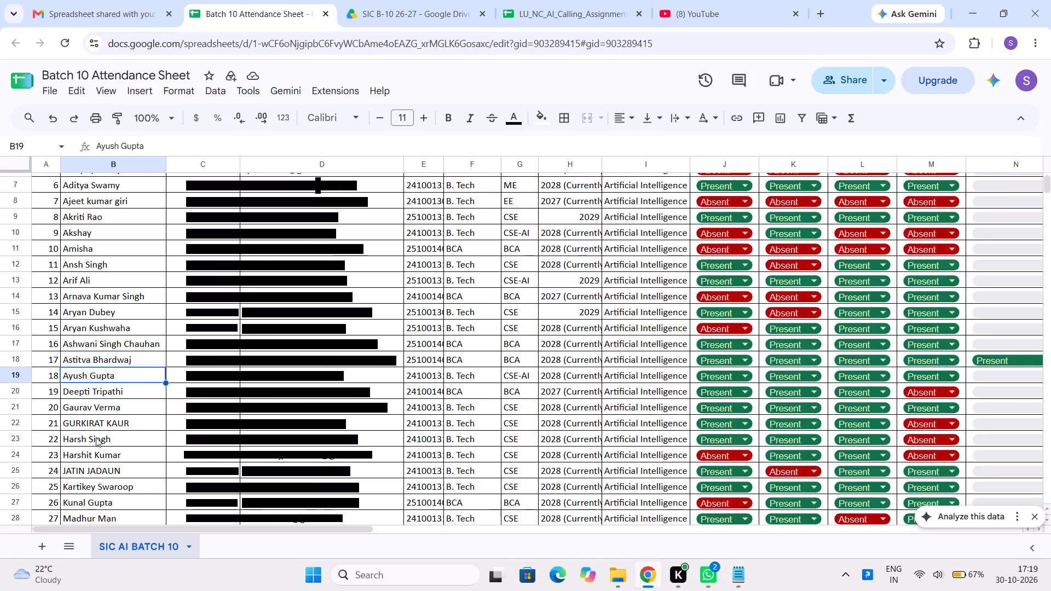
click(96, 437)
click(66, 403)
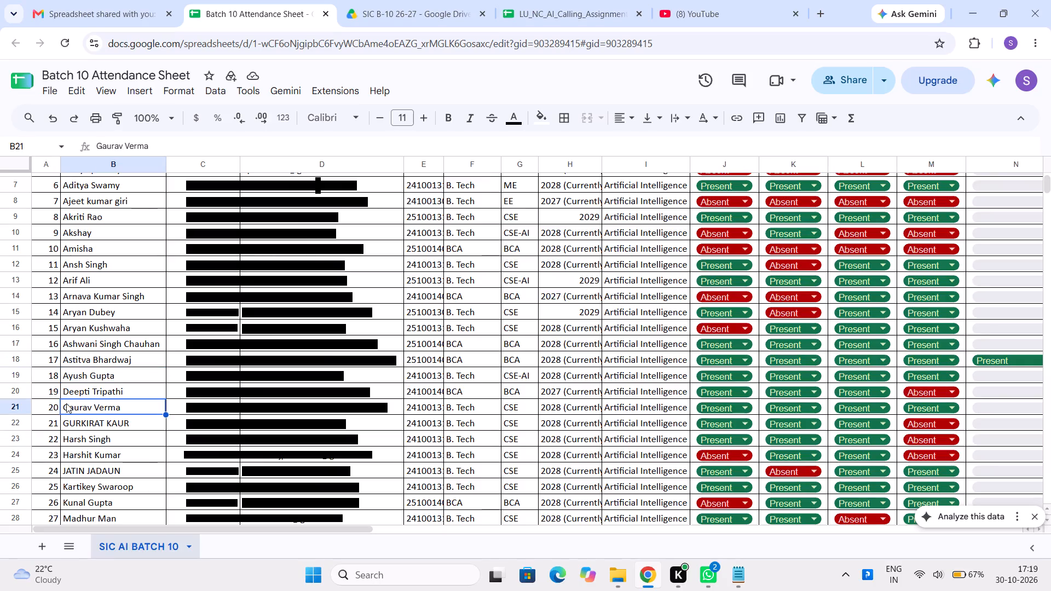
click(66, 403)
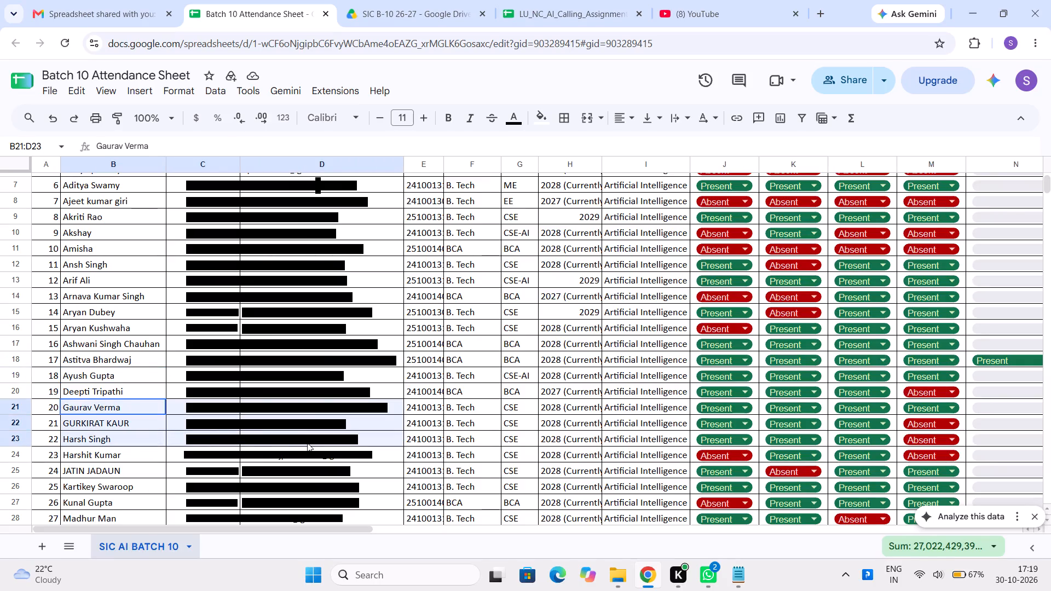
scroll(337, 436, right, 1)
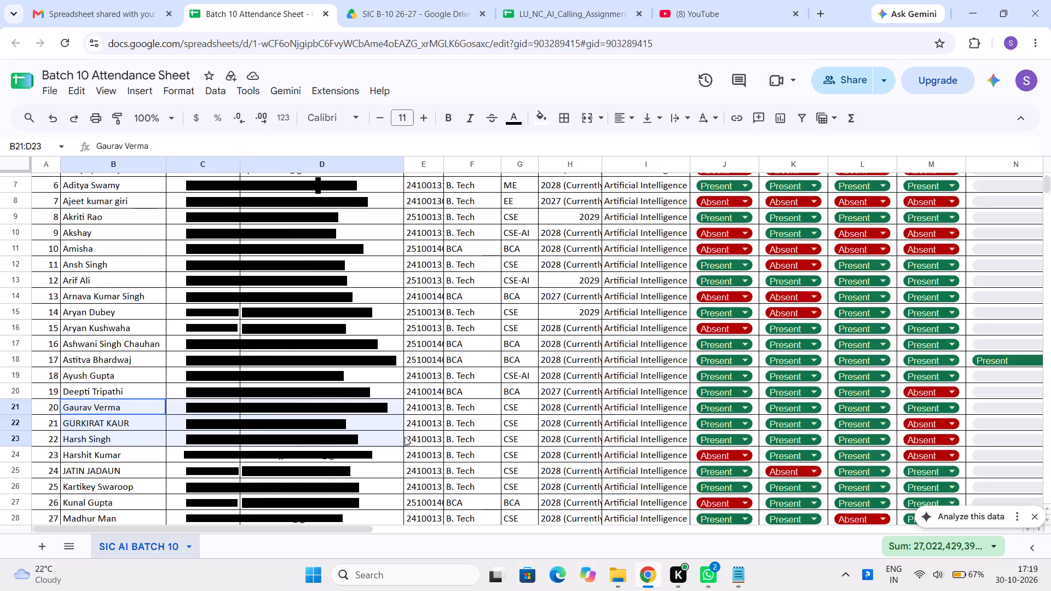
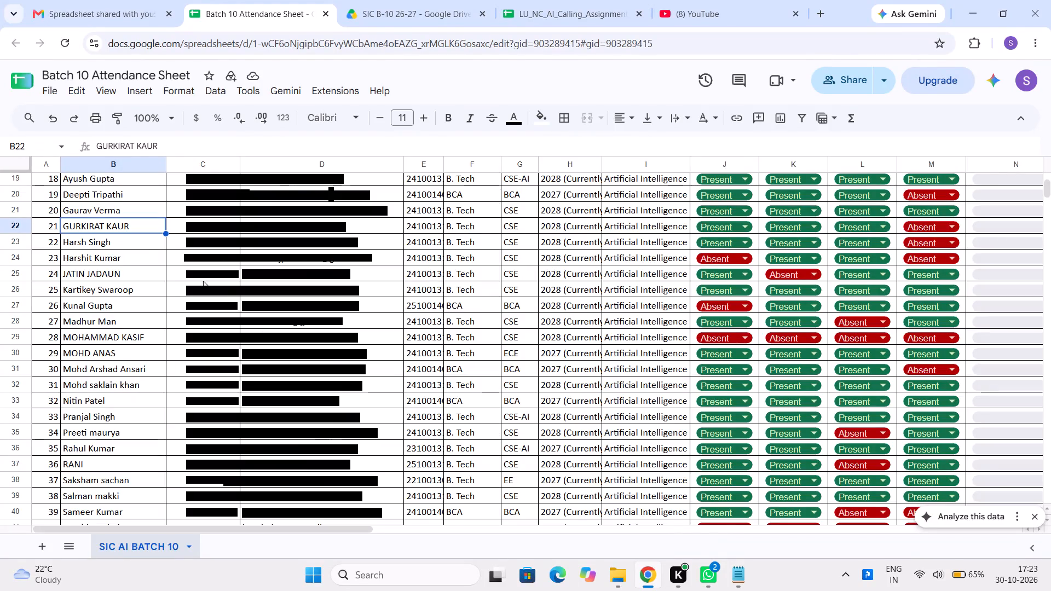
Copy the student record in row 23 of the main attendance table, from the name column through column AH.
click(142, 247)
click(137, 225)
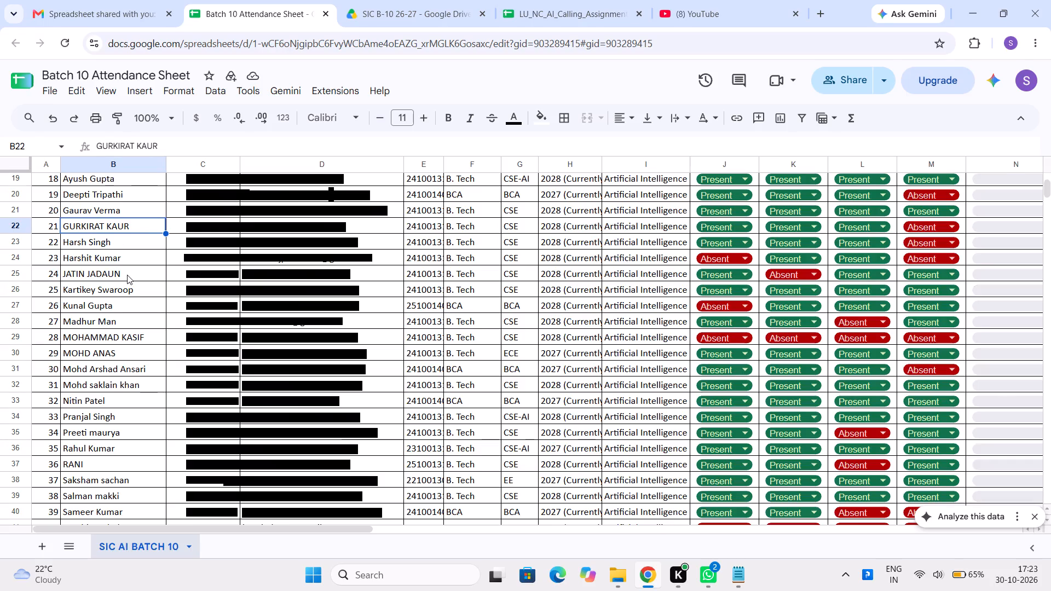
click(101, 242)
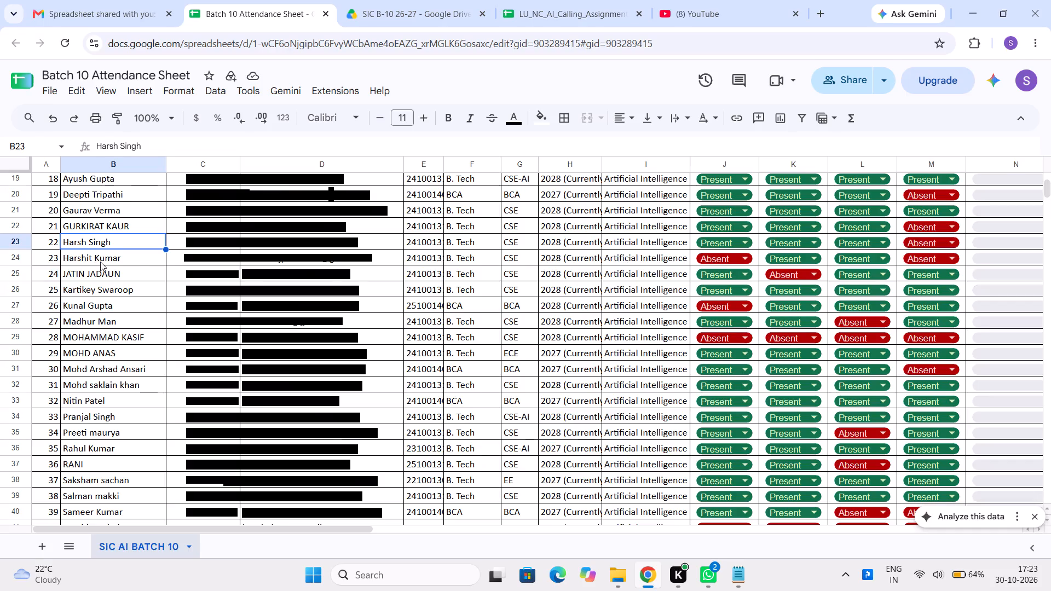
click(100, 262)
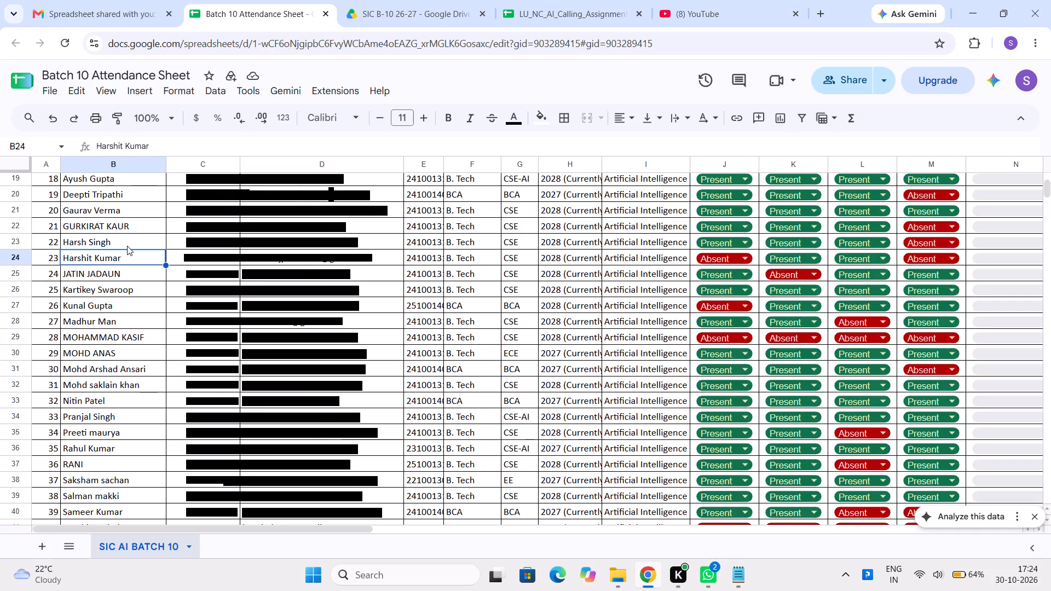
click(127, 246)
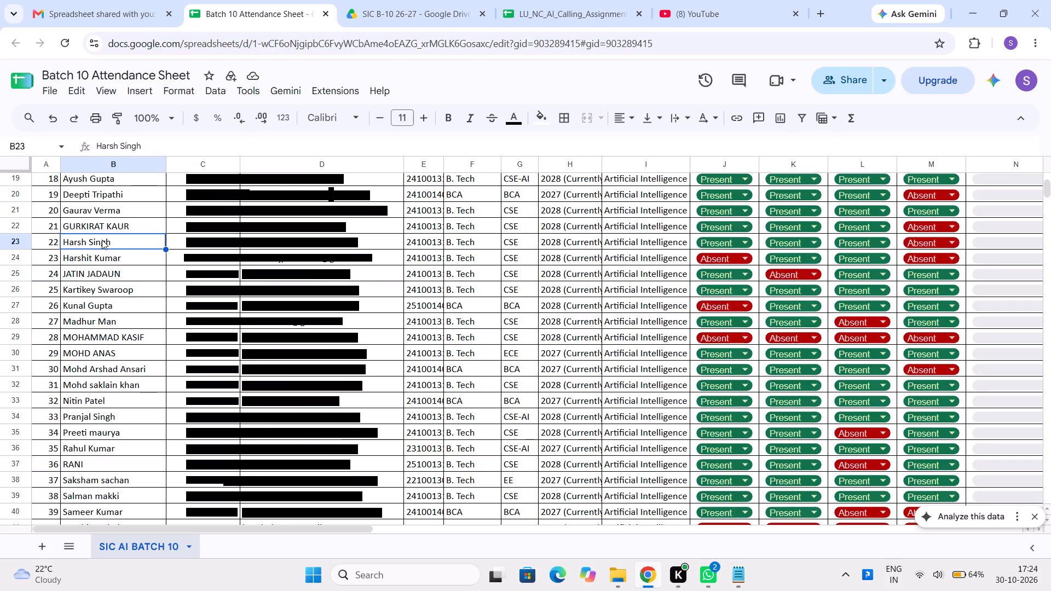
click(102, 240)
drag(102, 240, 157, 239)
drag(157, 239, 505, 240)
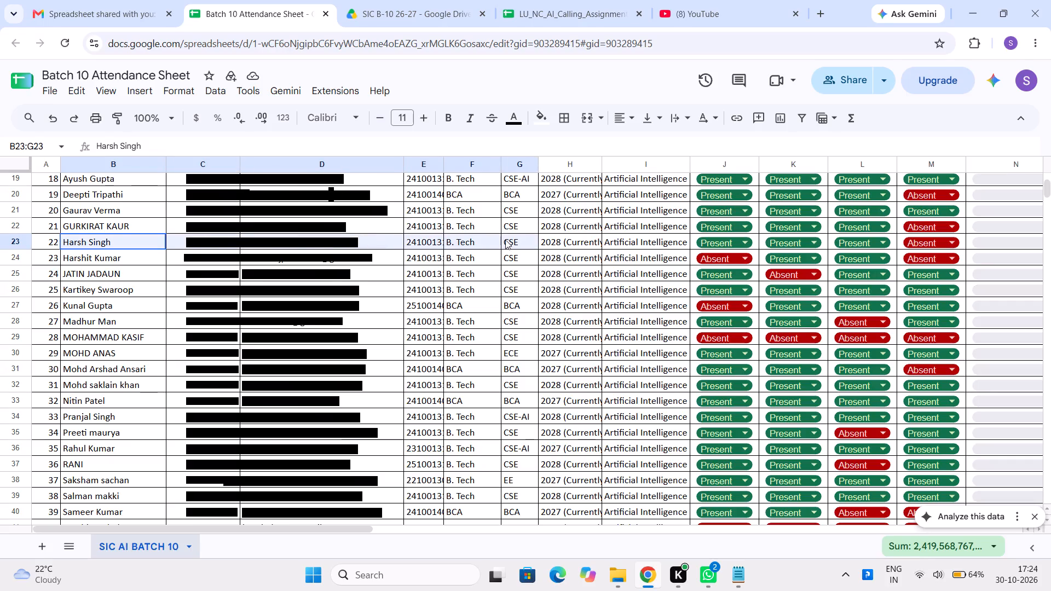
drag(505, 240, 1039, 241)
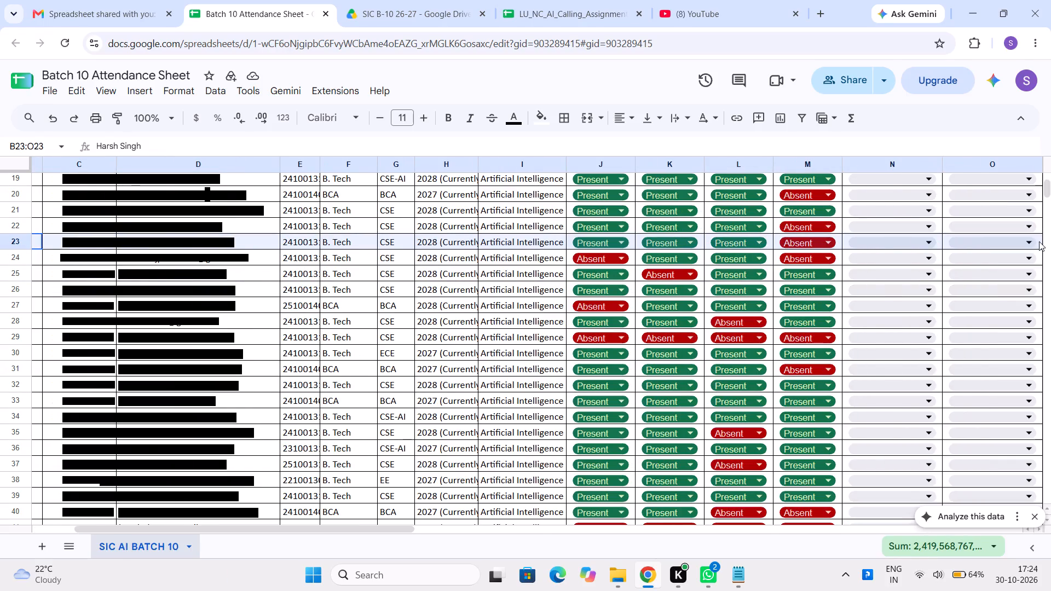
drag(1039, 241, 1050, 237)
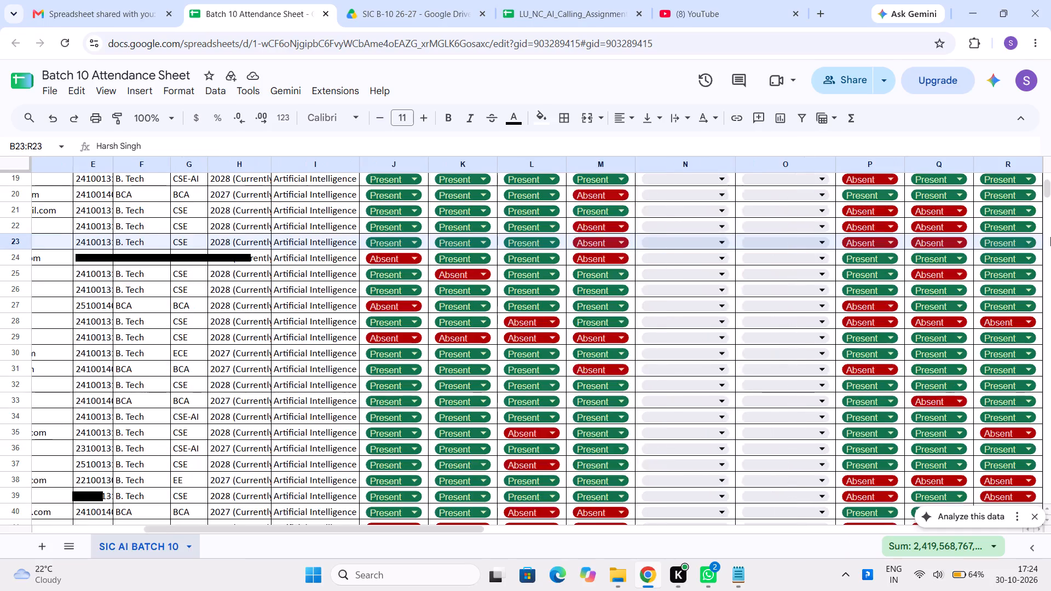
drag(1050, 237, 1050, 235)
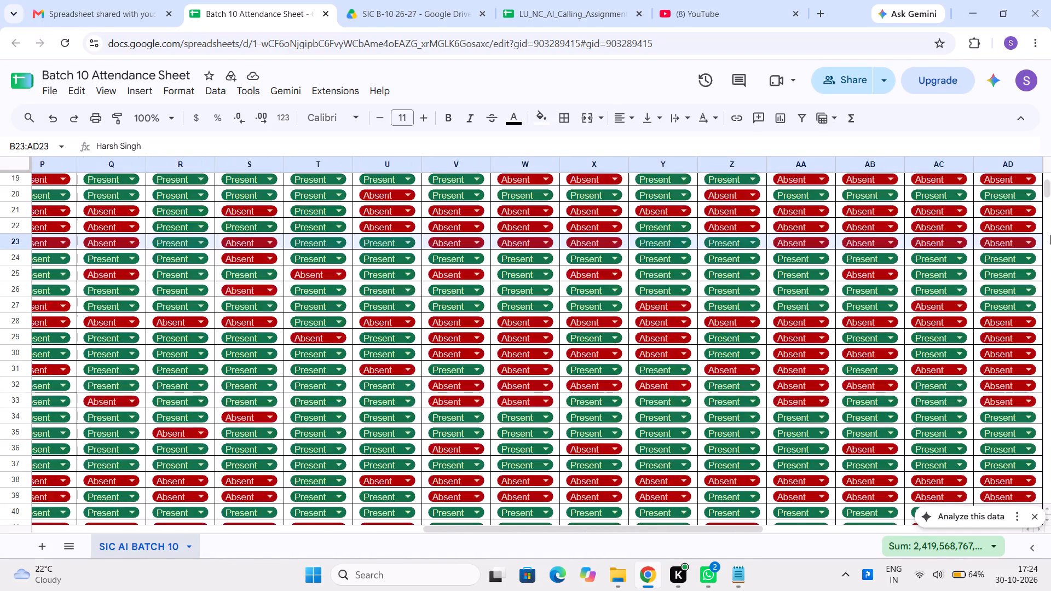
drag(1050, 235, 1050, 235)
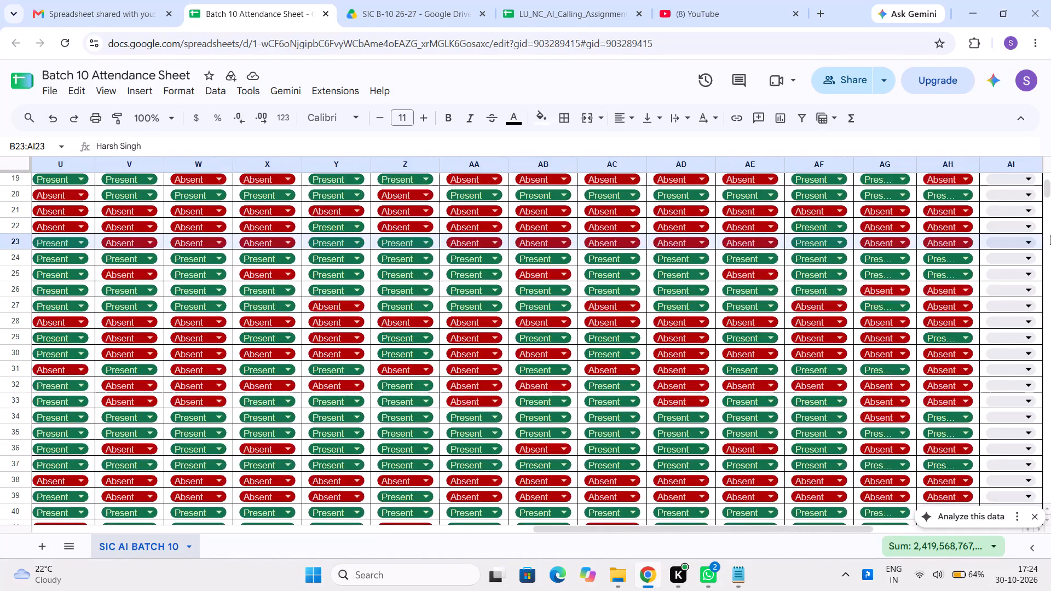
drag(1050, 235, 917, 239)
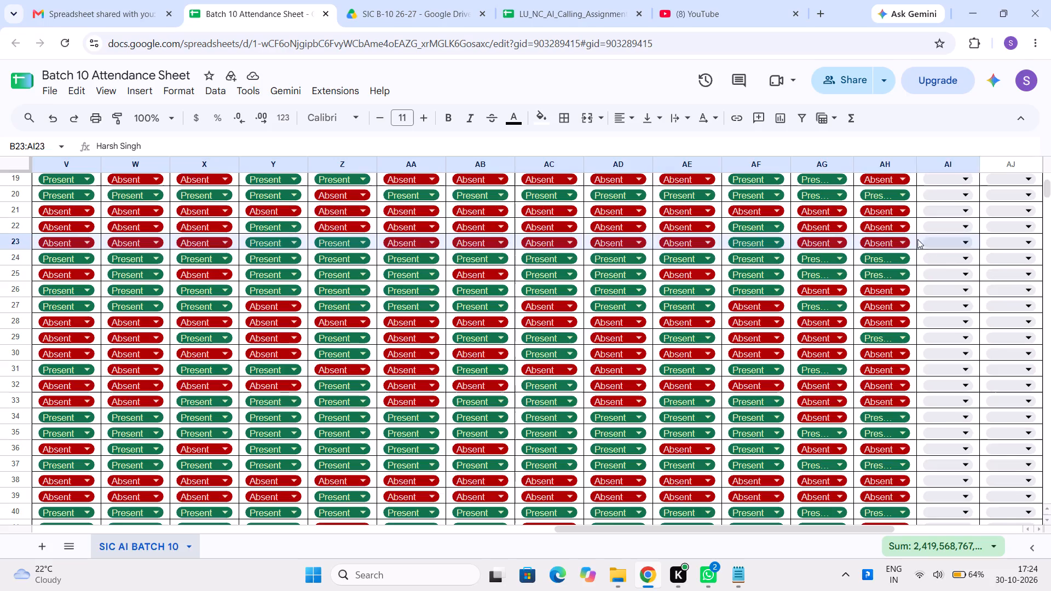
drag(917, 239, 917, 240)
key(ctrl+c)
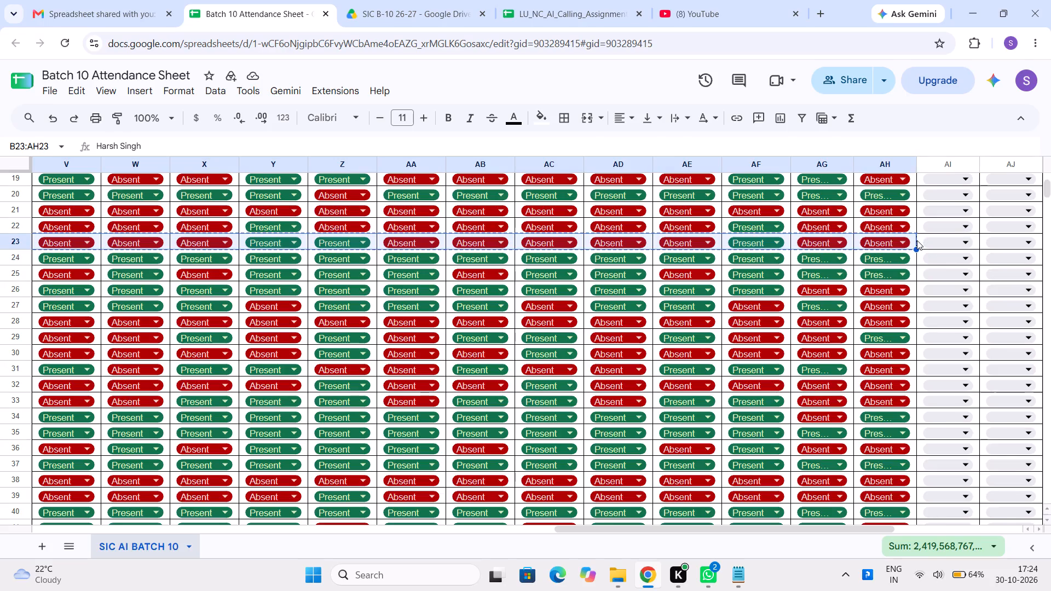
Check the separate list of student records below the main attendance table, starting at row 54.
scroll(917, 240, right, 13)
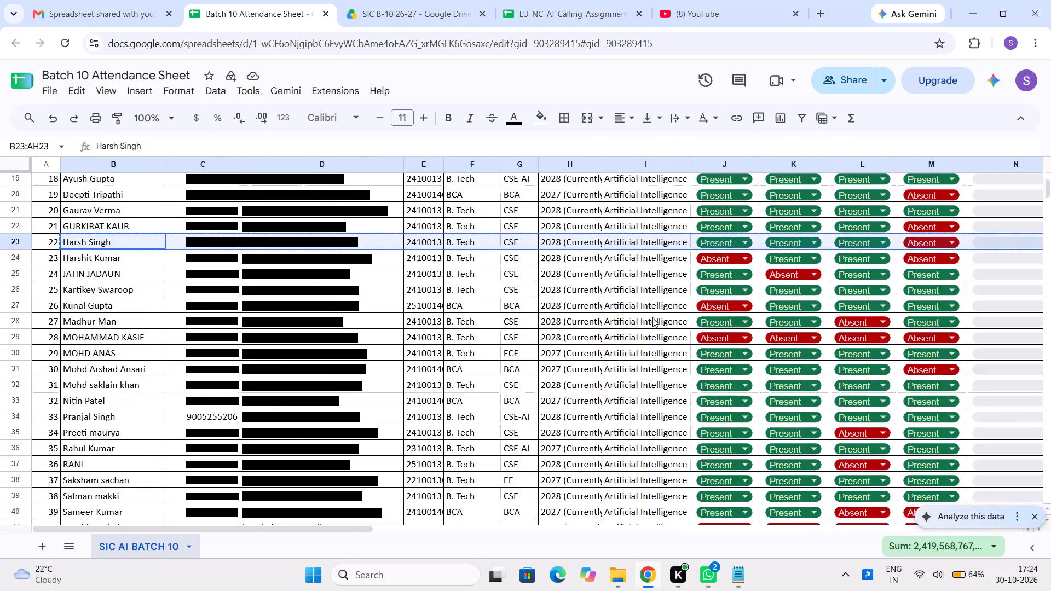
scroll(623, 326, down, 5)
scroll(623, 326, up, 1)
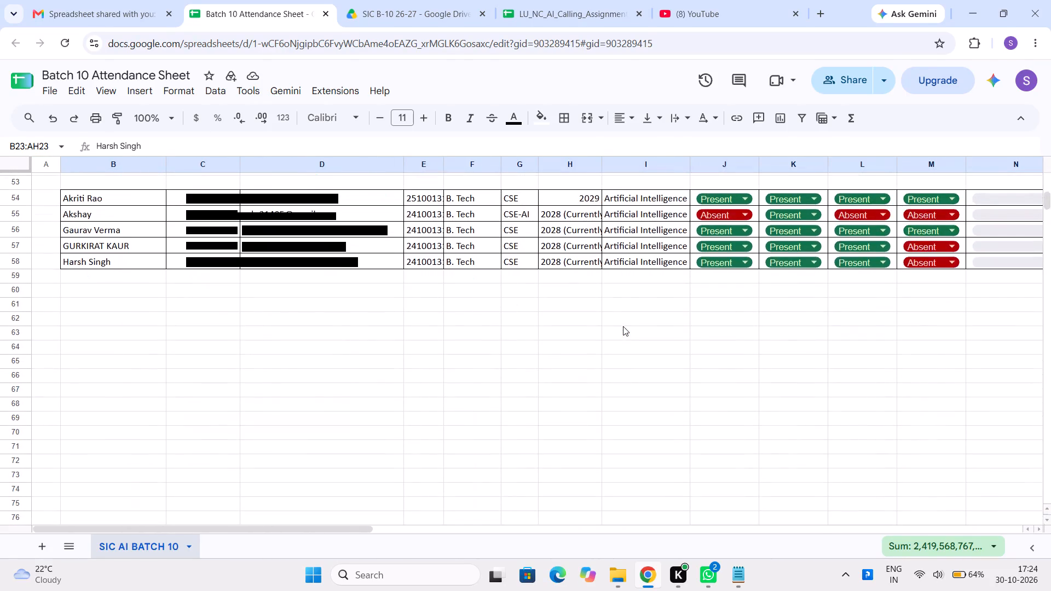
scroll(570, 341, up, 1)
click(453, 368)
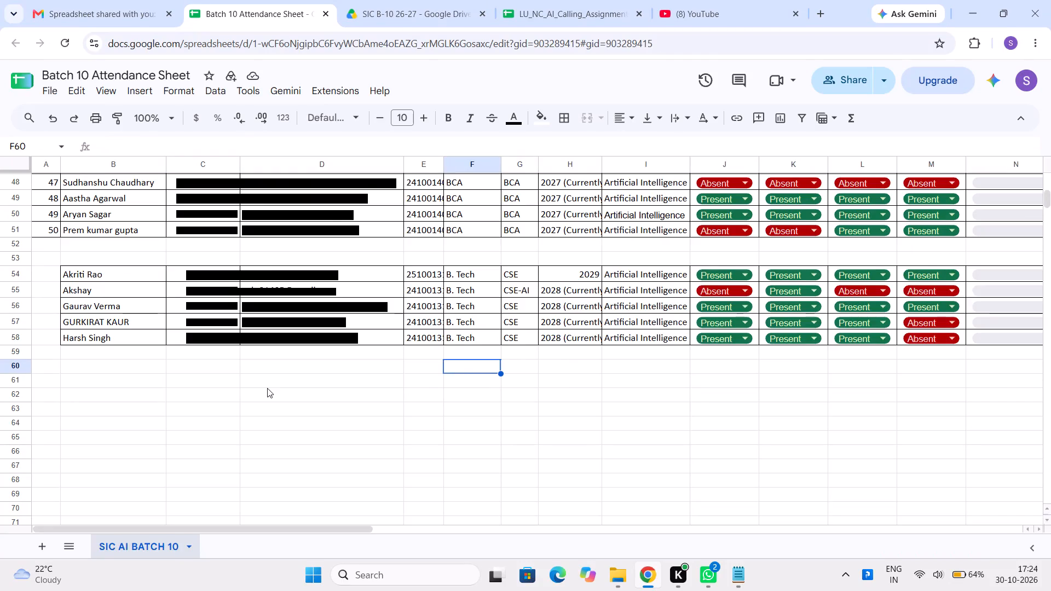
Examine the student names and attendance in the main table from row 24 onward to find further records for the separate list.
scroll(267, 388, up, 8)
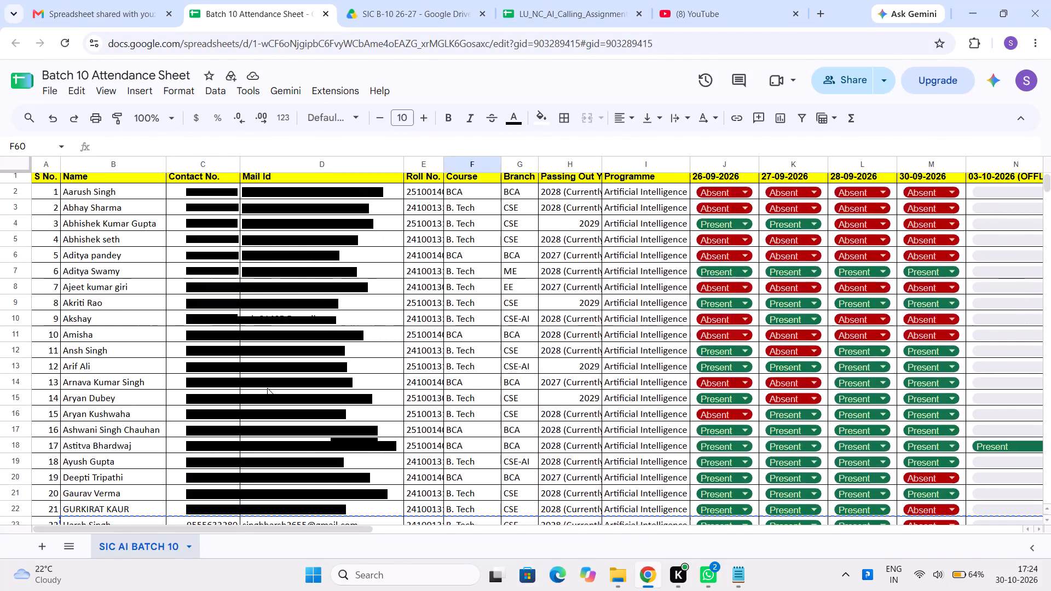
scroll(44, 414, down, 3)
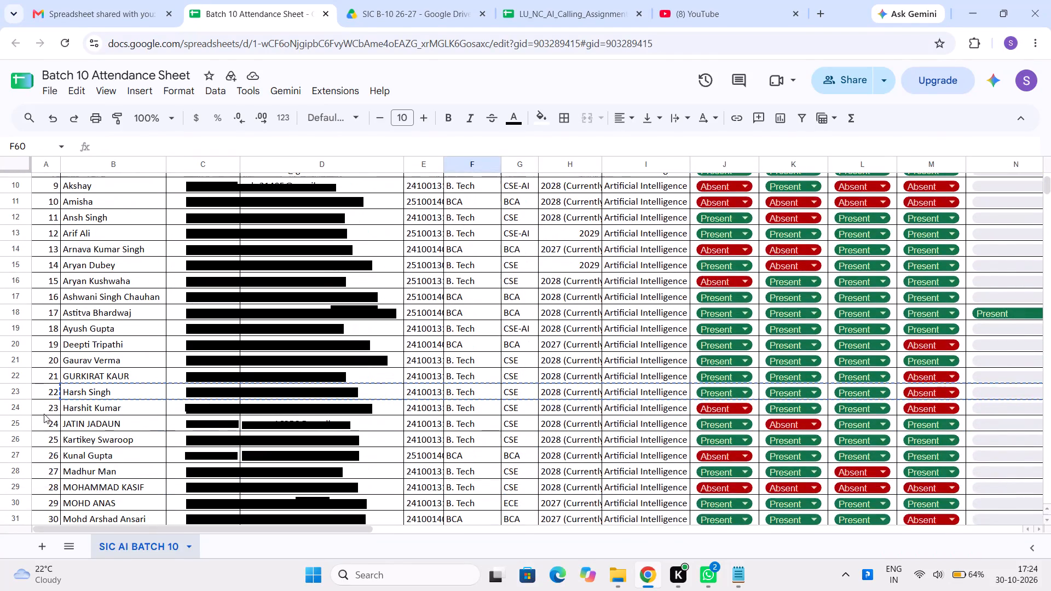
click(103, 425)
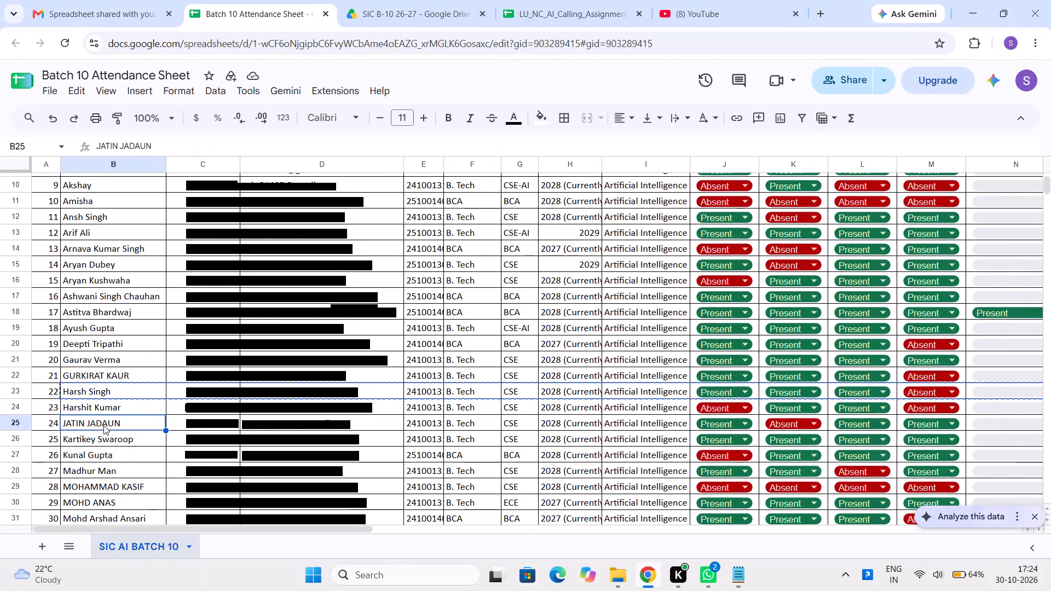
scroll(103, 425, down, 1)
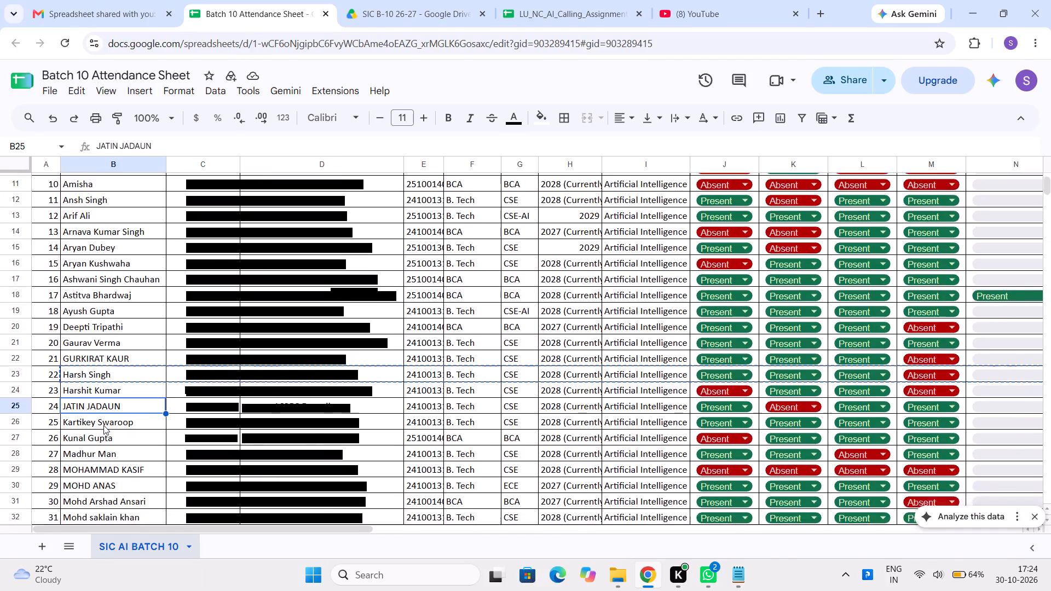
scroll(103, 425, down, 1)
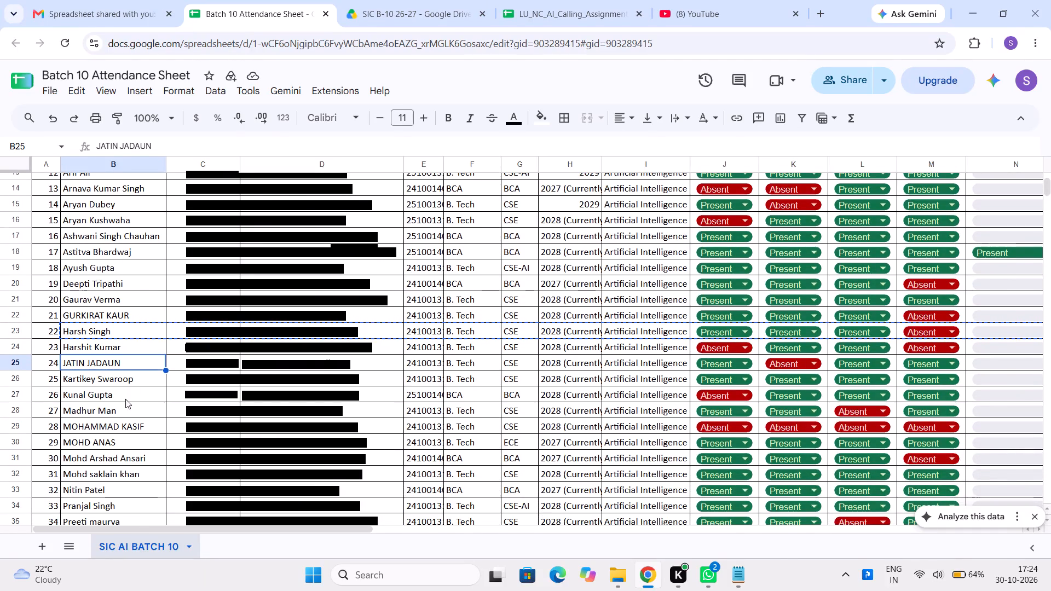
scroll(124, 409, down, 1)
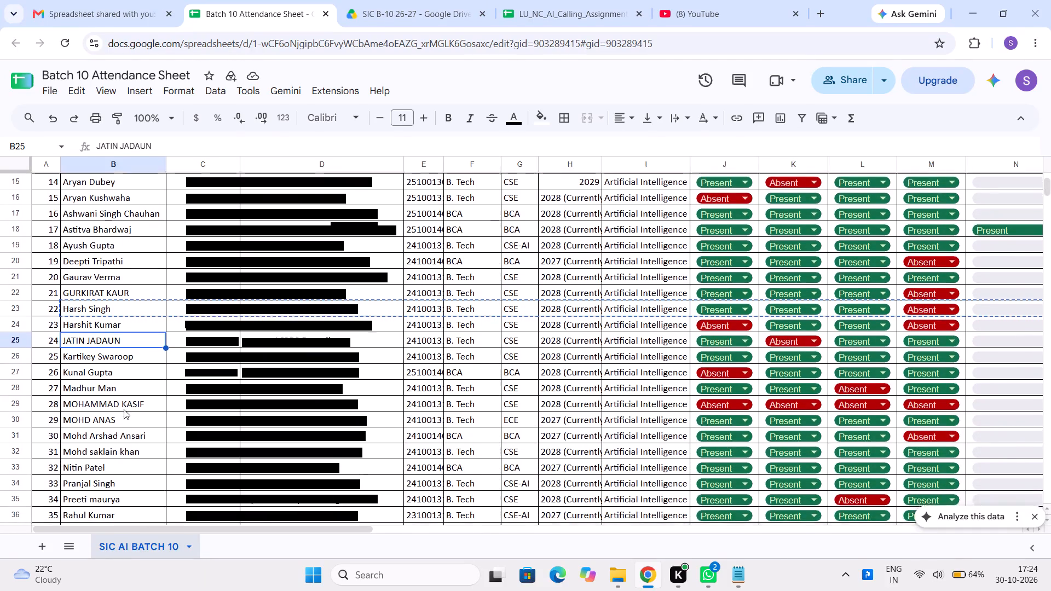
scroll(124, 409, down, 1)
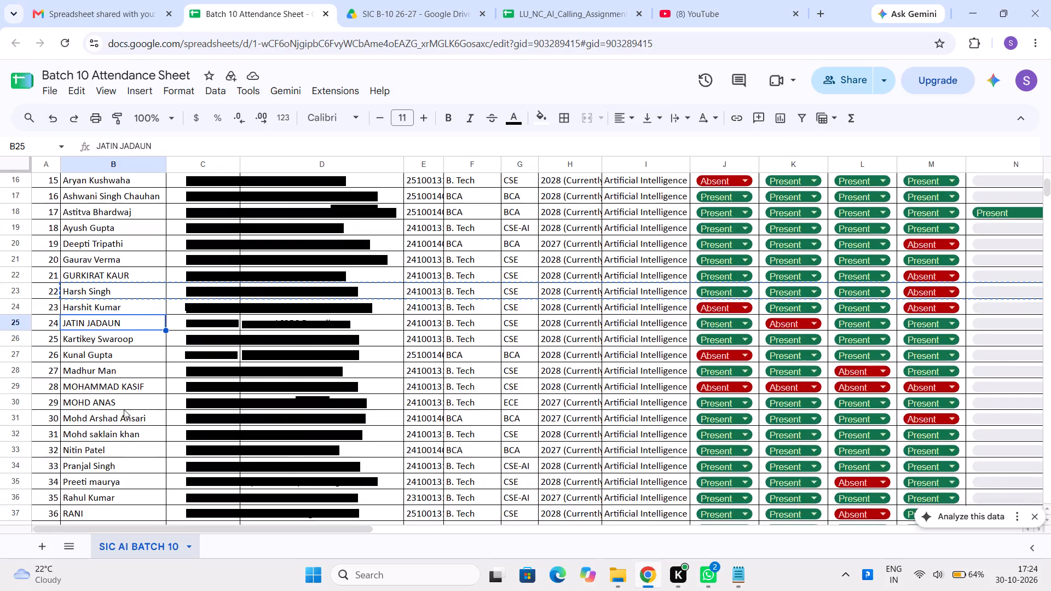
scroll(124, 409, down, 1)
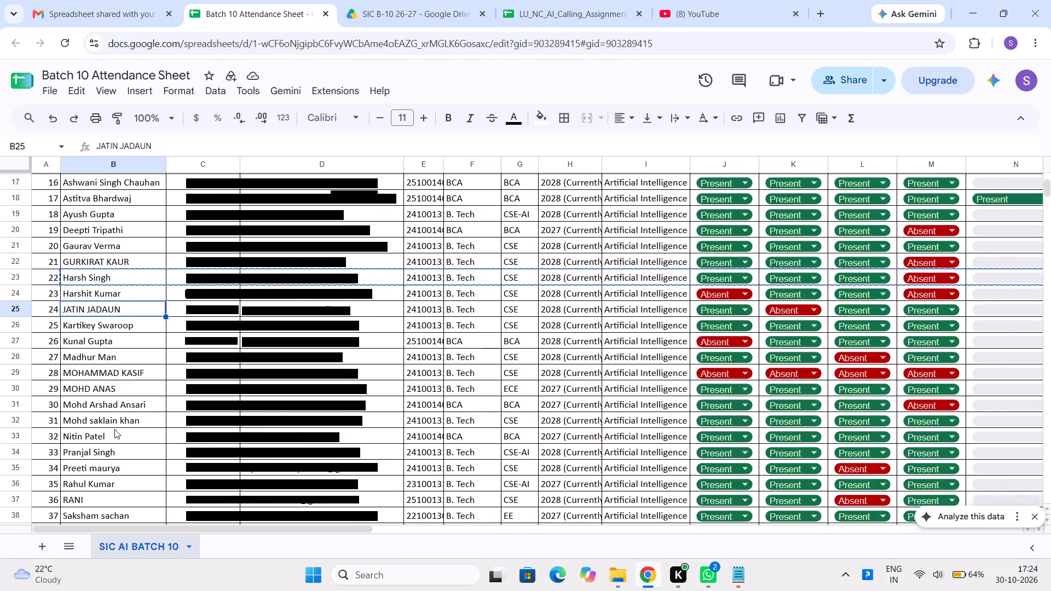
scroll(114, 429, down, 1)
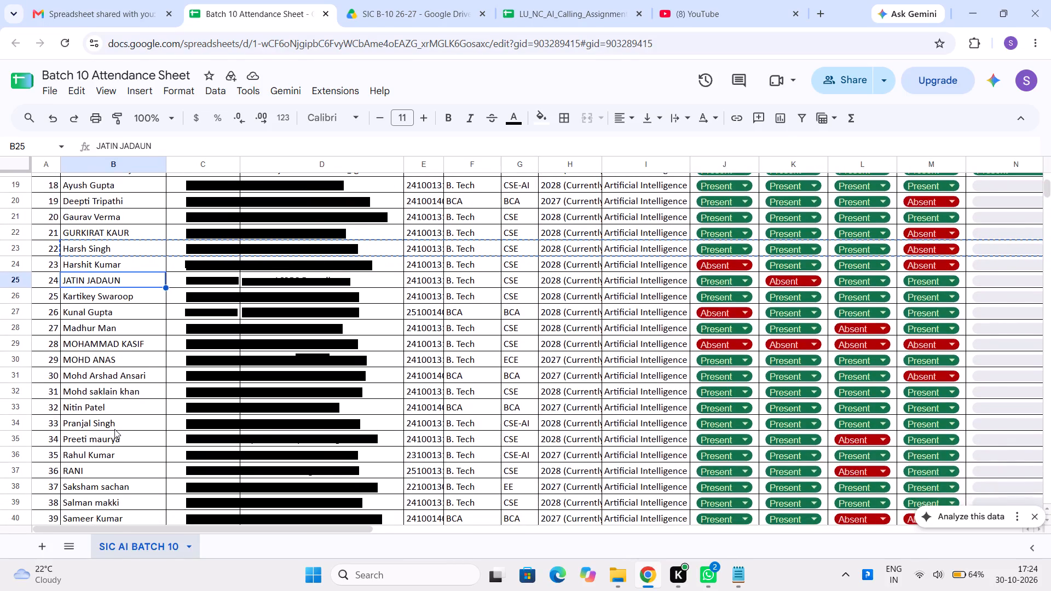
scroll(114, 429, down, 1)
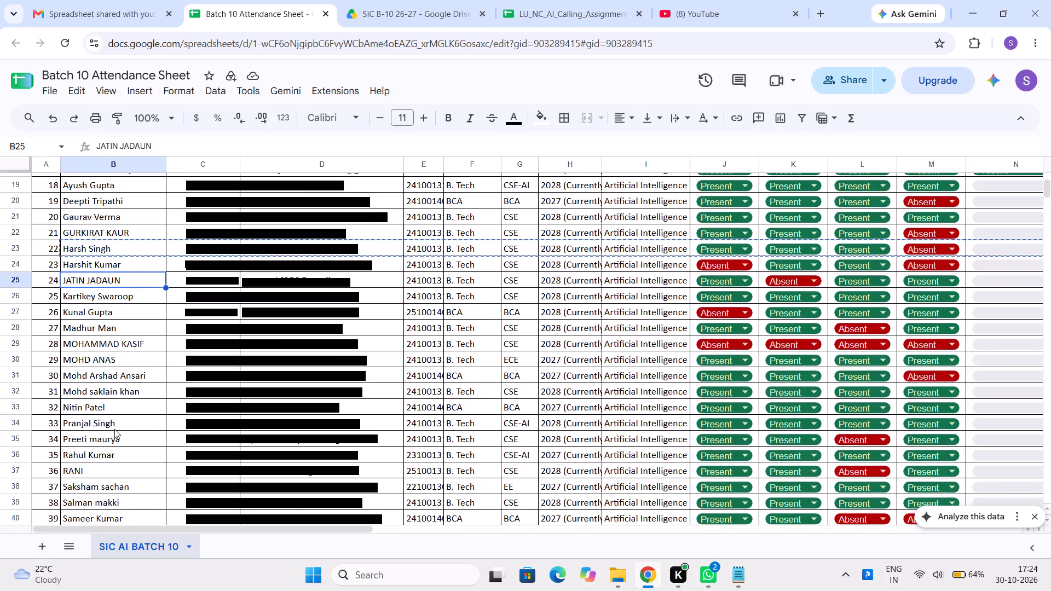
scroll(114, 429, down, 1)
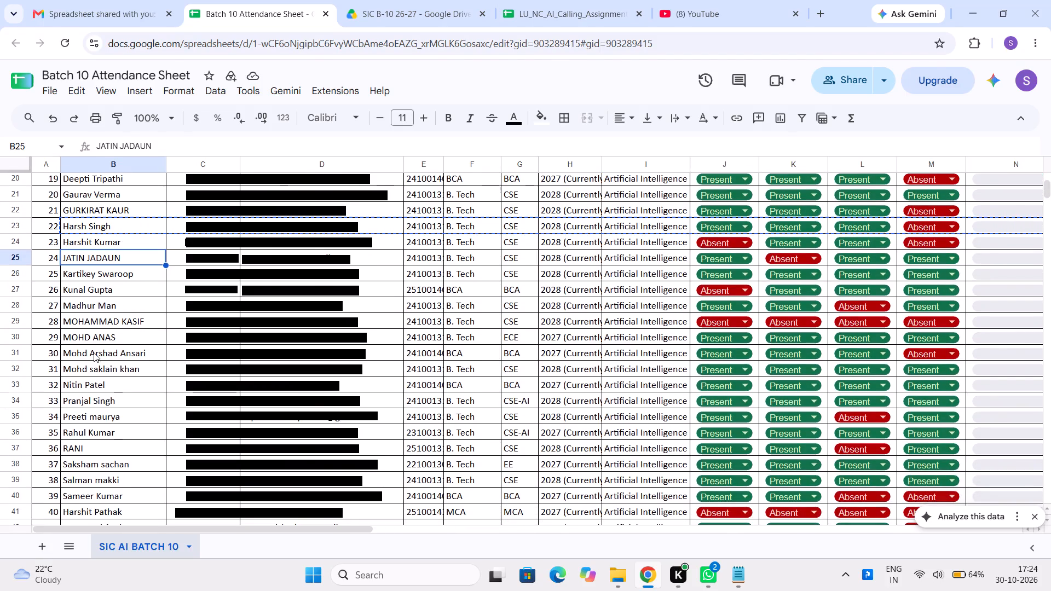
click(77, 380)
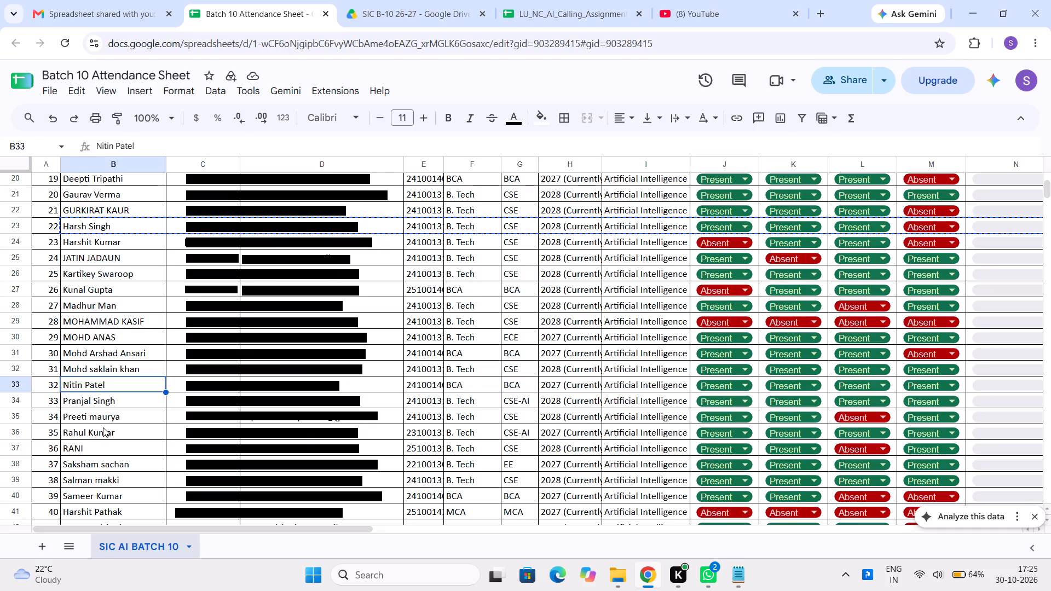
click(111, 448)
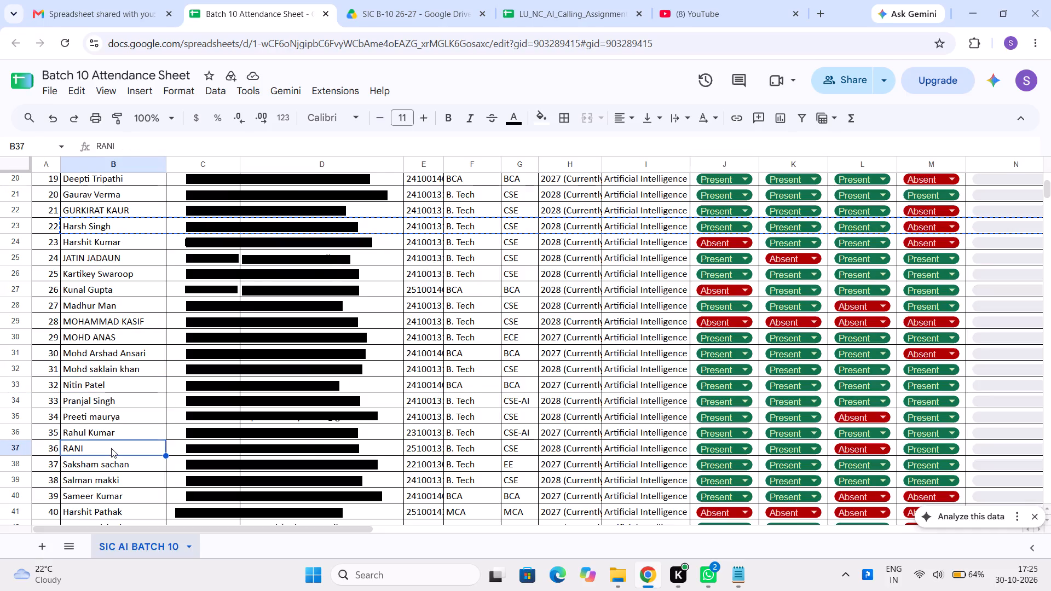
scroll(111, 448, down, 1)
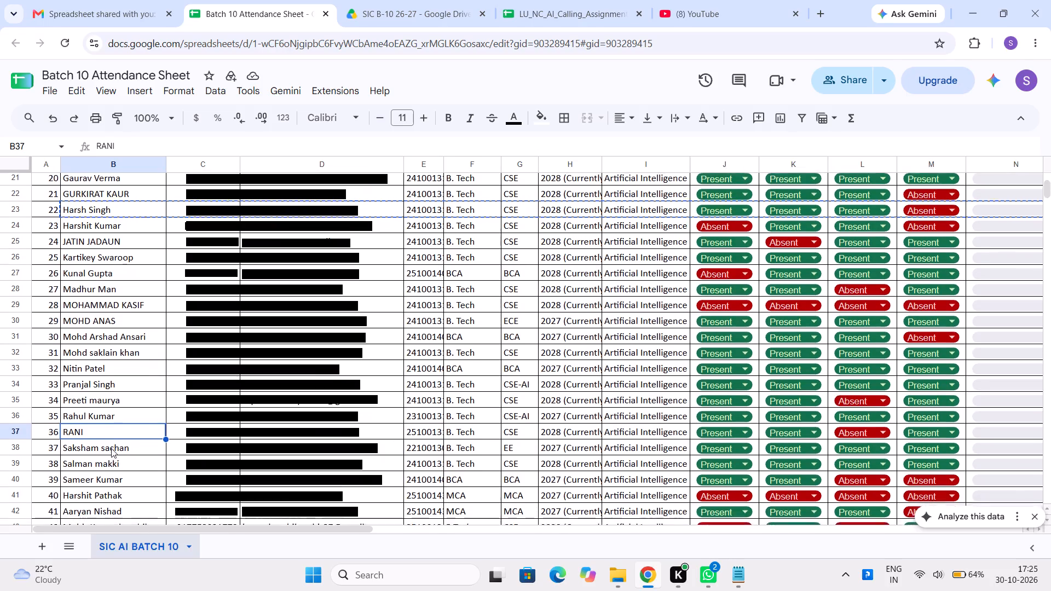
scroll(111, 448, down, 1)
click(106, 416)
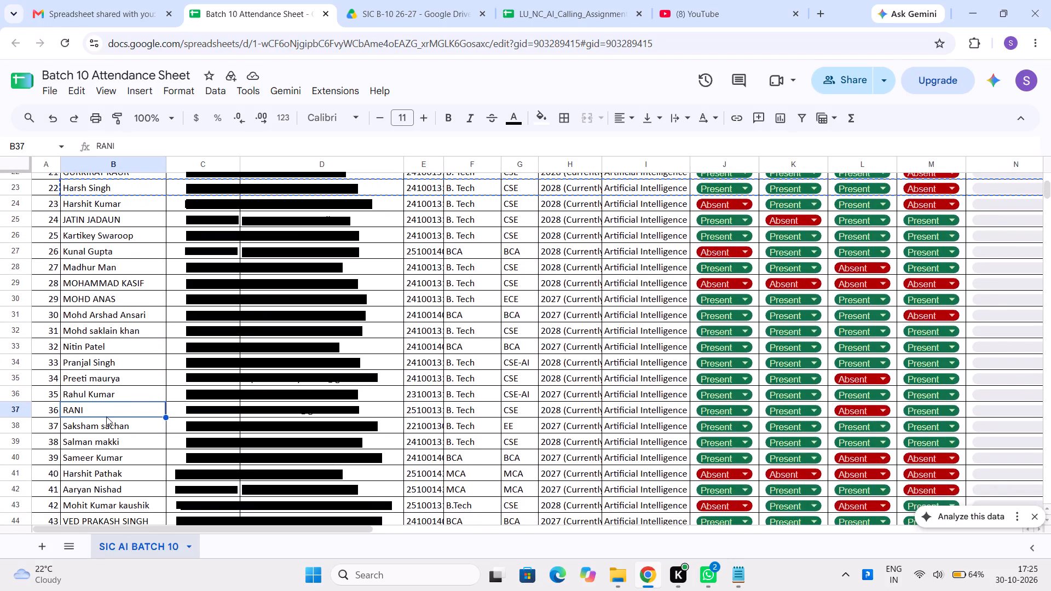
click(103, 422)
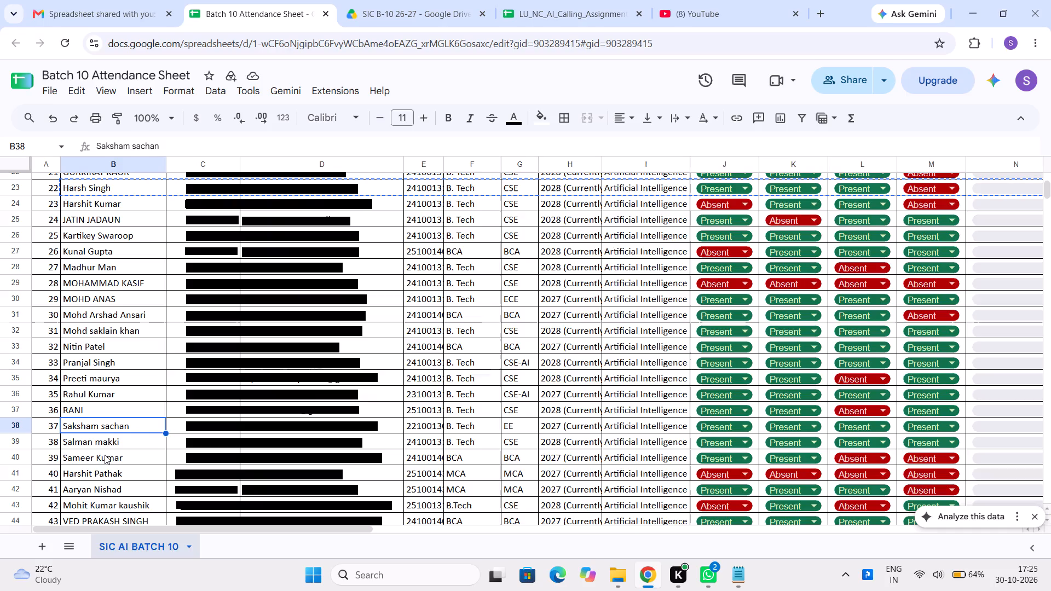
scroll(105, 455, down, 1)
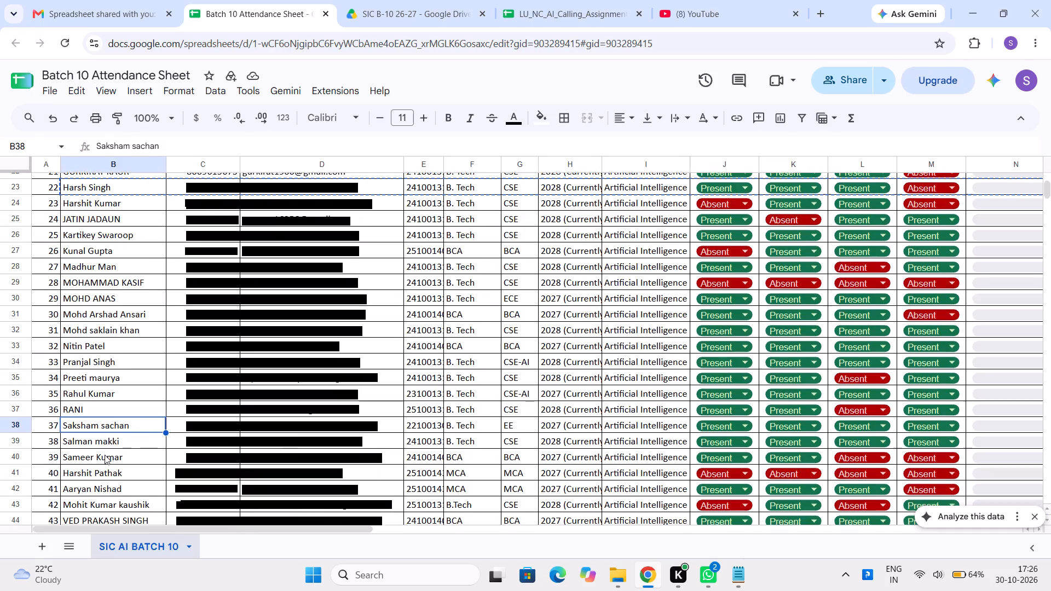
scroll(105, 455, down, 1)
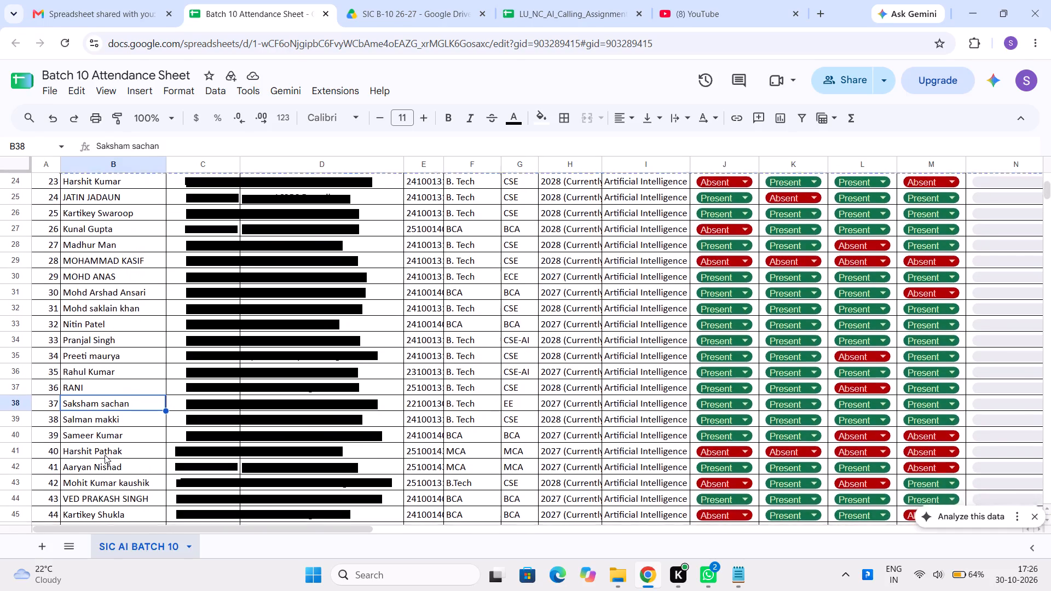
scroll(105, 455, down, 1)
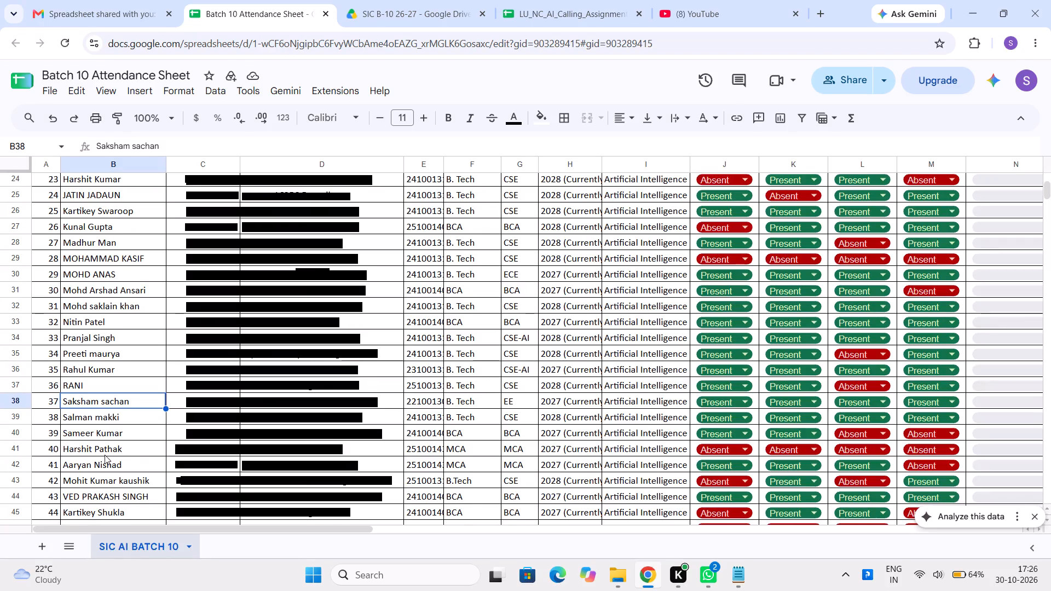
scroll(105, 455, down, 1)
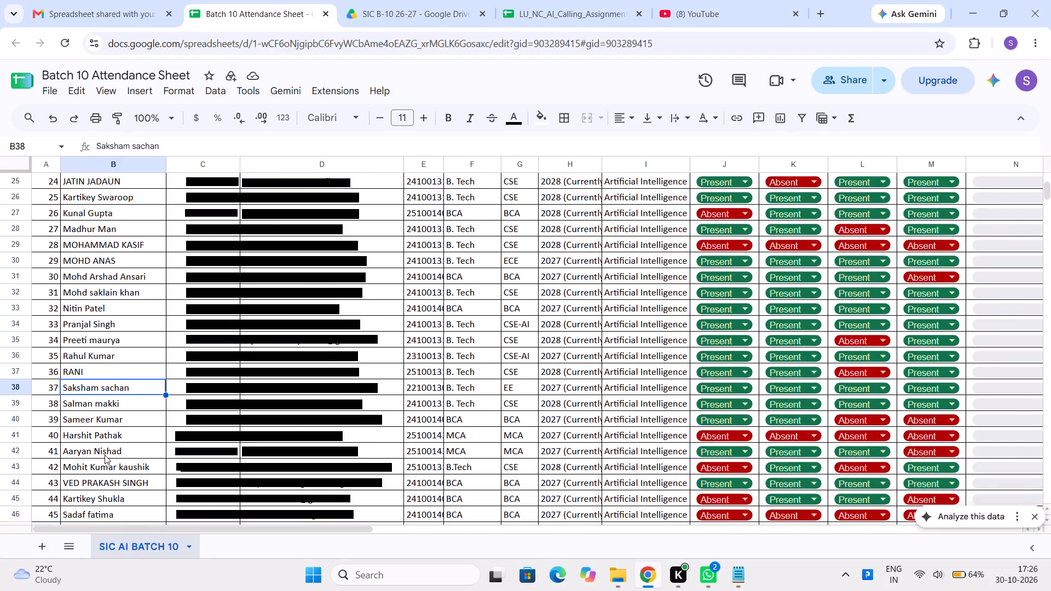
Examine the student names and attendance in the rest of the main table through row 51 and the separate list below it.
scroll(105, 455, down, 1)
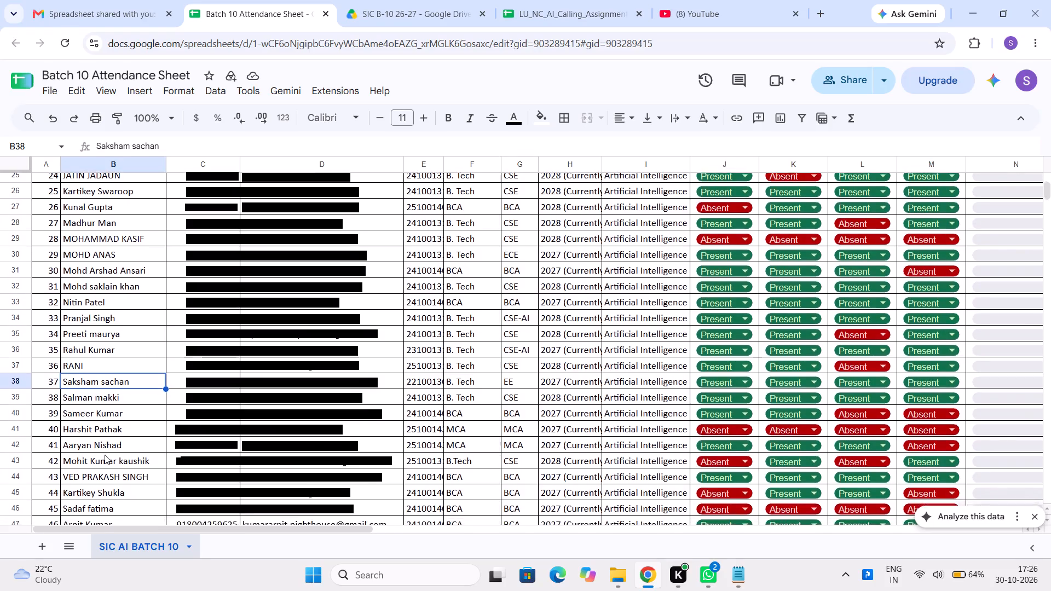
scroll(105, 455, down, 1)
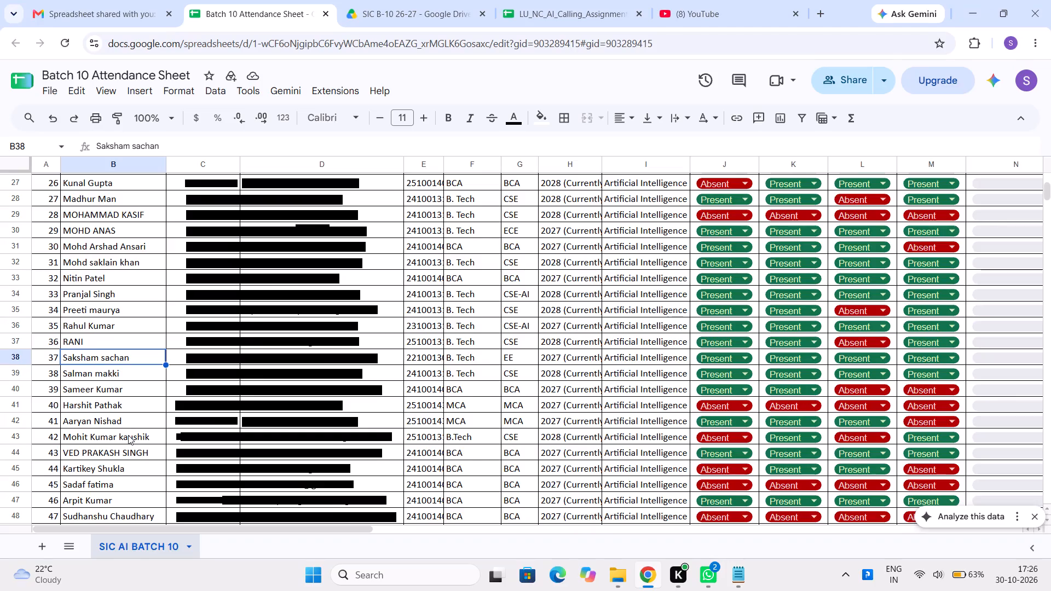
scroll(128, 435, down, 2)
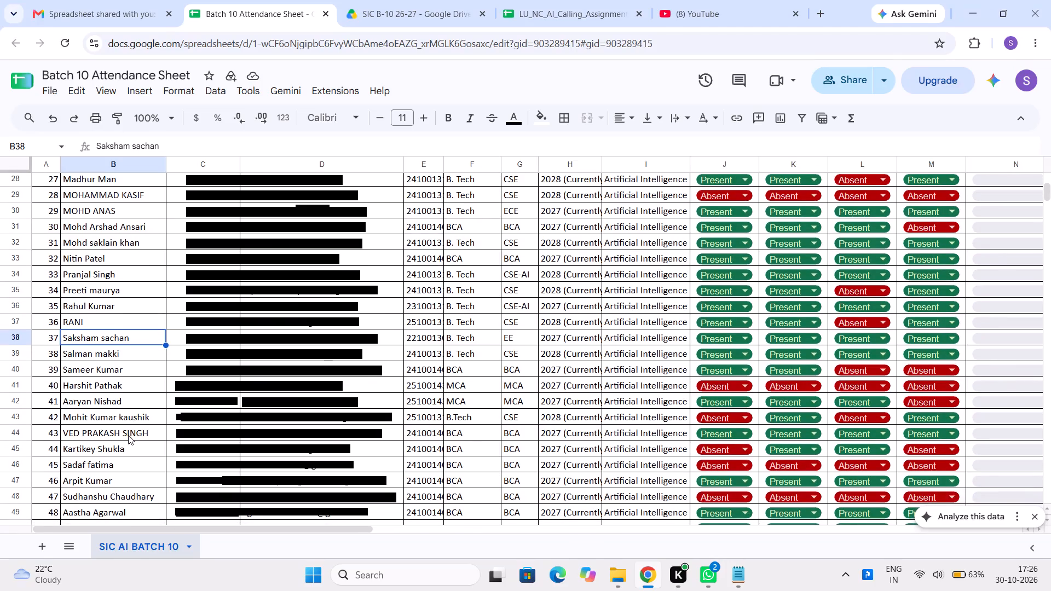
click(128, 435)
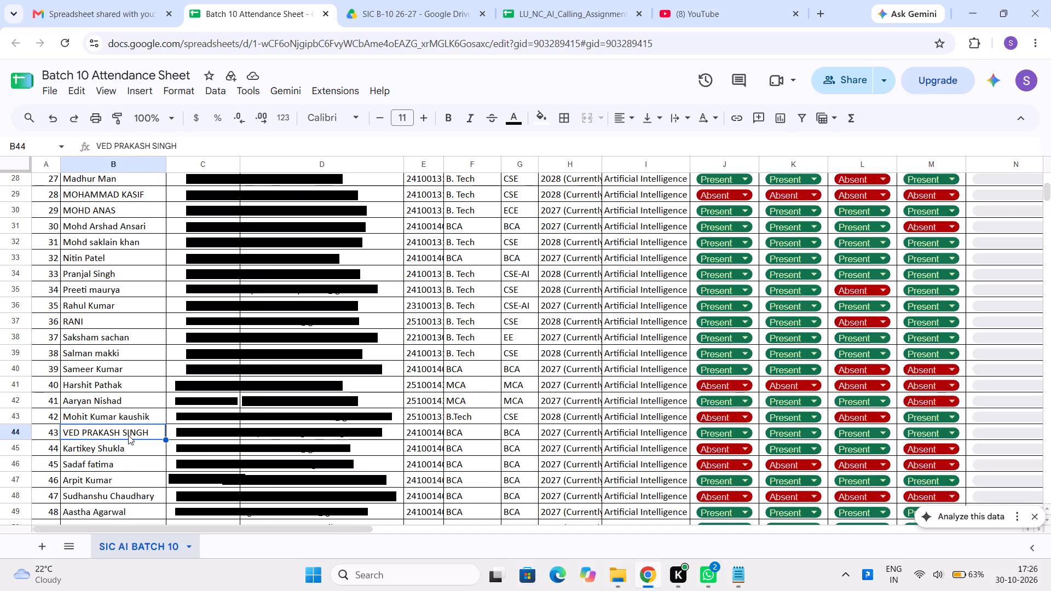
scroll(128, 435, down, 1)
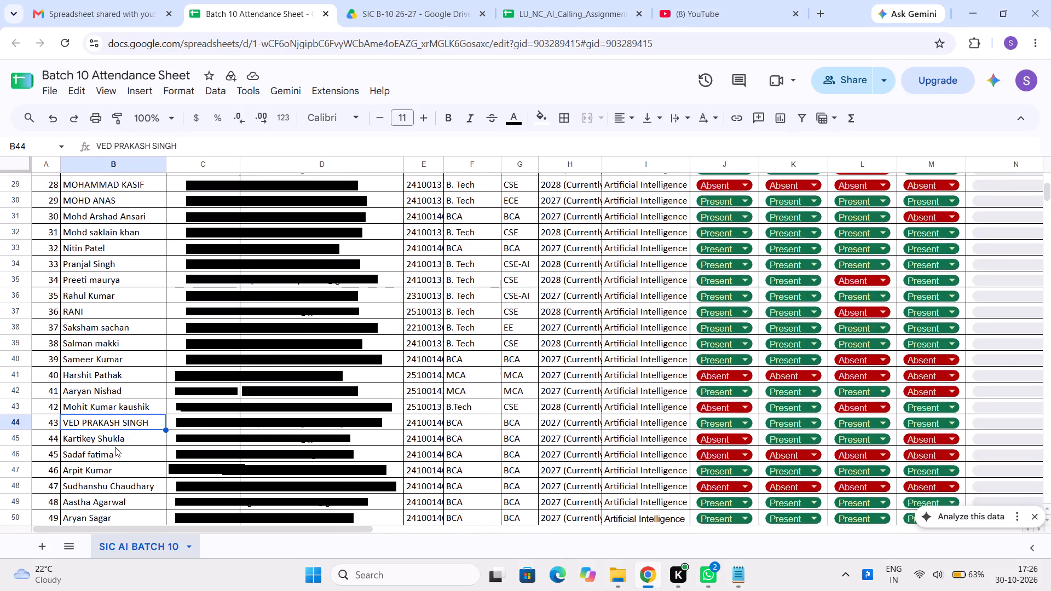
click(123, 443)
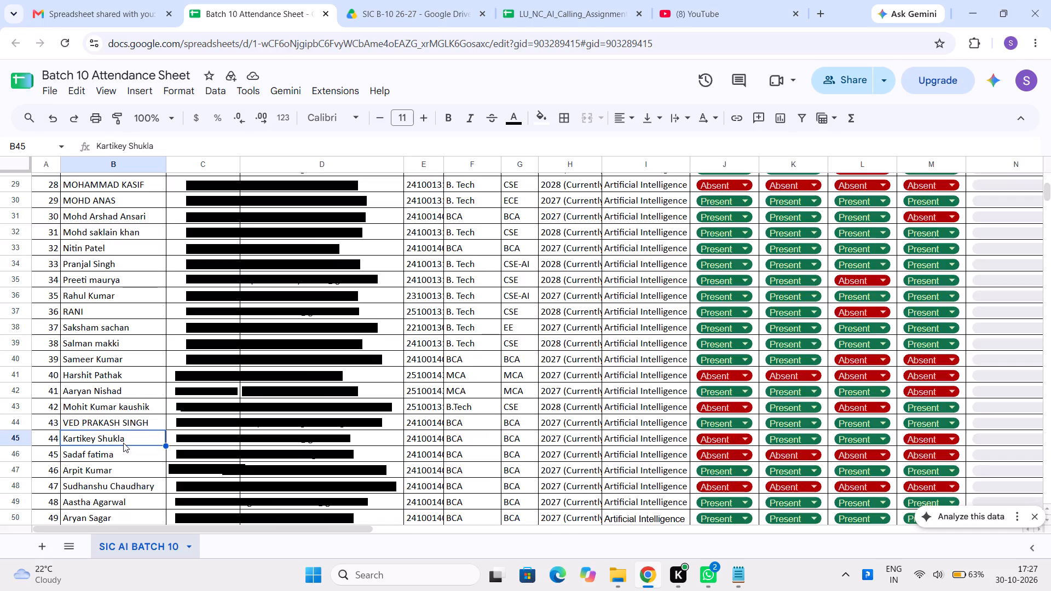
scroll(123, 443, down, 2)
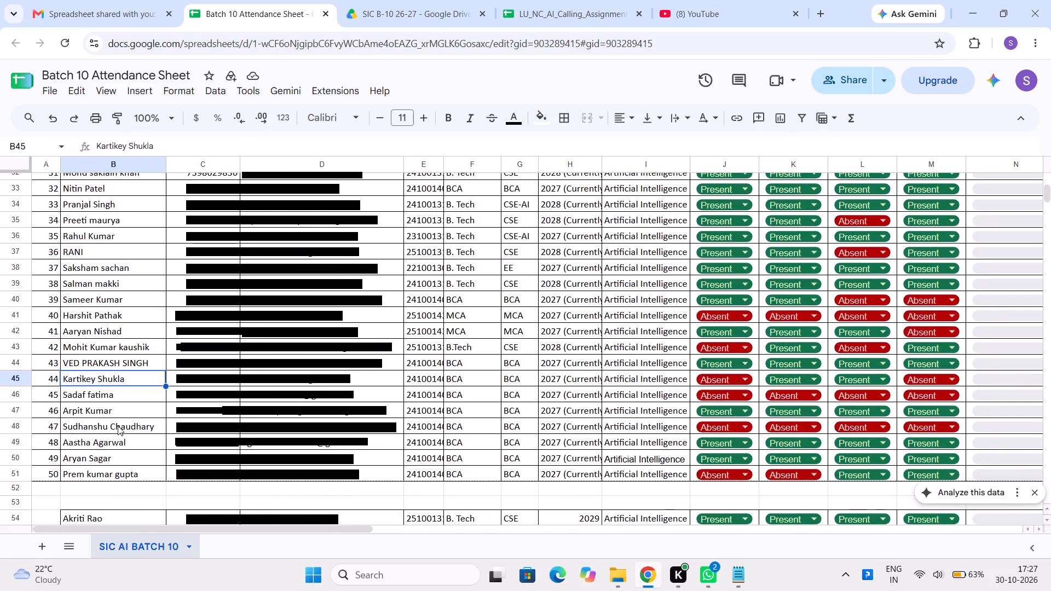
click(118, 426)
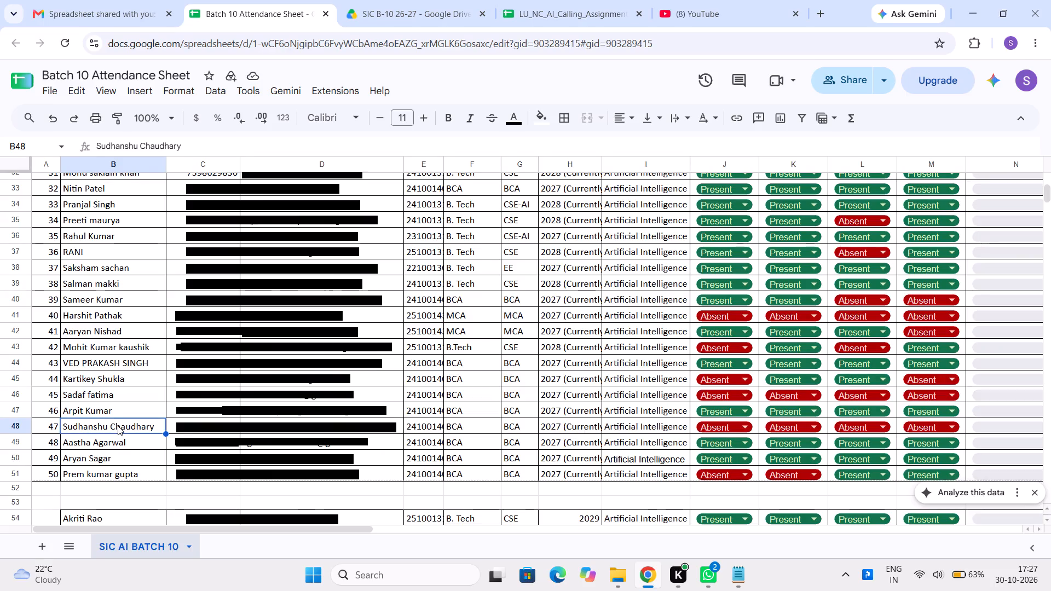
scroll(118, 426, down, 1)
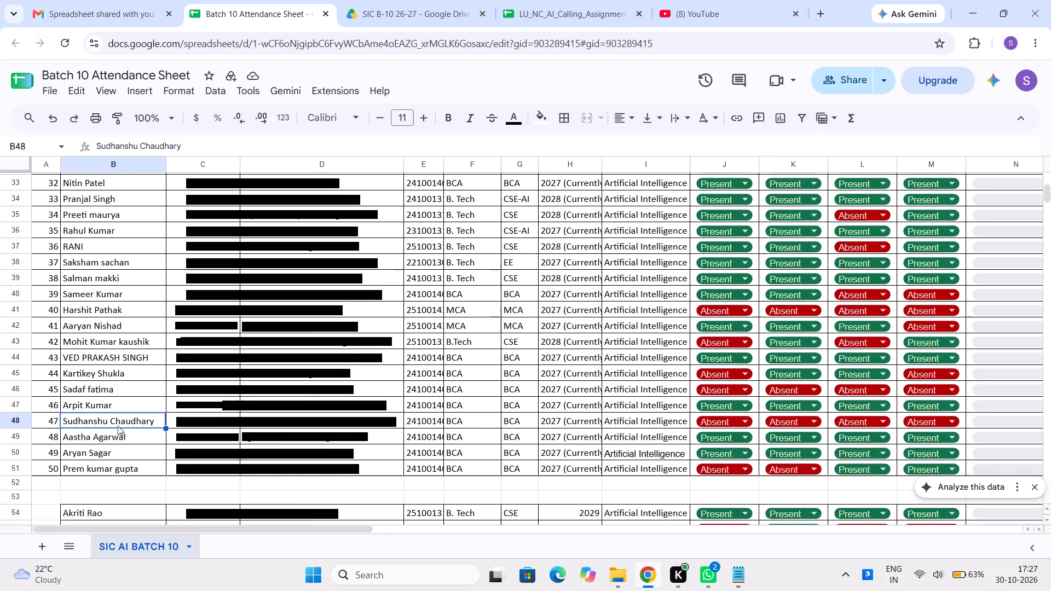
scroll(118, 426, down, 2)
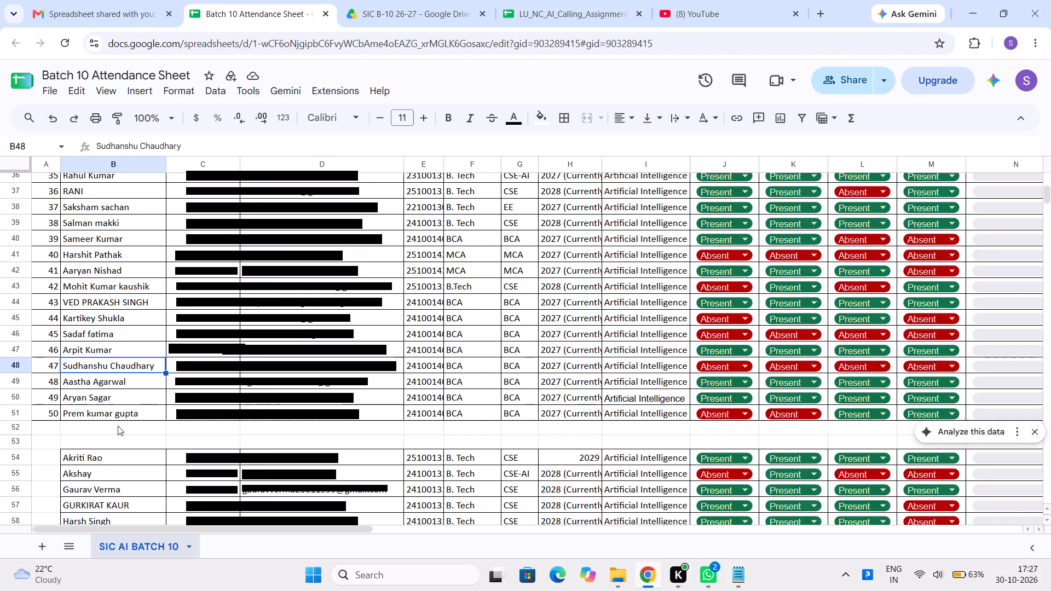
scroll(118, 426, down, 1)
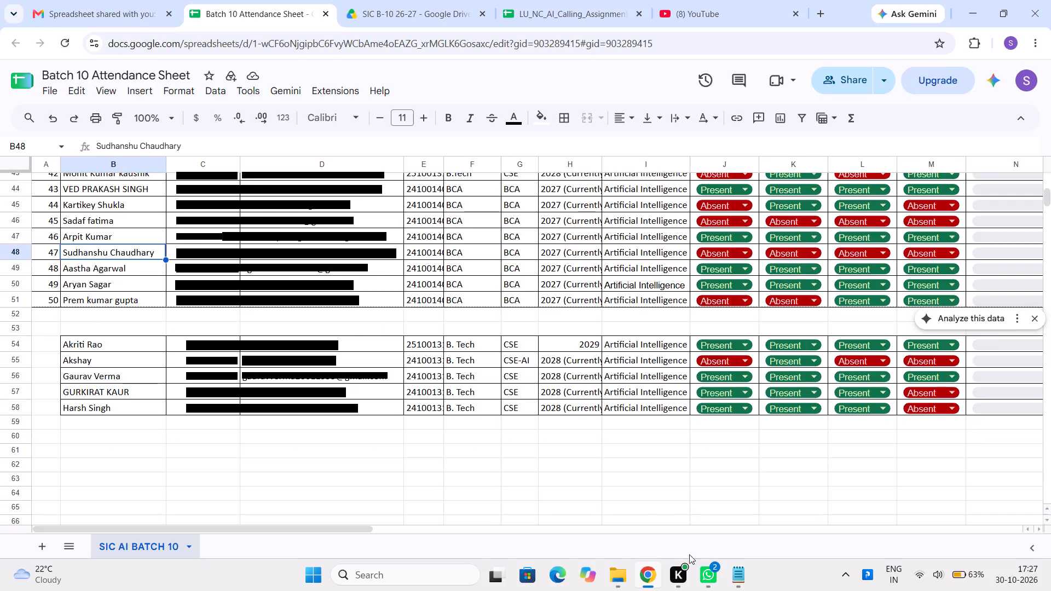
Switch to Notepad to consult the plain-text list of student names.
click(723, 567)
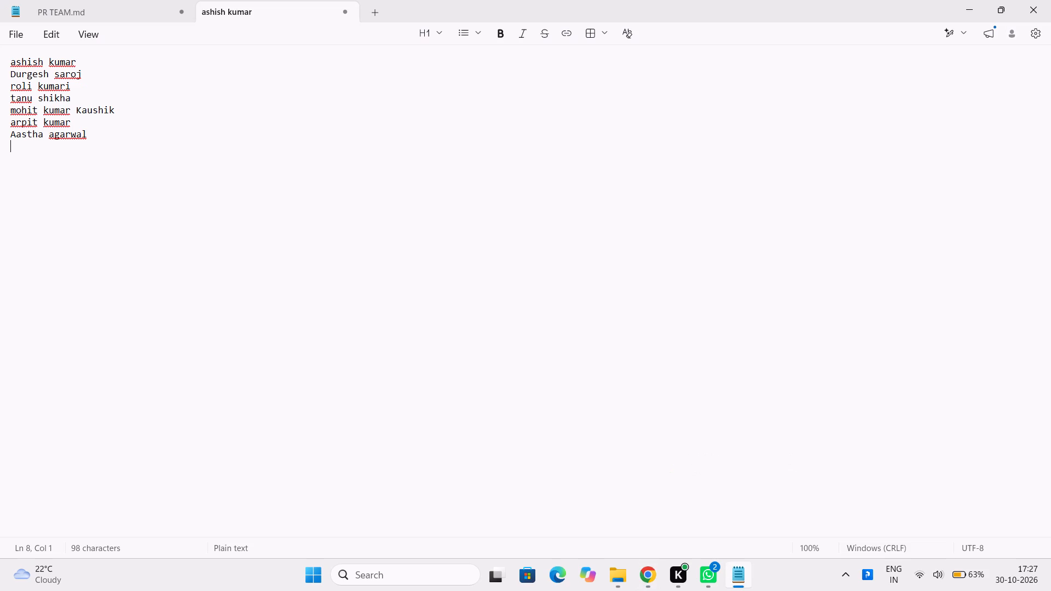
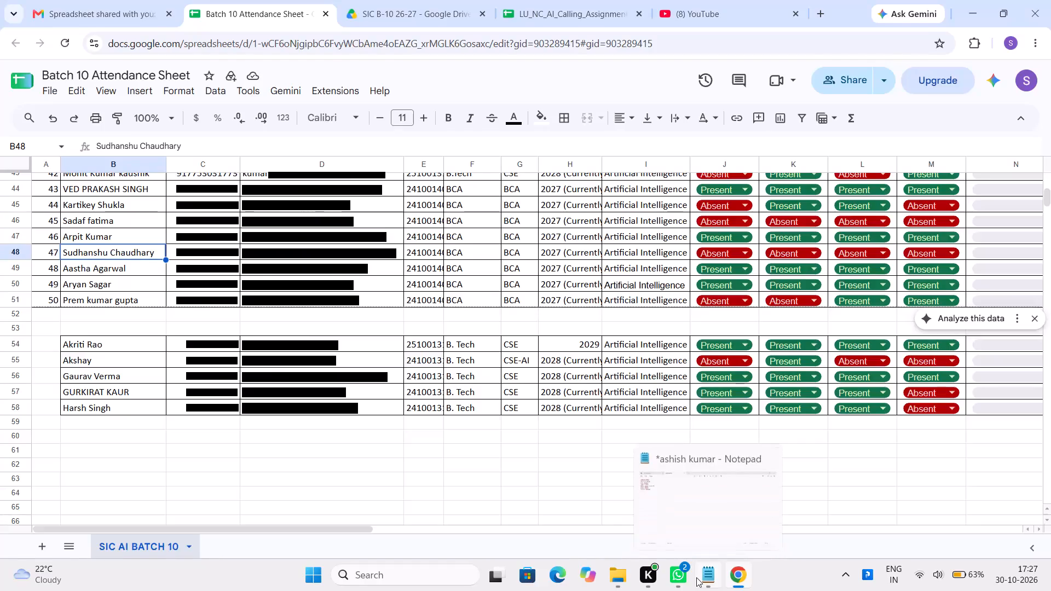
Check the Notepad names against the attendance sheet and delete the last student name, on line 7, from the Notepad list.
click(696, 577)
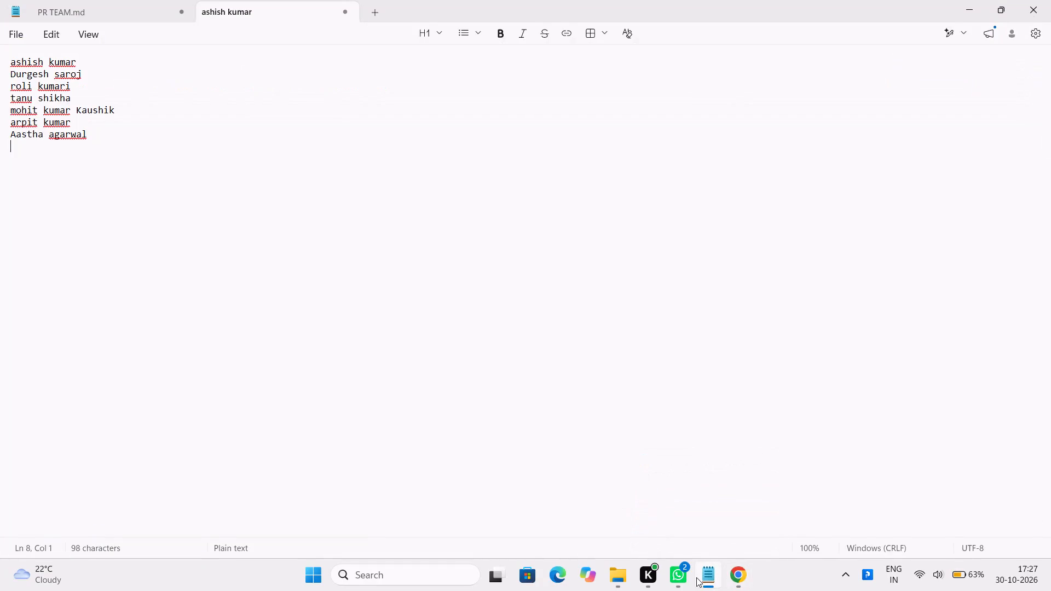
click(736, 572)
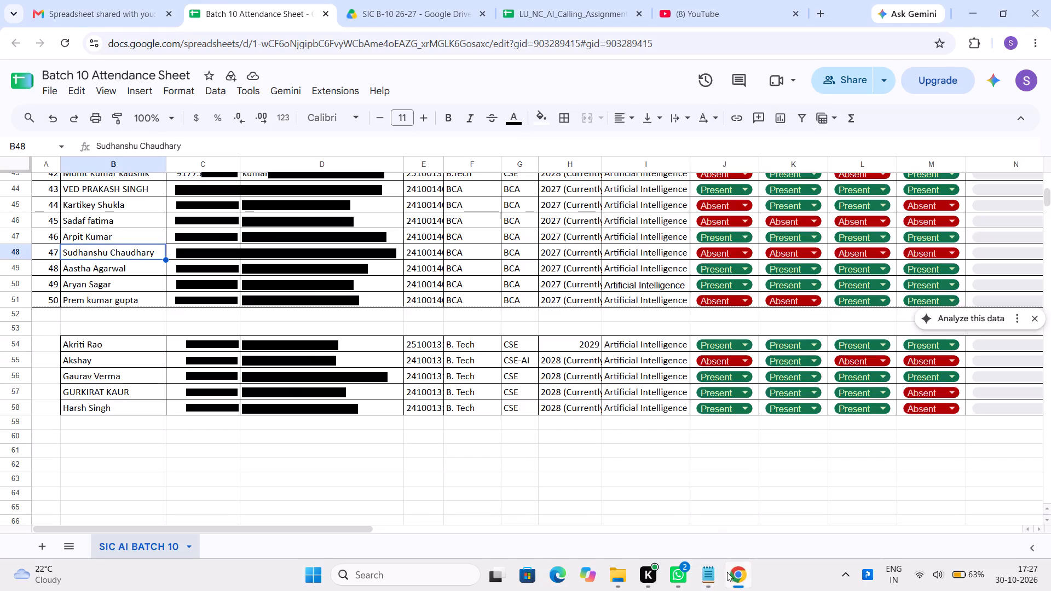
click(718, 572)
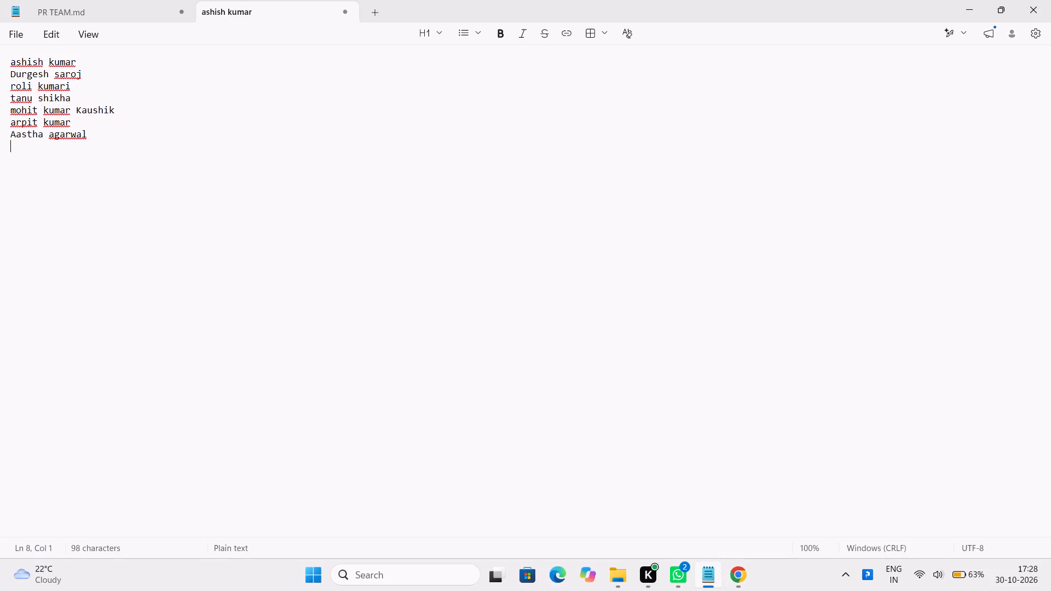
drag(96, 134, 3, 140)
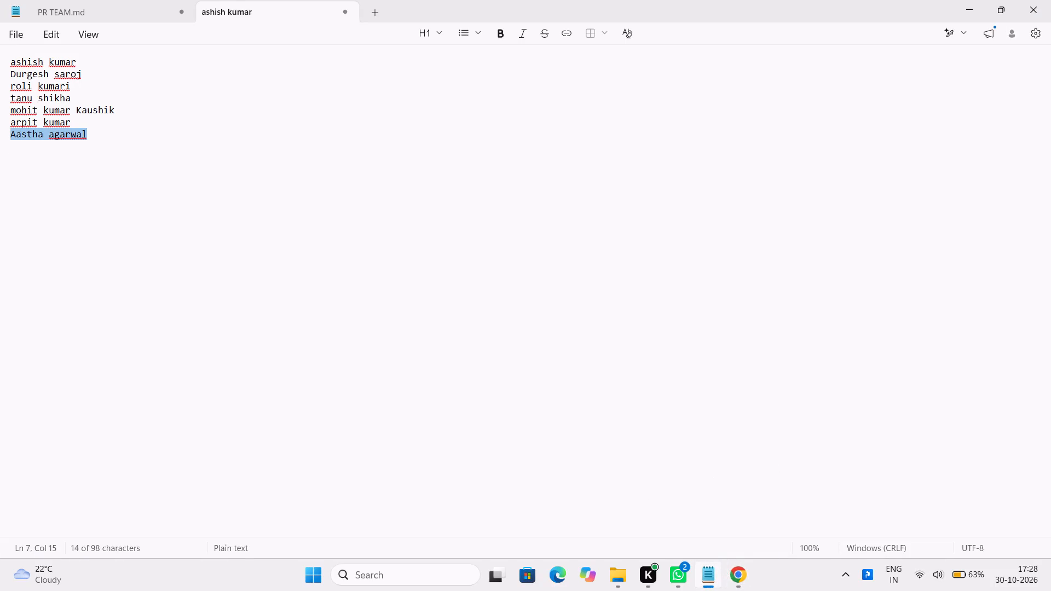
key(BackSpace)
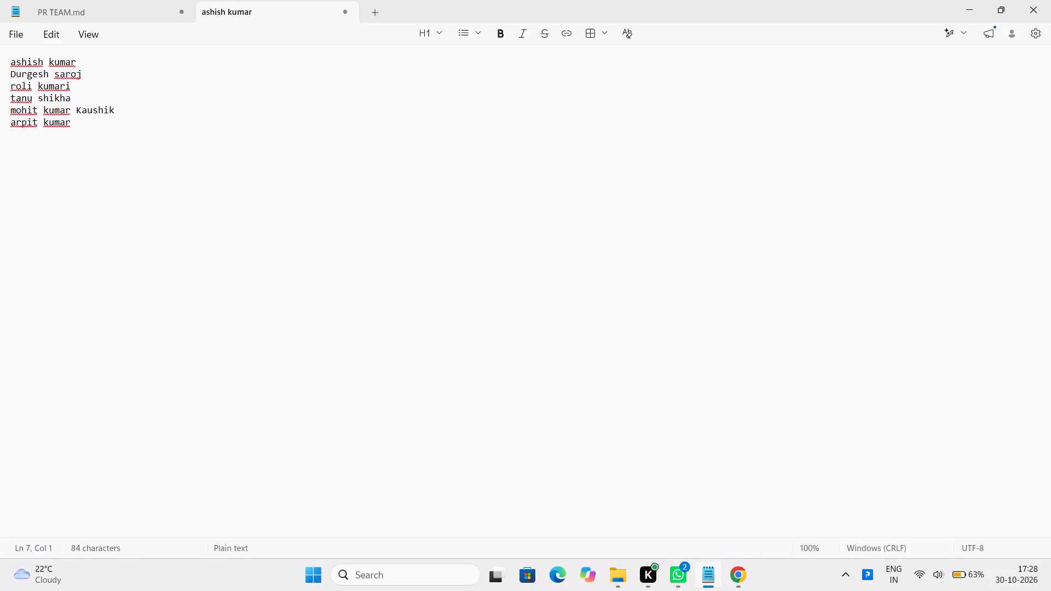
Compare the remaining Notepad names with the attendance table and remove the fifth name, including its line, from the Notepad list.
click(738, 587)
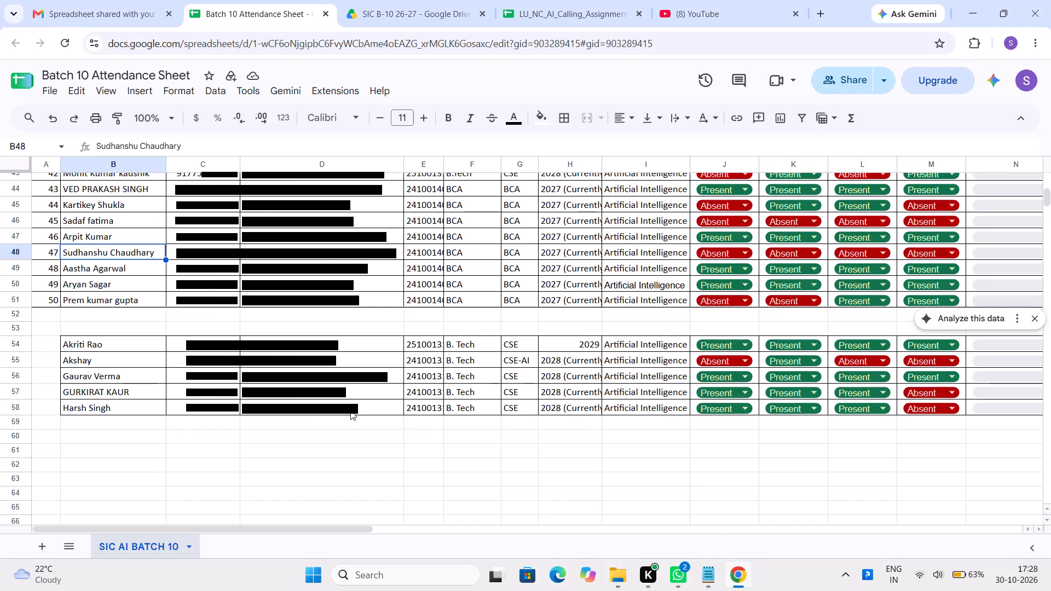
click(705, 577)
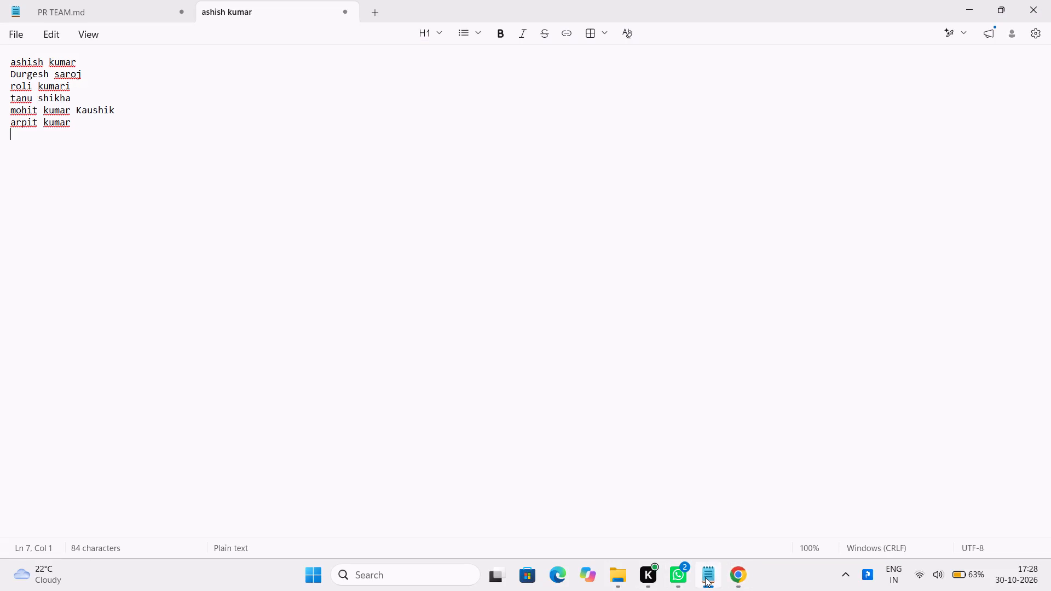
click(734, 572)
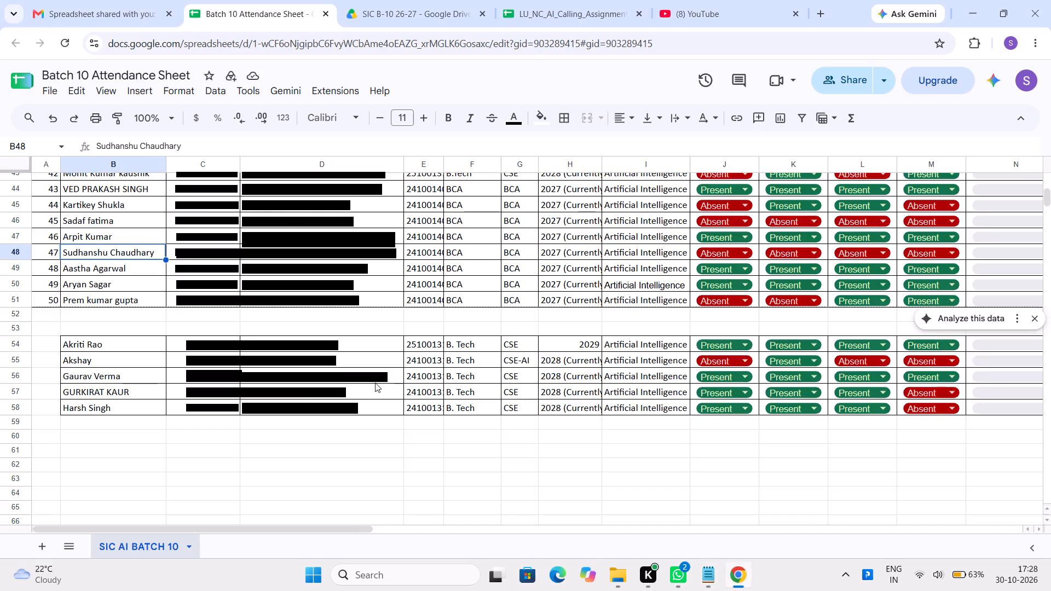
scroll(375, 383, up, 5)
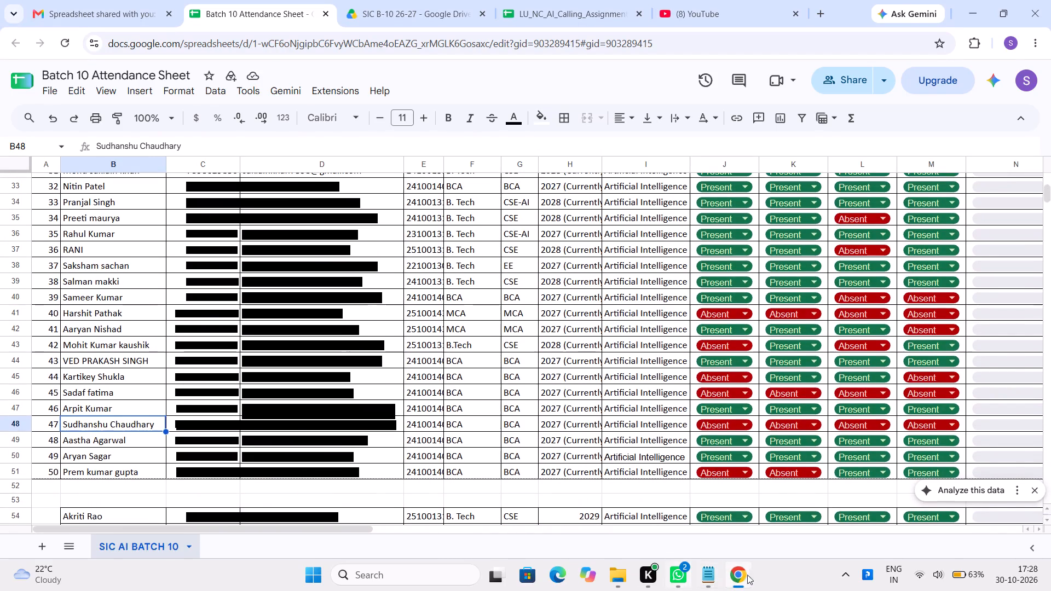
click(707, 570)
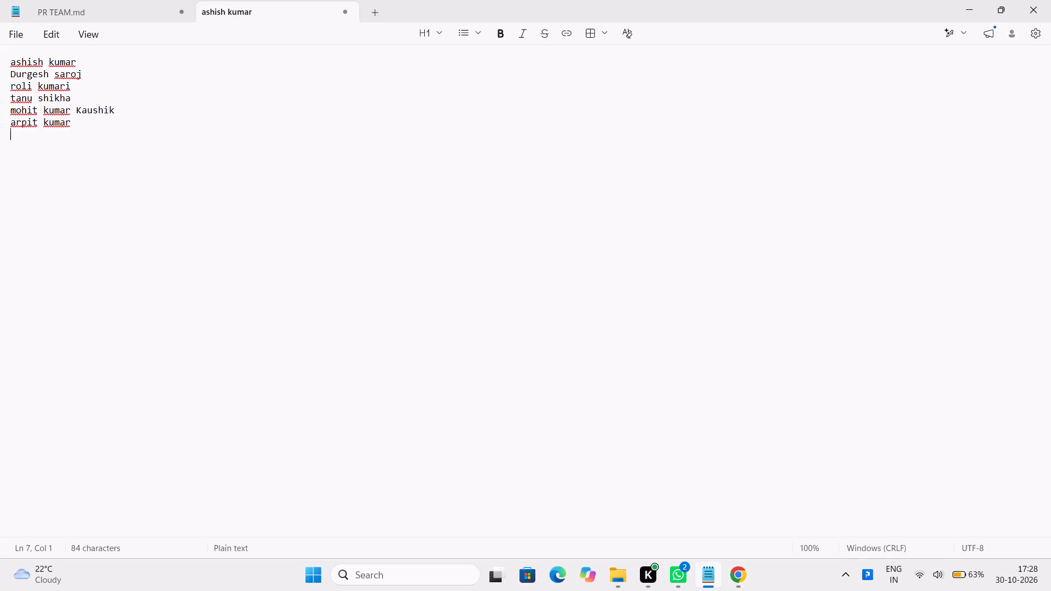
drag(115, 112, 3, 114)
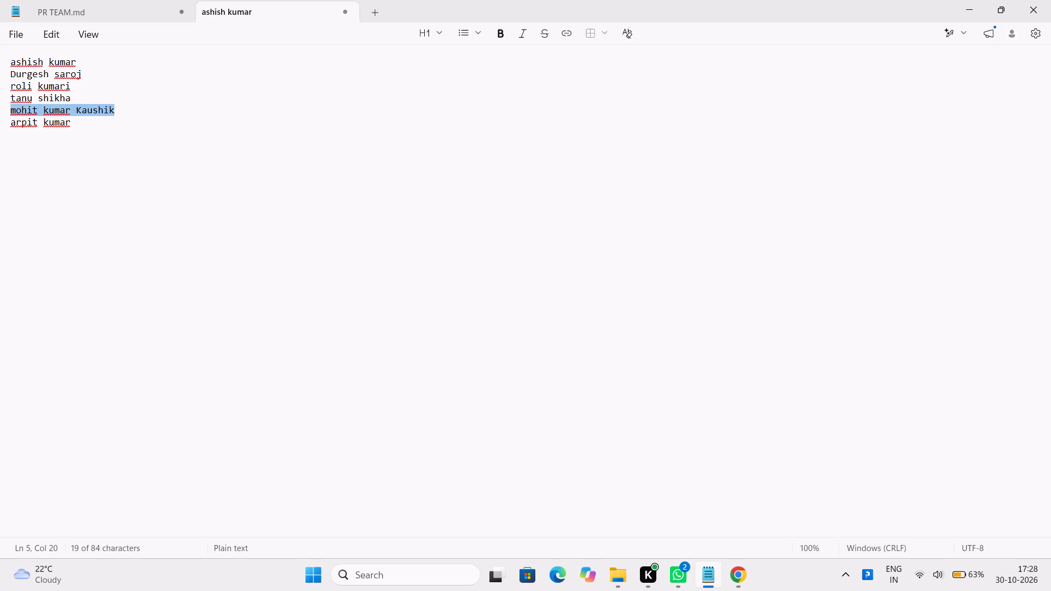
key(BackSpace)
key(BackSpace)
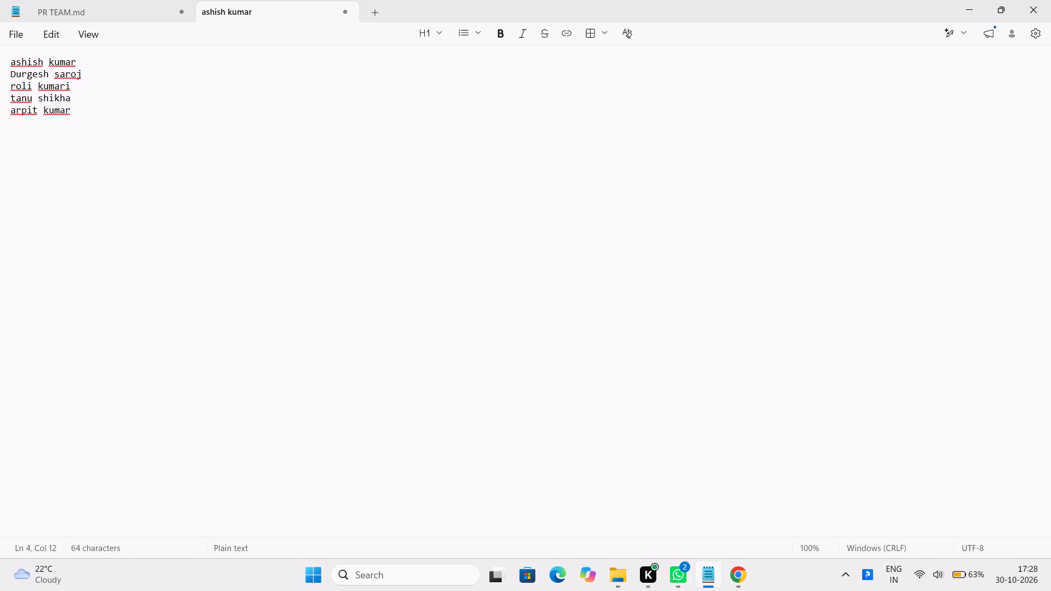
scroll(175, 184, up, 1)
Return to the Batch 10 sheet in Chrome and examine the students in rows 18 to 51 and the separate list below.
double_click(750, 578)
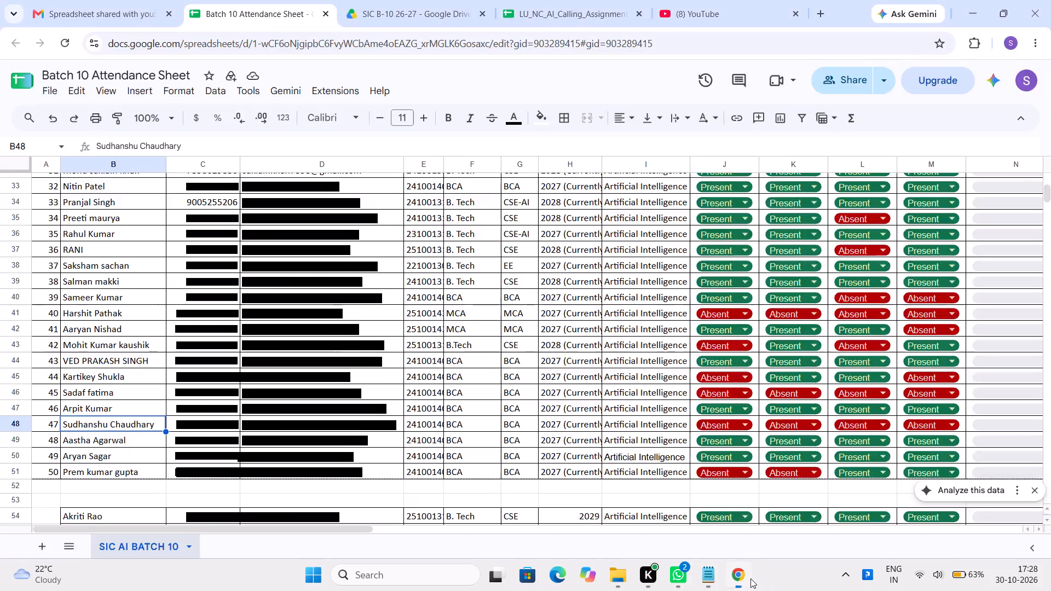
click(750, 578)
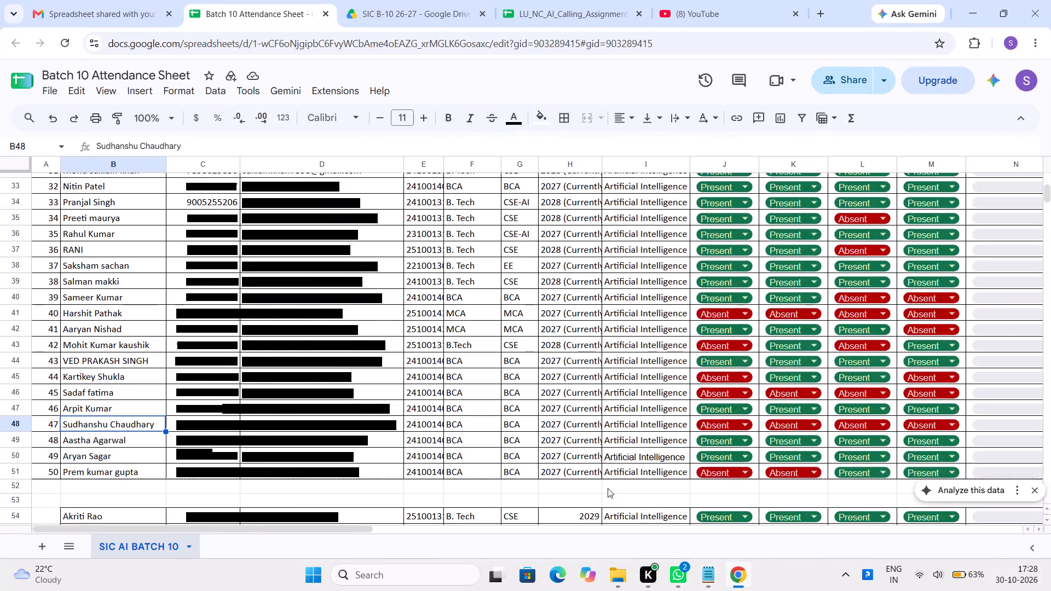
scroll(608, 488, down, 3)
scroll(257, 392, up, 1)
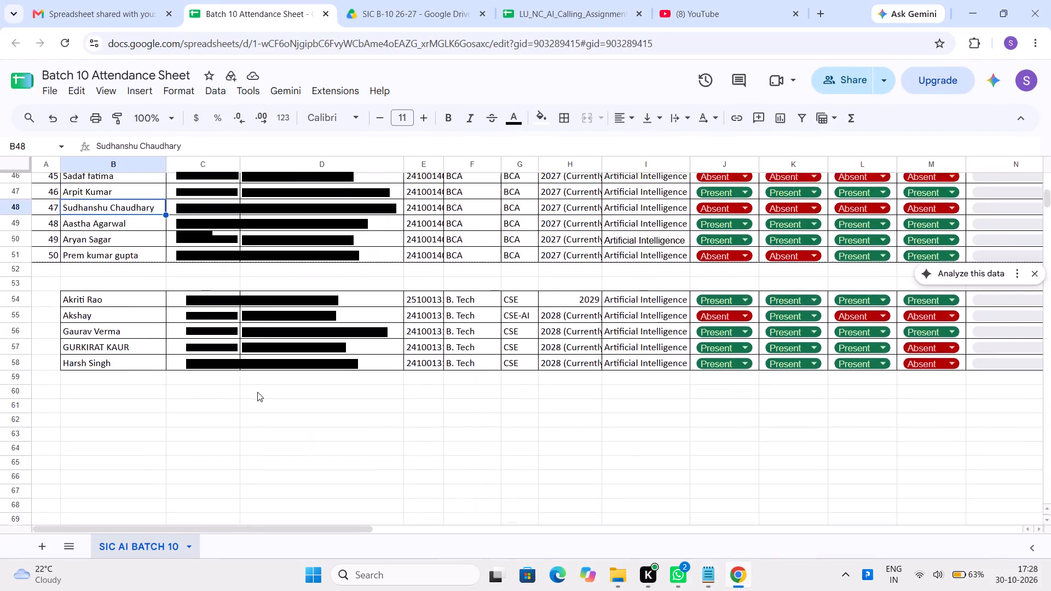
scroll(257, 392, up, 1)
scroll(111, 373, up, 4)
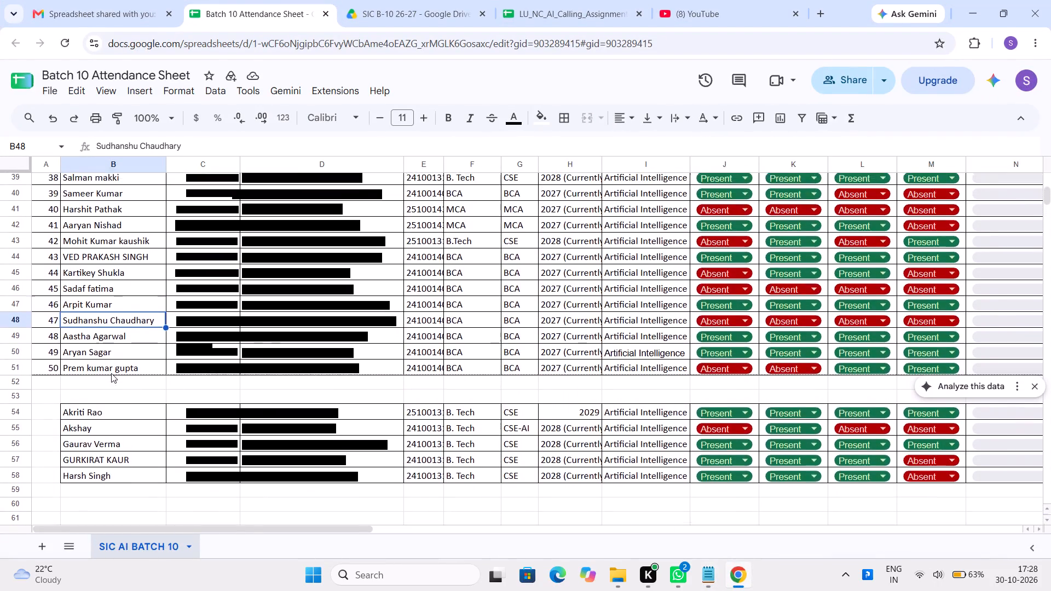
scroll(111, 373, up, 2)
click(101, 299)
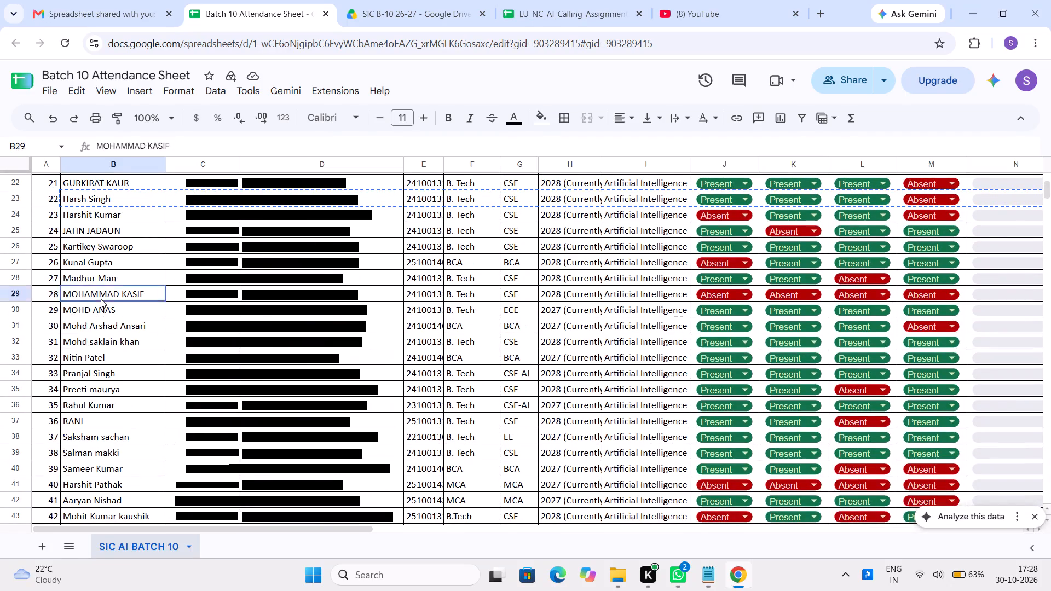
scroll(101, 299, up, 1)
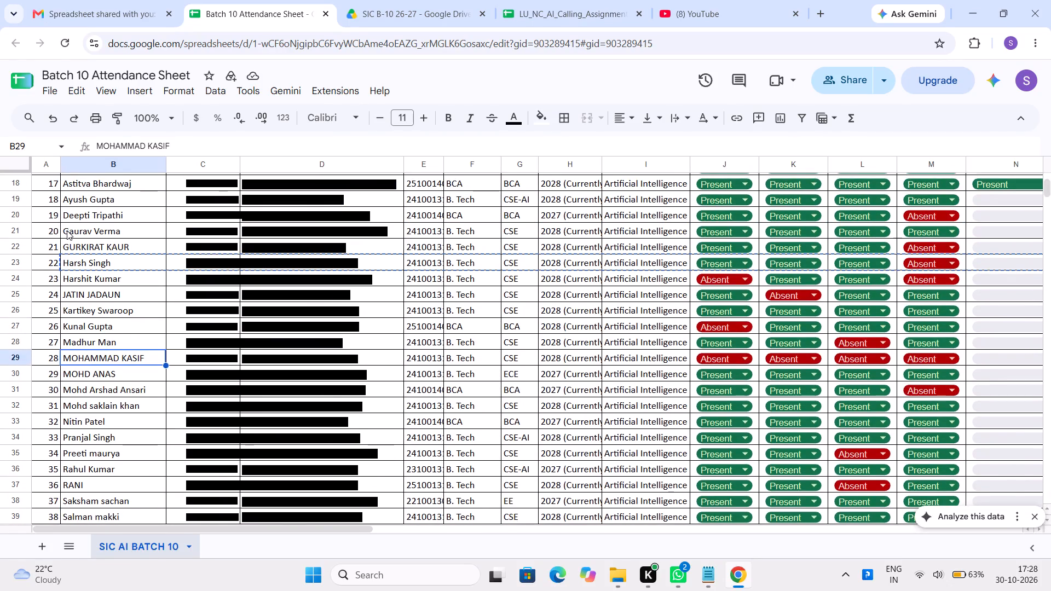
click(67, 230)
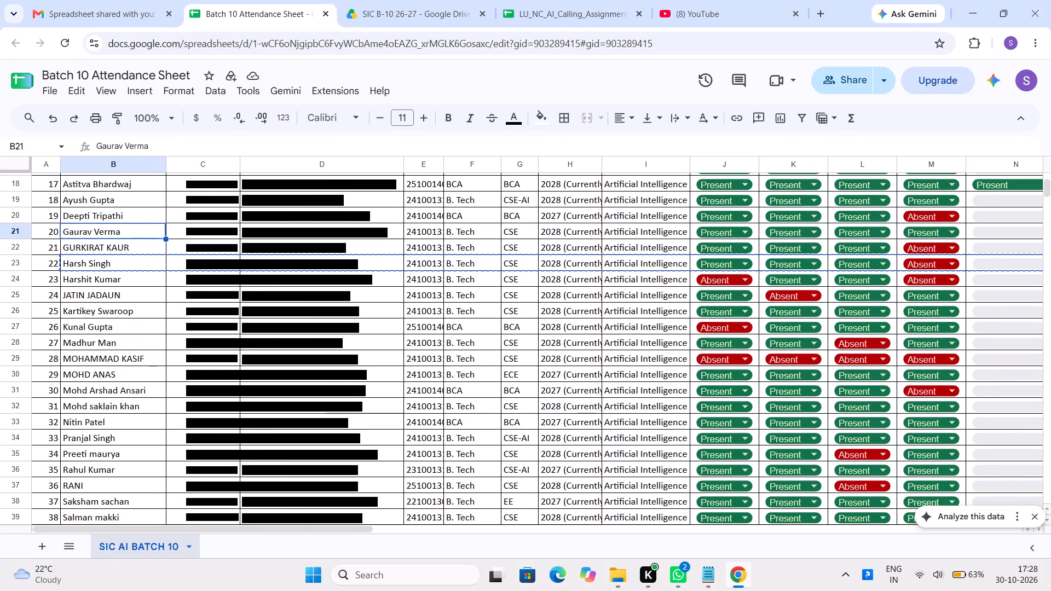
scroll(118, 217, down, 2)
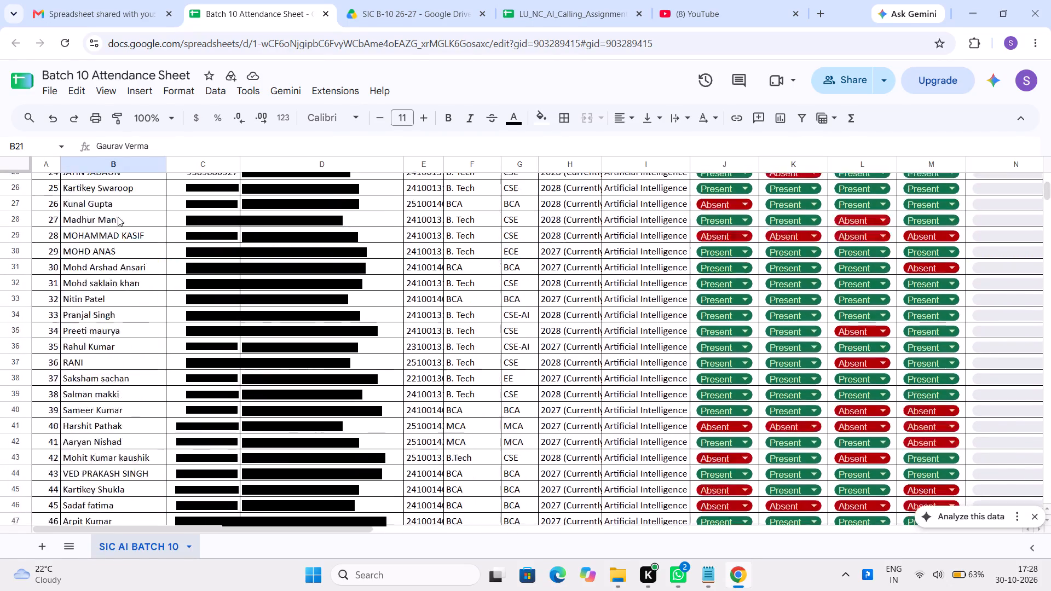
scroll(118, 217, down, 2)
scroll(118, 217, up, 2)
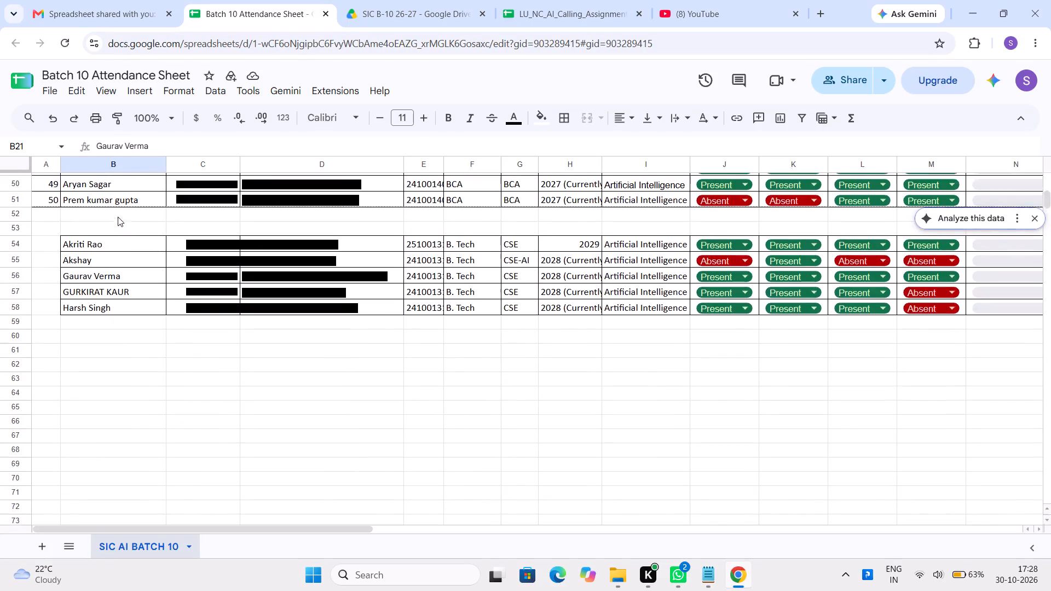
scroll(118, 217, up, 5)
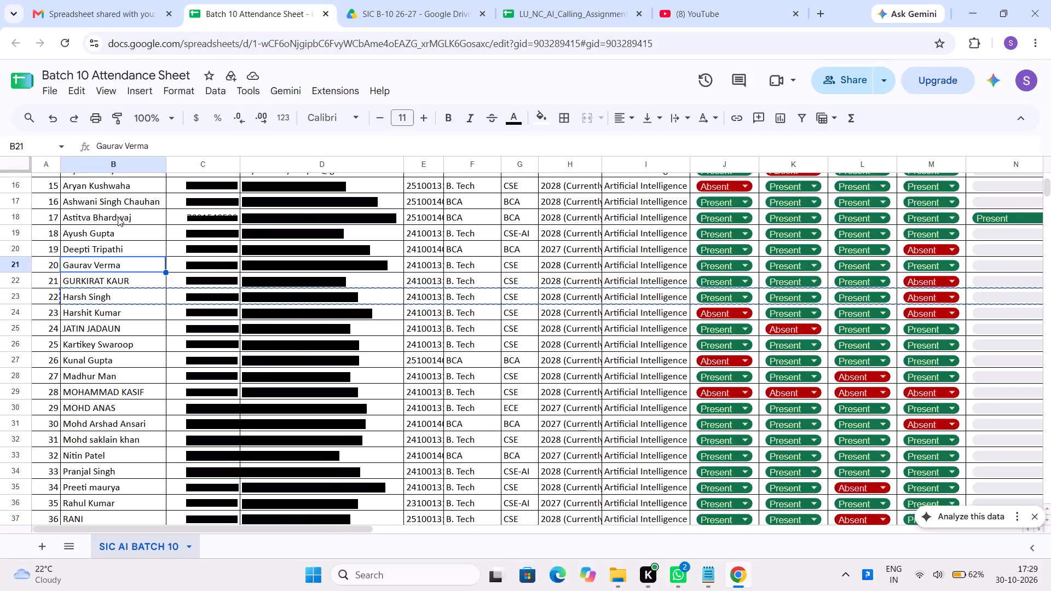
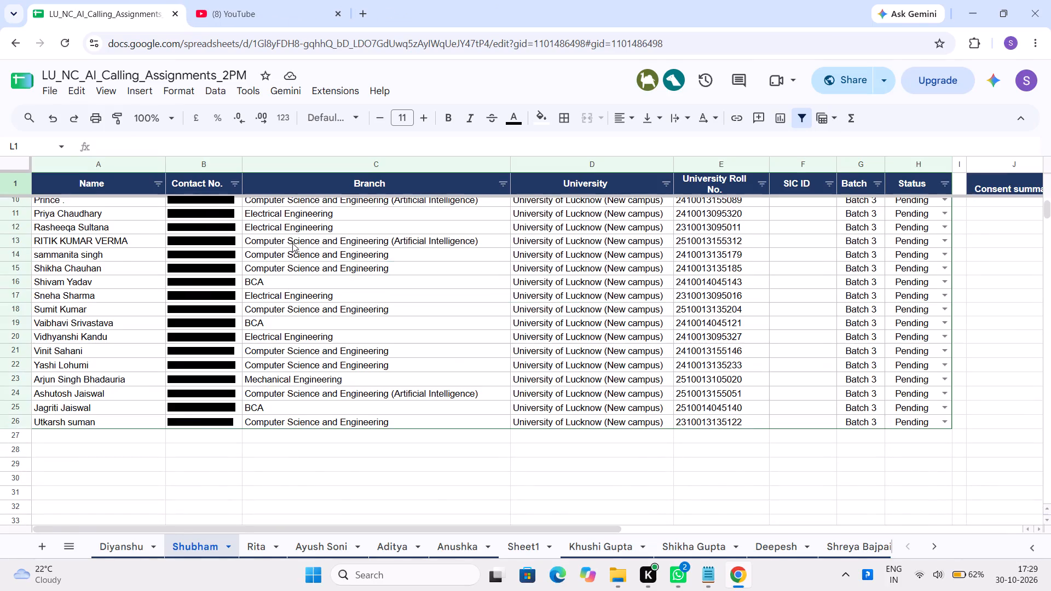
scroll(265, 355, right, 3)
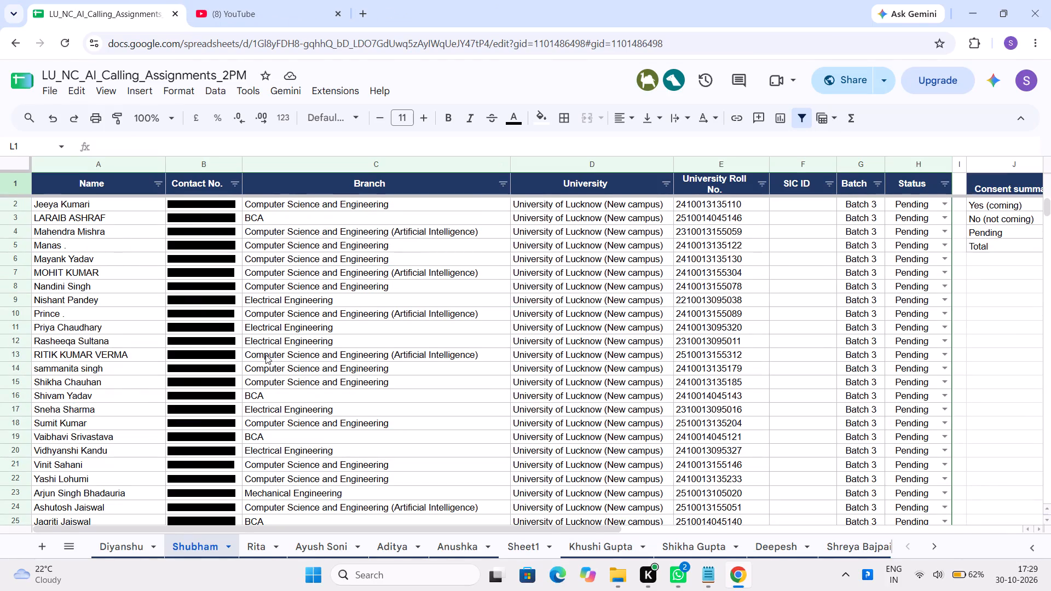
Examine the Batch 3 student list and its status column on the Shubham sheet of the calling assignments.
scroll(265, 355, down, 3)
scroll(265, 355, up, 4)
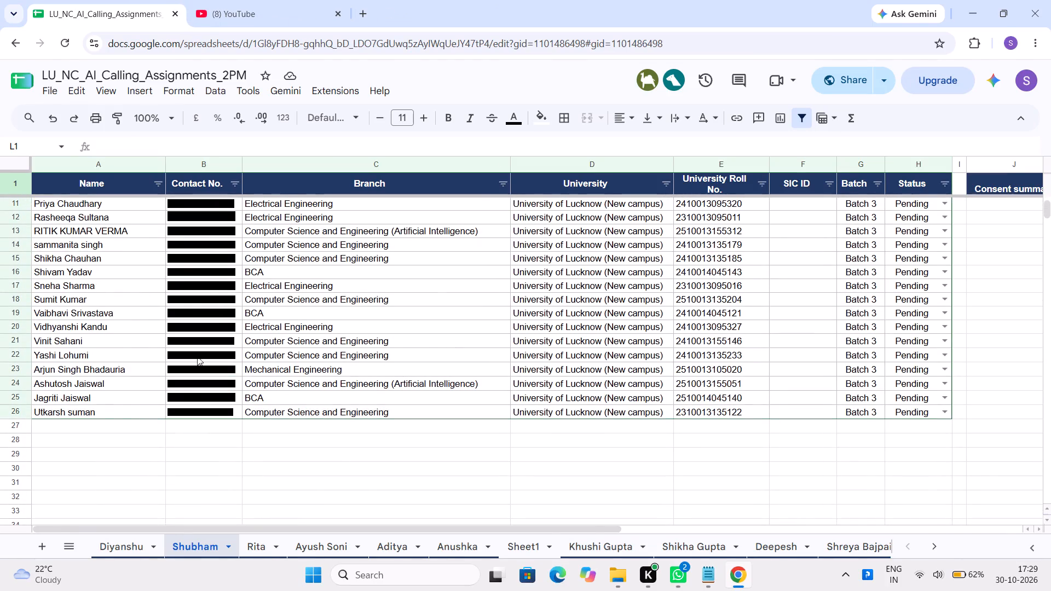
scroll(198, 334, up, 4)
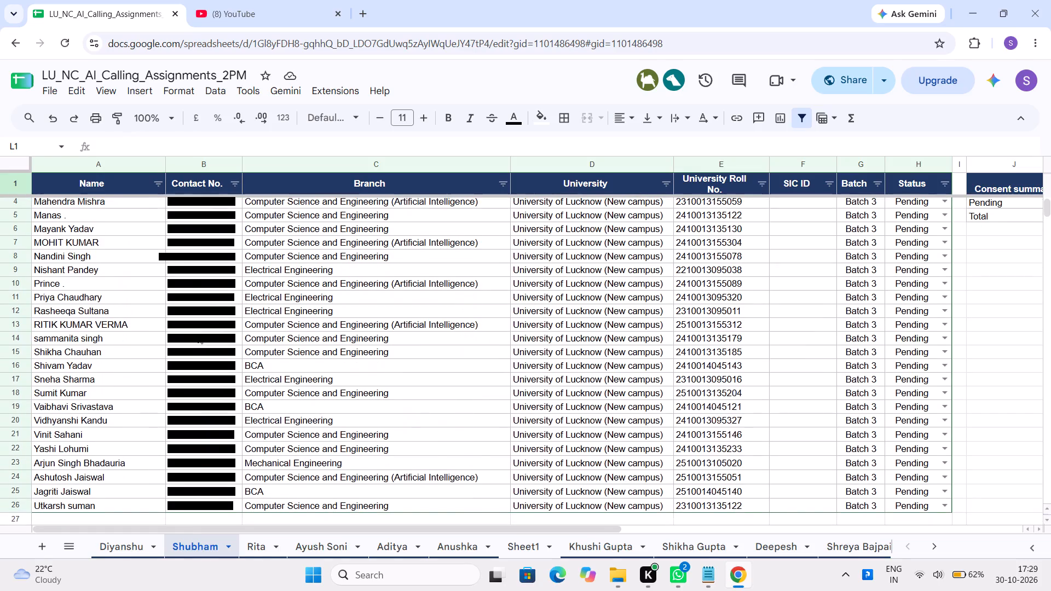
scroll(198, 334, up, 1)
scroll(198, 334, down, 3)
scroll(198, 334, up, 5)
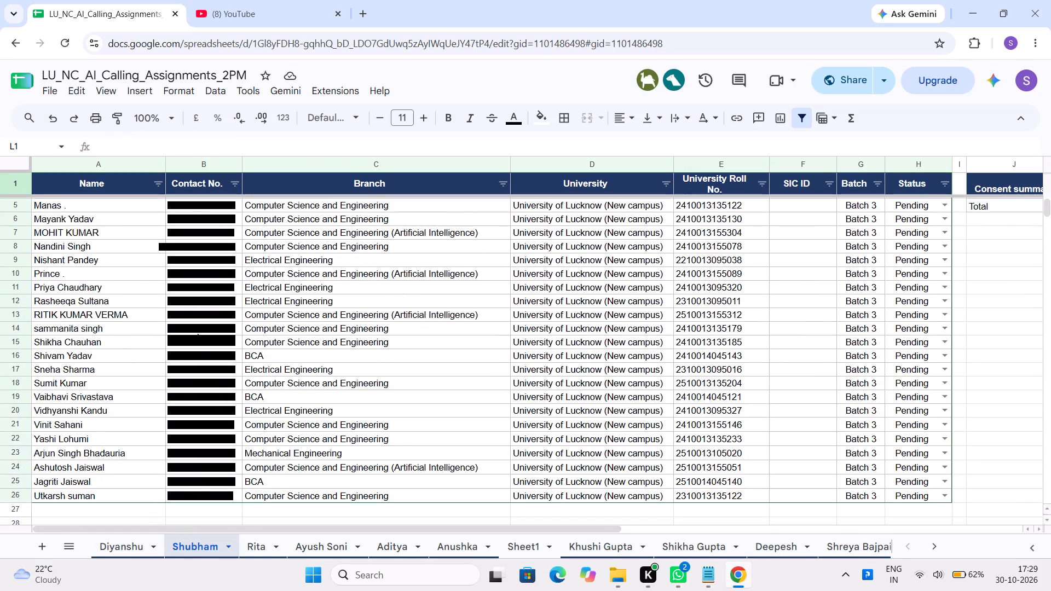
Review the student statuses and consent summary on the Diyanshu sheet, and return to the Shubham sheet.
click(114, 541)
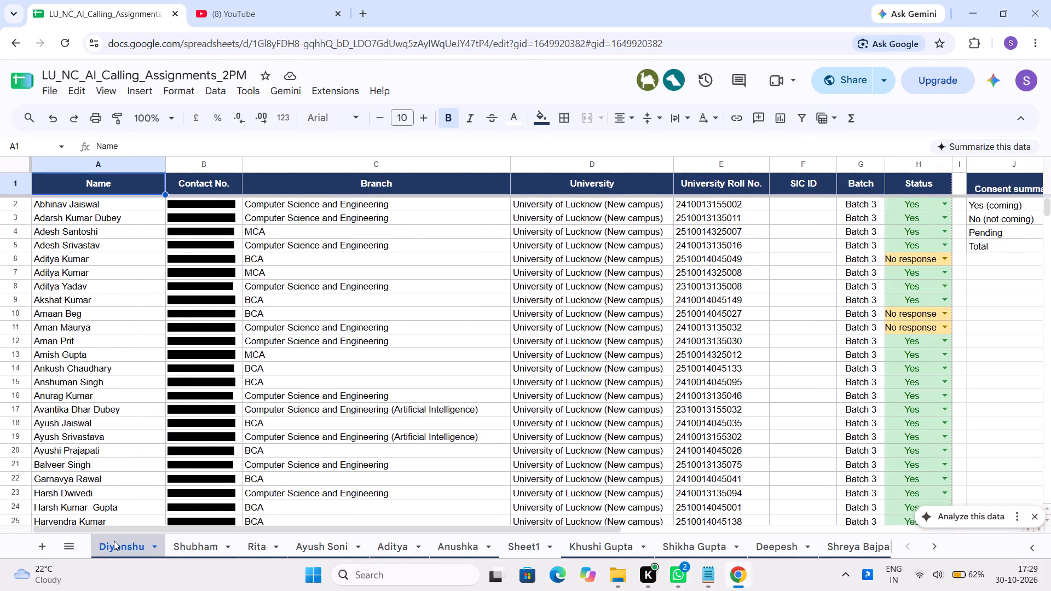
scroll(353, 501, down, 3)
scroll(353, 501, up, 4)
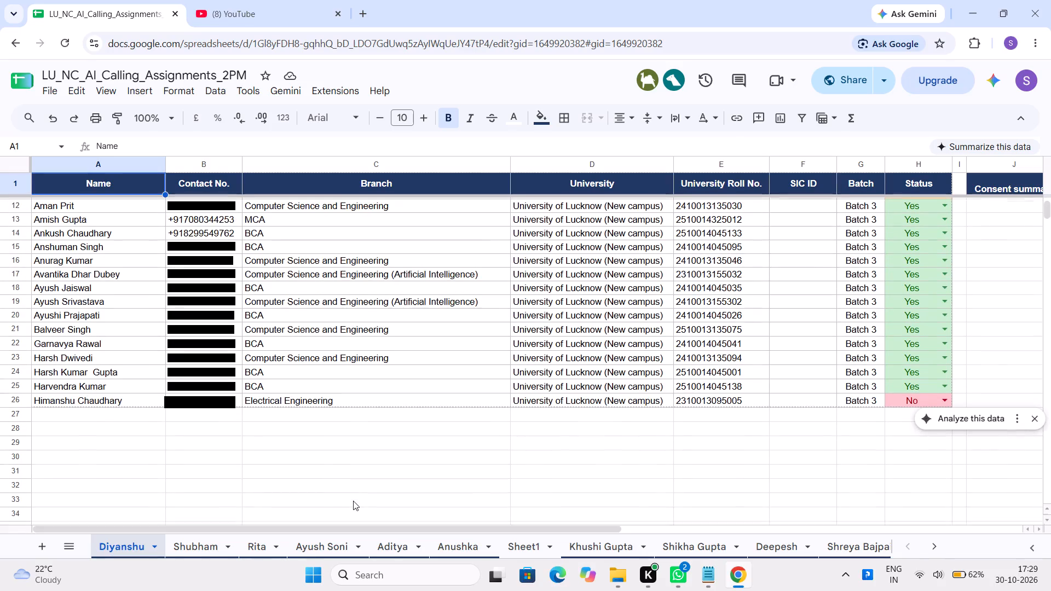
scroll(458, 462, left, 5)
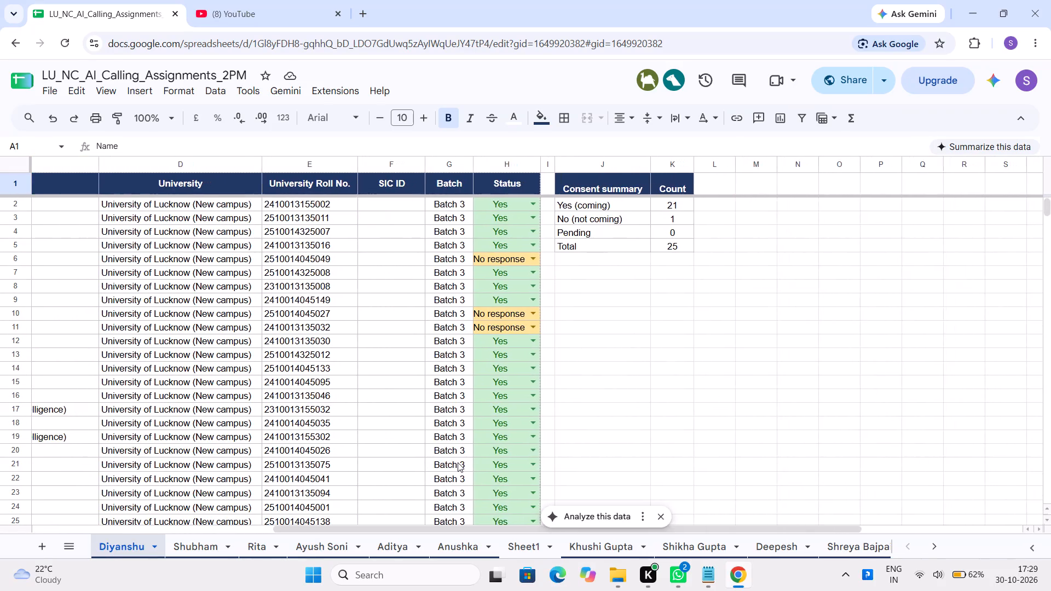
scroll(458, 462, down, 1)
scroll(458, 462, up, 1)
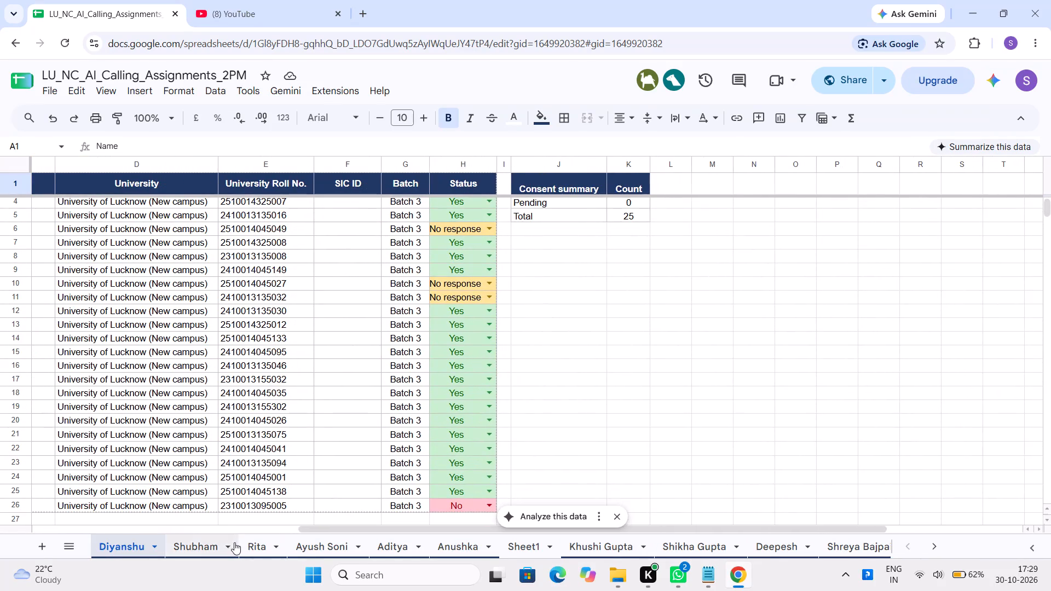
click(229, 541)
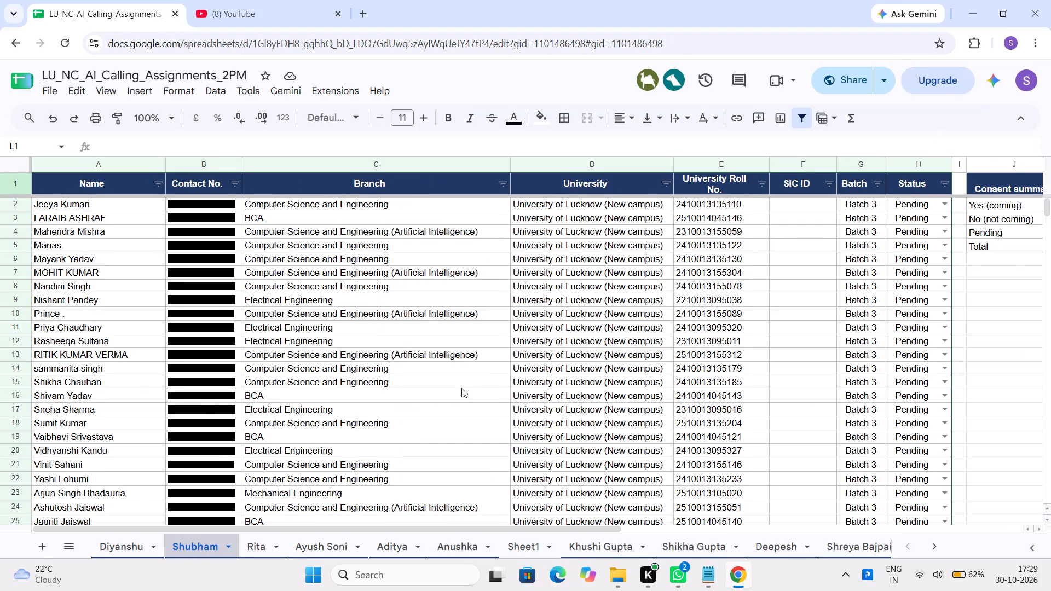
Examine the consent summary and the Batch 3 student records down to the last row on the Shubham sheet.
scroll(461, 388, left, 5)
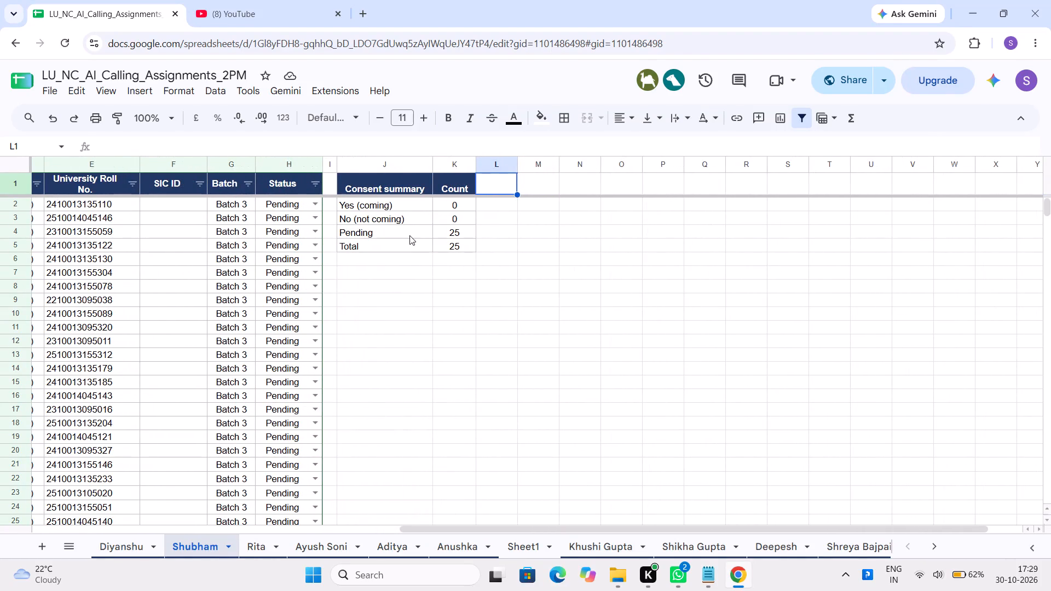
scroll(459, 245, right, 6)
scroll(459, 245, down, 1)
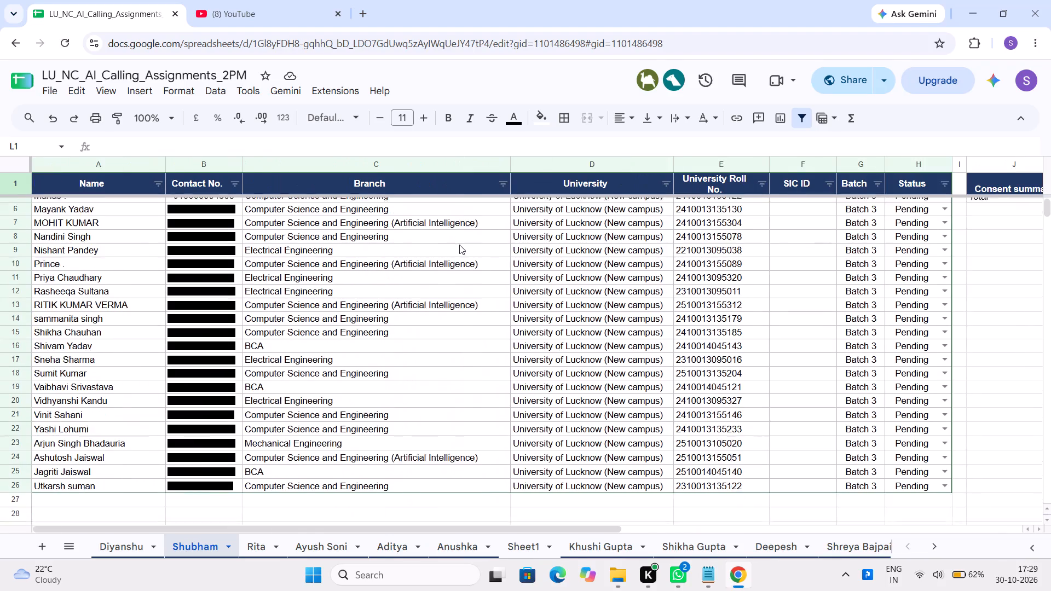
scroll(459, 245, down, 1)
scroll(459, 245, up, 4)
scroll(459, 245, down, 1)
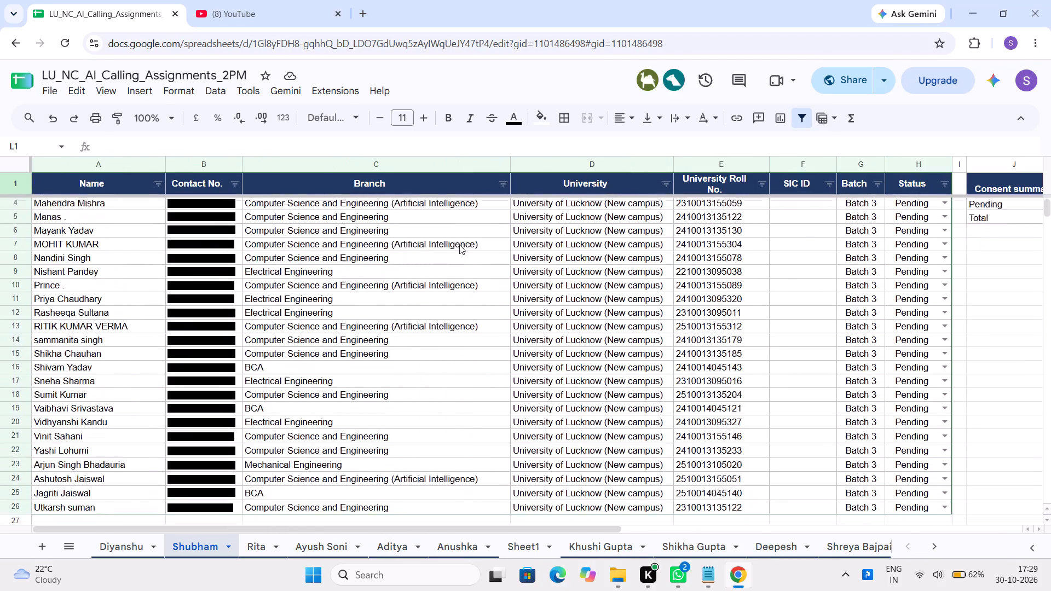
scroll(459, 245, down, 1)
scroll(459, 245, right, 1)
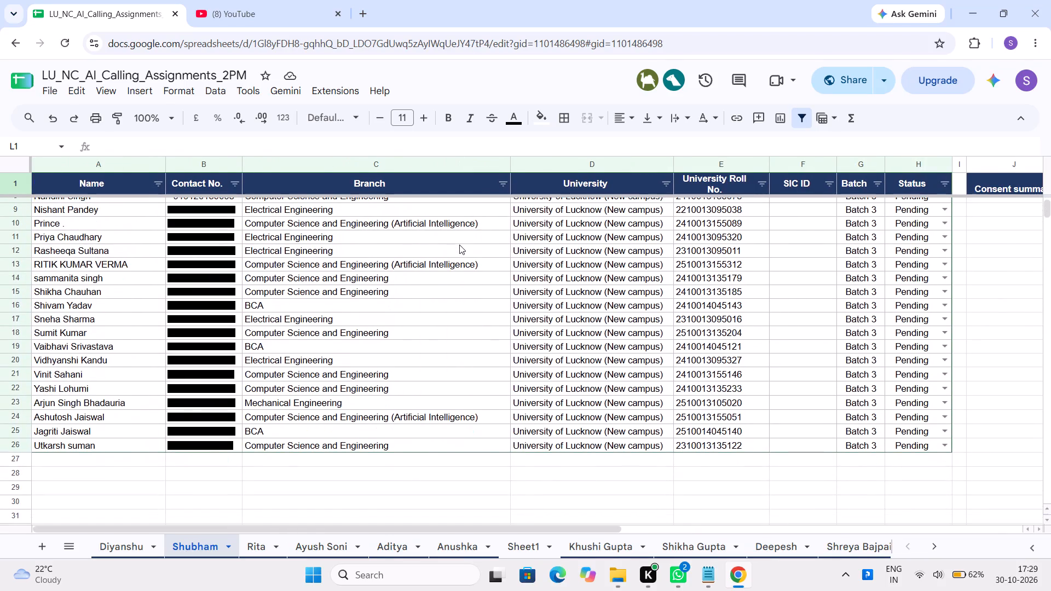
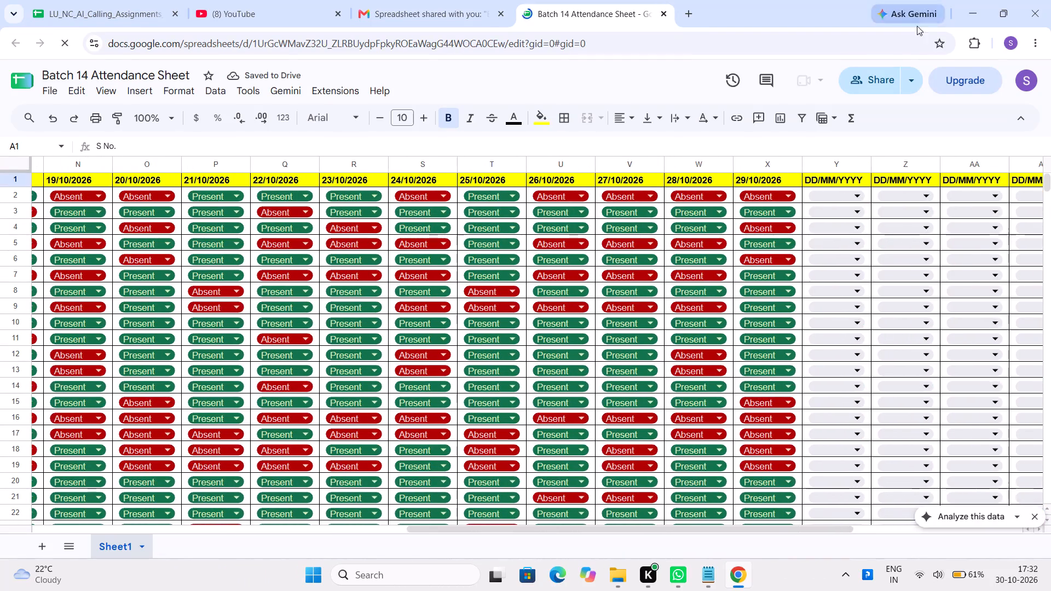
Copy the sharing link of the Batch 14 Attendance Sheet.
click(875, 84)
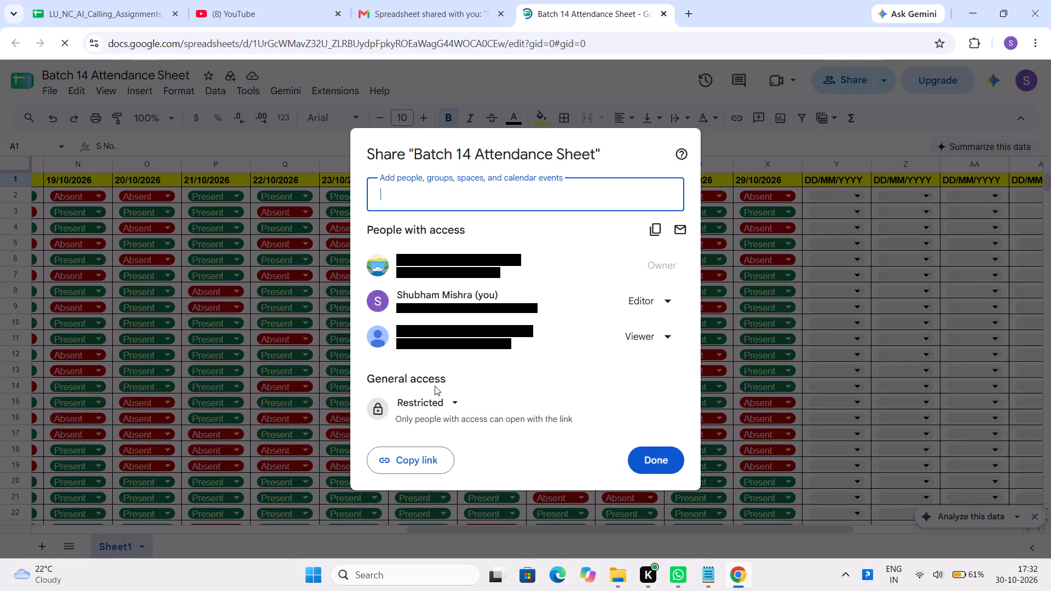
click(400, 451)
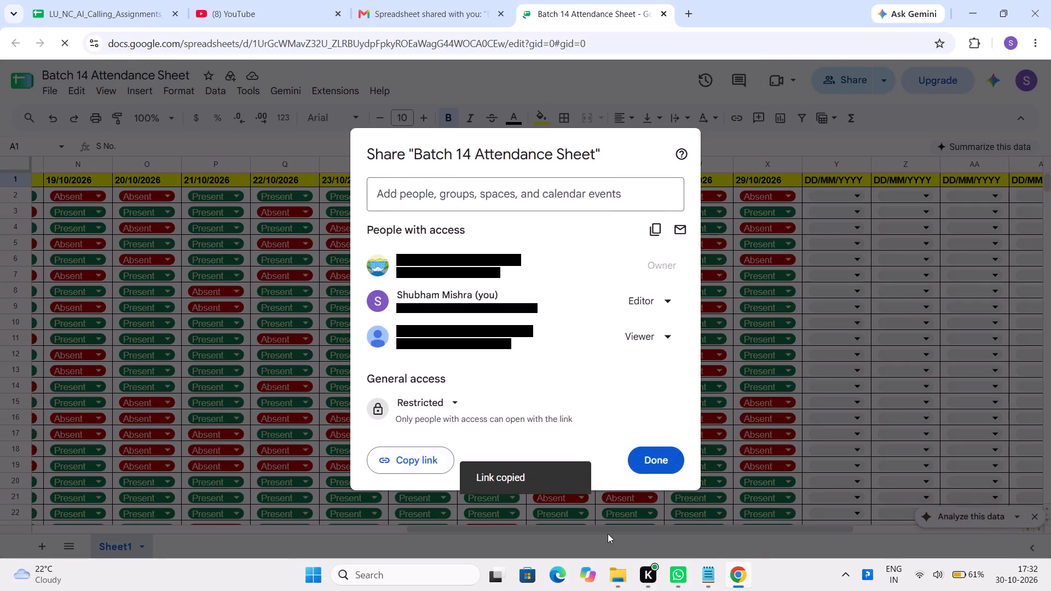
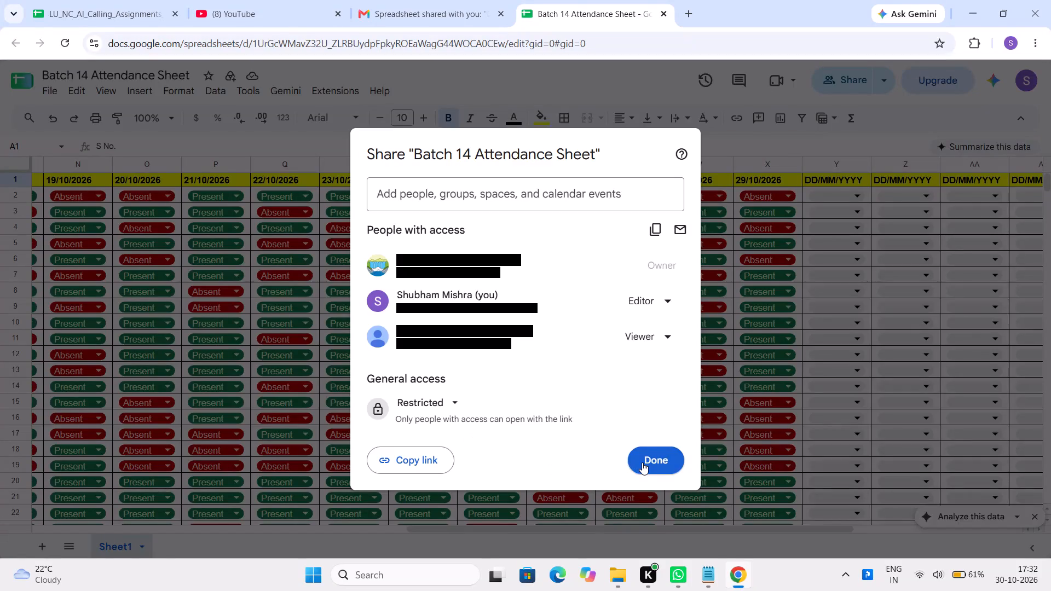
Close the sharing settings of the Batch 14 Attendance Sheet and return to its attendance table.
click(642, 462)
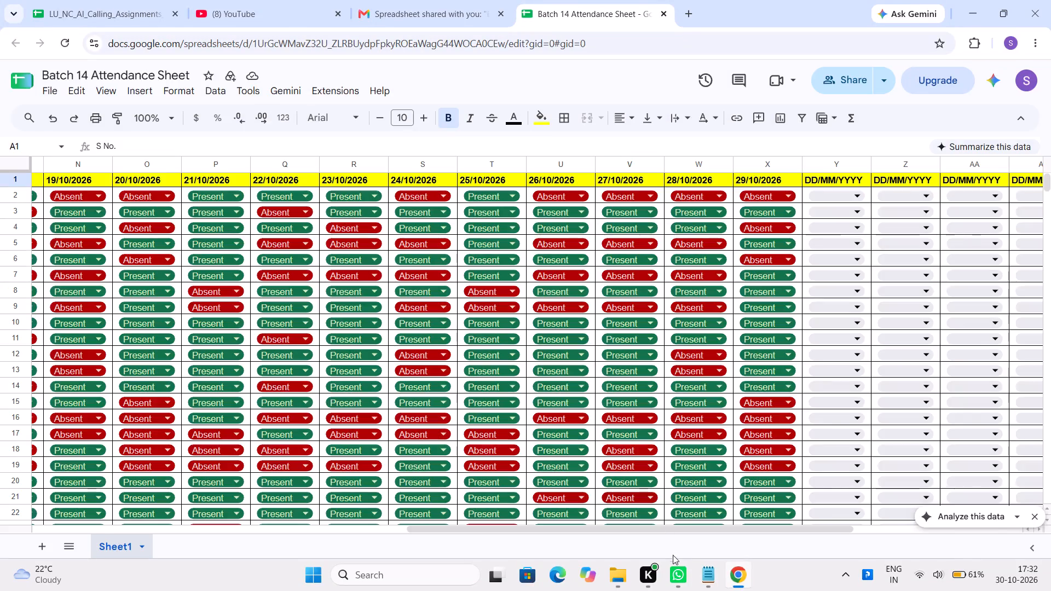
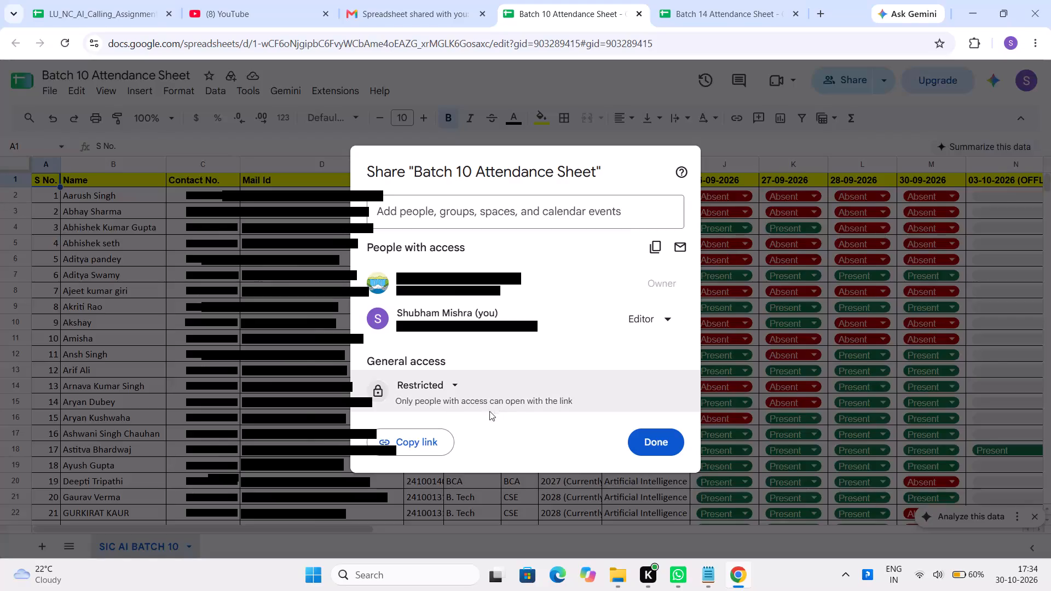
Share the Batch 10 Attendance Sheet with the recipient whose address is on the clipboard, granting Editor access with notification enabled.
scroll(509, 407, down, 1)
click(535, 221)
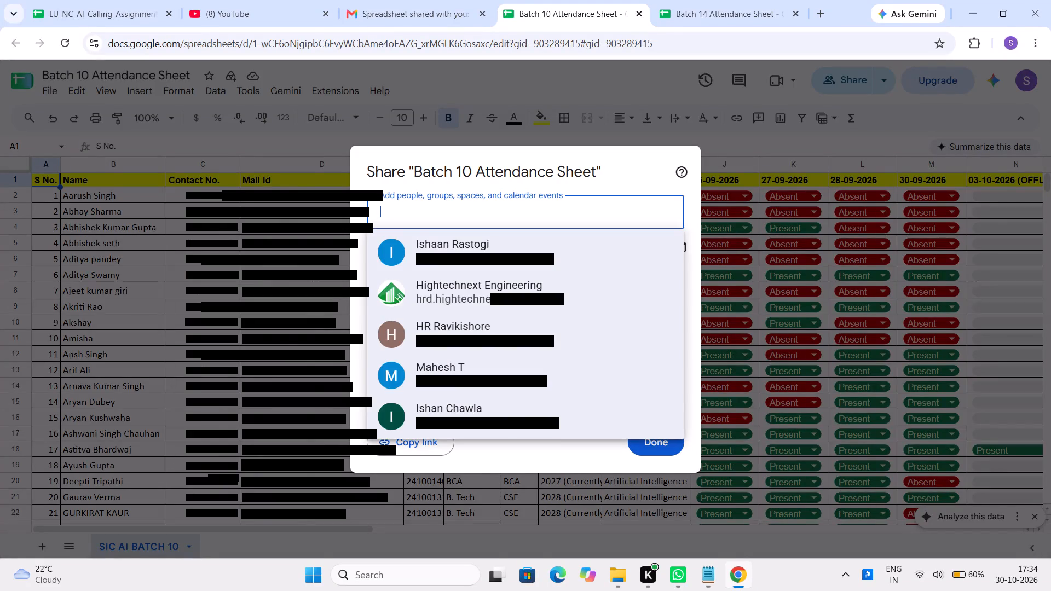
key(ctrl+v)
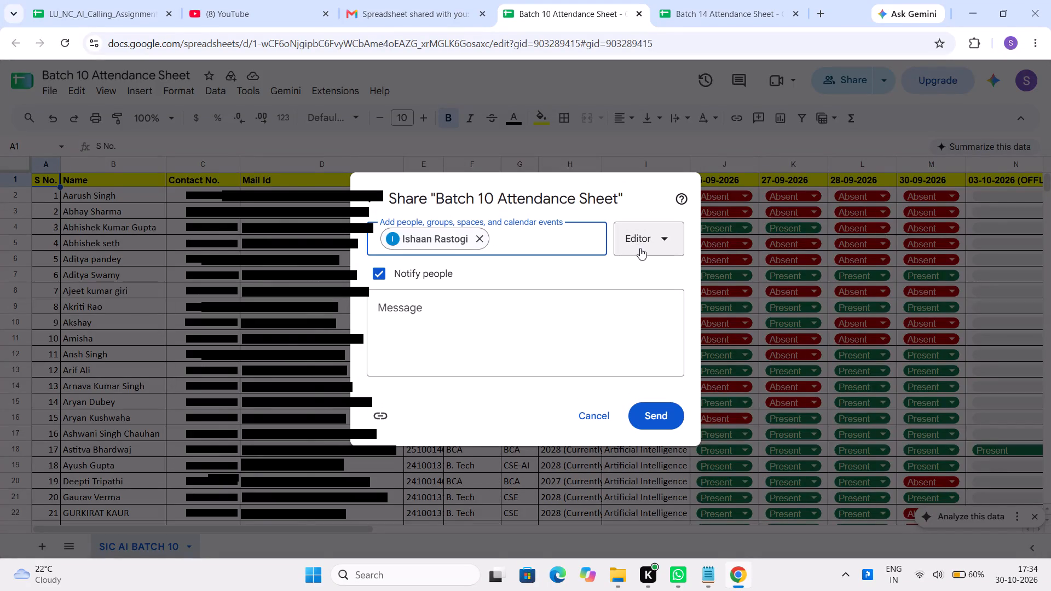
click(640, 248)
click(646, 244)
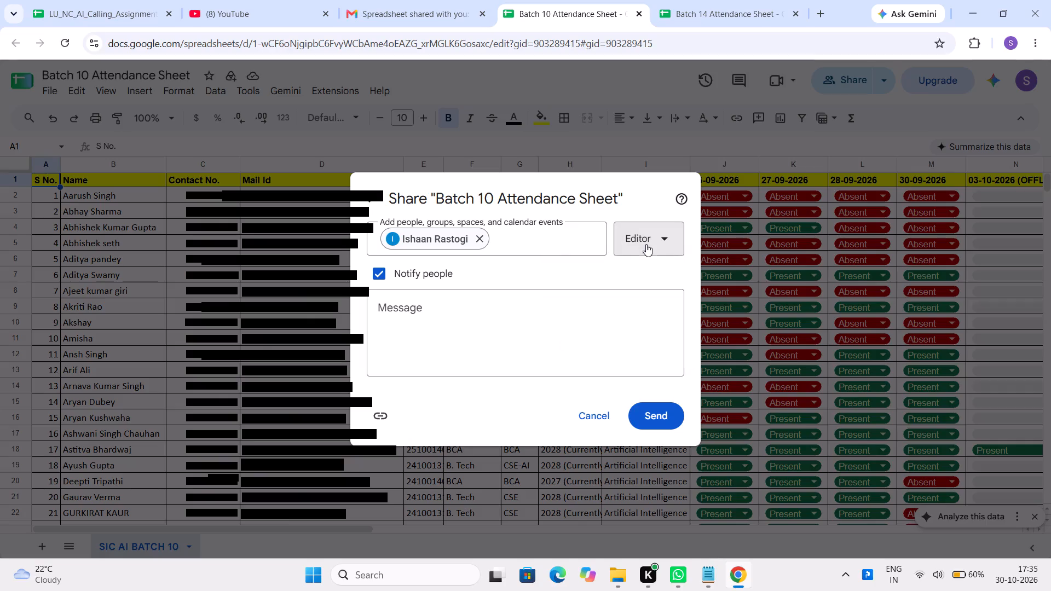
click(645, 414)
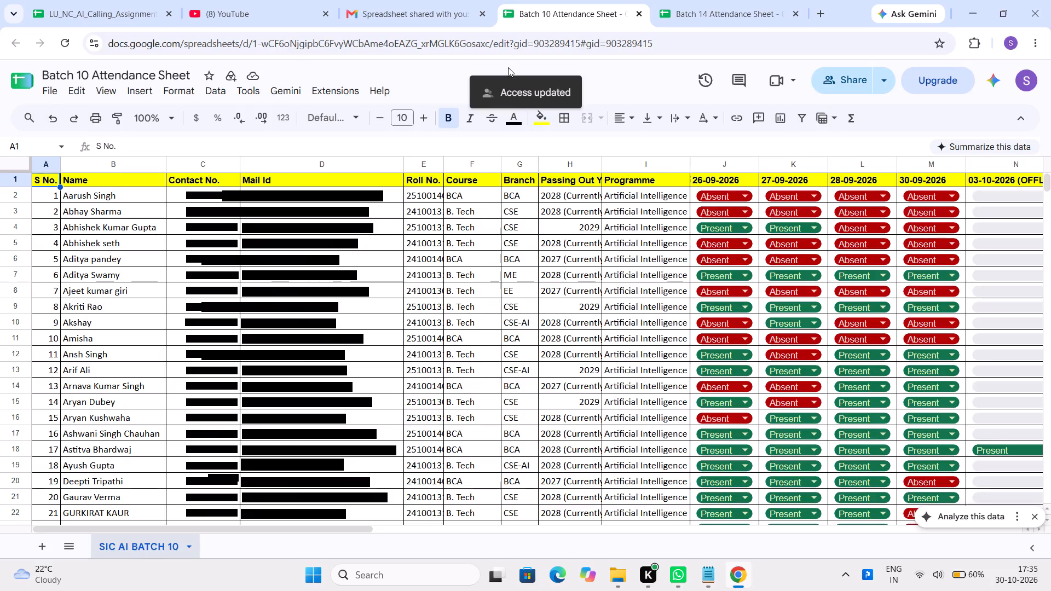
Share the Batch 14 Attendance Sheet with the person whose copied e-mail address is on the clipboard.
click(674, 5)
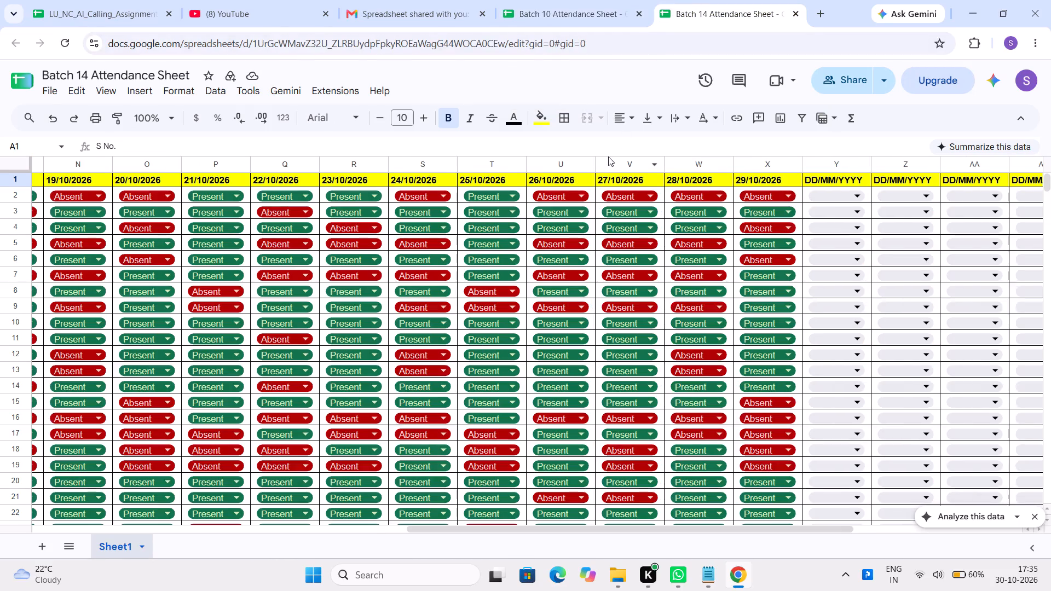
click(851, 72)
click(857, 82)
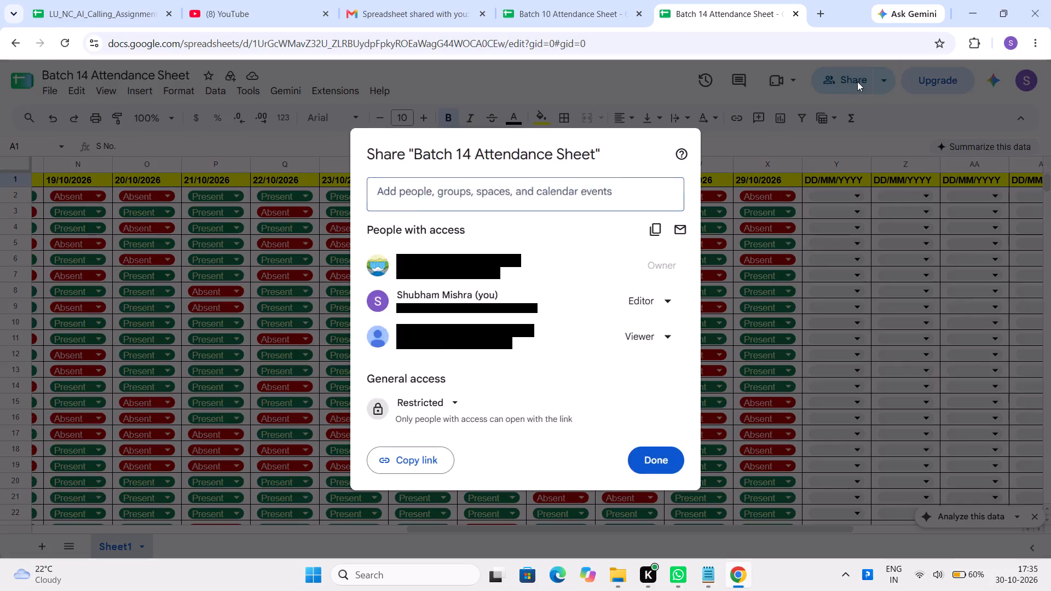
click(857, 82)
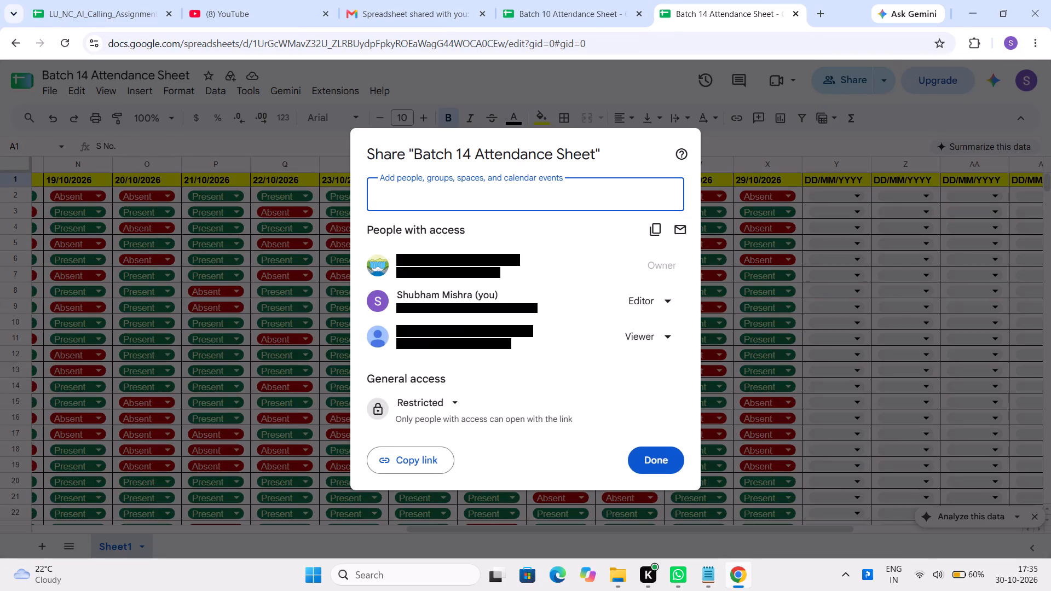
key(ctrl+v)
click(647, 414)
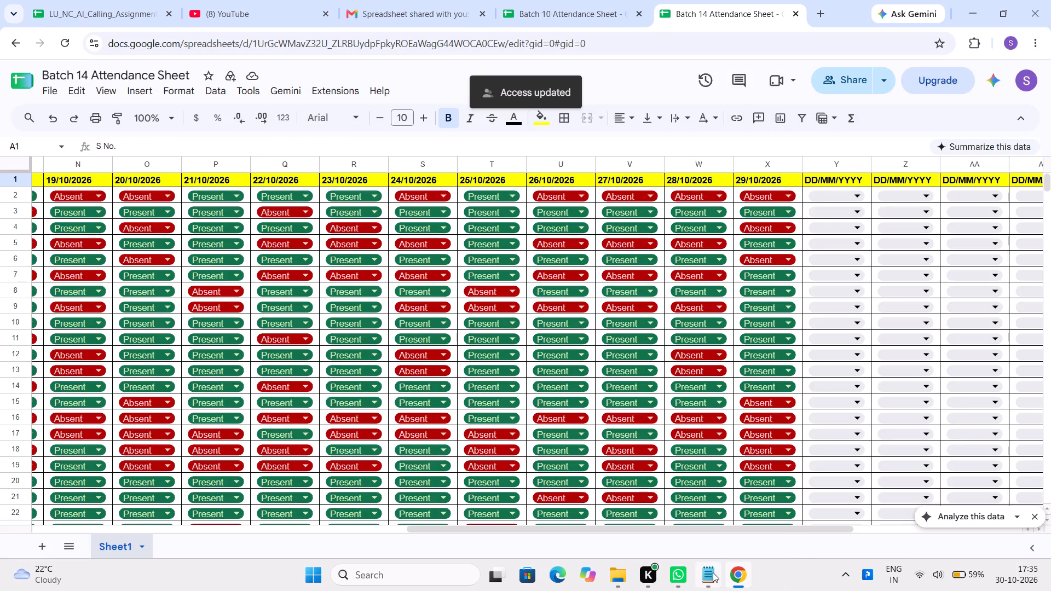
Switch to Notepad and add the line "list batch new students in batch 10" below the student names.
click(713, 572)
click(734, 571)
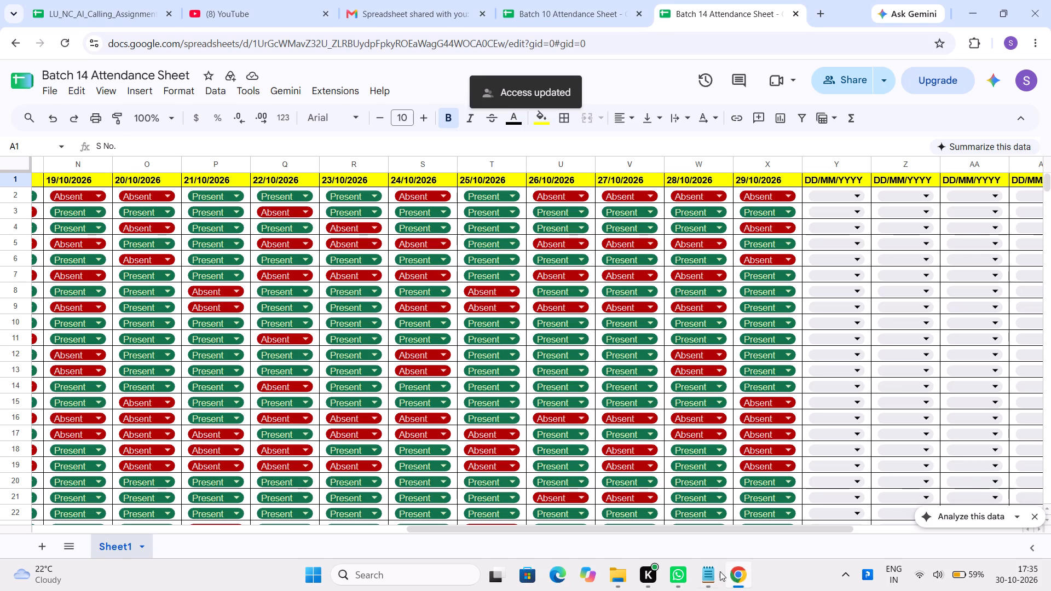
click(713, 571)
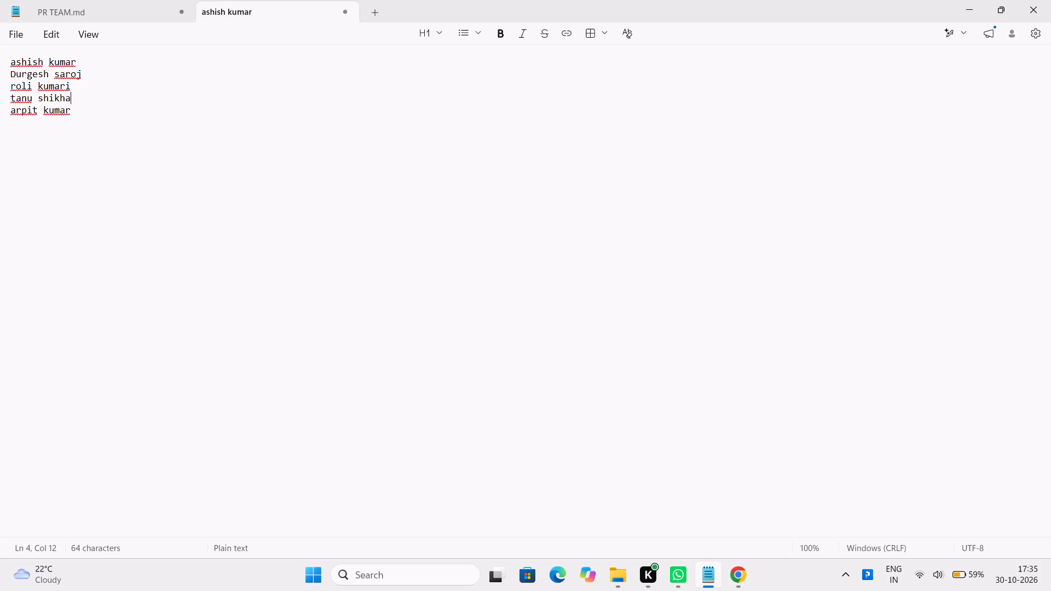
double_click(86, 120)
key(space)
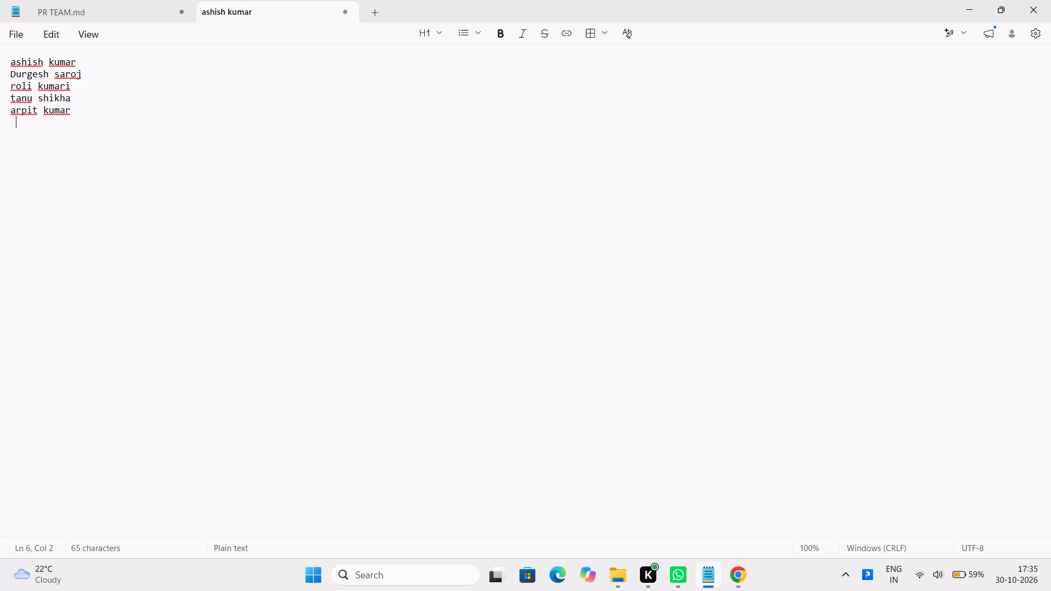
text(list batch new students in batc)
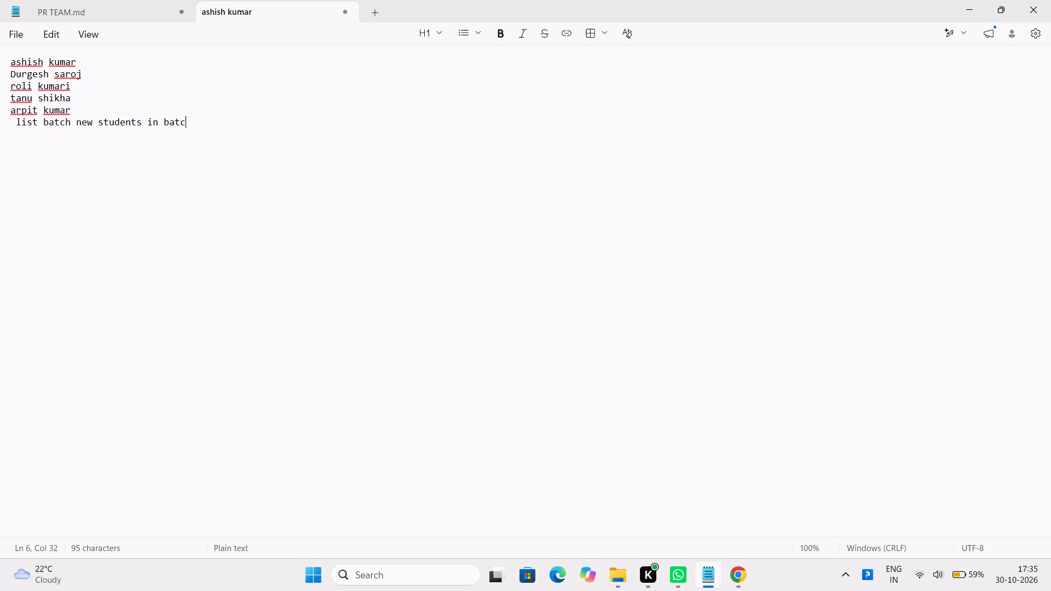
text(h 10)
key(Return)
Reword the note's last line to "list of new students in batch 10".
click(36, 125)
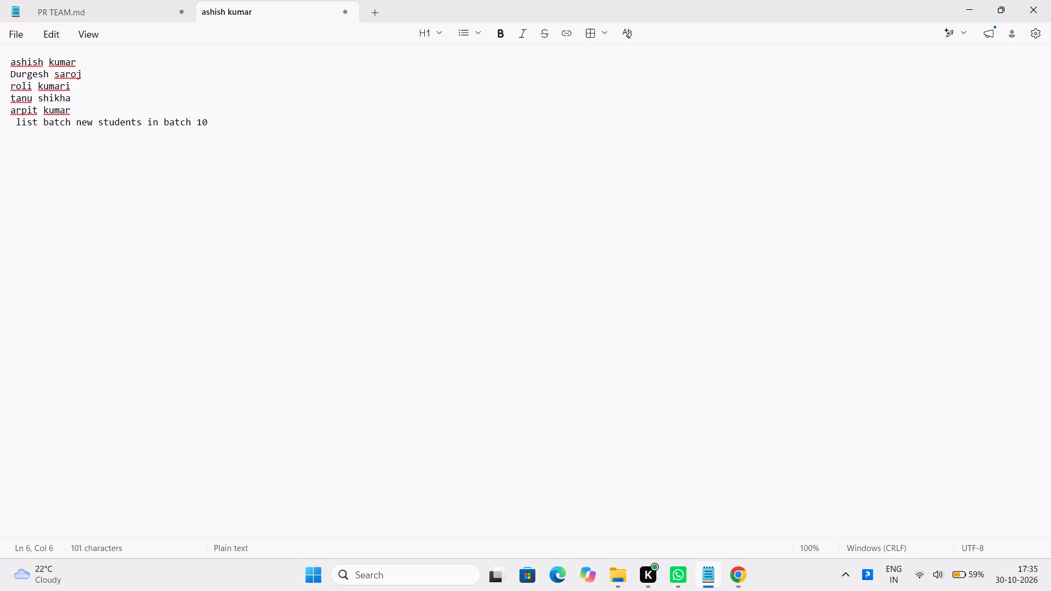
drag(74, 123, 40, 125)
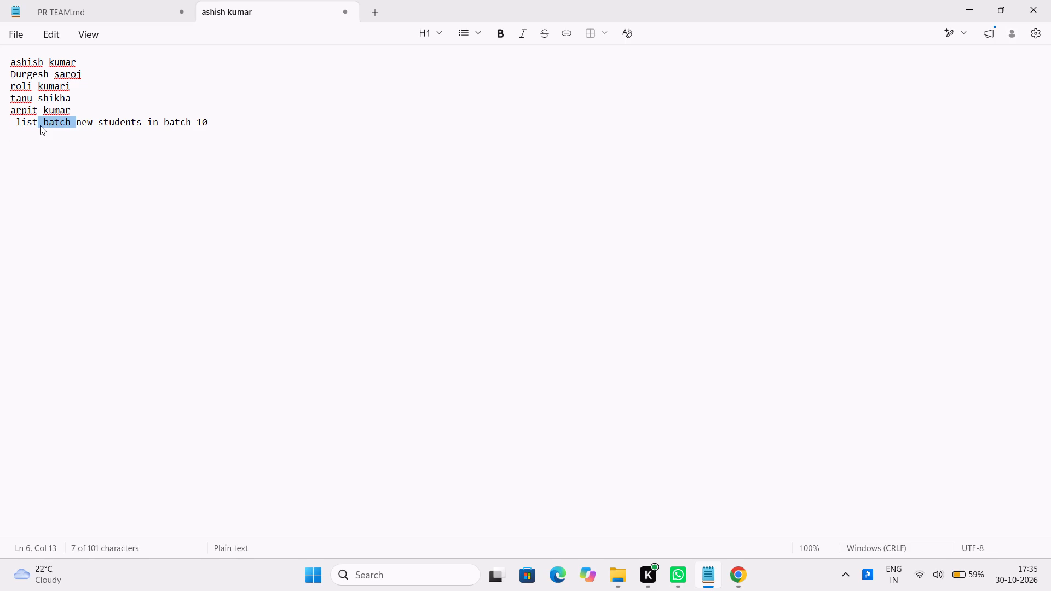
key(BackSpace)
key(space)
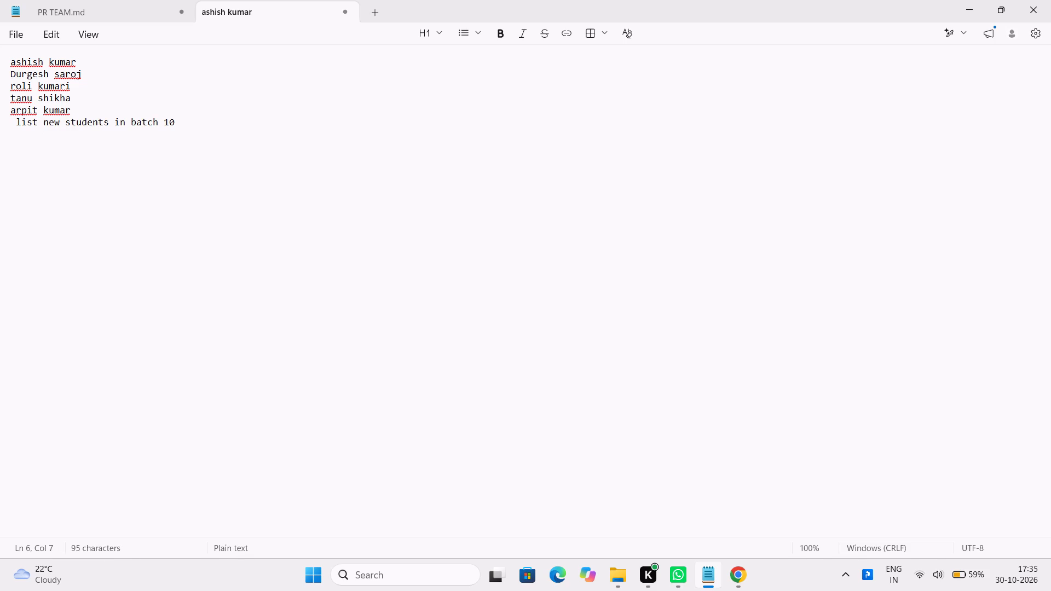
text(of)
key(space)
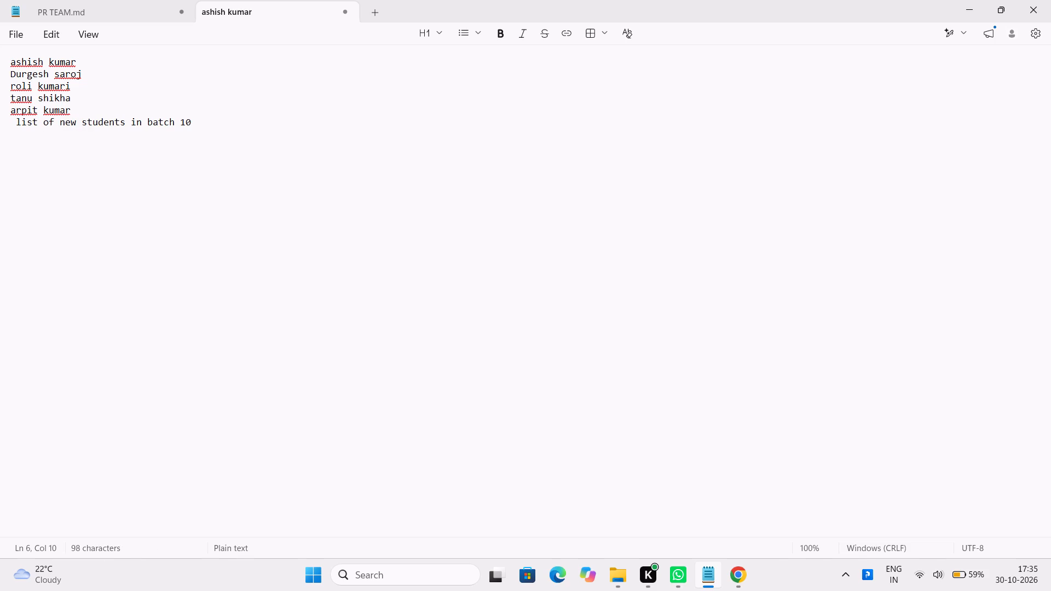
click(176, 125)
click(199, 124)
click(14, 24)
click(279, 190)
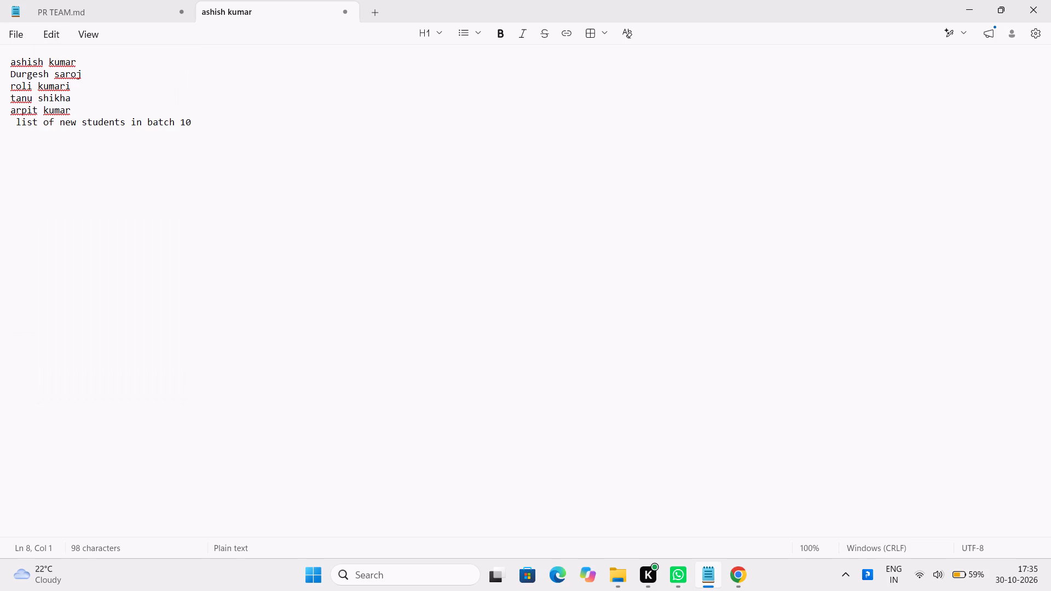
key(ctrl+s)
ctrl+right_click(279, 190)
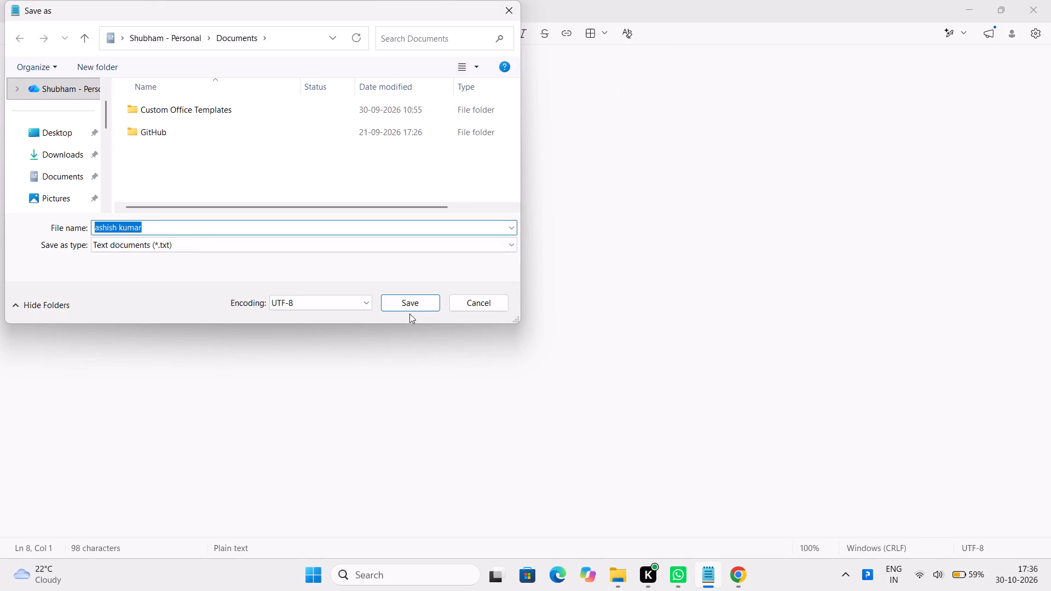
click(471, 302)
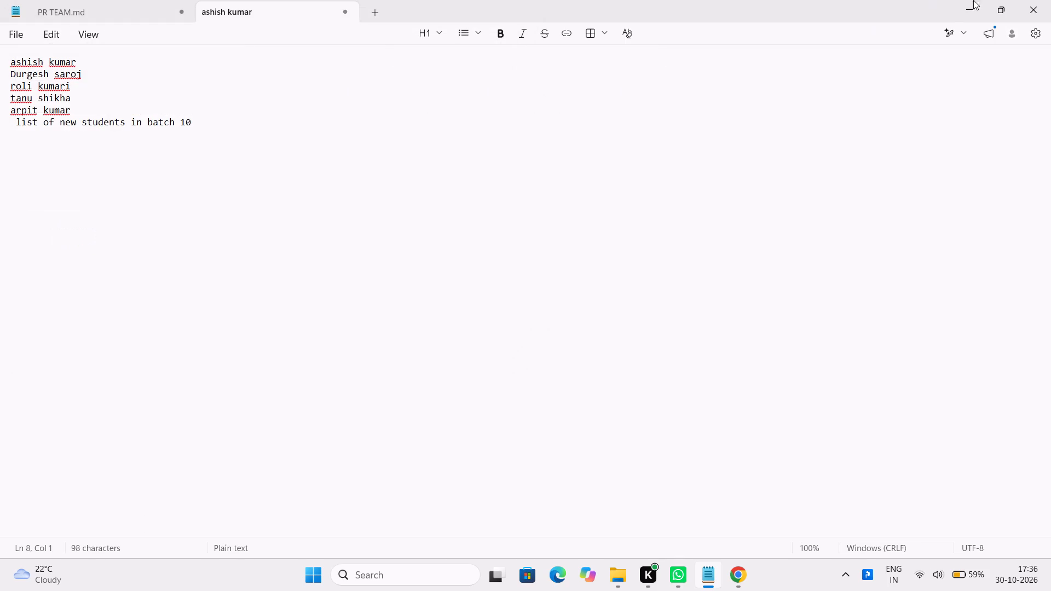
Close the Notepad window and return to the Batch 14 Attendance Sheet in Chrome.
click(962, 1)
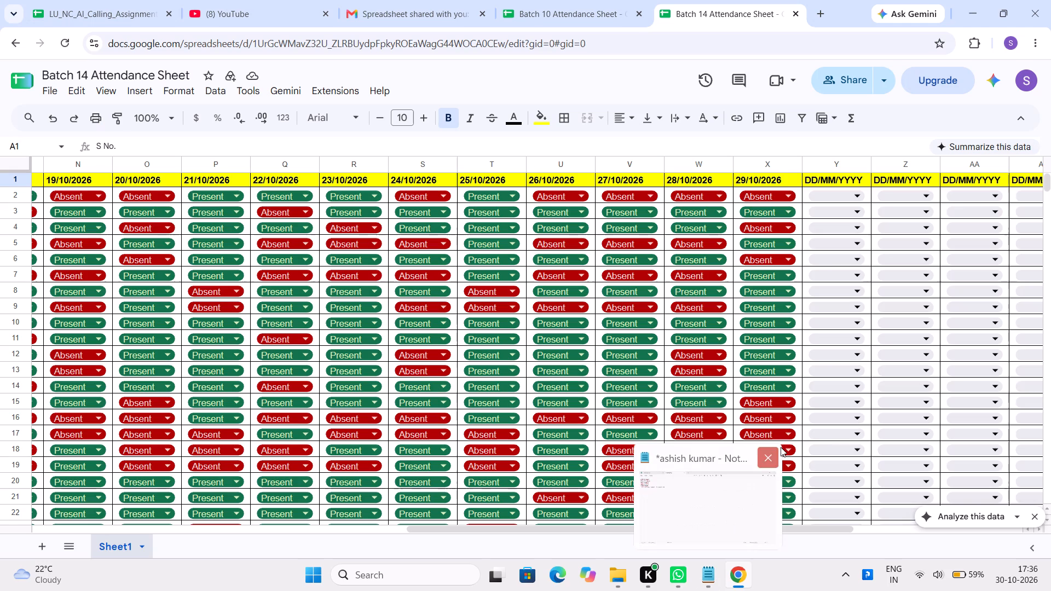
click(765, 461)
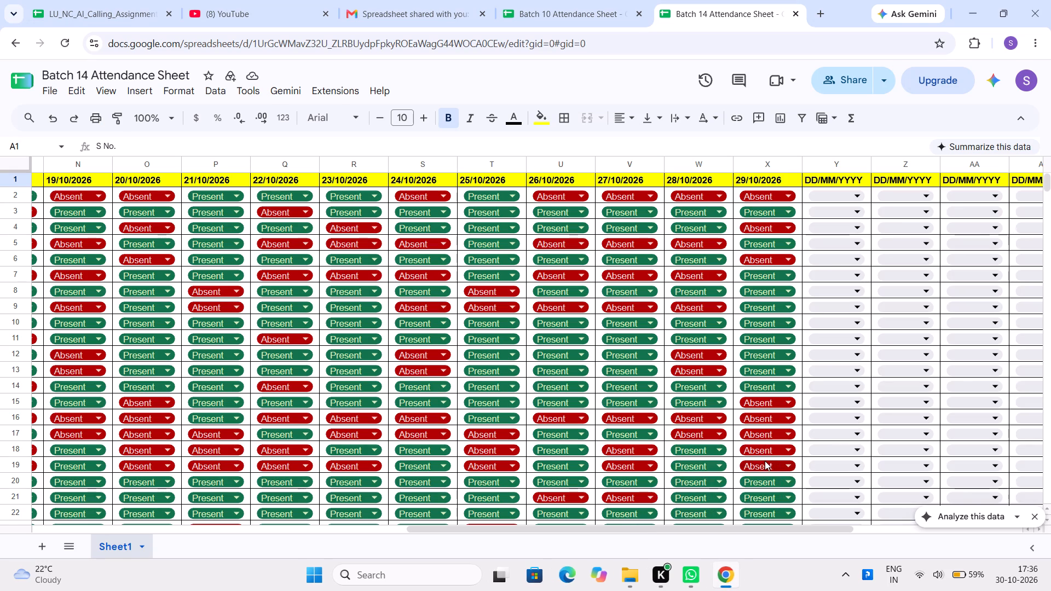
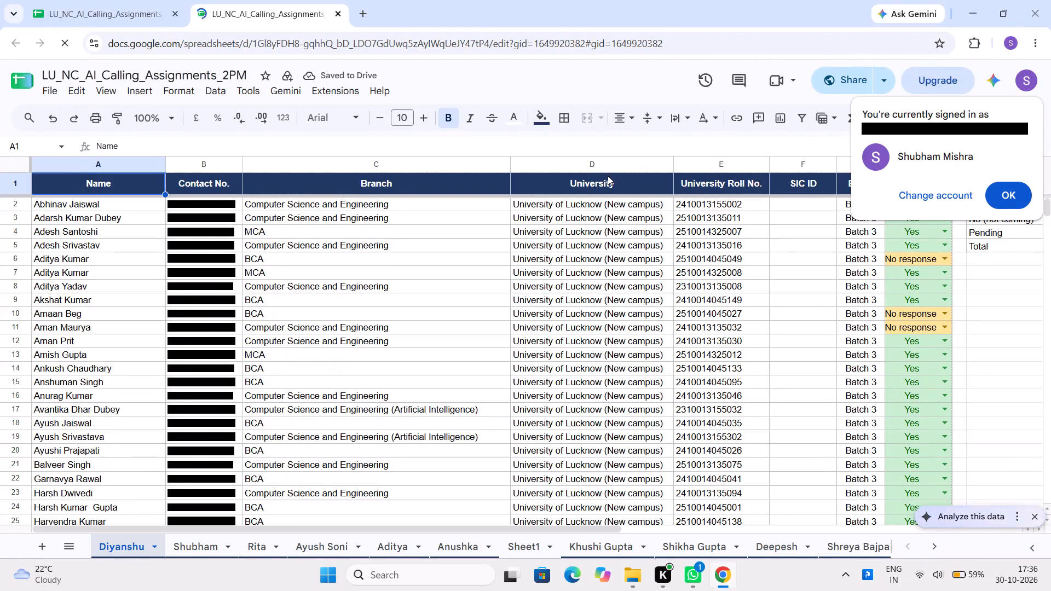
Check the Batch 3 students and statuses on the Diyanshu and Shubham calling sheets, and dismiss the signed-in account notice.
scroll(700, 335, down, 1)
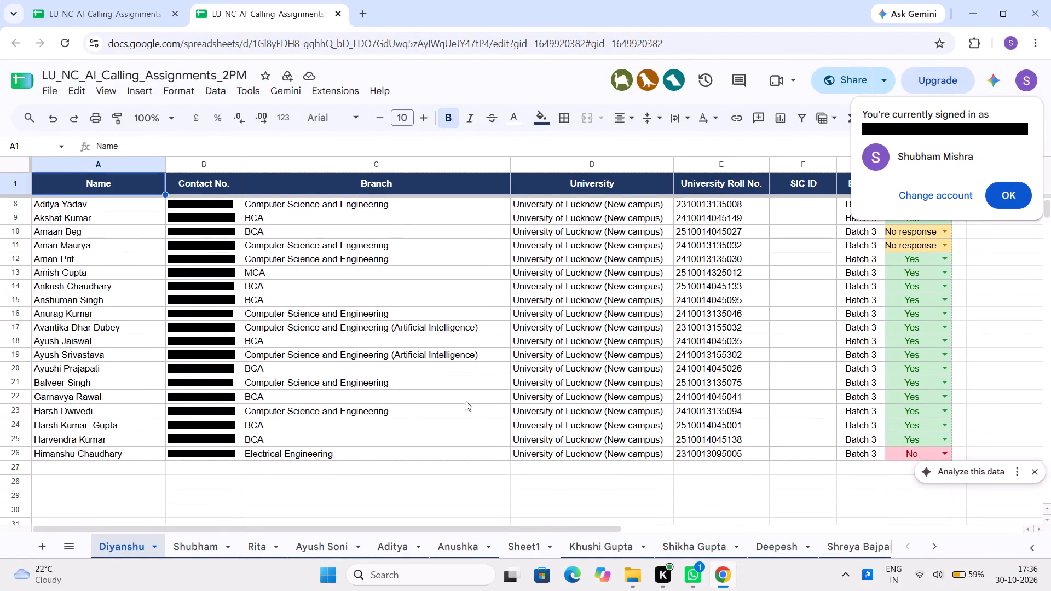
click(224, 557)
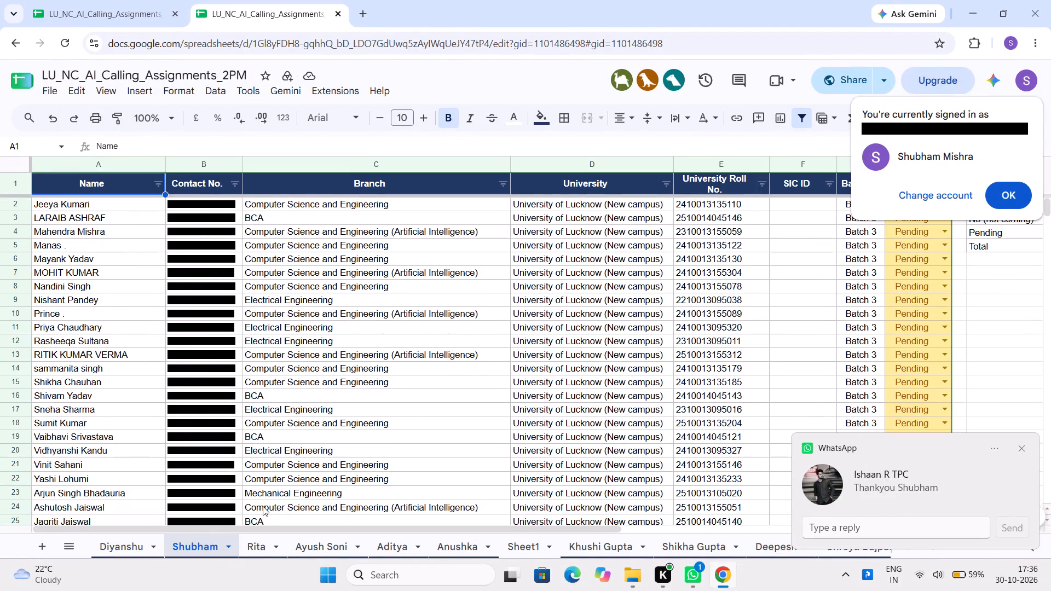
scroll(425, 314, left, 2)
scroll(425, 314, right, 3)
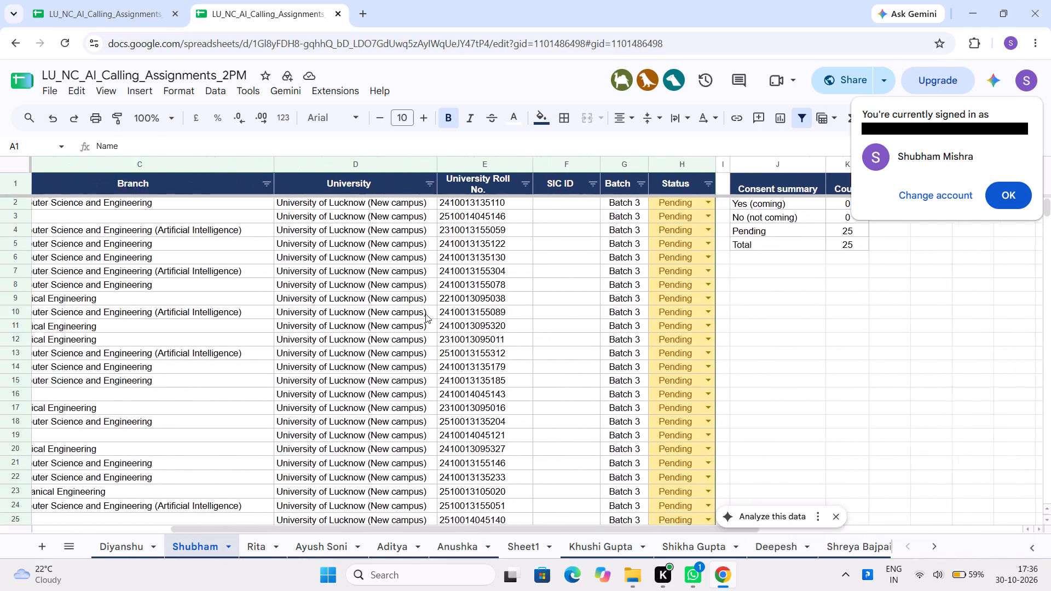
scroll(425, 314, down, 3)
scroll(425, 314, up, 3)
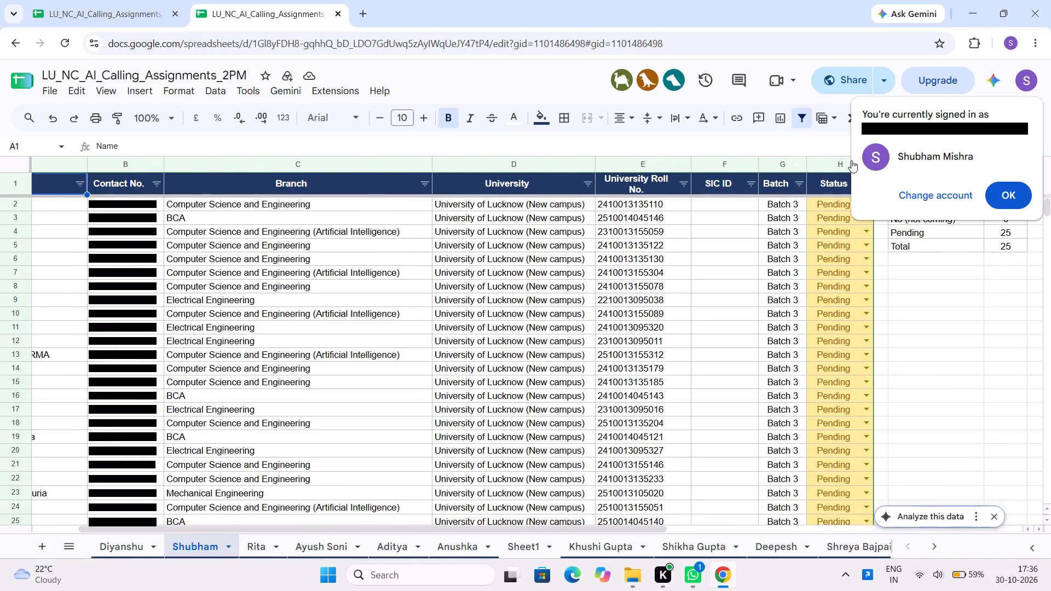
click(1015, 196)
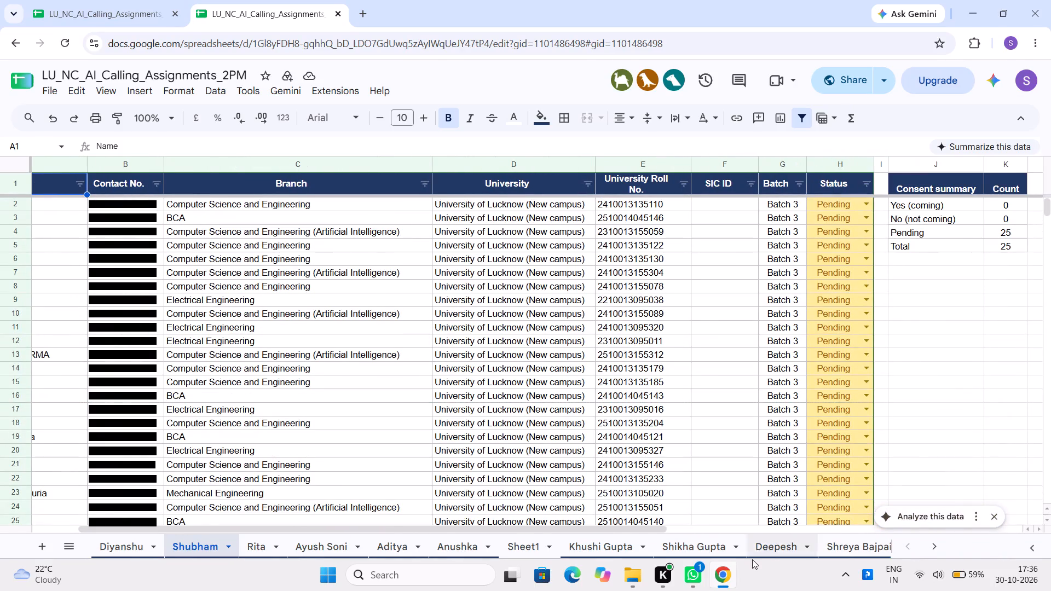
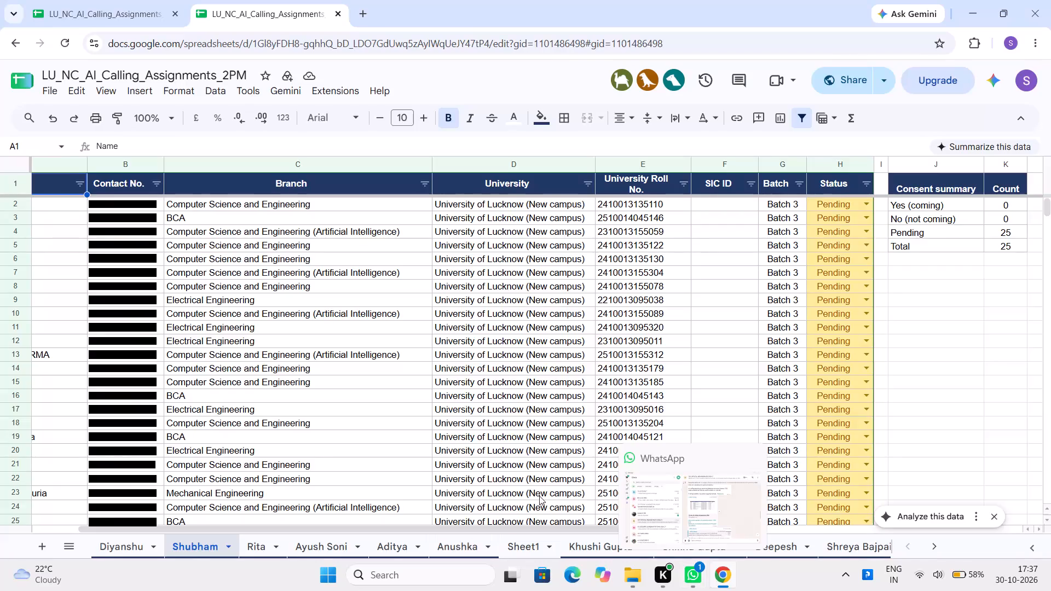
Review the Batch 3 student names, branches and statuses through the end of the Shubham calling sheet.
scroll(575, 383, right, 2)
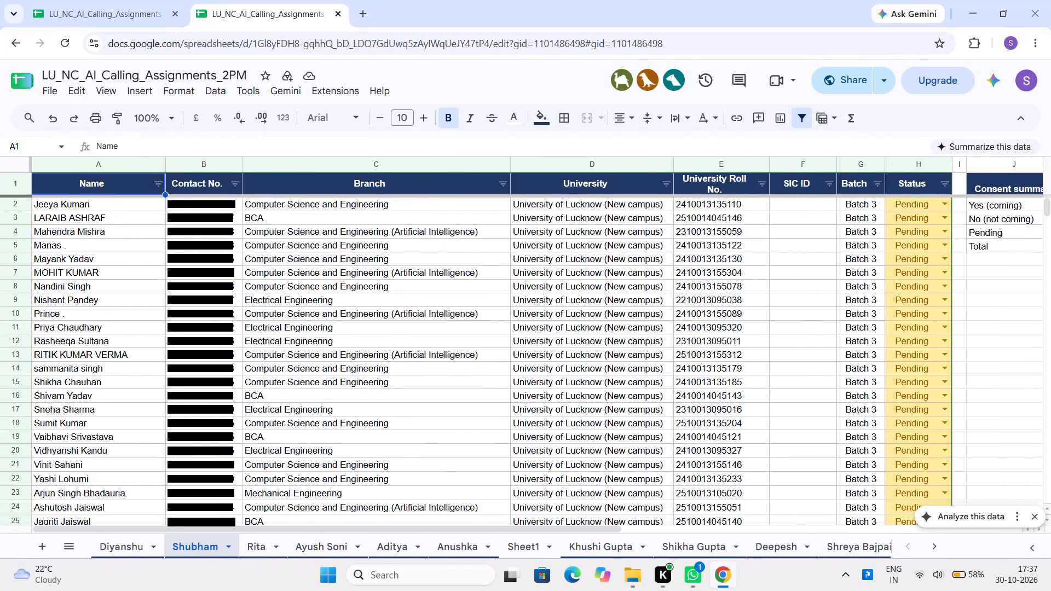
scroll(142, 304, down, 1)
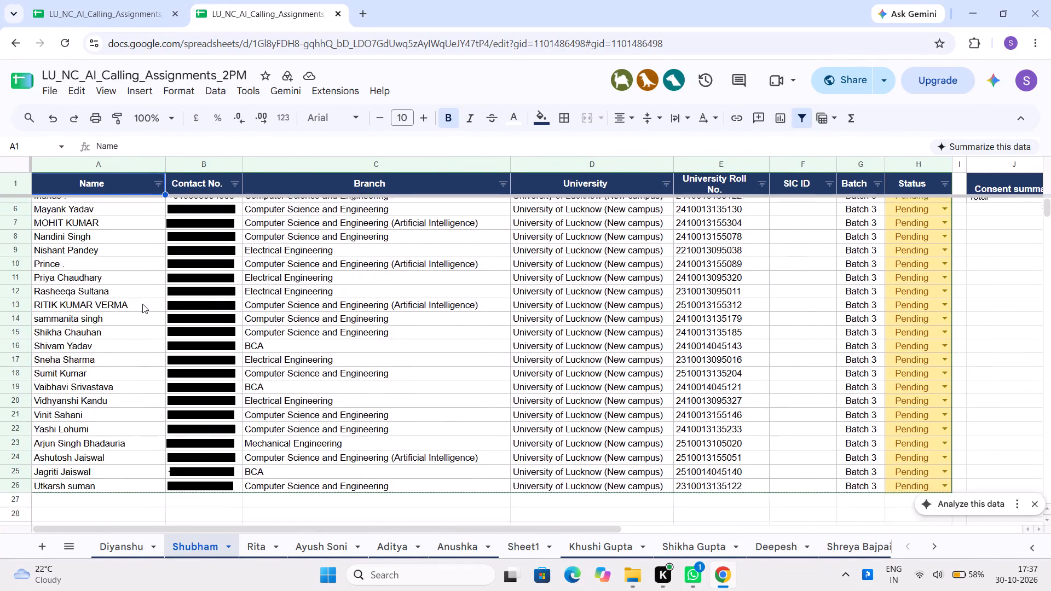
scroll(142, 304, down, 1)
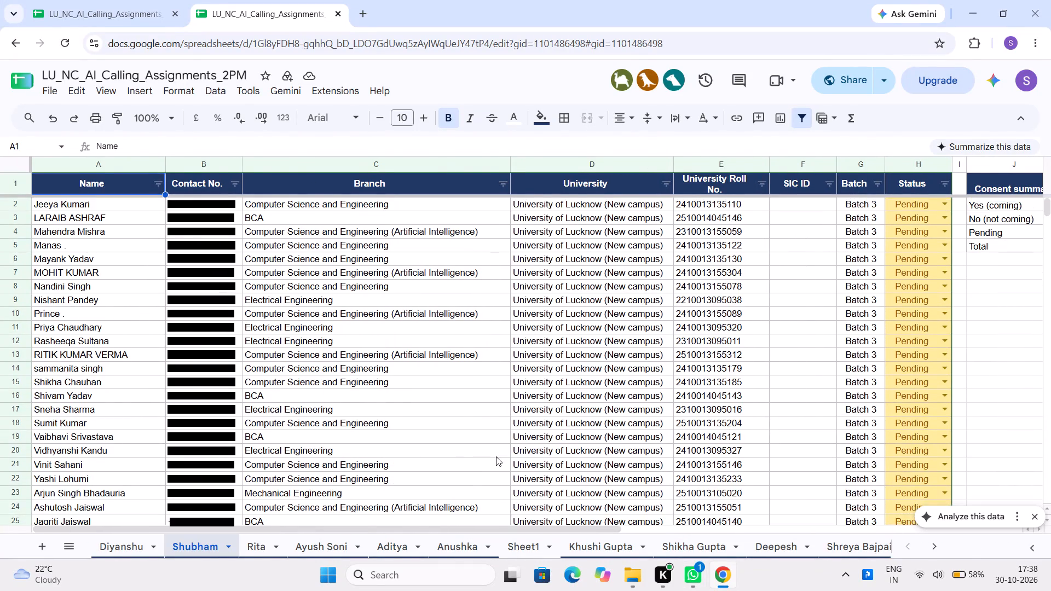
scroll(639, 455, right, 1)
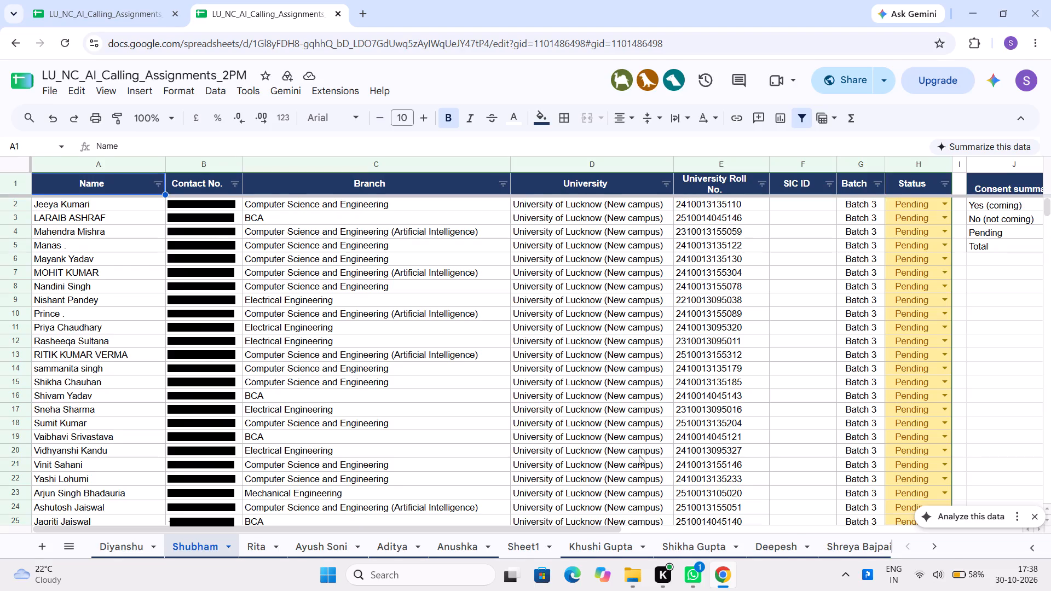
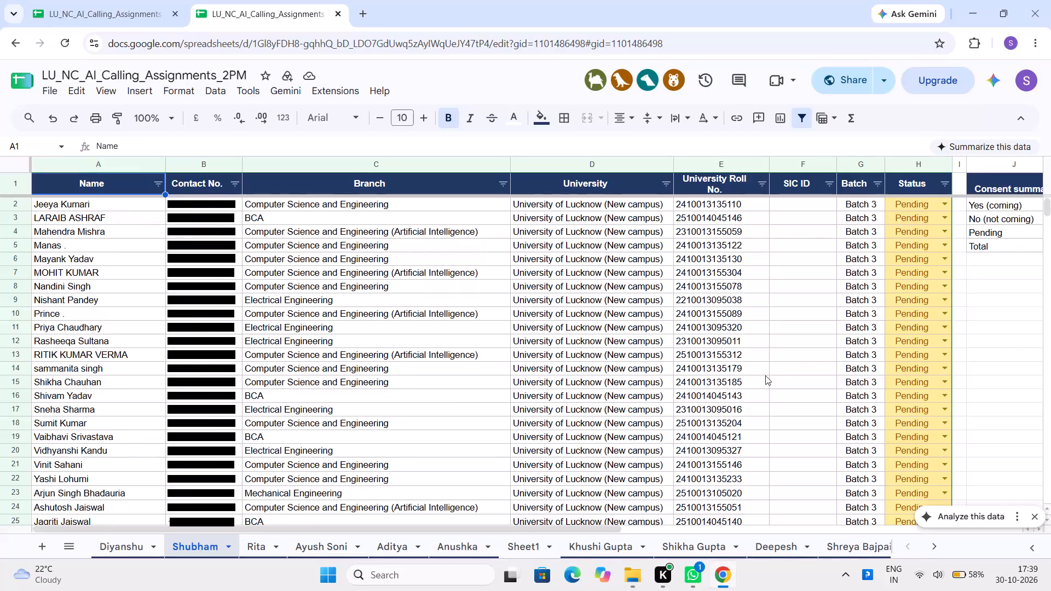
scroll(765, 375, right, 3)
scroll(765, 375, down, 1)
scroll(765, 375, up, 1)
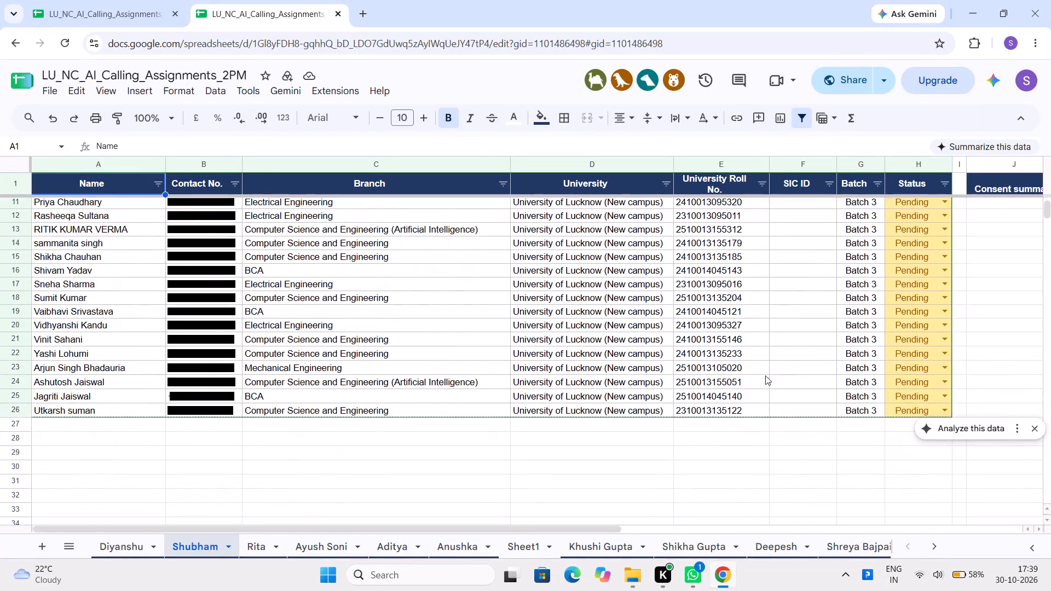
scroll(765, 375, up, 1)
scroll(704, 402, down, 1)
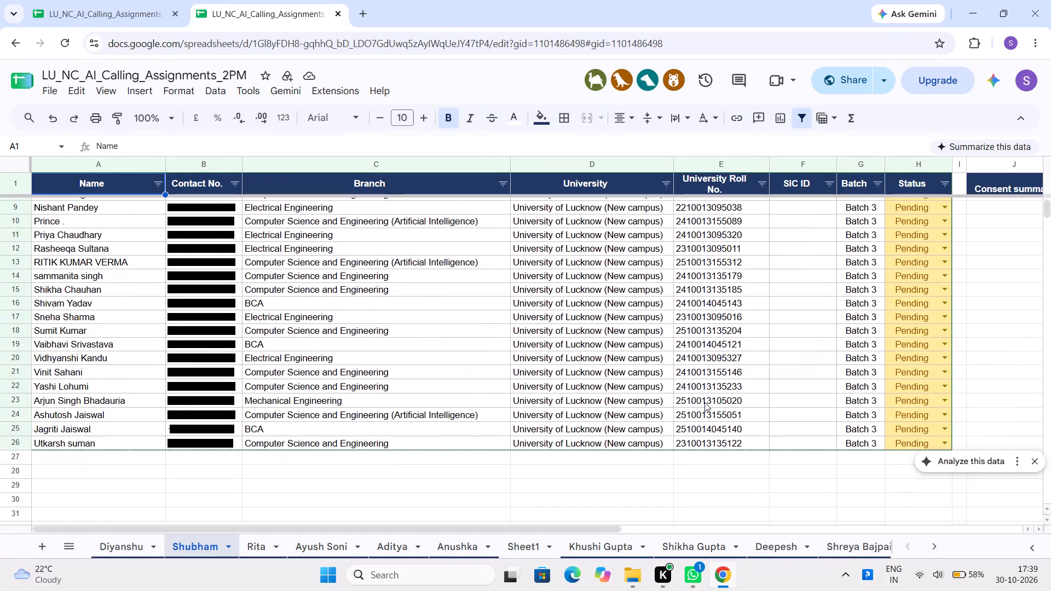
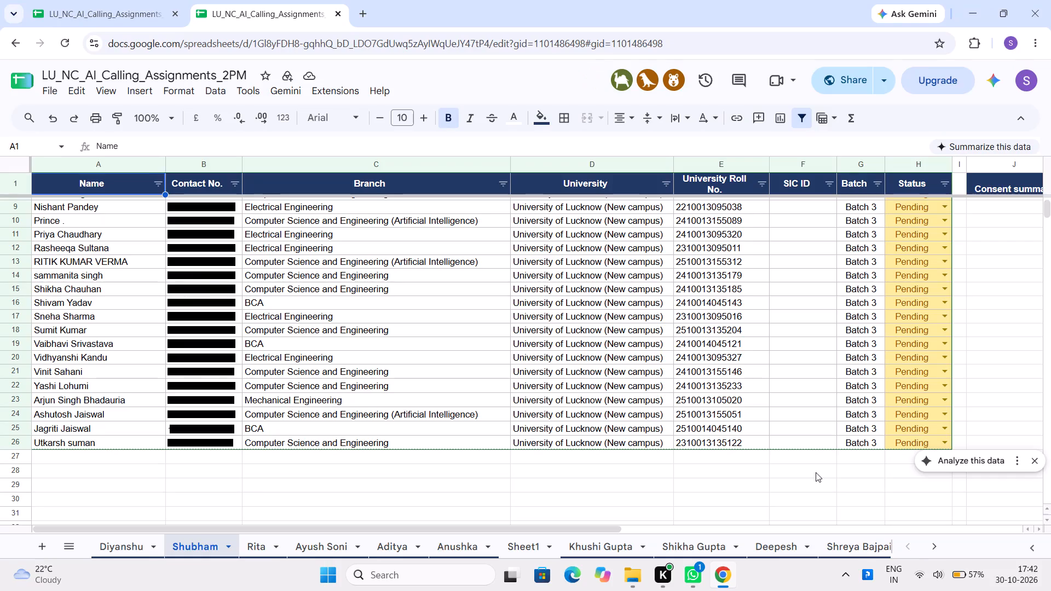
Set the Status of the last Batch 3 student, in row 26 of the Shubham sheet, to Yes.
scroll(816, 472, left, 4)
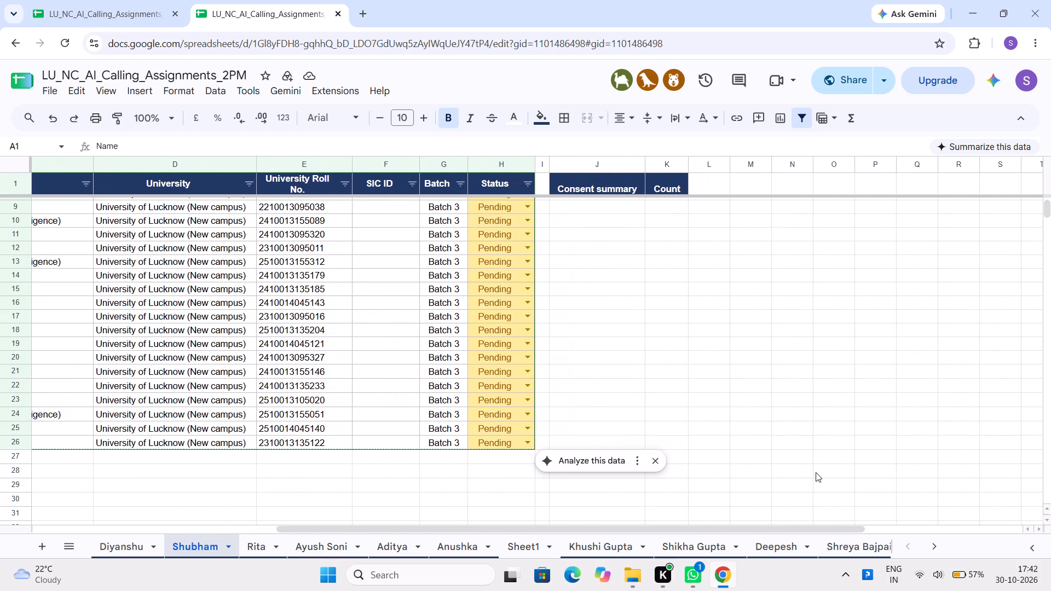
click(517, 444)
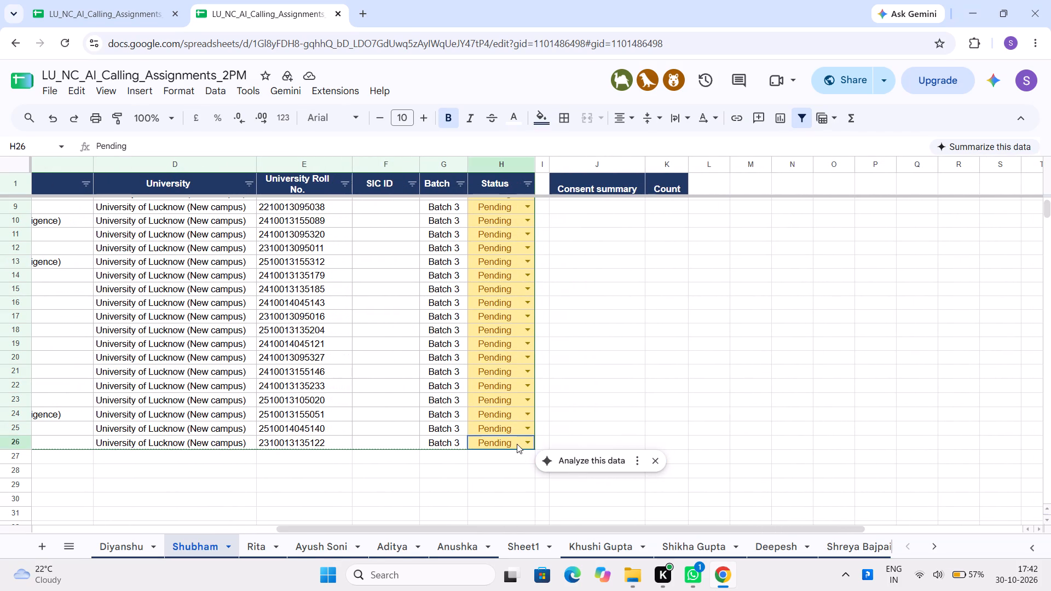
click(525, 443)
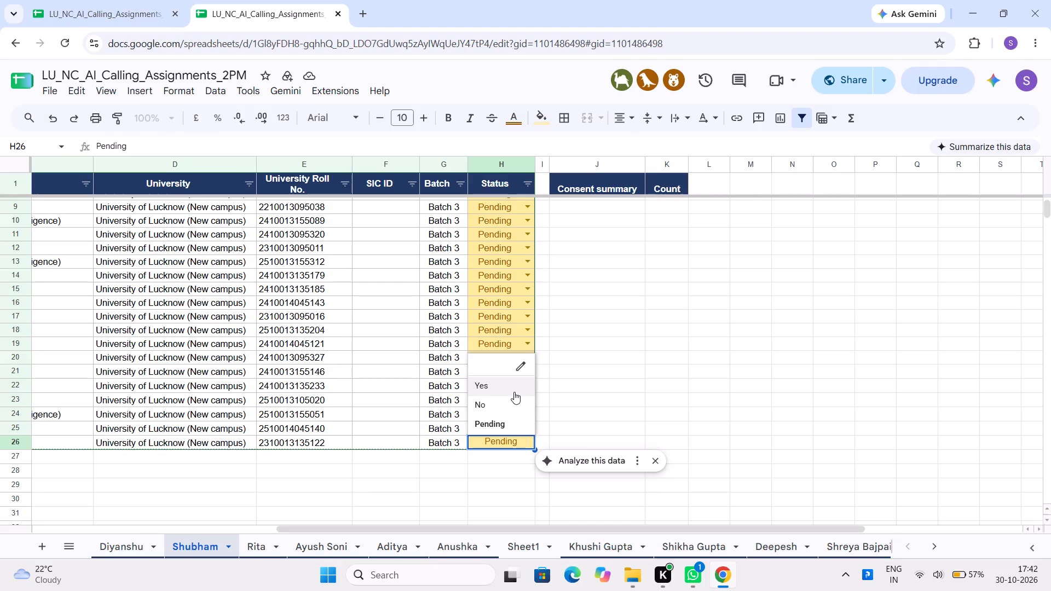
click(514, 392)
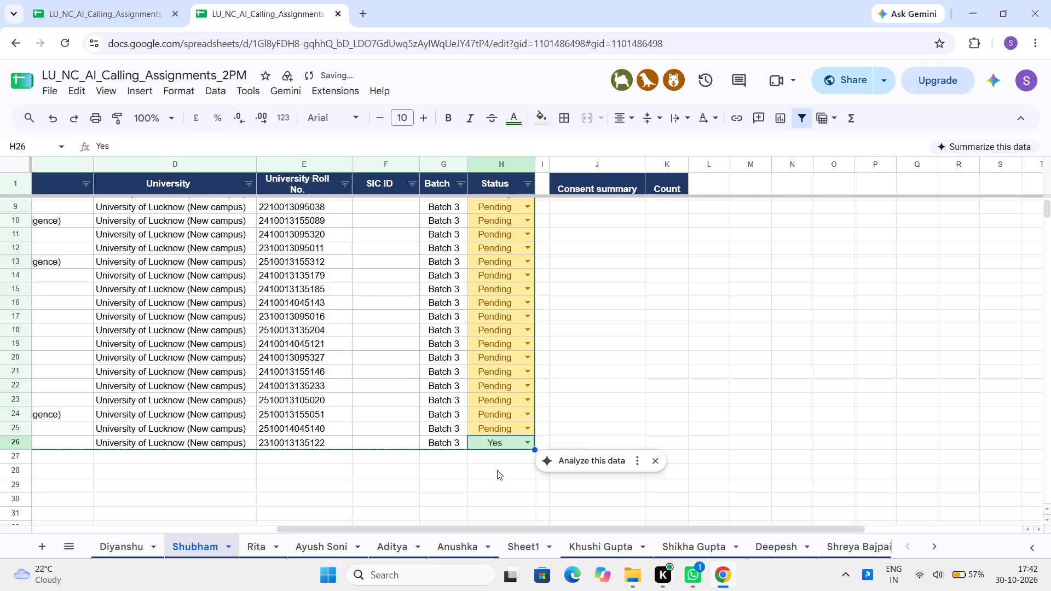
Look over the Batch 3 student rows, their Status entries and the consent summary on the Shubham sheet.
scroll(497, 470, up, 1)
scroll(600, 406, up, 1)
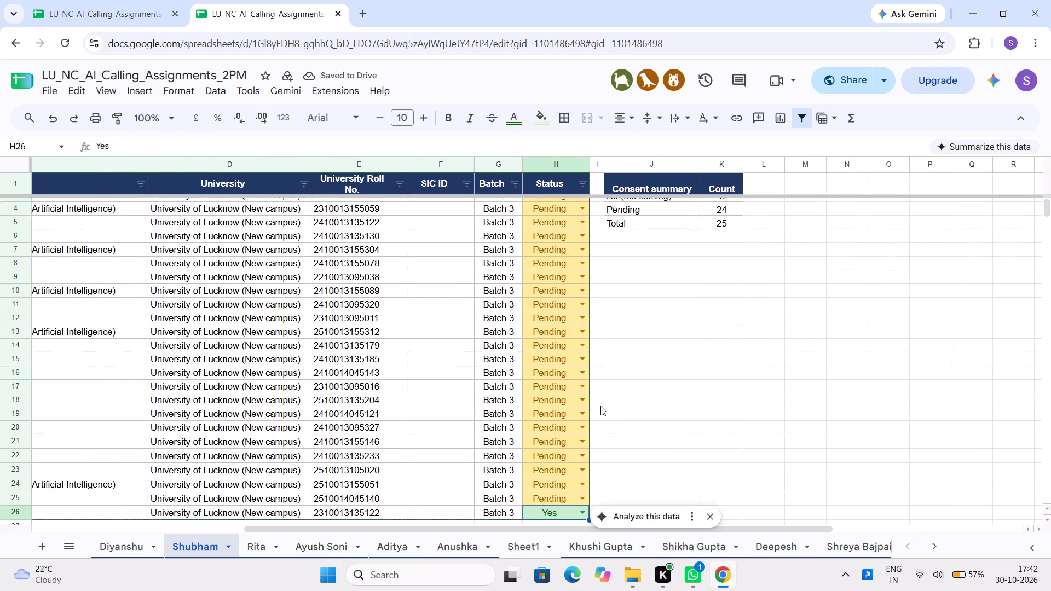
scroll(600, 406, right, 2)
scroll(600, 406, down, 2)
scroll(600, 406, up, 2)
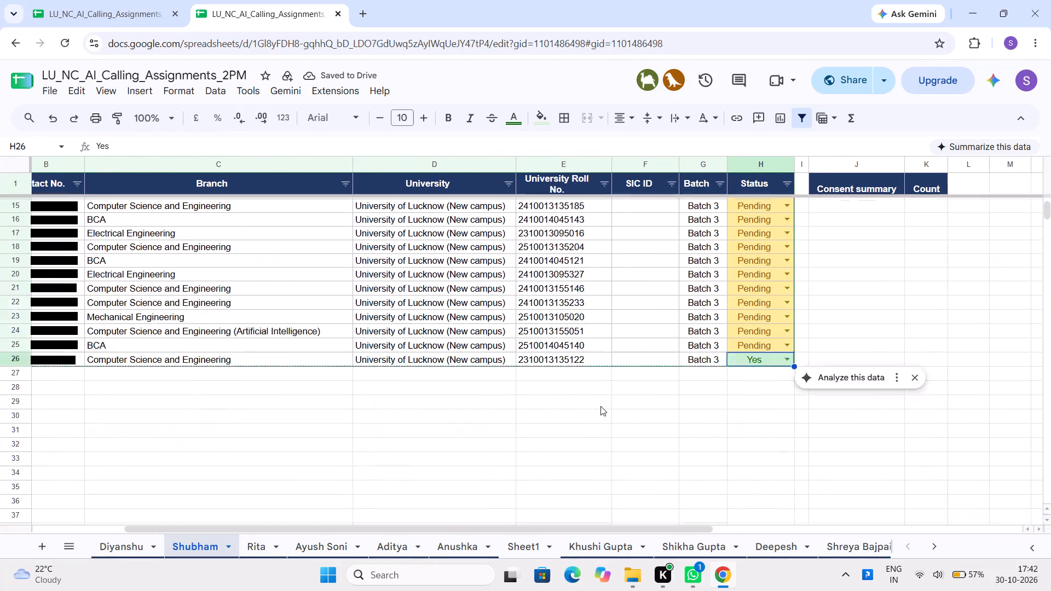
scroll(600, 406, up, 1)
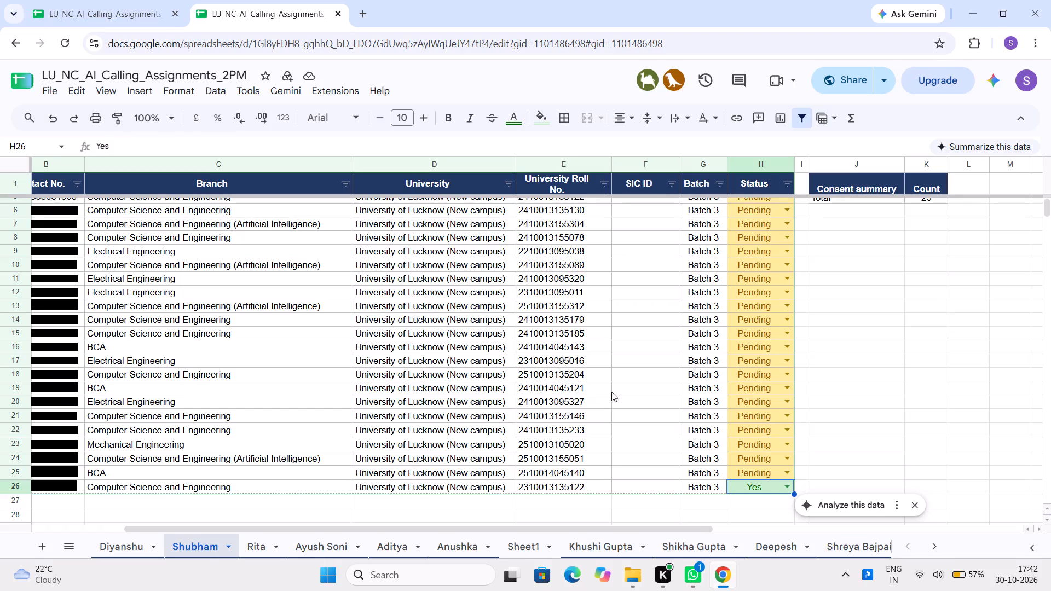
scroll(605, 364, down, 2)
scroll(605, 364, left, 1)
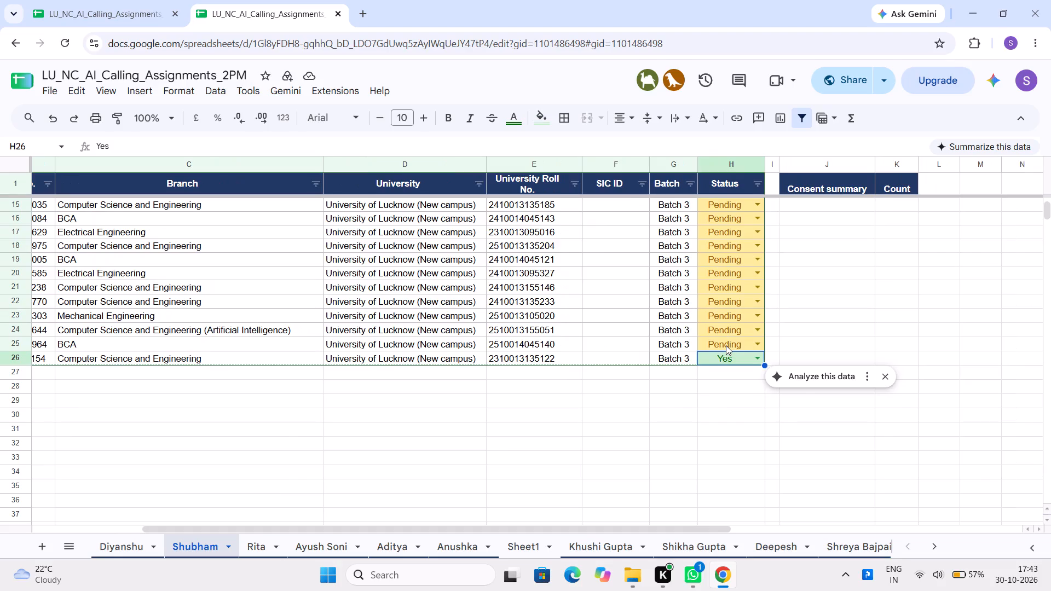
scroll(723, 433, down, 1)
scroll(723, 433, up, 1)
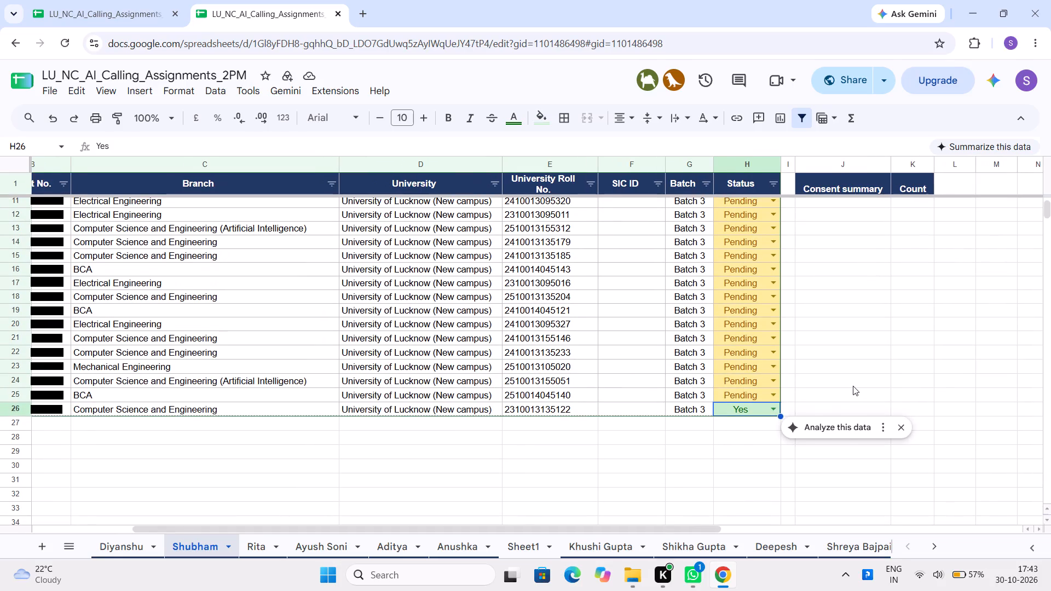
click(853, 386)
scroll(616, 476, right, 3)
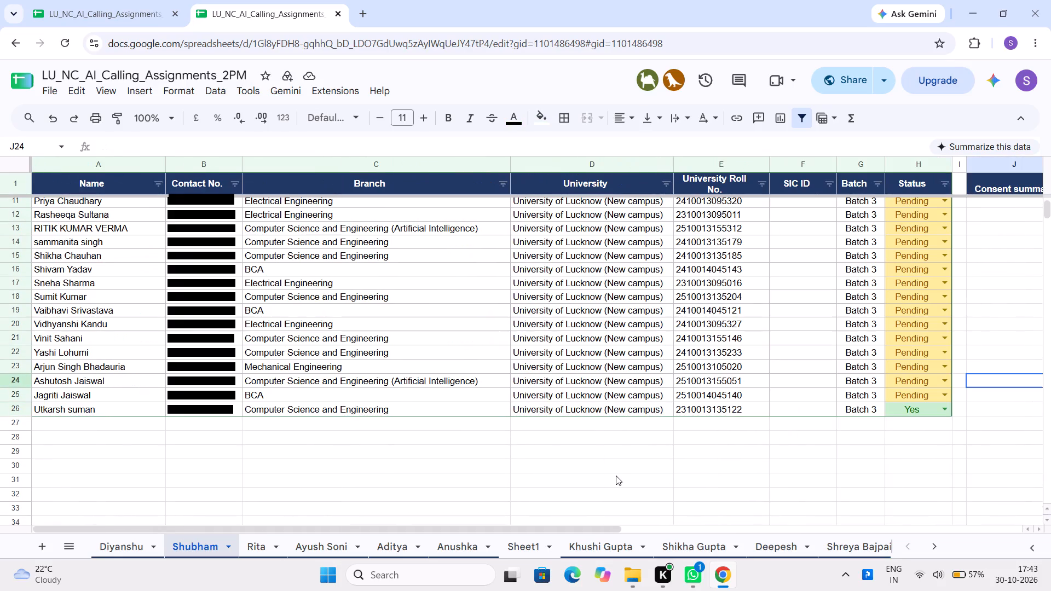
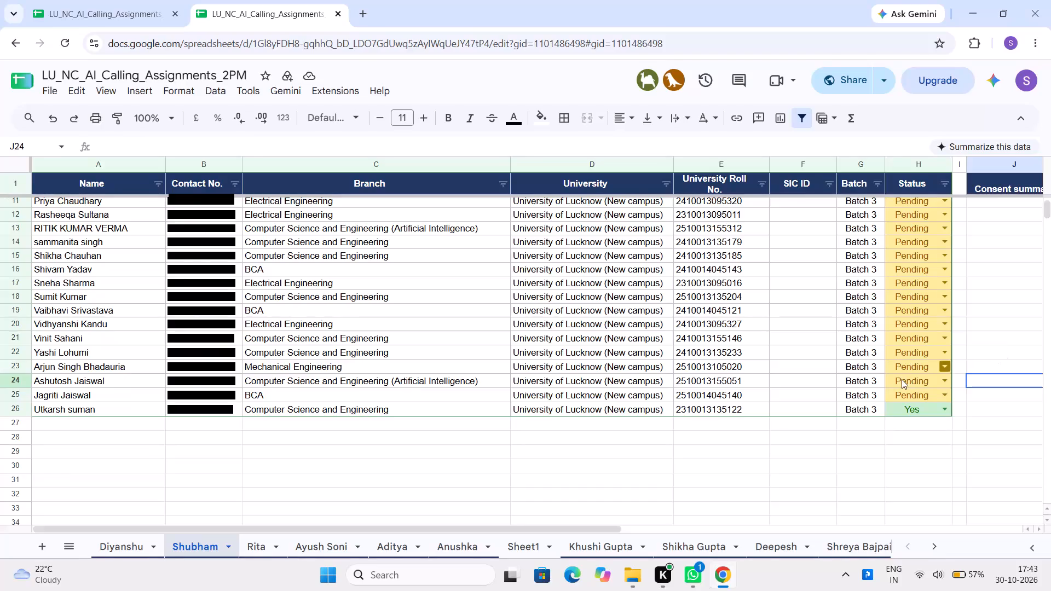
Set the Status of the Batch 3 student in row 25 of the Shubham sheet to Yes.
click(897, 387)
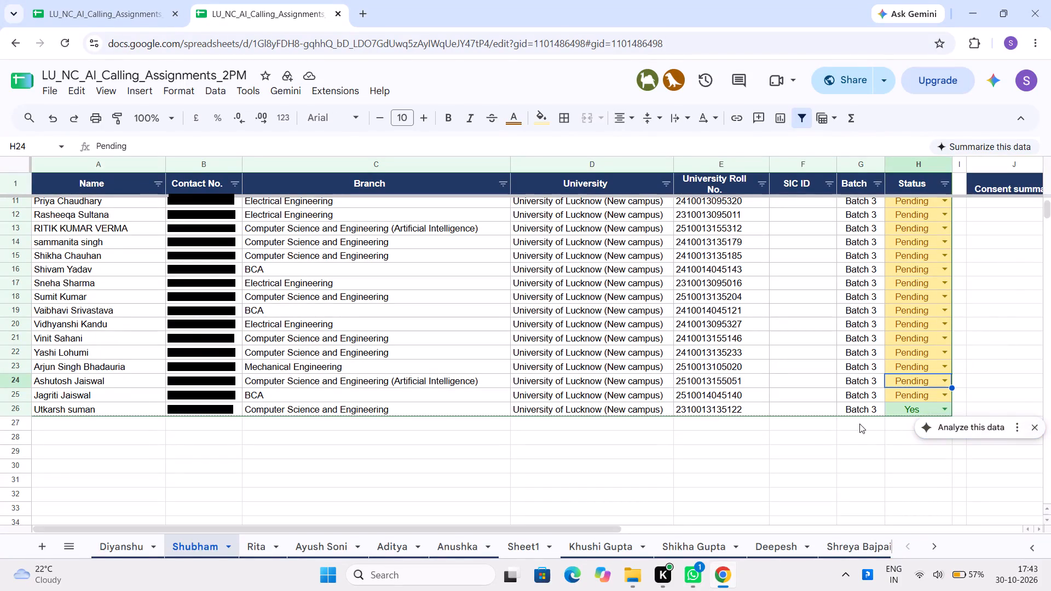
click(926, 396)
click(926, 394)
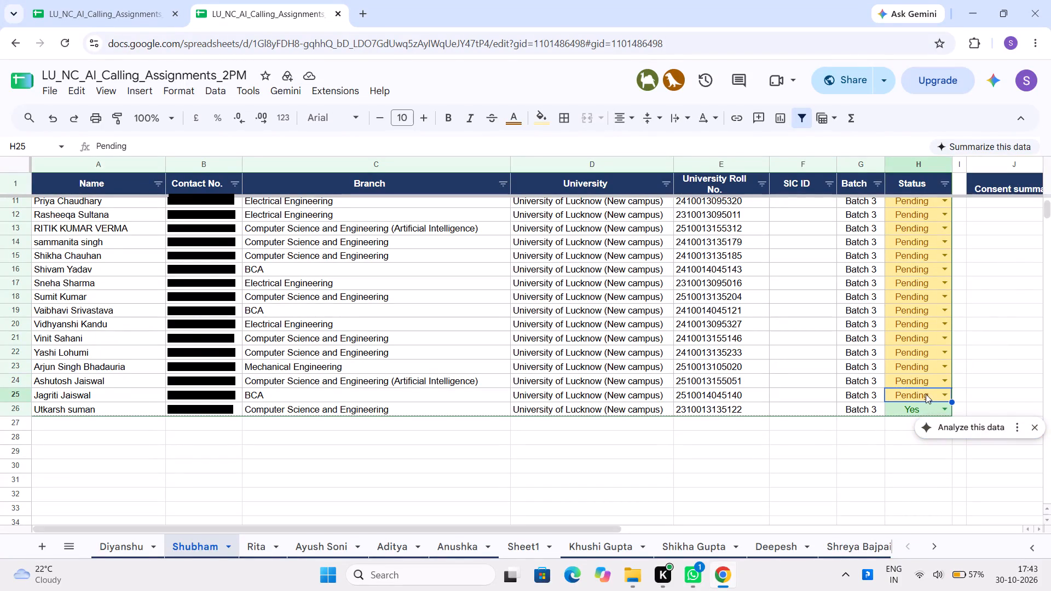
click(942, 393)
click(920, 409)
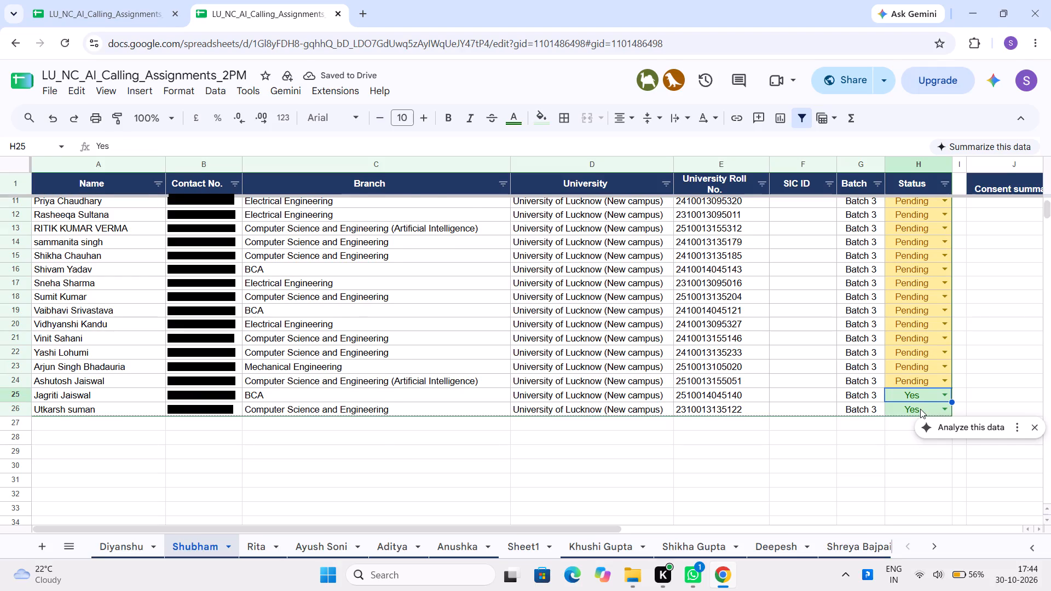
Review the Batch 3 Status entries against the consent summary counts on the Shubham sheet.
scroll(920, 409, up, 1)
scroll(615, 372, up, 1)
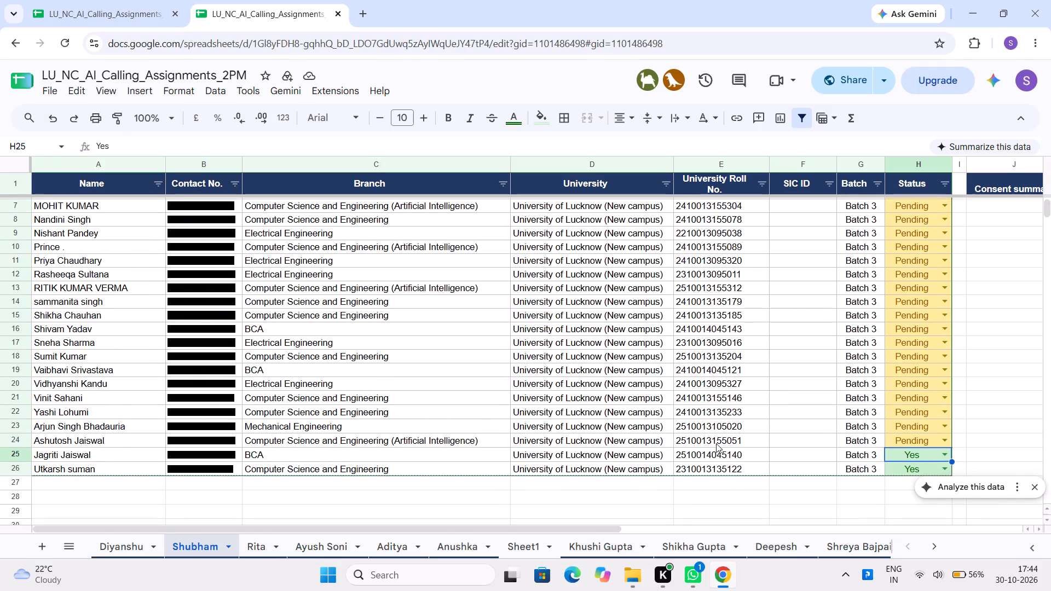
scroll(702, 451, down, 1)
scroll(702, 451, up, 4)
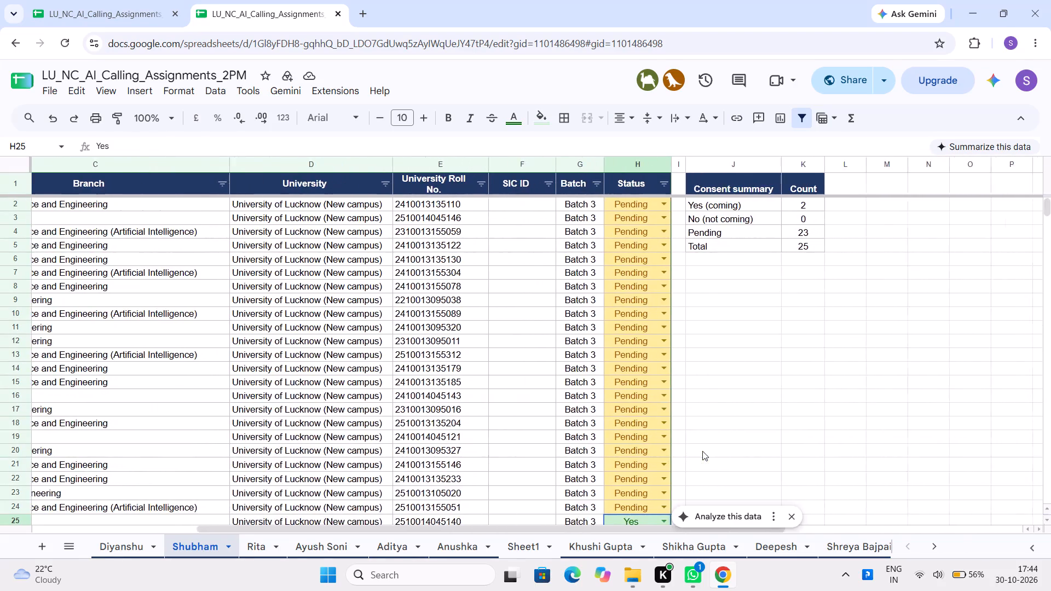
scroll(702, 451, right, 2)
scroll(749, 379, right, 2)
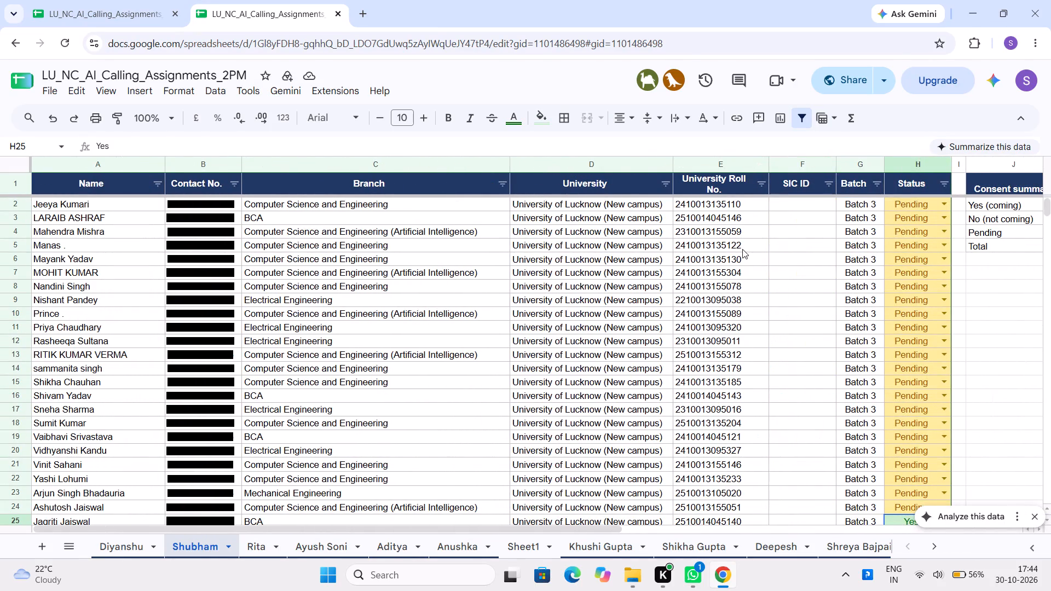
scroll(742, 249, left, 5)
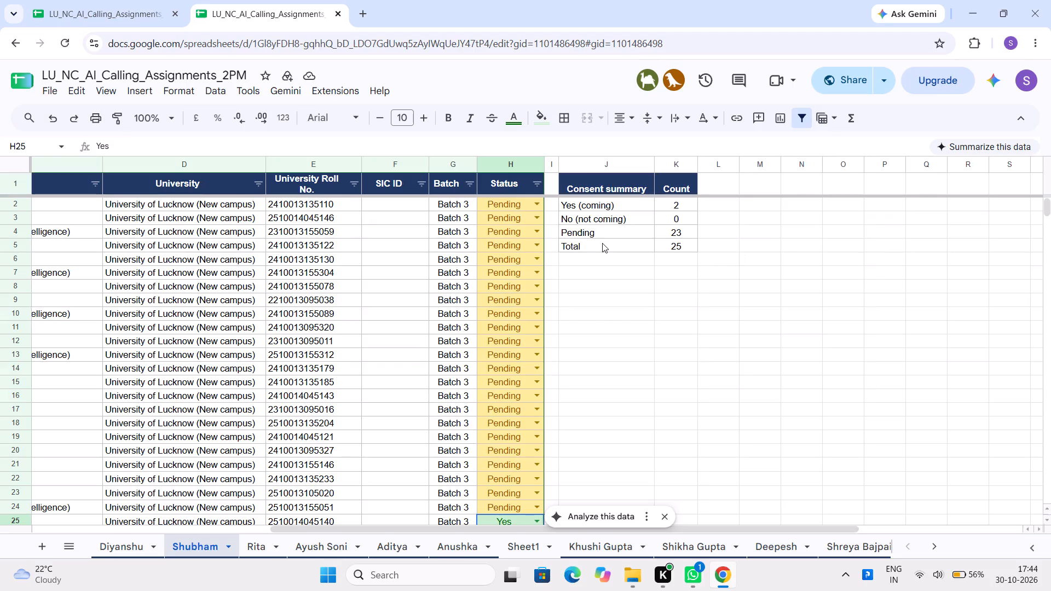
scroll(602, 243, down, 2)
scroll(602, 243, up, 2)
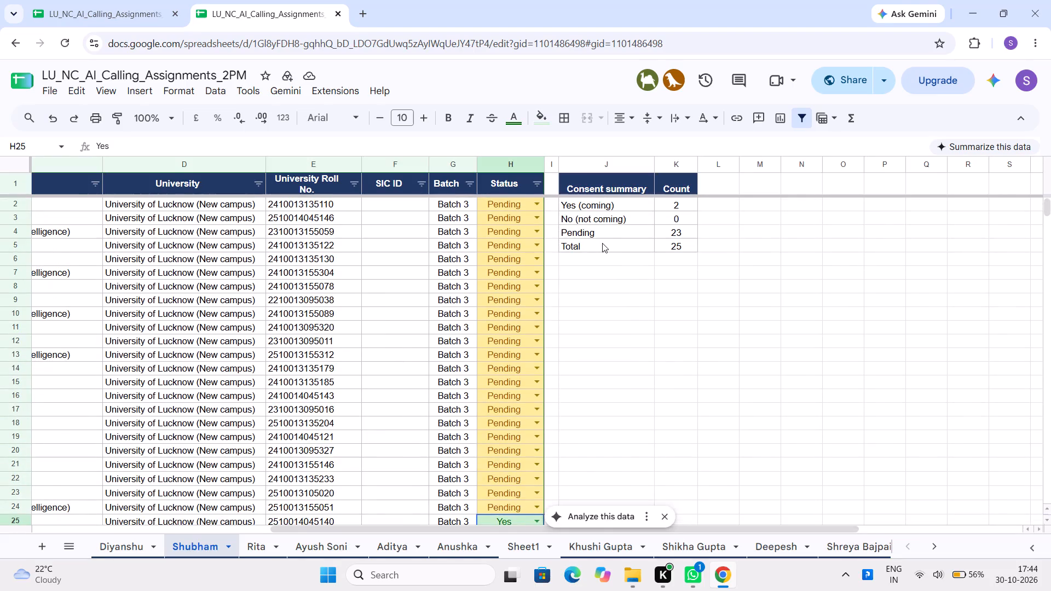
scroll(602, 243, up, 1)
scroll(516, 228, right, 4)
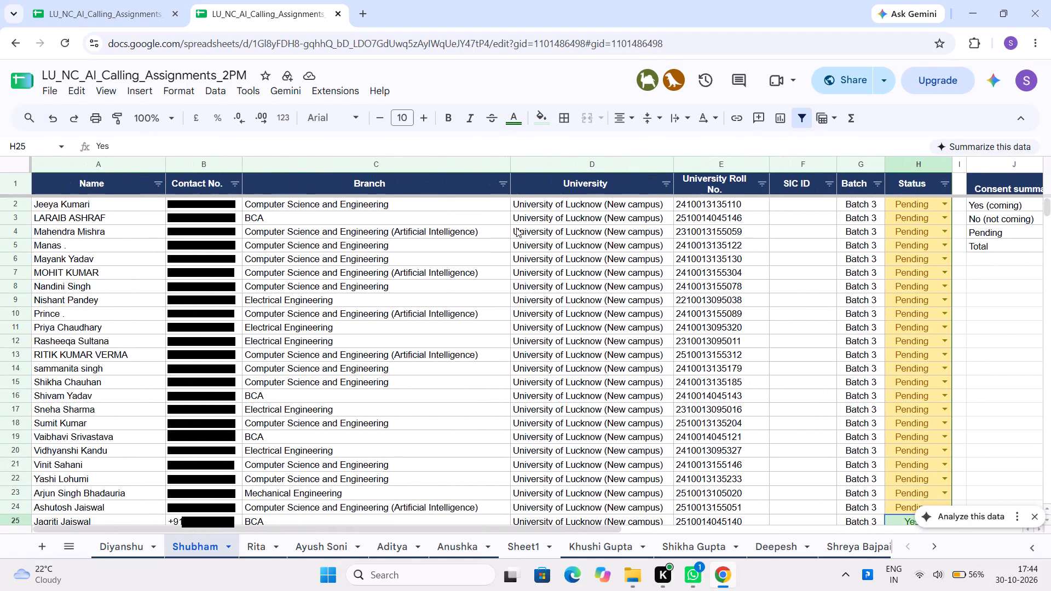
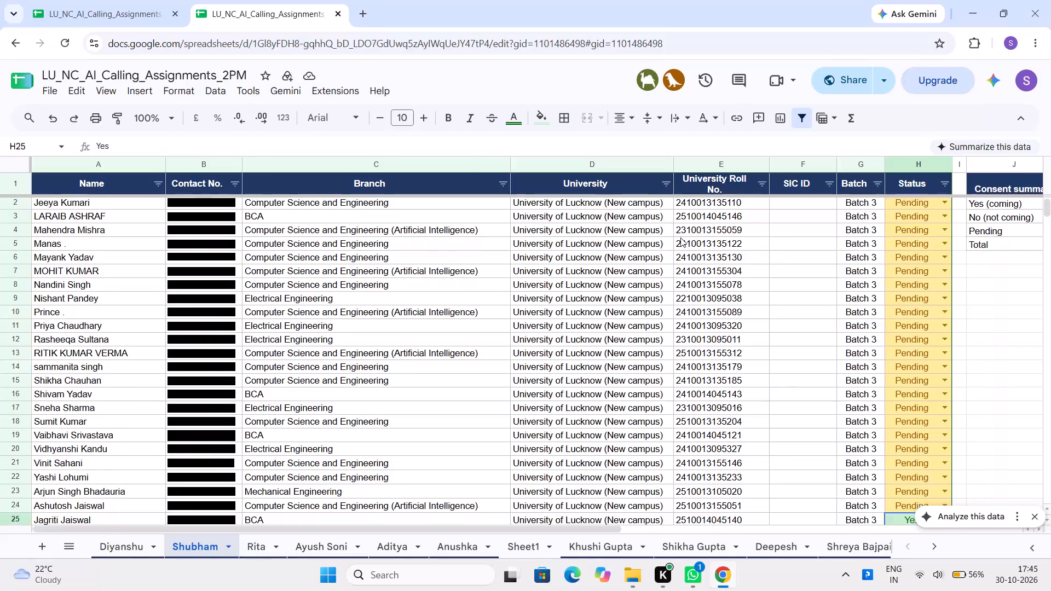
Set the Status of the Batch 3 students in rows 2 and 3 of the Shubham sheet to Yes.
scroll(680, 237, down, 1)
scroll(680, 237, right, 1)
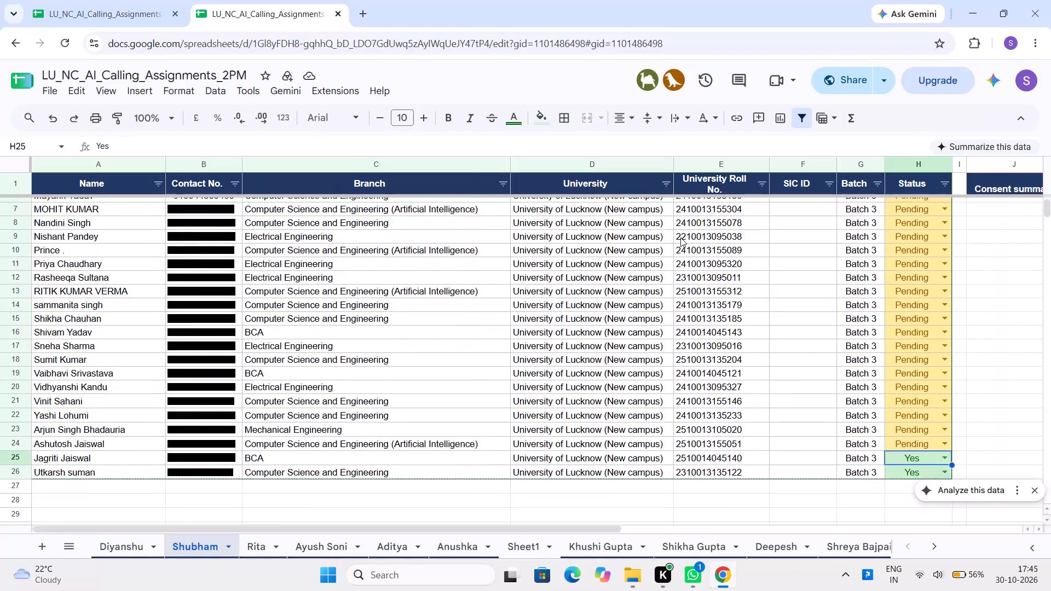
scroll(680, 237, up, 1)
scroll(680, 237, right, 3)
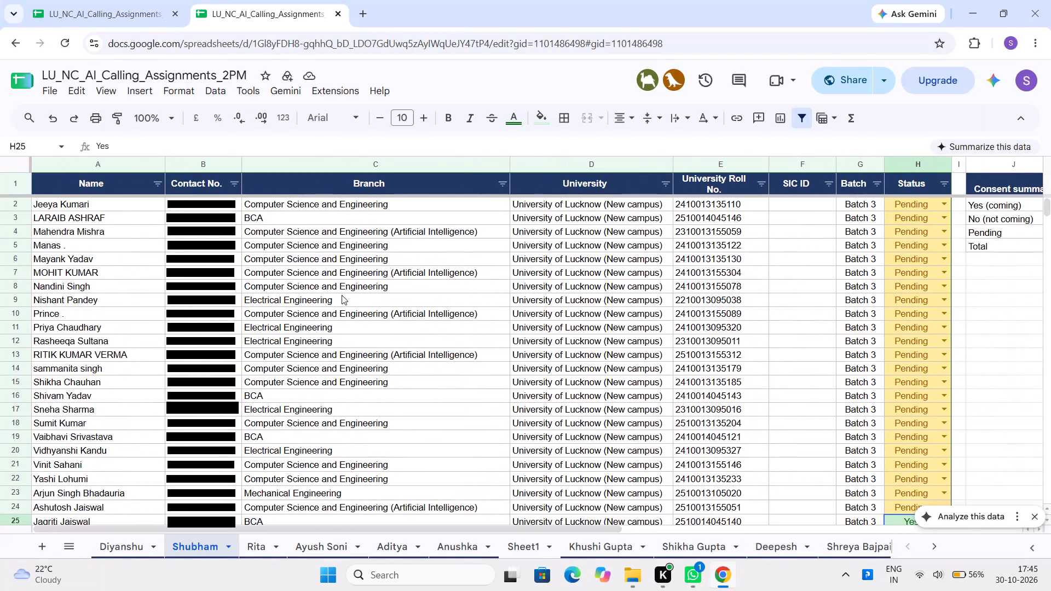
scroll(927, 294, down, 3)
scroll(927, 294, up, 3)
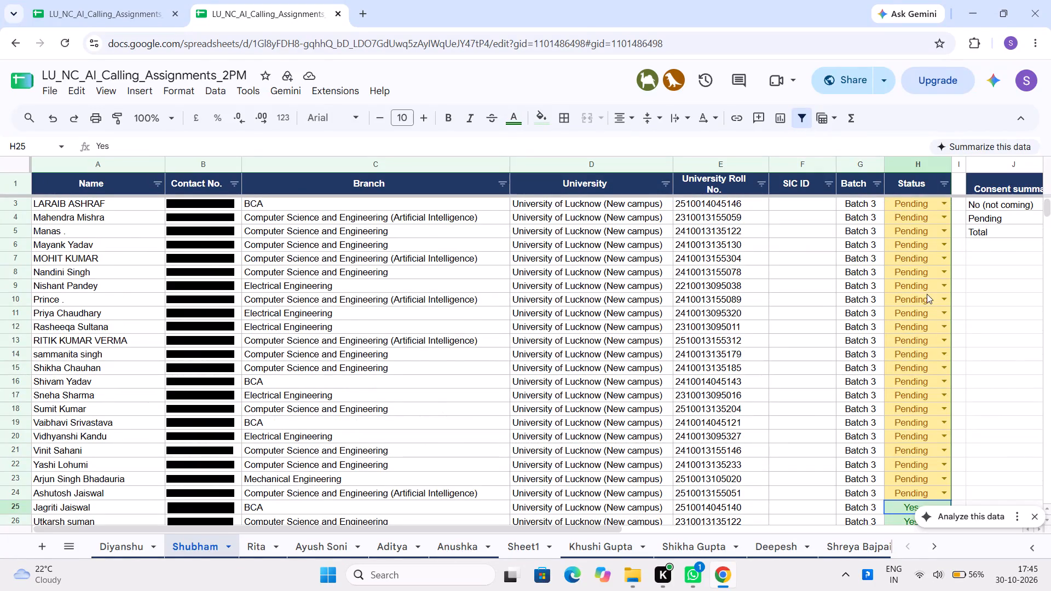
click(941, 207)
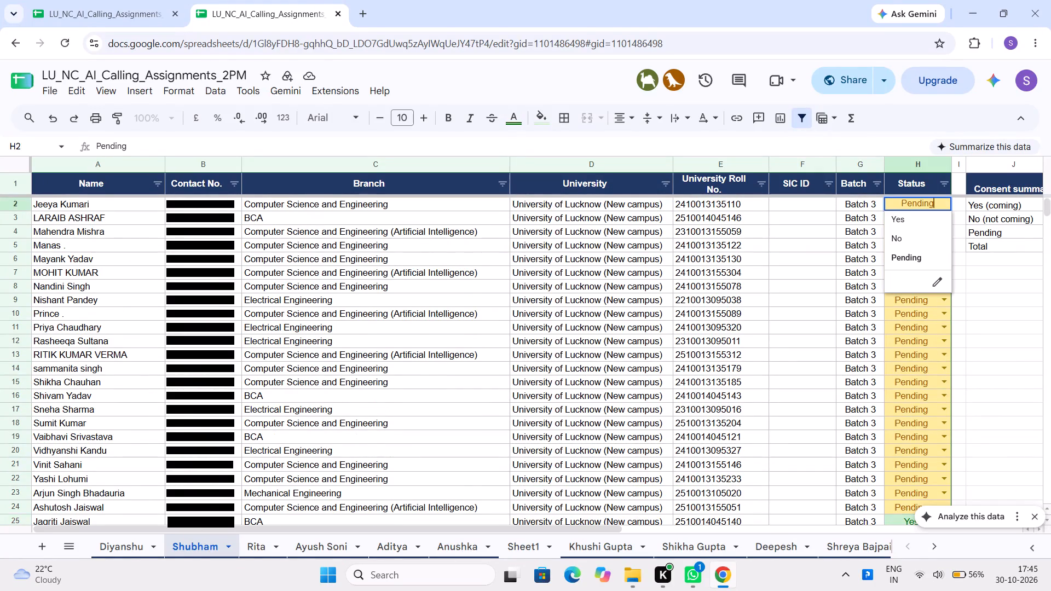
click(929, 228)
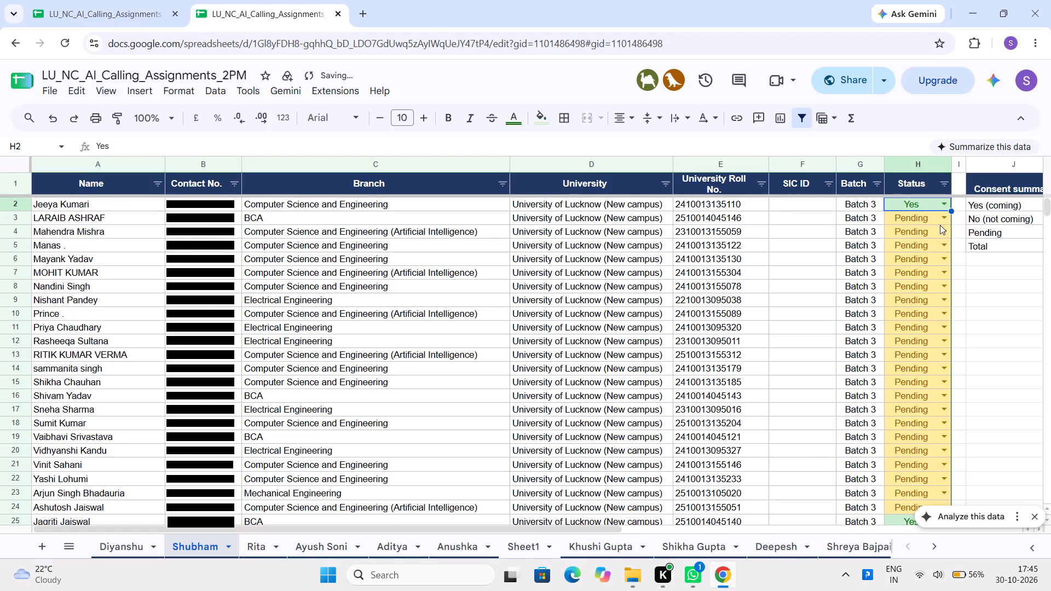
click(945, 222)
click(933, 234)
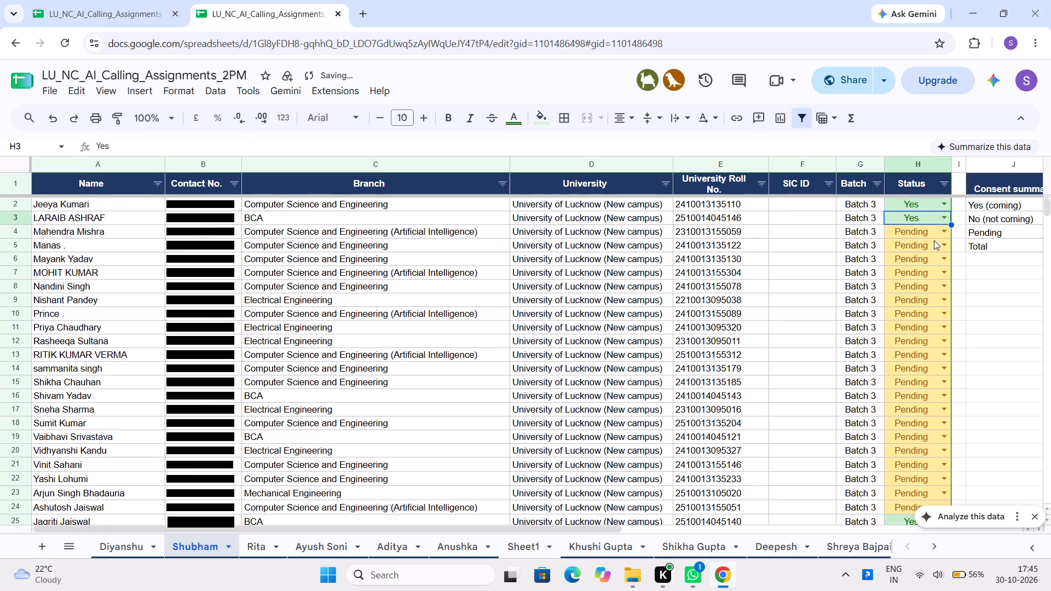
Set the Status of the Batch 3 student in row 5 to No and the one in row 4 to Yes.
click(934, 241)
click(933, 245)
click(941, 245)
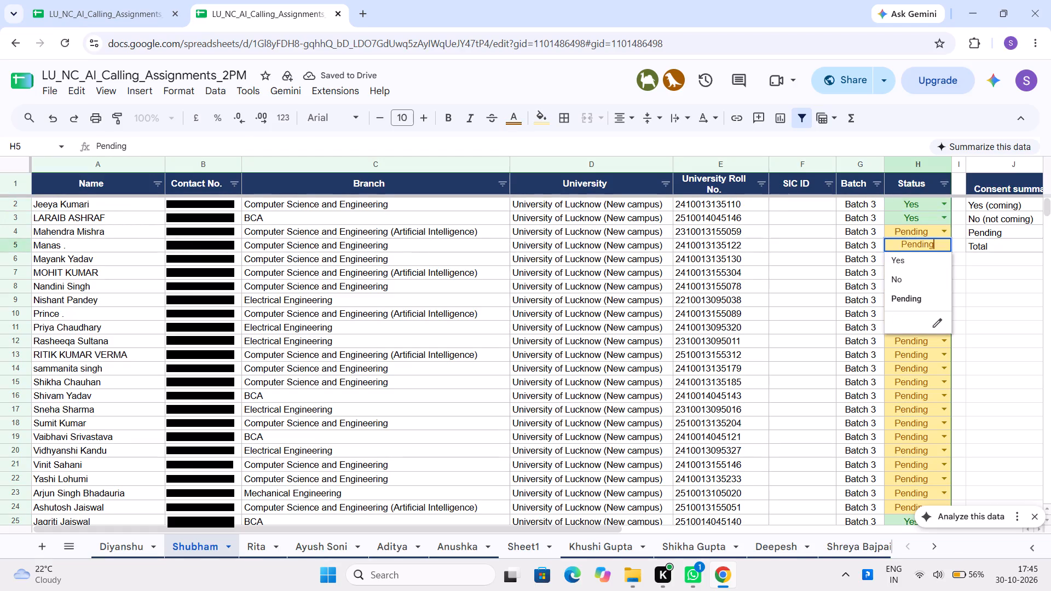
double_click(914, 289)
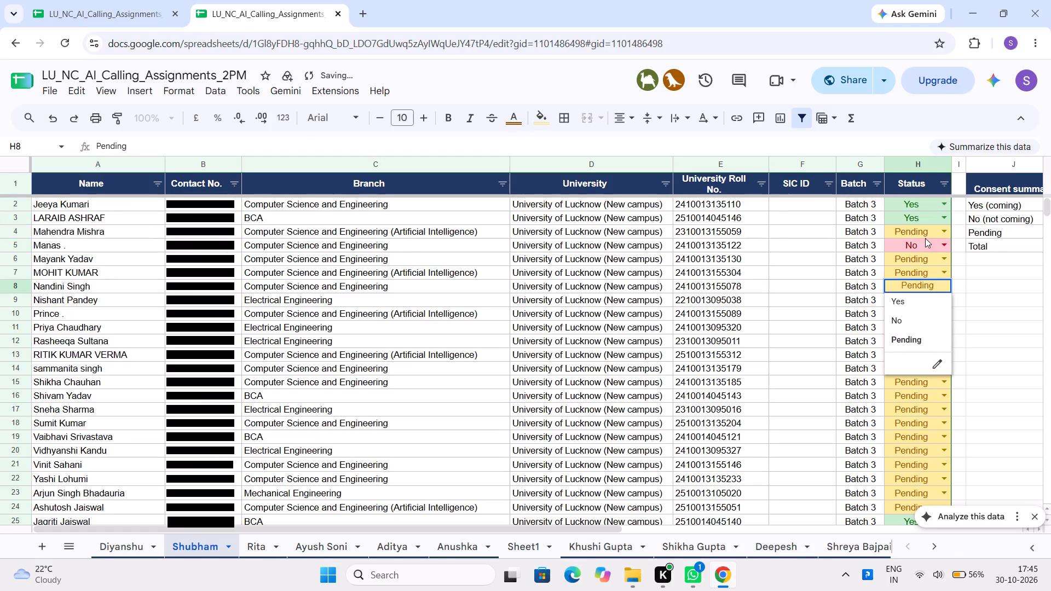
click(927, 233)
click(942, 233)
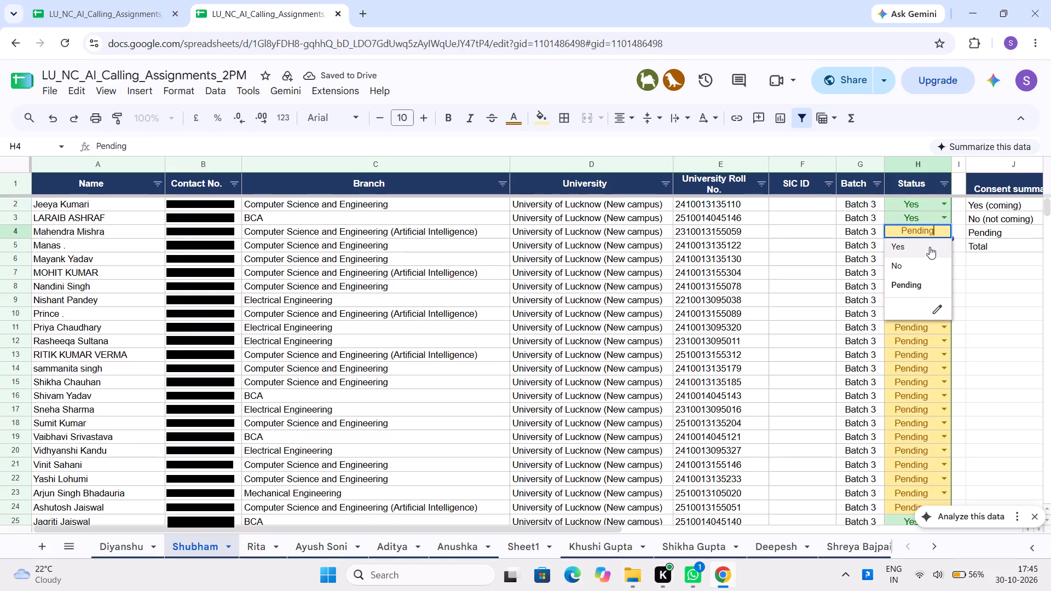
click(925, 250)
Set the Status of each Batch 3 student in rows 6 through 10 of the Shubham sheet to Yes.
click(927, 262)
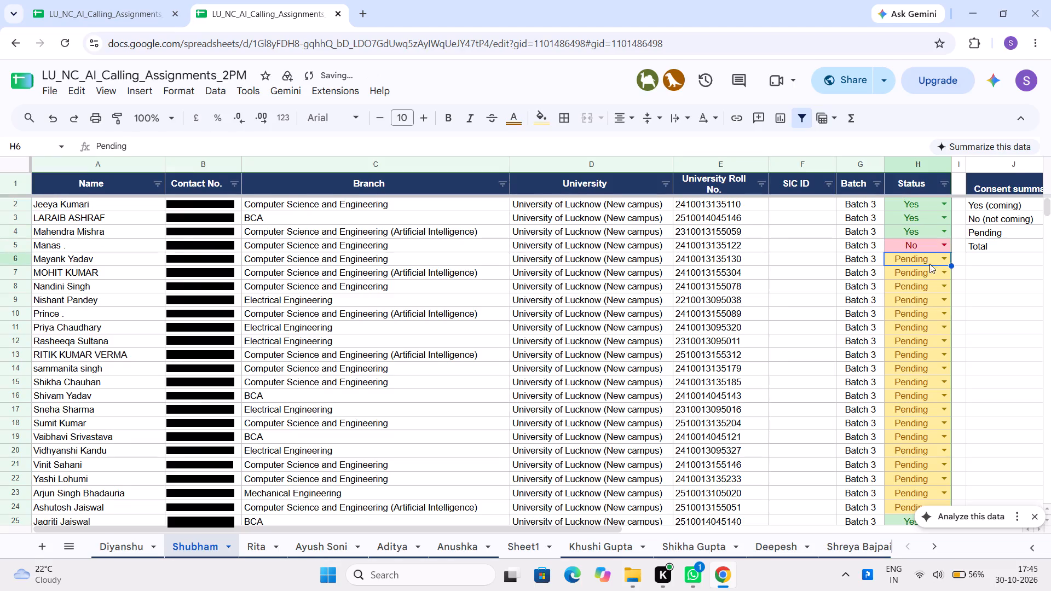
drag(943, 264, 921, 281)
click(921, 281)
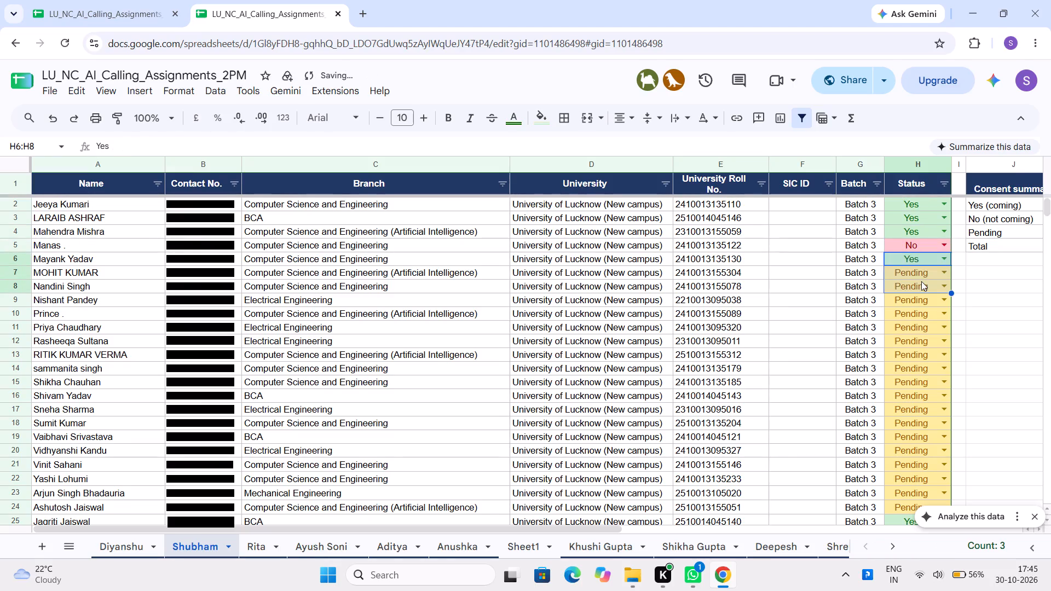
click(941, 273)
click(926, 287)
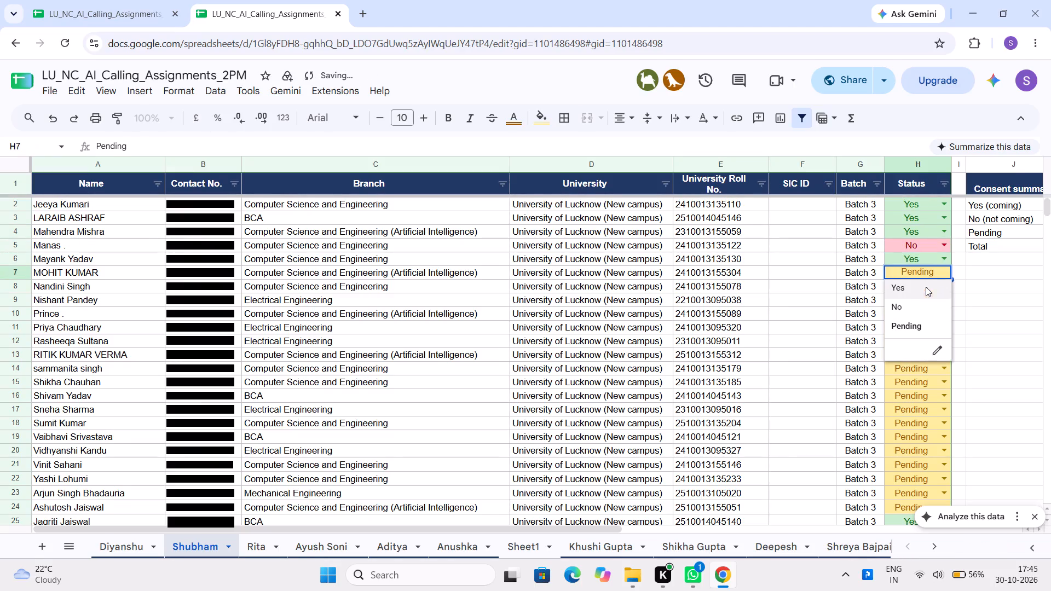
click(934, 287)
click(945, 286)
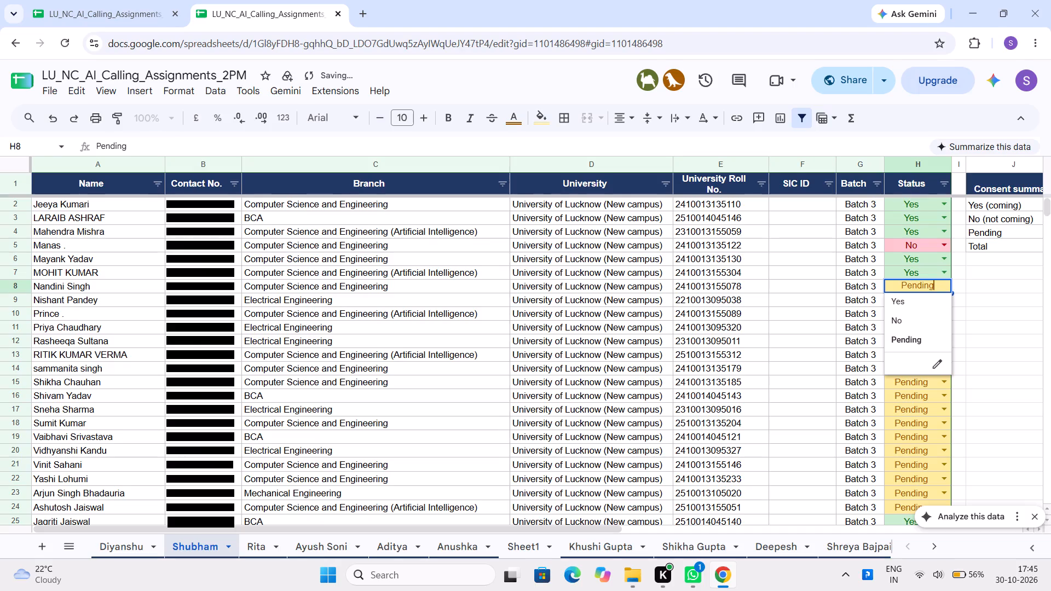
click(929, 303)
click(941, 298)
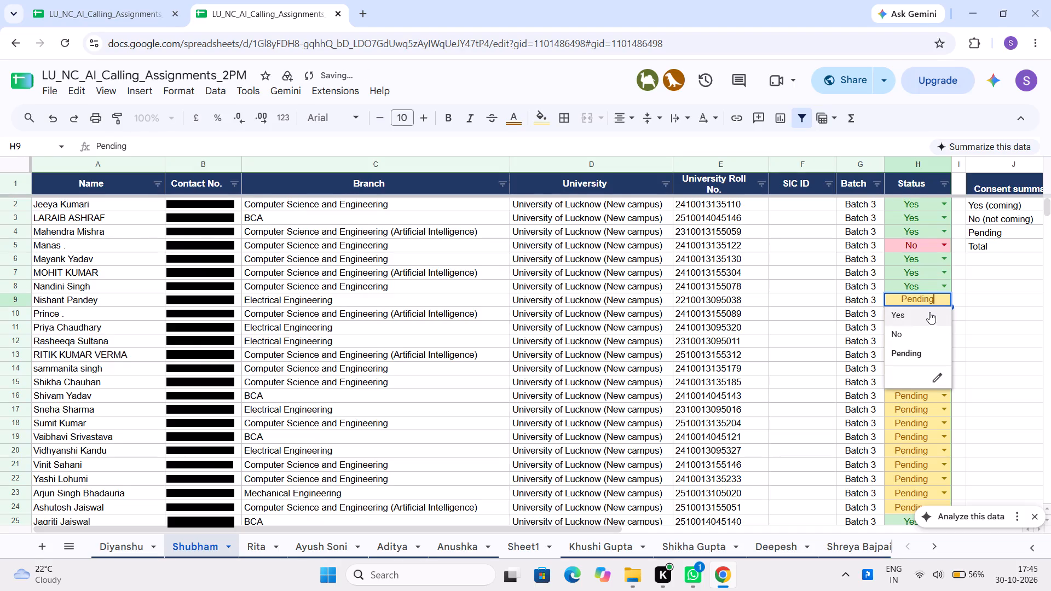
click(927, 315)
click(944, 313)
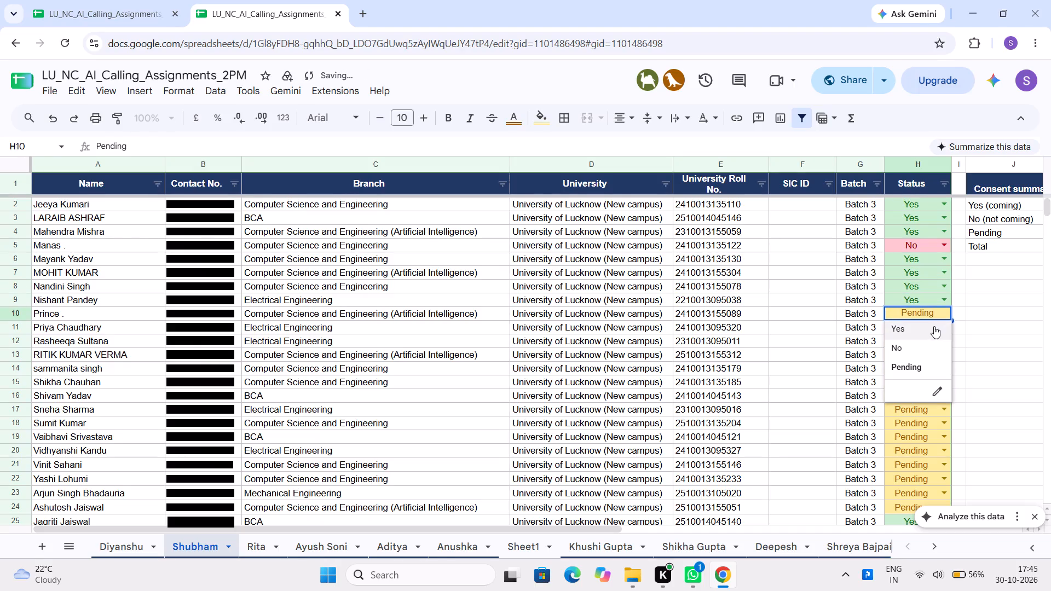
click(933, 327)
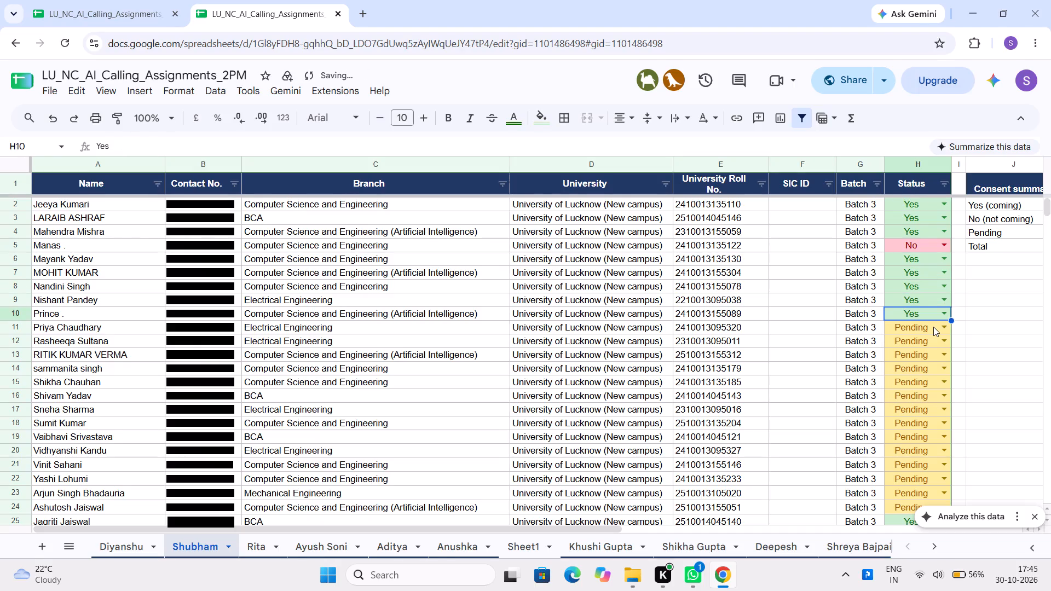
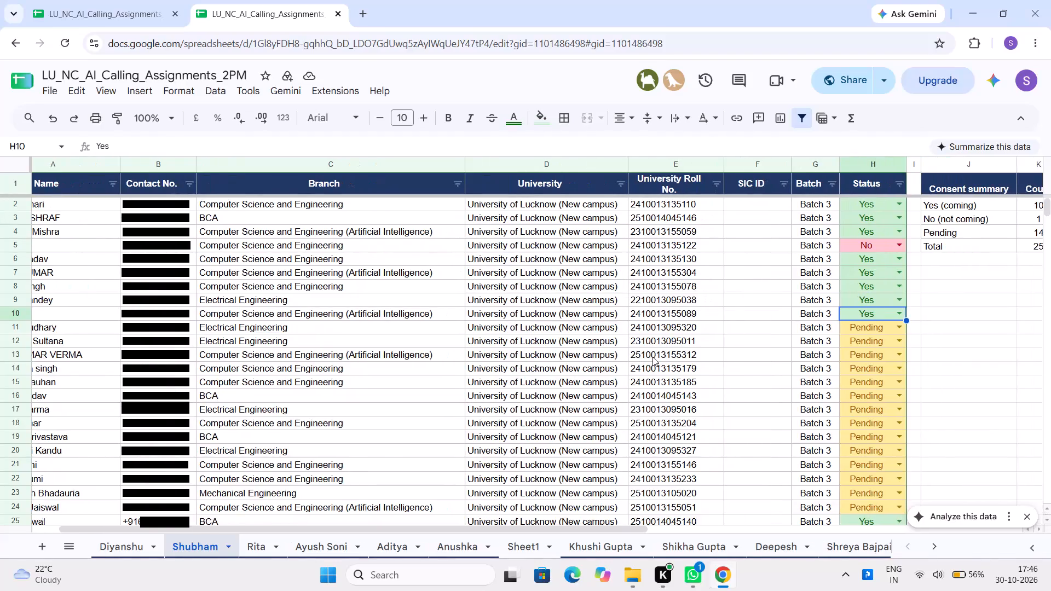
Set the Status of each Batch 3 student in rows 11 through 14 of the Shubham sheet to Yes.
scroll(652, 357, right, 2)
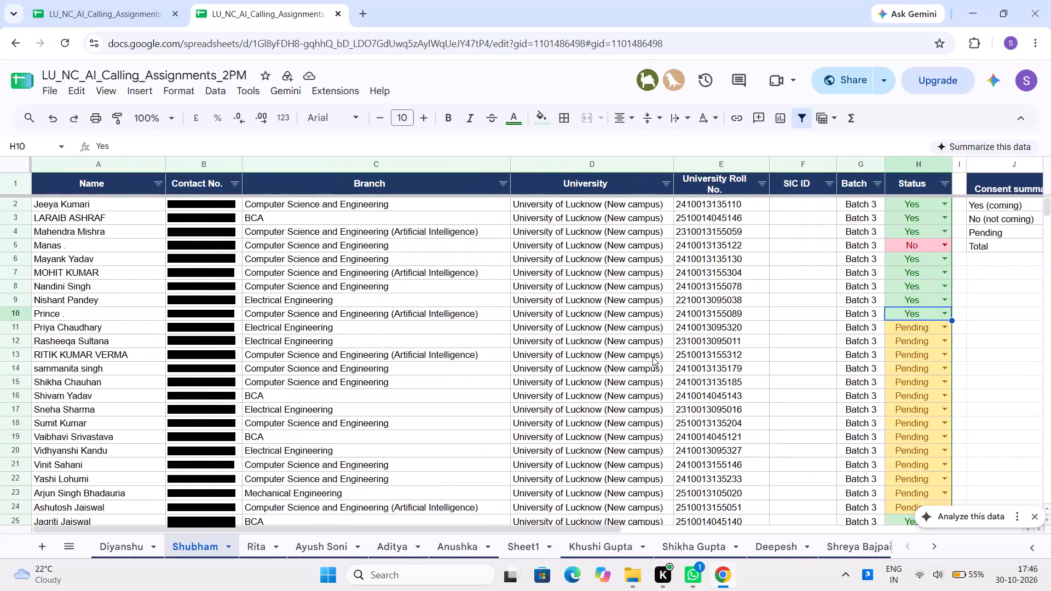
scroll(535, 294, up, 1)
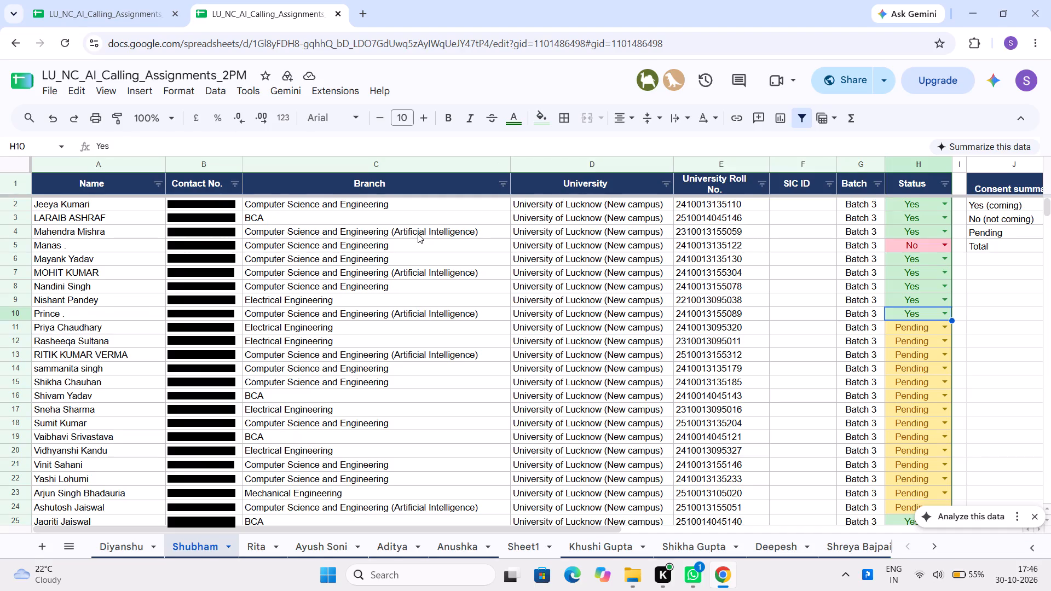
scroll(298, 227, down, 1)
scroll(298, 227, up, 3)
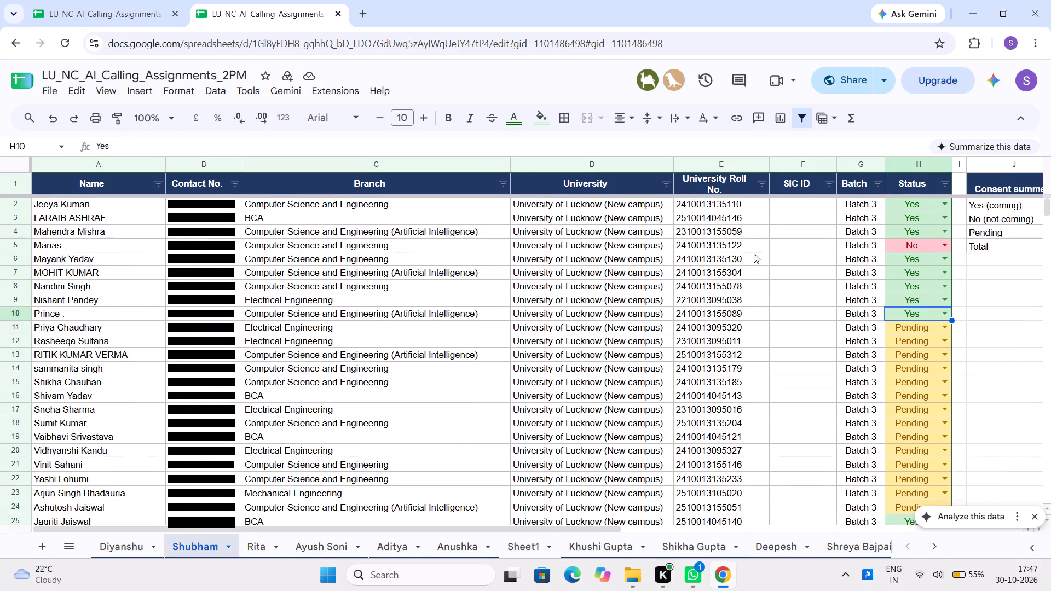
click(940, 325)
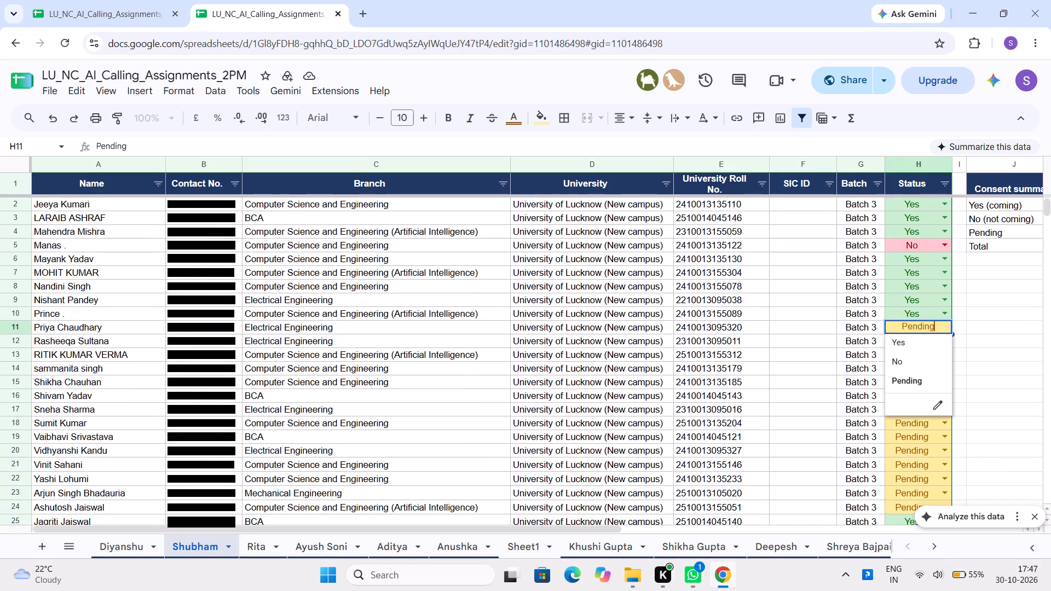
click(926, 343)
click(946, 341)
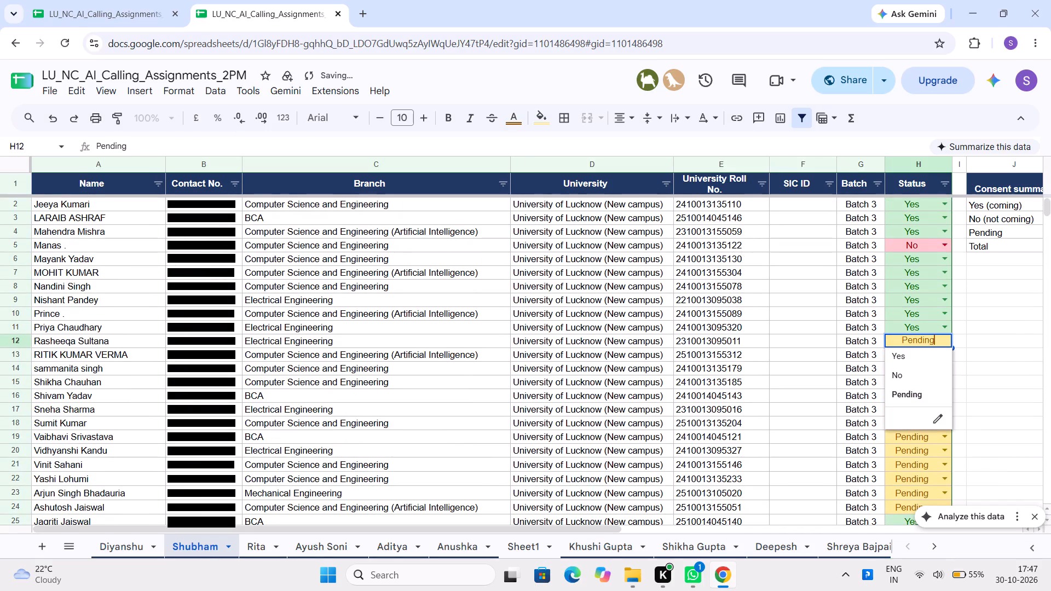
click(932, 354)
click(943, 352)
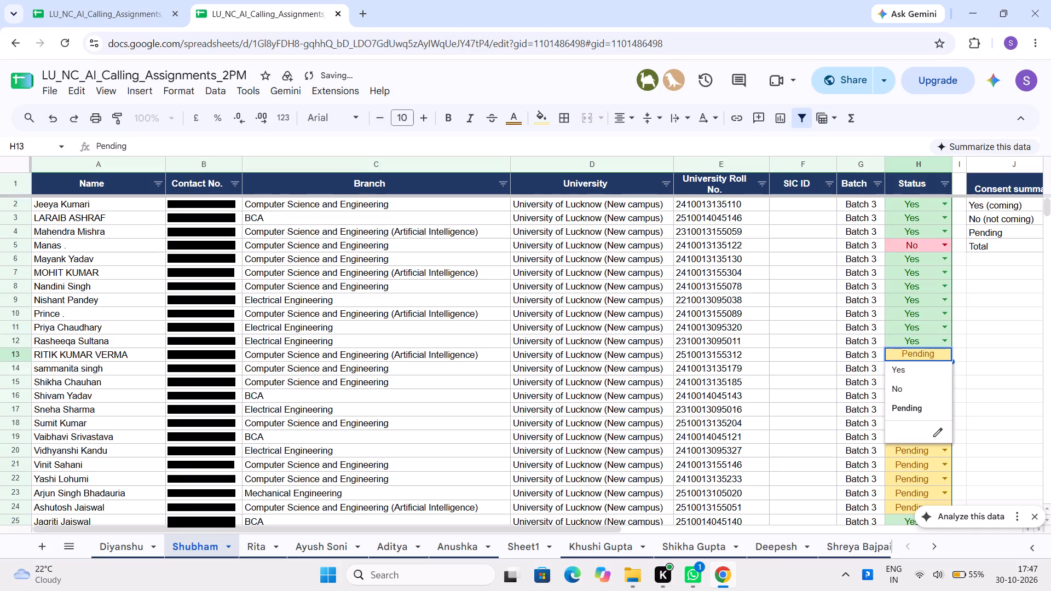
click(922, 368)
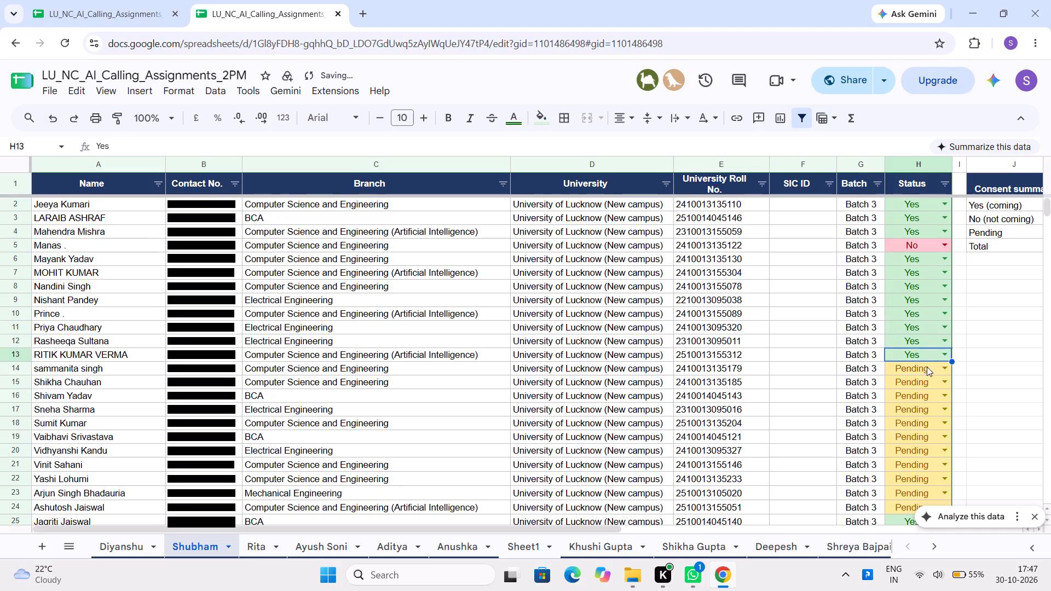
click(942, 365)
click(928, 381)
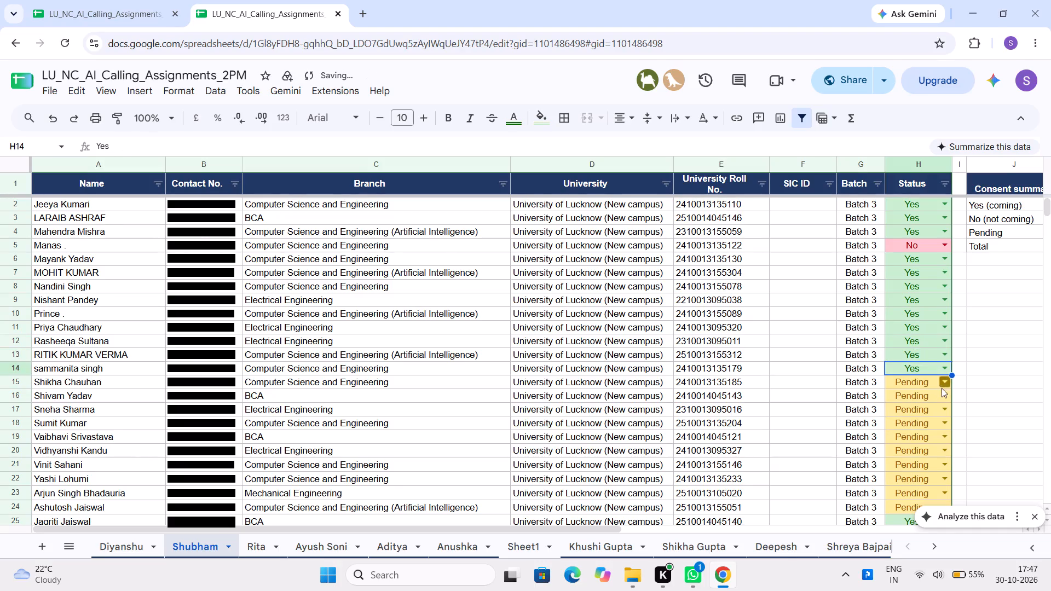
Set the Status of the Batch 3 student in row 21 to Yes.
scroll(945, 393, down, 3)
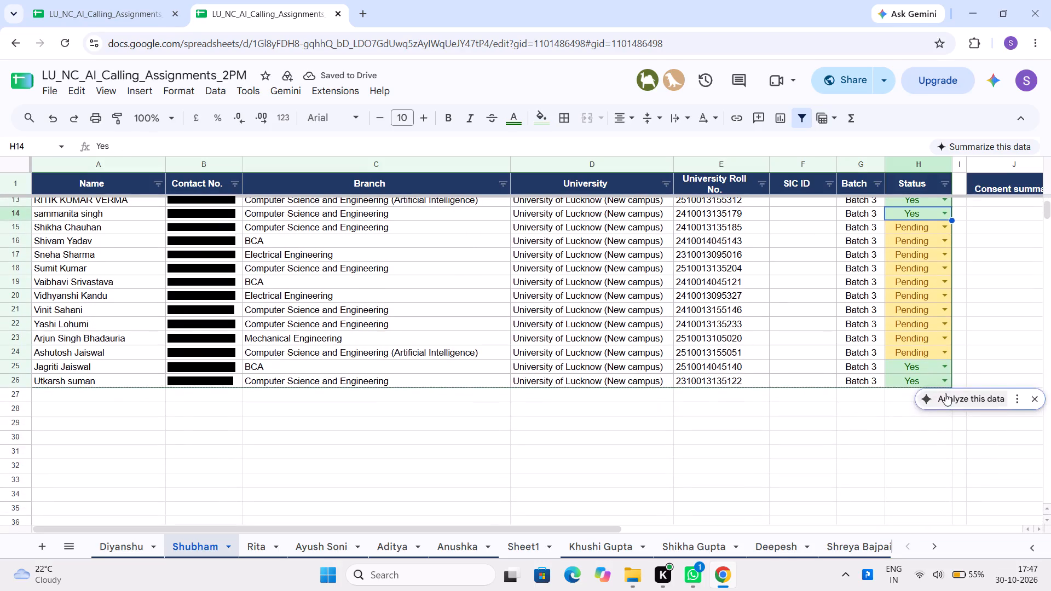
click(942, 305)
click(923, 326)
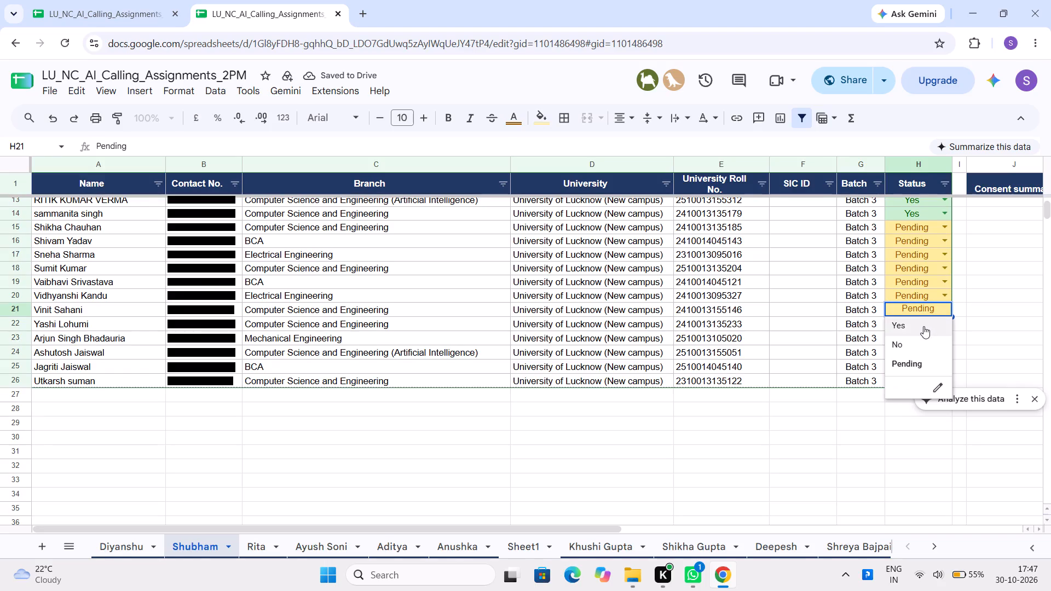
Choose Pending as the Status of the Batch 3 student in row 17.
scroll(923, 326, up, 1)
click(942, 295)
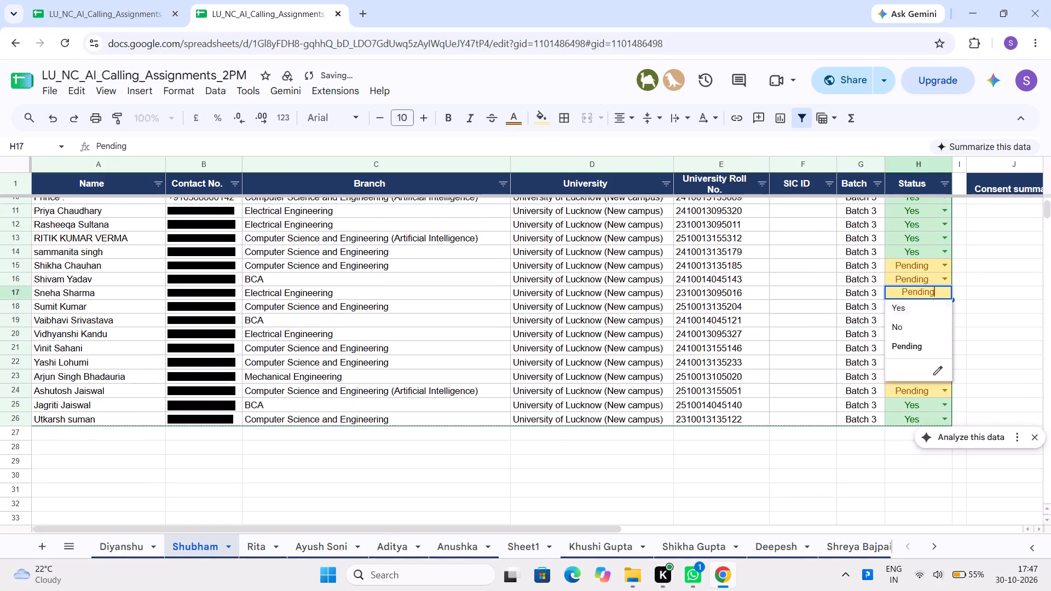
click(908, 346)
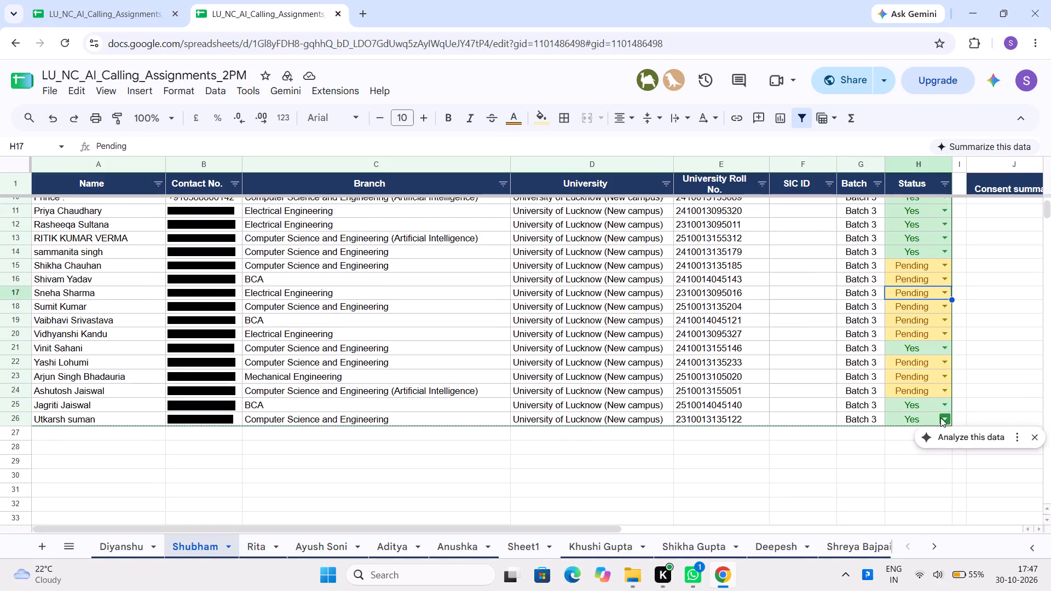
Set the Status of the Batch 3 student in row 24 to No.
click(944, 394)
click(923, 430)
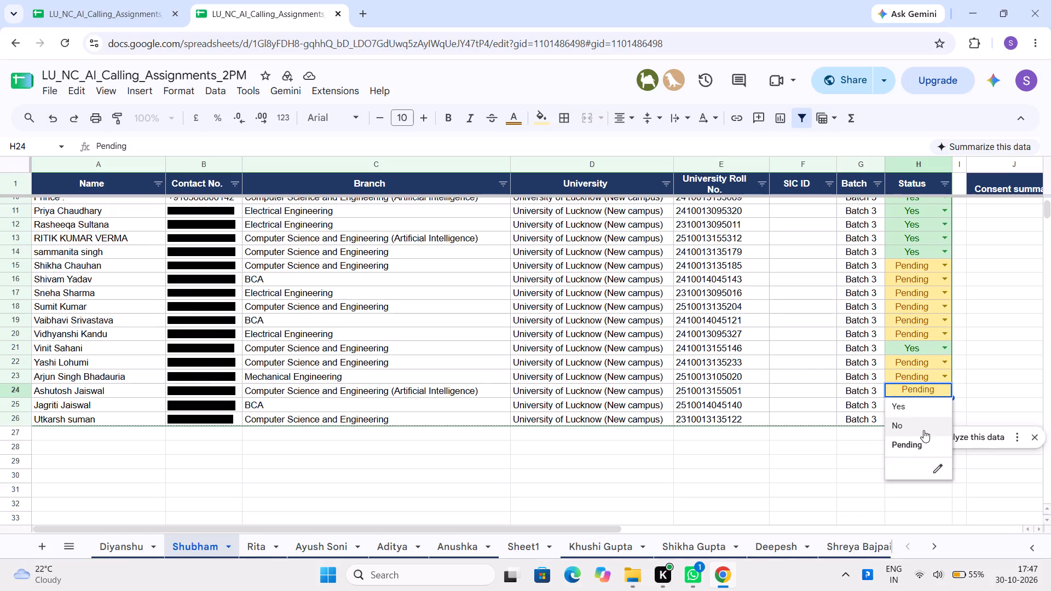
Choose Pending as the Status of the Batch 3 students in rows 15 and 16 of the Shubham sheet.
scroll(590, 386, up, 3)
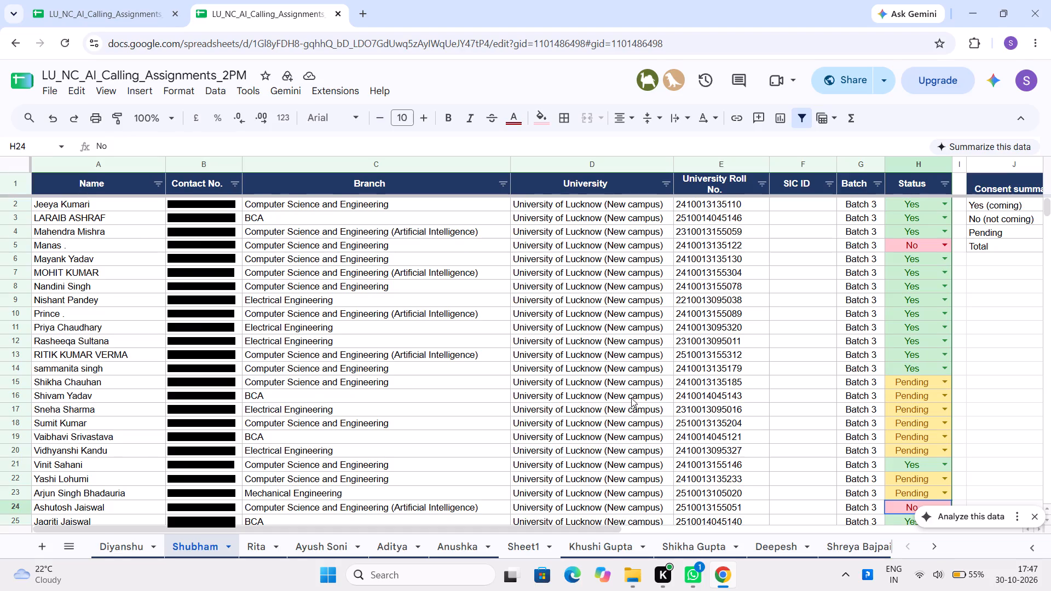
click(916, 383)
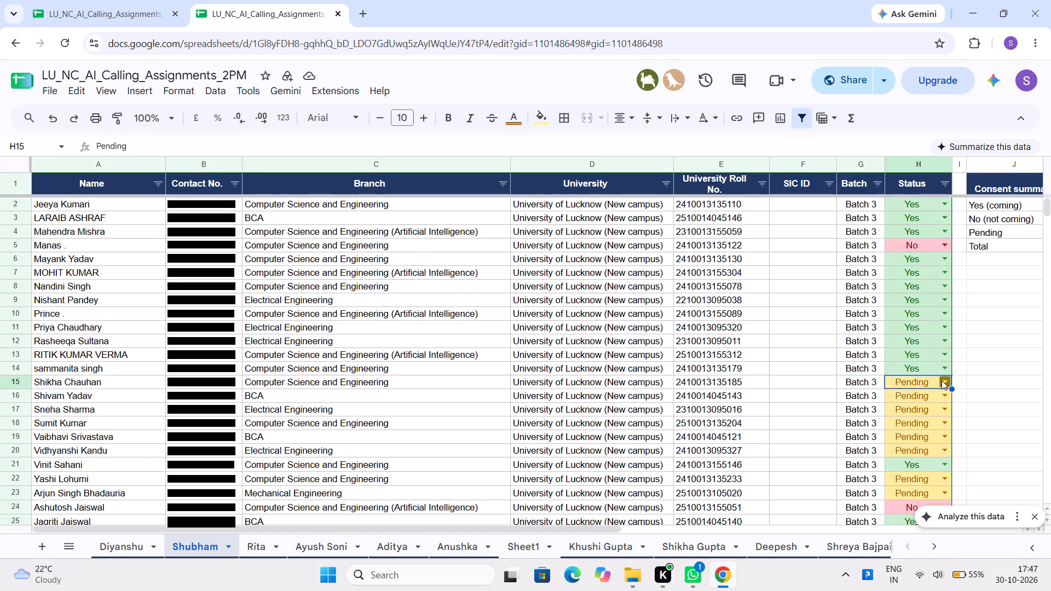
click(942, 380)
click(915, 431)
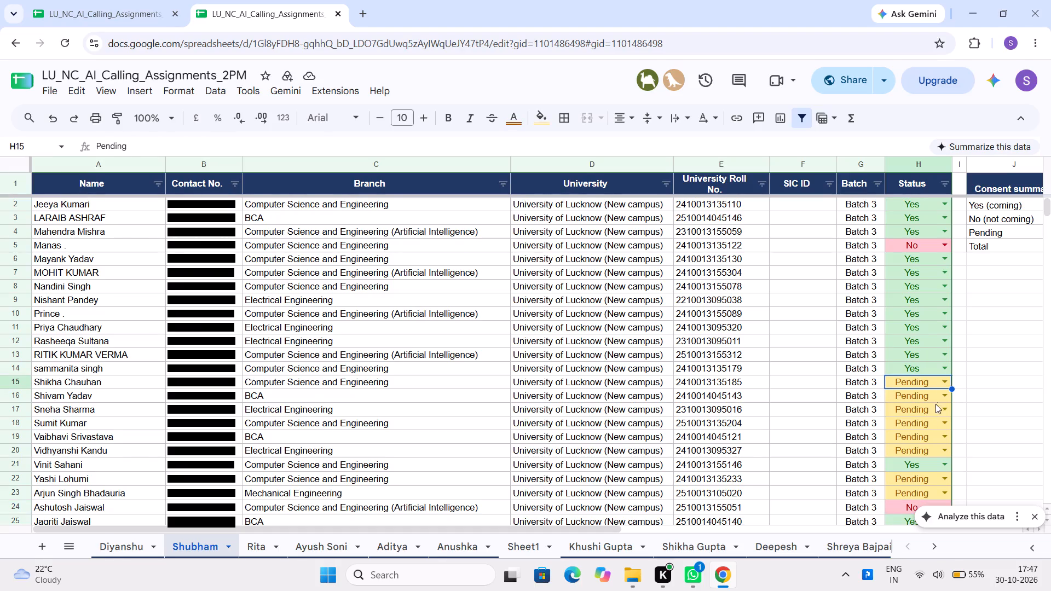
click(941, 396)
click(918, 442)
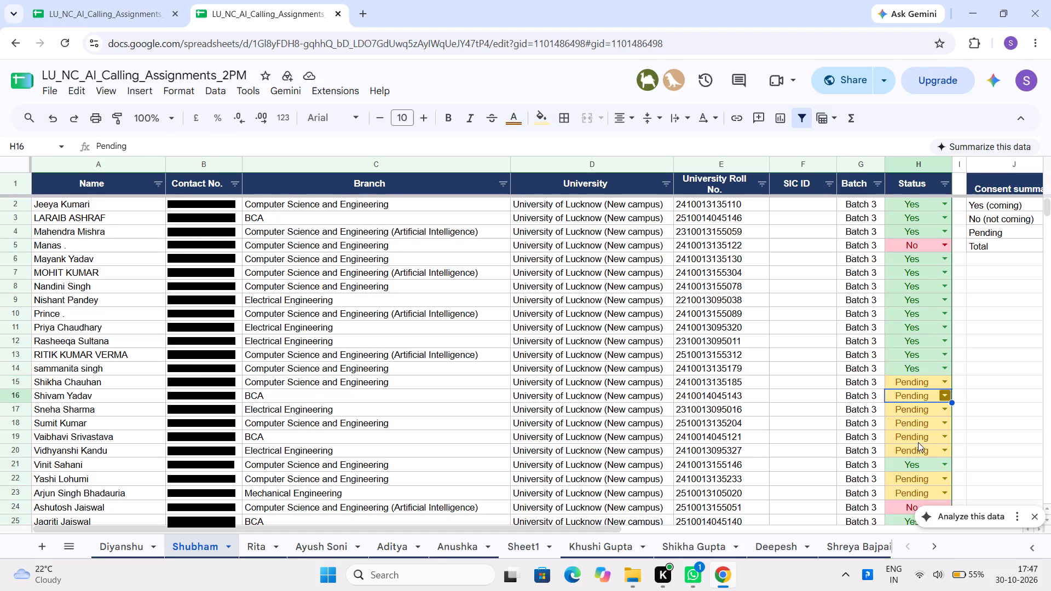
Set the Status of the Batch 3 students in rows 17 and 18 of the Shubham sheet to Yes.
click(943, 404)
click(930, 428)
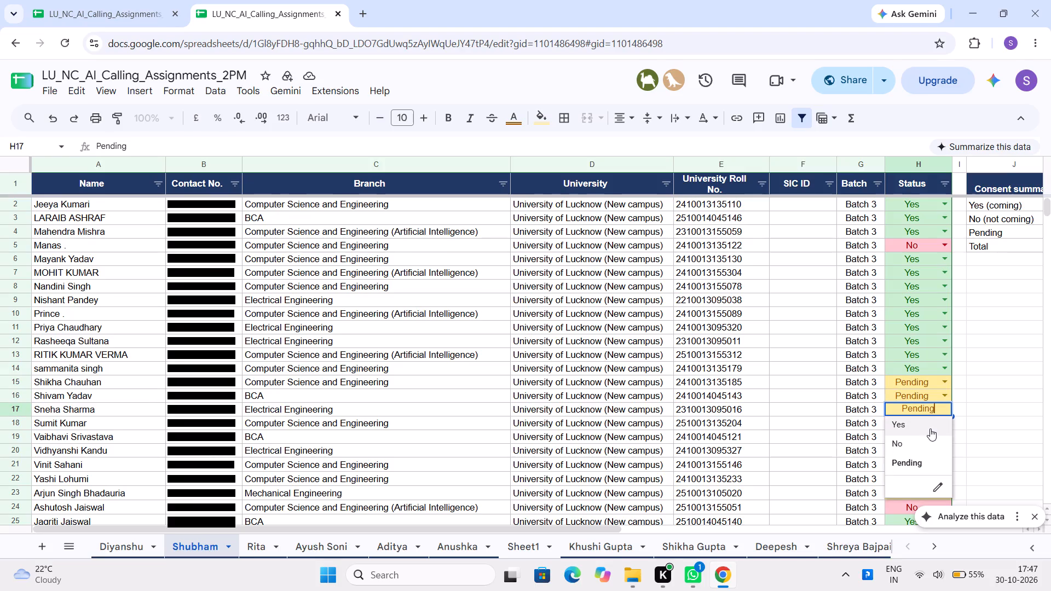
drag(943, 430, 946, 422)
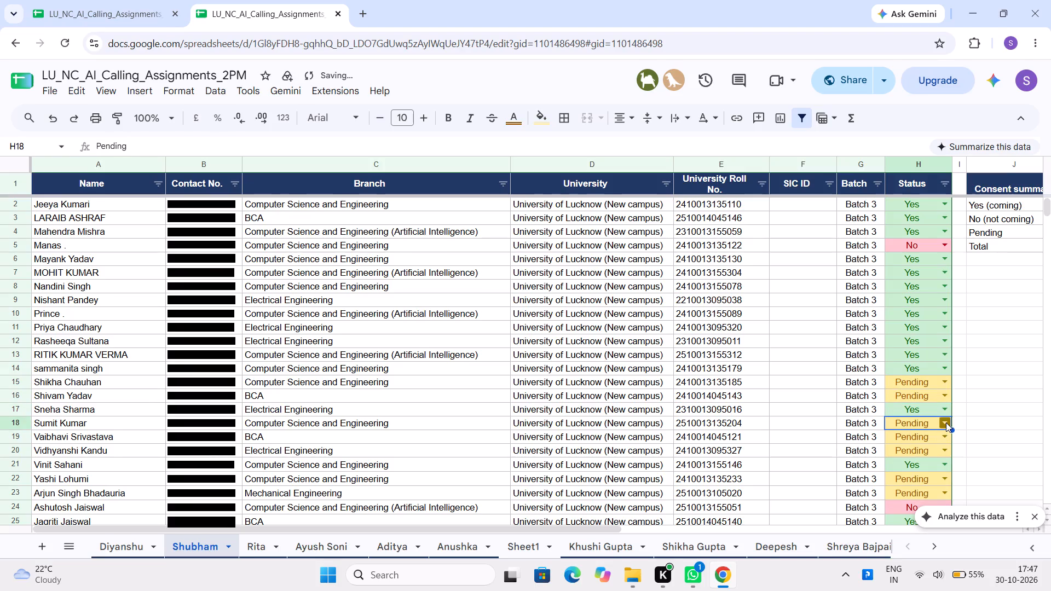
click(946, 422)
click(933, 441)
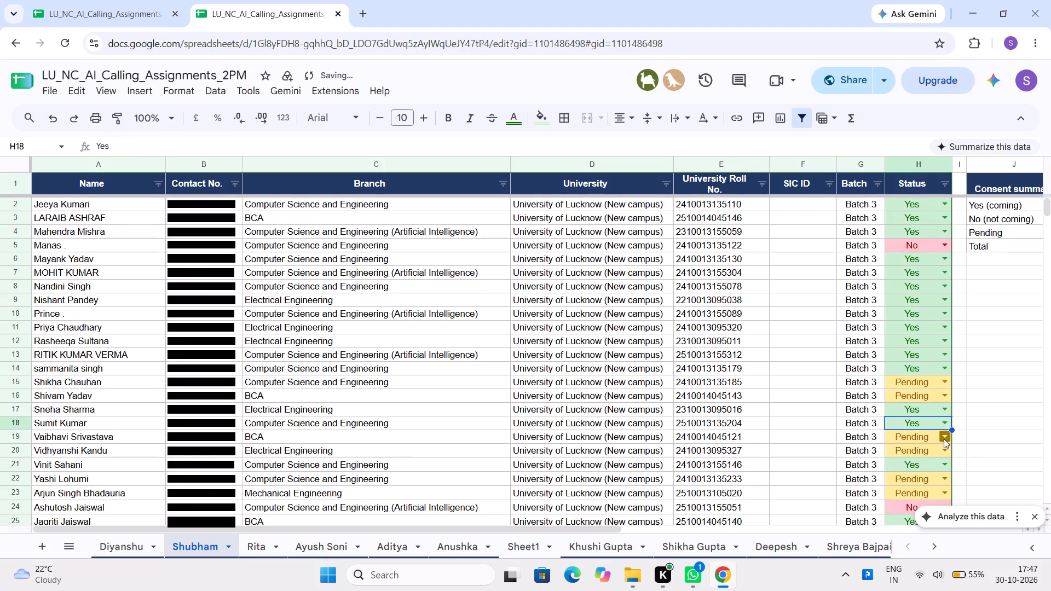
Open the Status choices for the Batch 3 student in row 19.
click(944, 439)
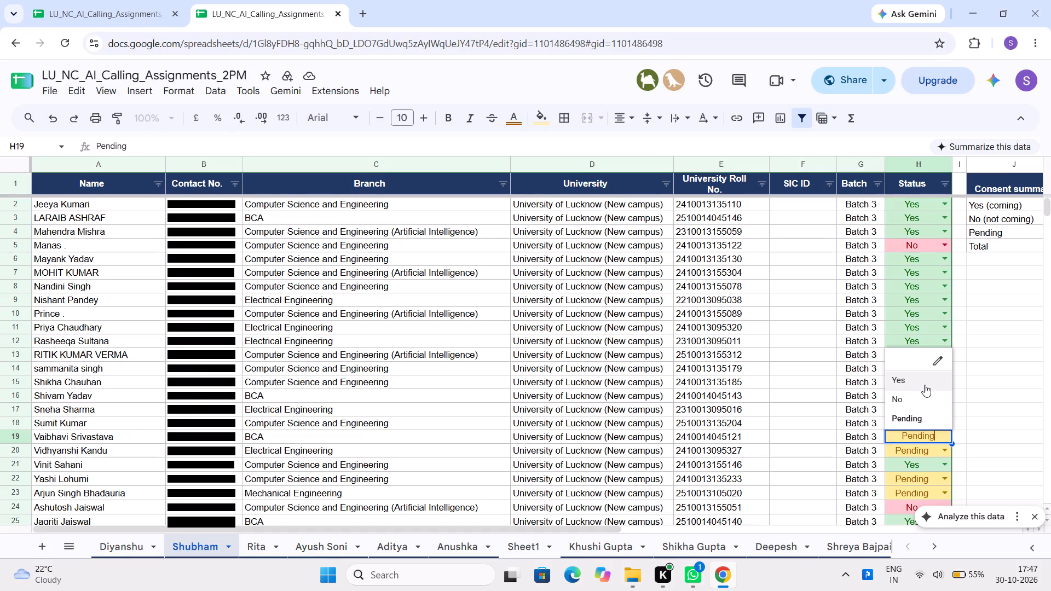
Set the Status of the Batch 3 students in rows 19 and 22 of the Shubham sheet to Yes.
click(925, 385)
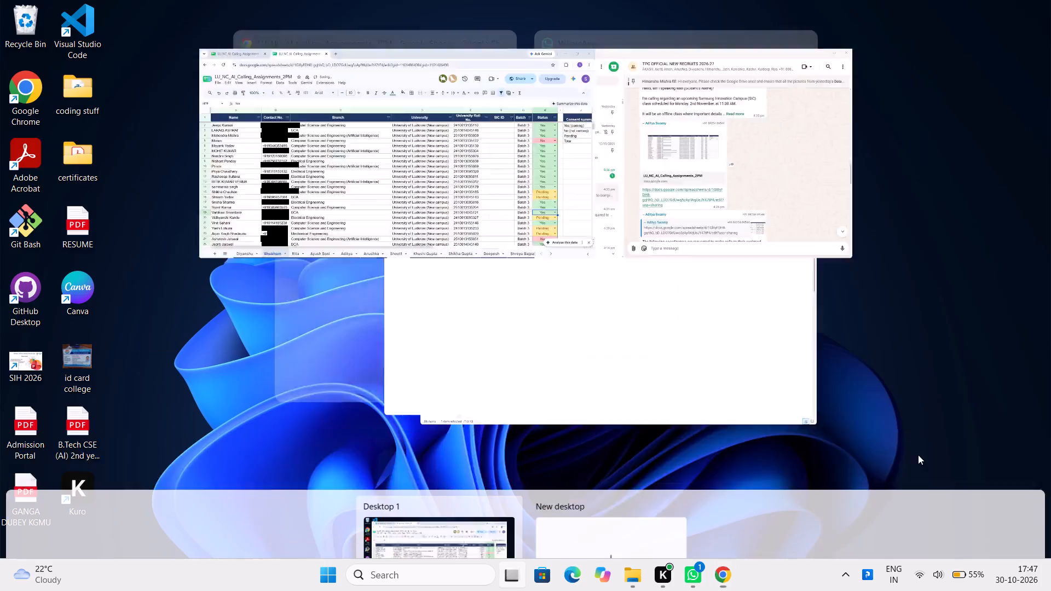
click(472, 164)
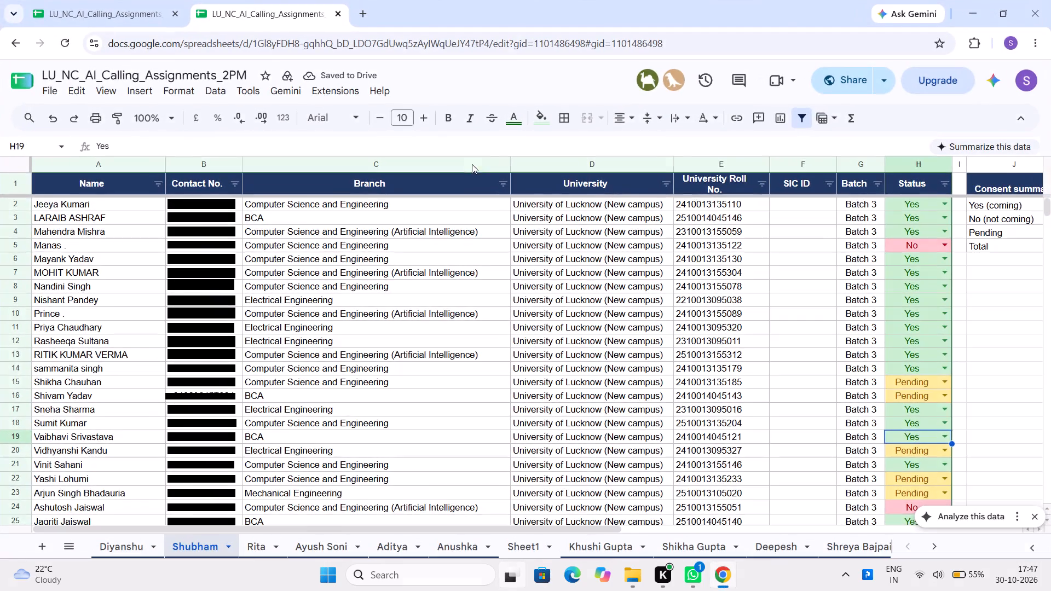
scroll(748, 369, down, 3)
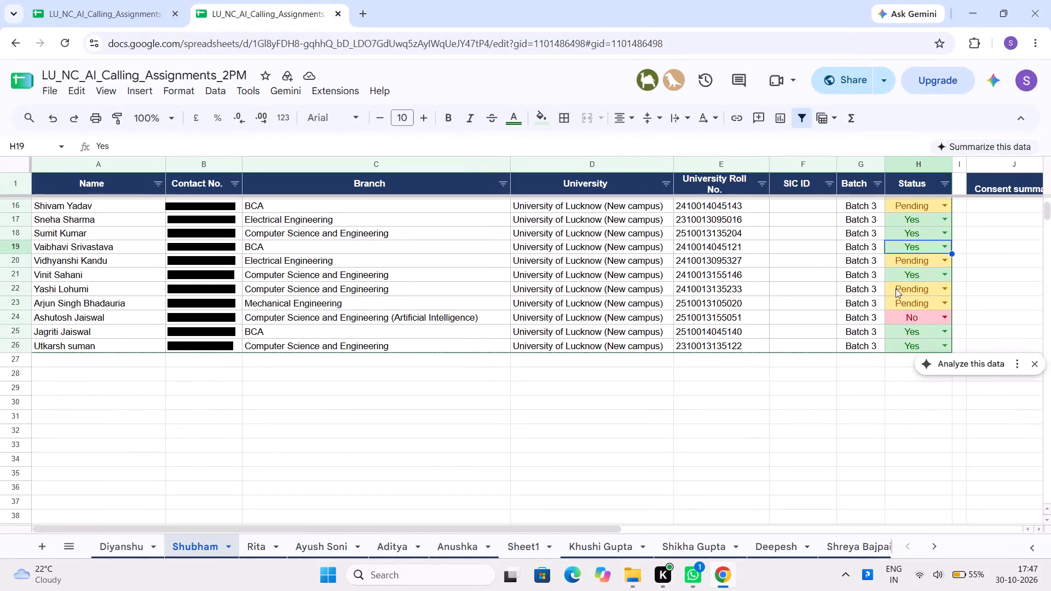
click(944, 288)
click(923, 309)
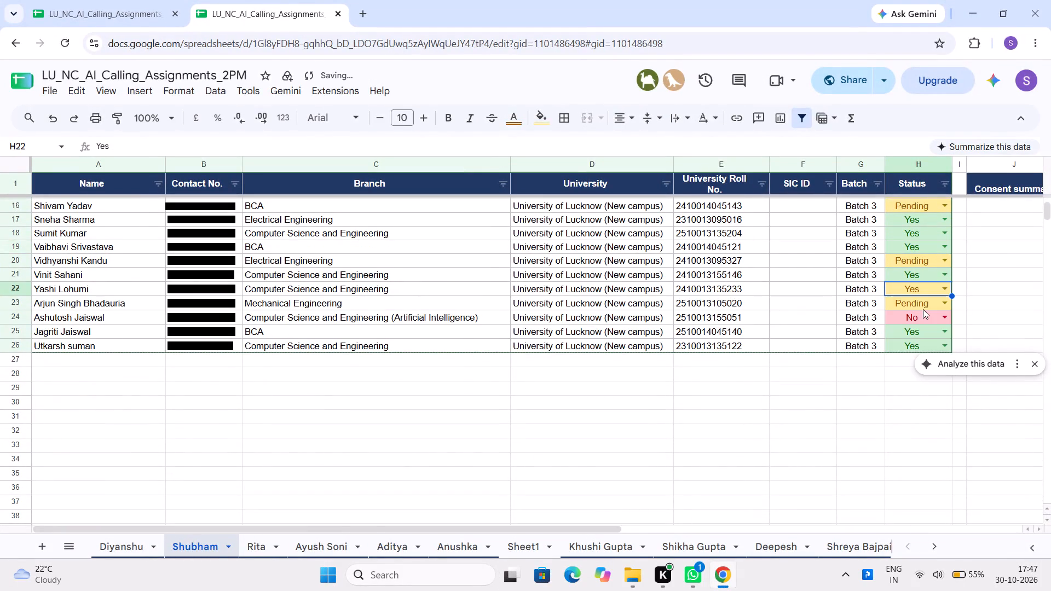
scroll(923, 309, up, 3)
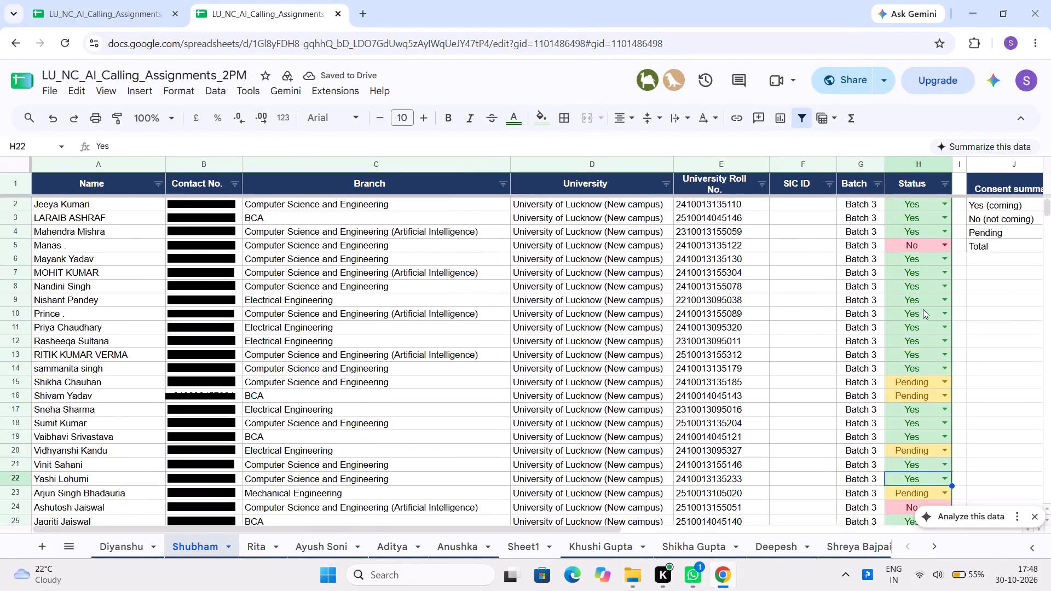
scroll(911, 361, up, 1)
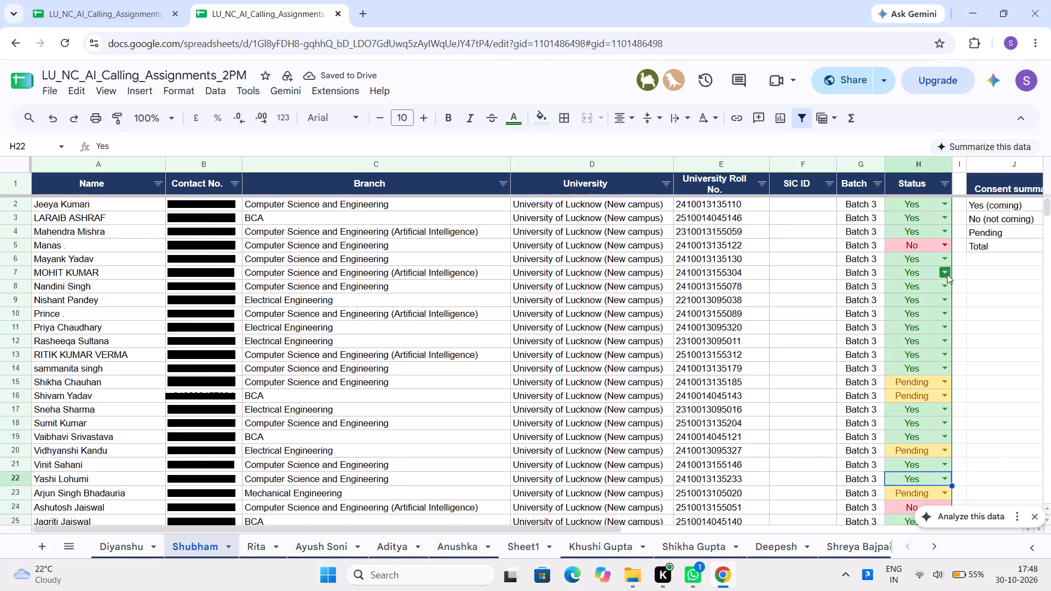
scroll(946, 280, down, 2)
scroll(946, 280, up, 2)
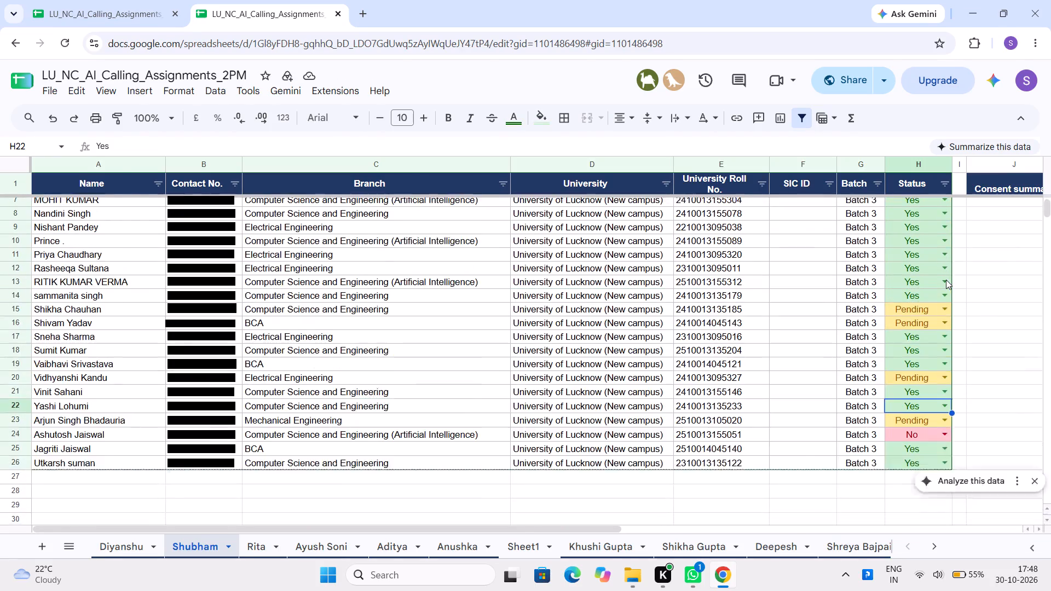
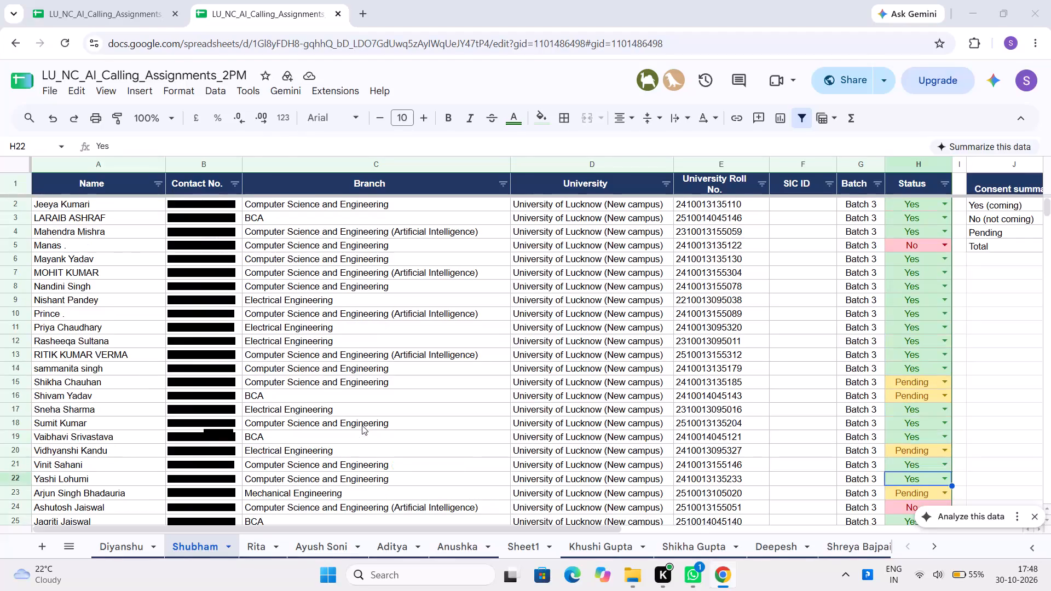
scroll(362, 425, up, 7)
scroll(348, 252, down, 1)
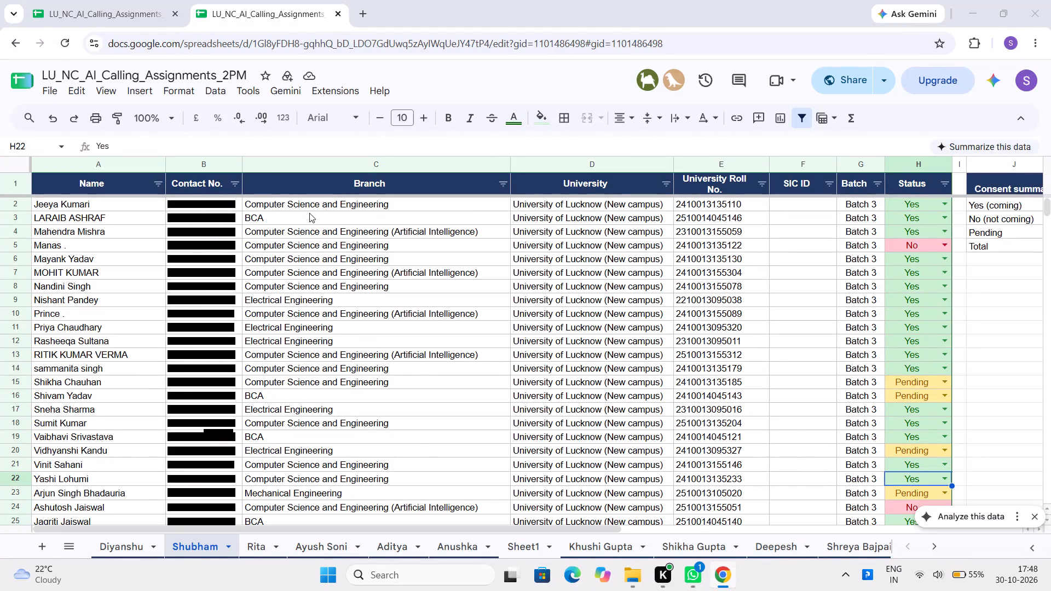
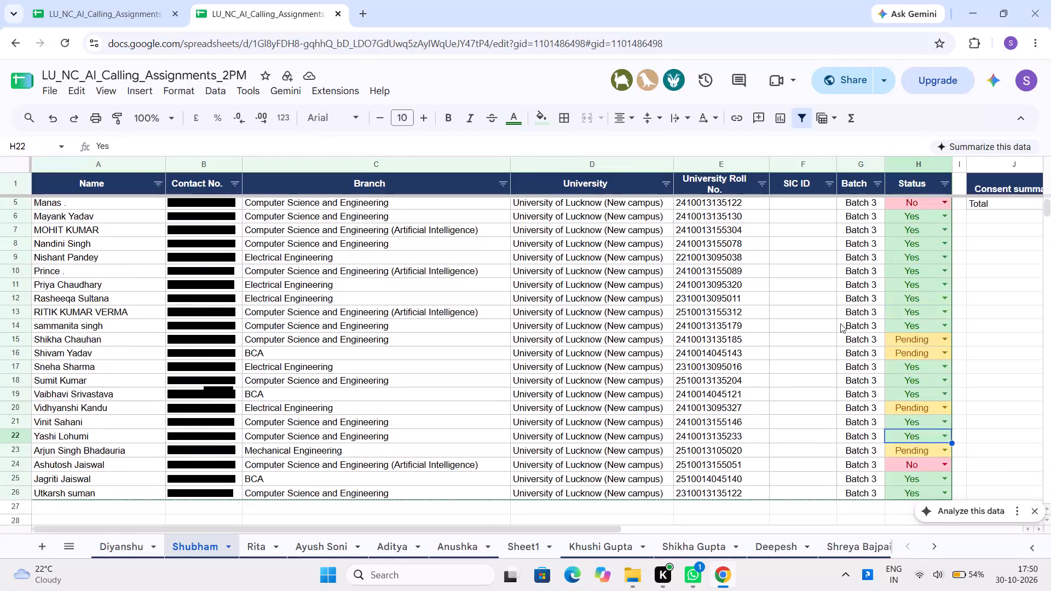
Dismiss the Analyze this data suggestion covering the area beside the Shubham sheet's student list.
scroll(840, 323, down, 2)
scroll(840, 323, up, 3)
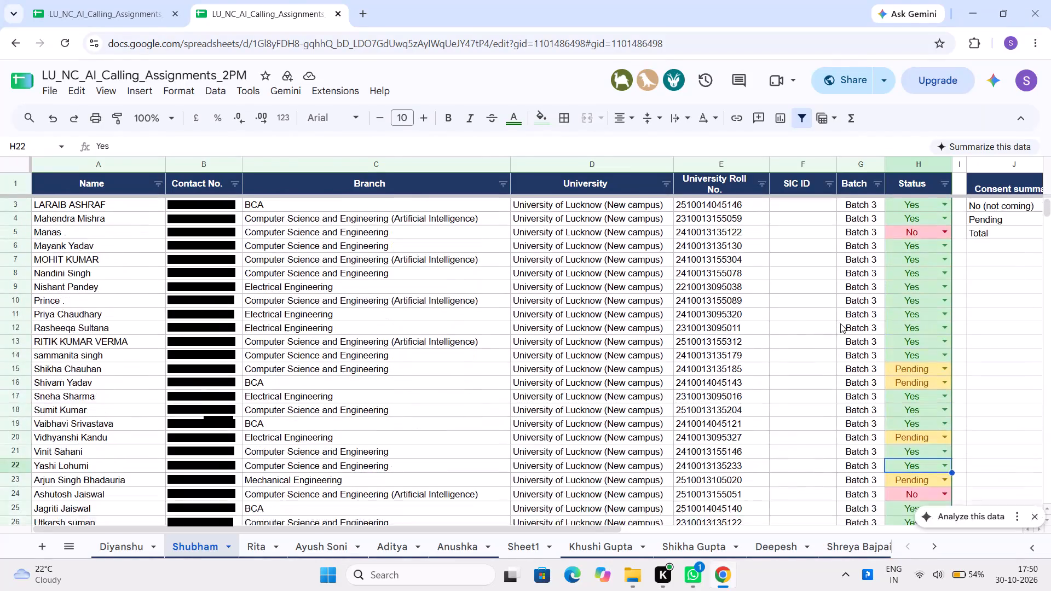
scroll(840, 323, down, 1)
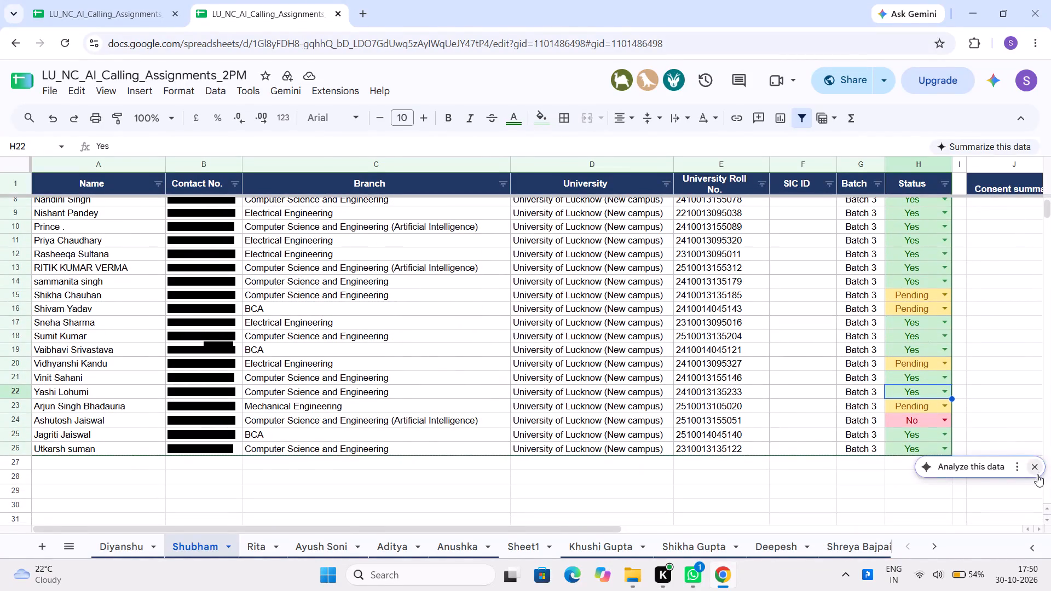
click(1037, 474)
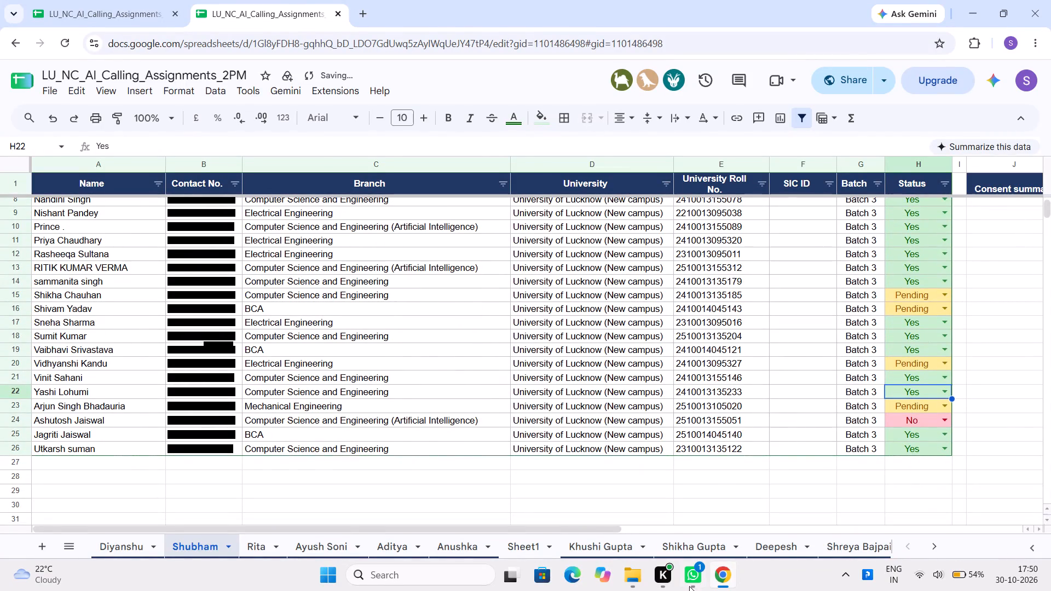
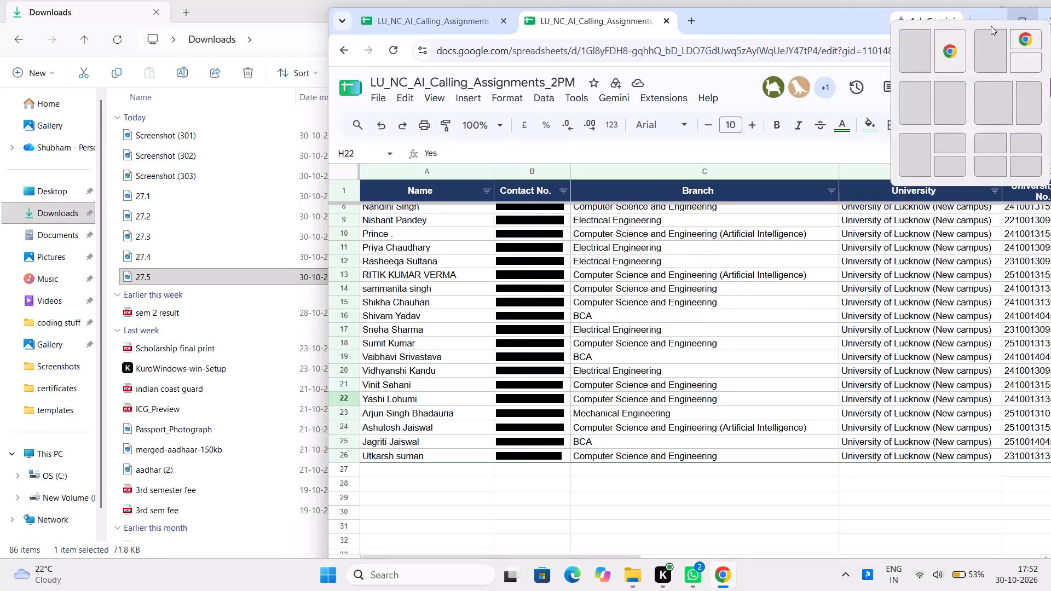
Move the calling assignments spreadsheet window clear of the screen edge and maximize it.
drag(850, 16, 640, 45)
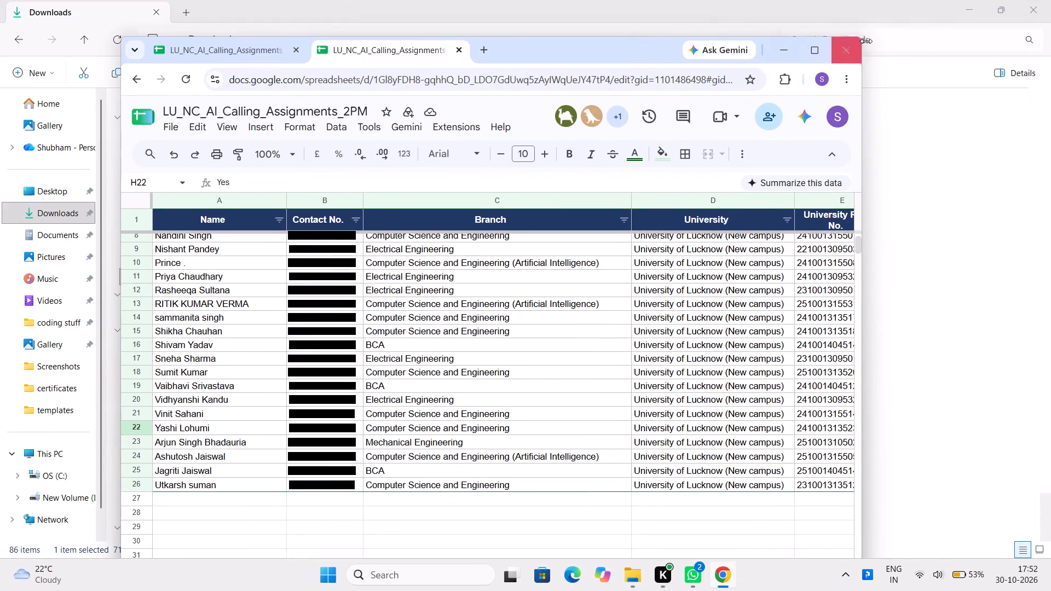
click(818, 49)
Review the Status entries of all Batch 3 students on the Shubham sheet against the Consent summary counts.
scroll(741, 468, up, 5)
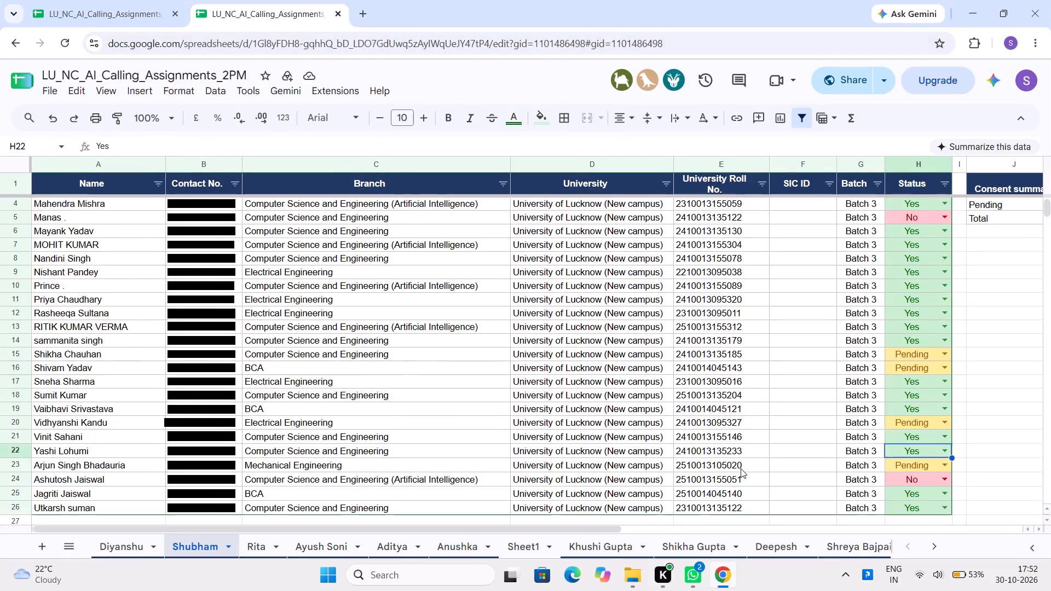
scroll(741, 468, down, 1)
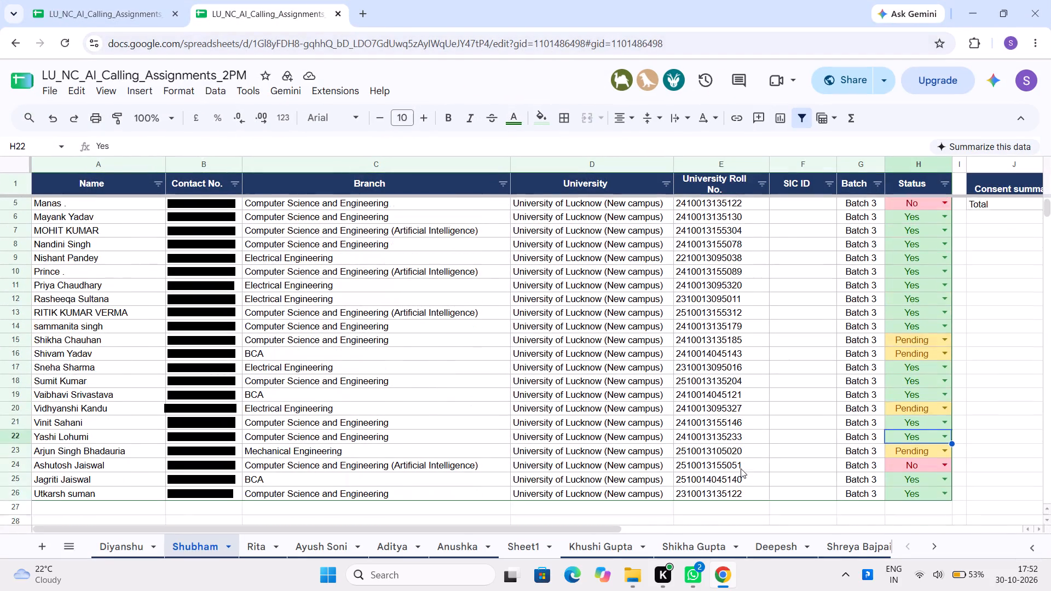
scroll(741, 468, down, 1)
scroll(741, 468, left, 4)
scroll(741, 468, up, 1)
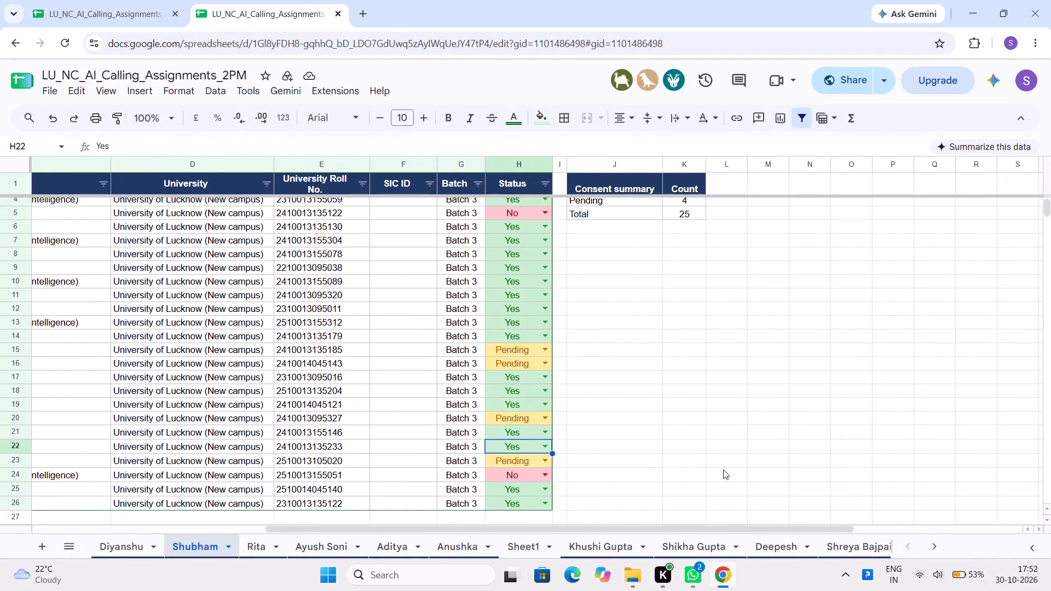
click(692, 471)
scroll(620, 444, up, 2)
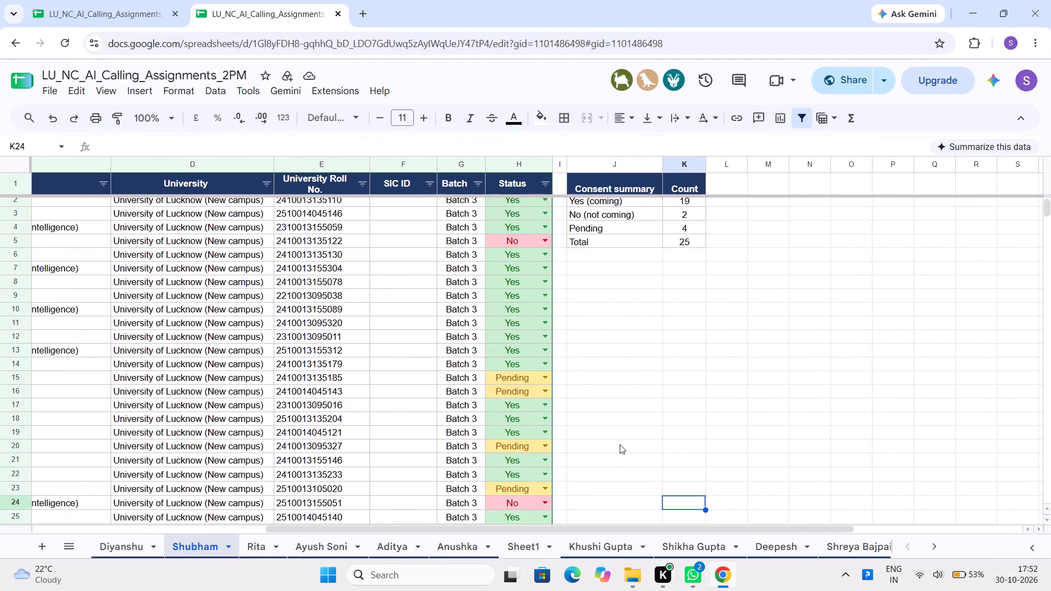
scroll(620, 444, down, 2)
scroll(620, 444, up, 1)
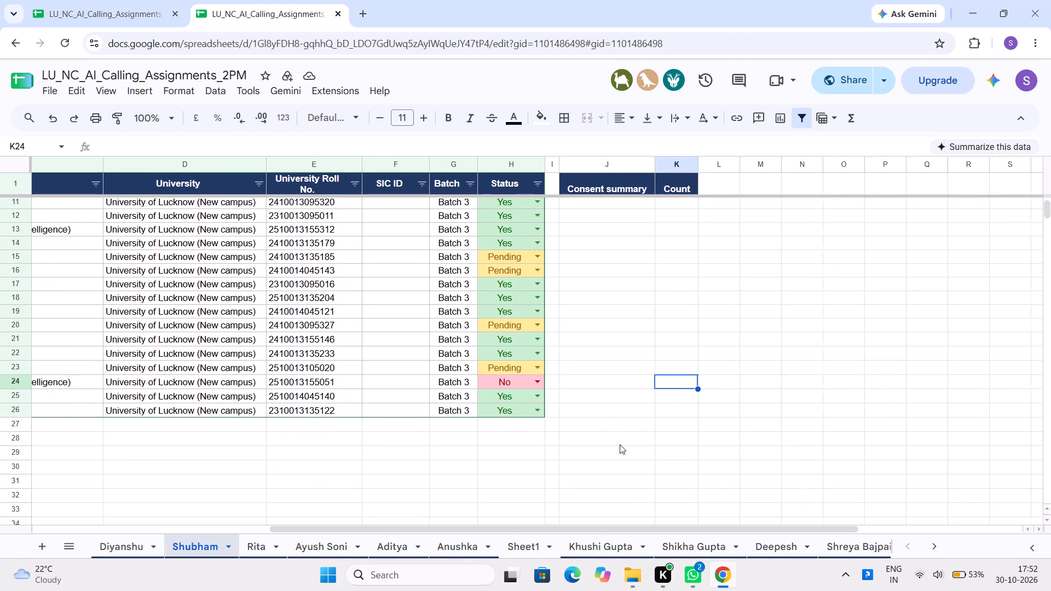
scroll(620, 444, up, 1)
scroll(620, 444, left, 1)
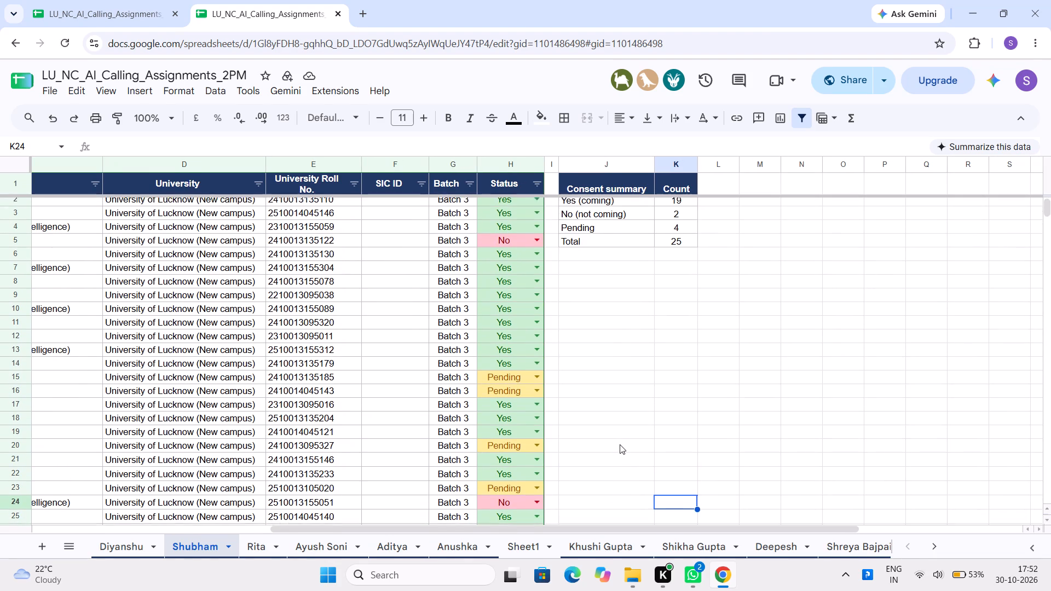
scroll(620, 444, left, 1)
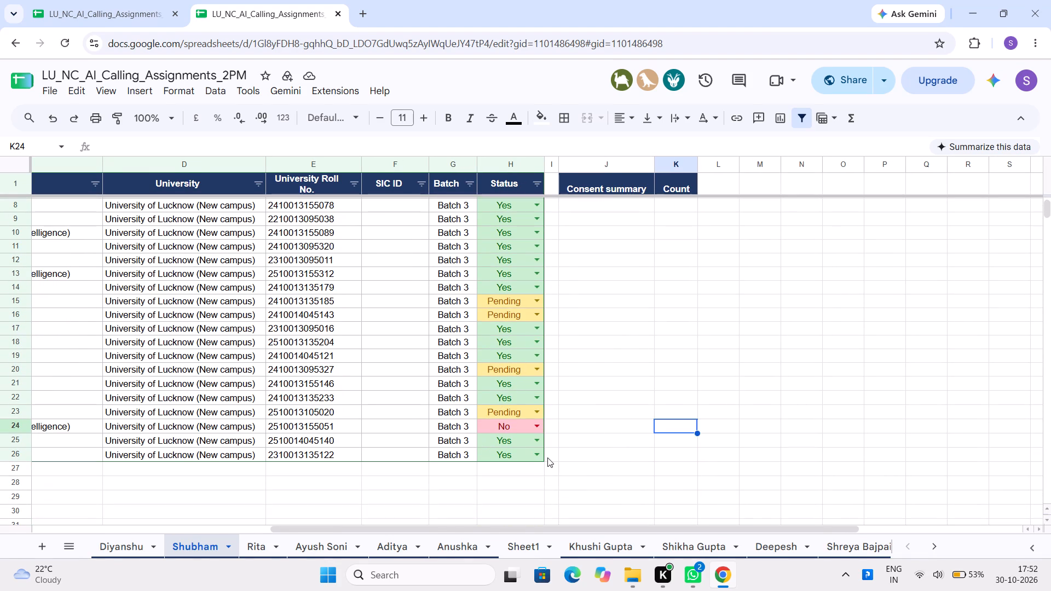
scroll(547, 457, up, 3)
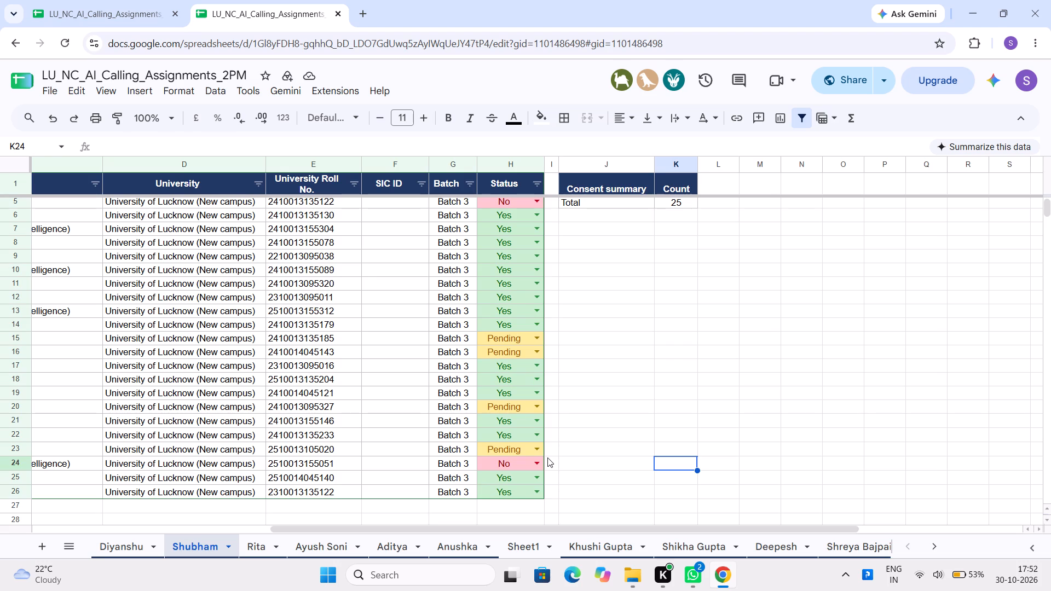
scroll(547, 457, down, 2)
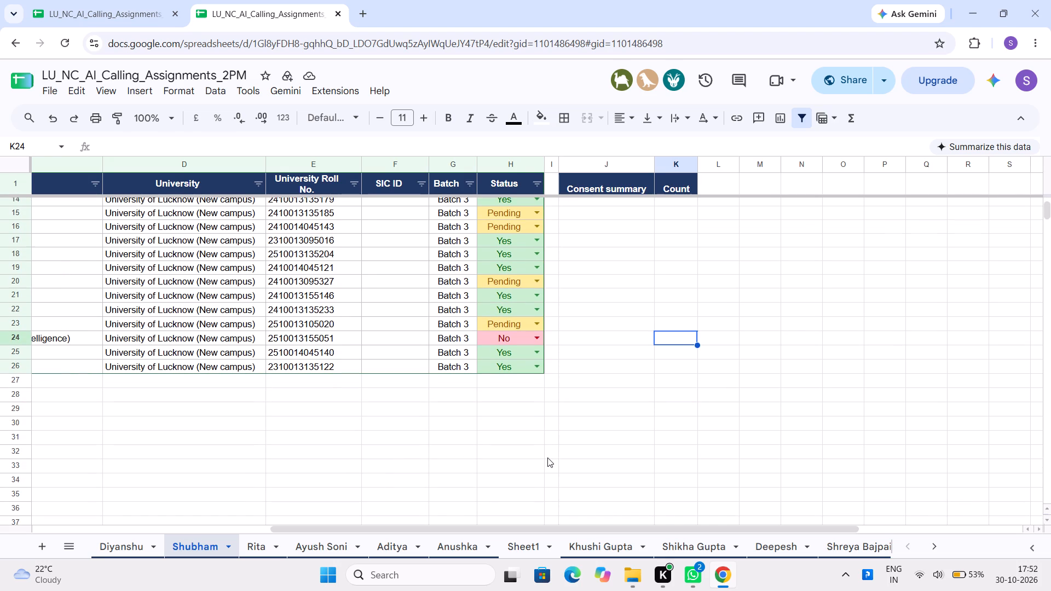
scroll(547, 457, up, 2)
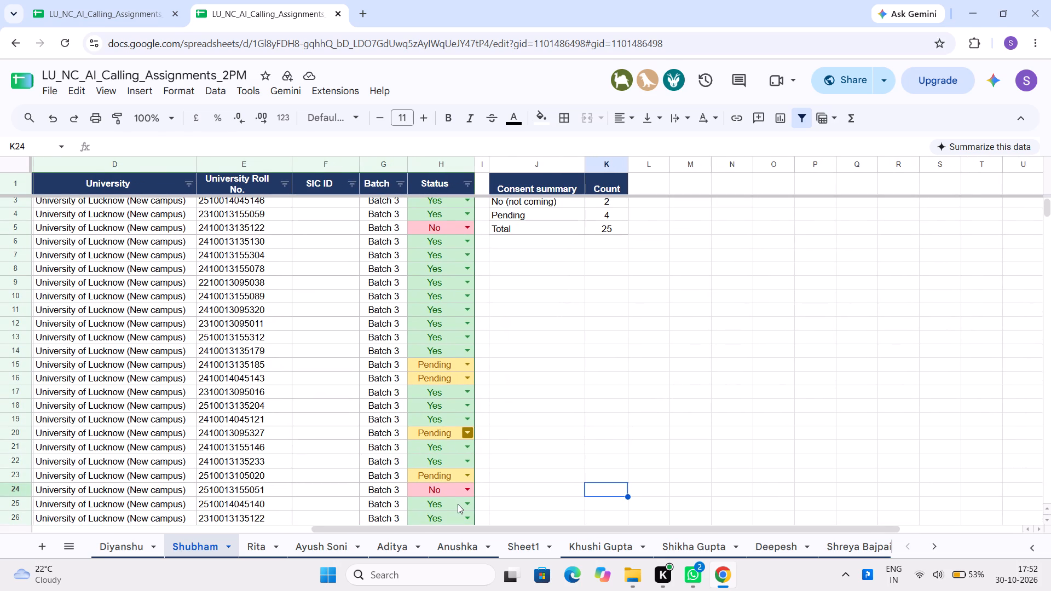
scroll(458, 504, right, 1)
scroll(458, 504, up, 2)
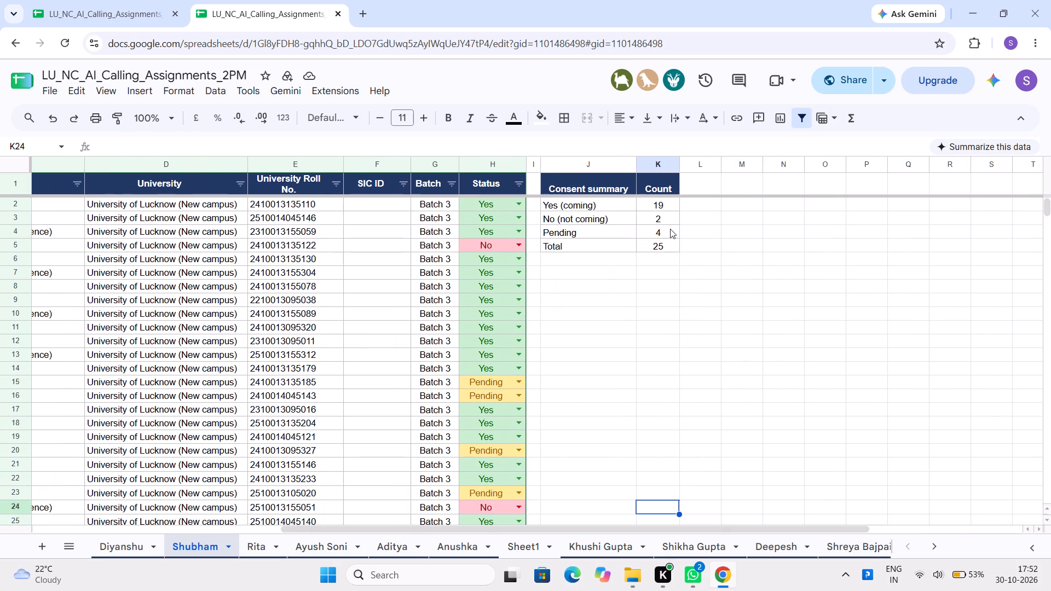
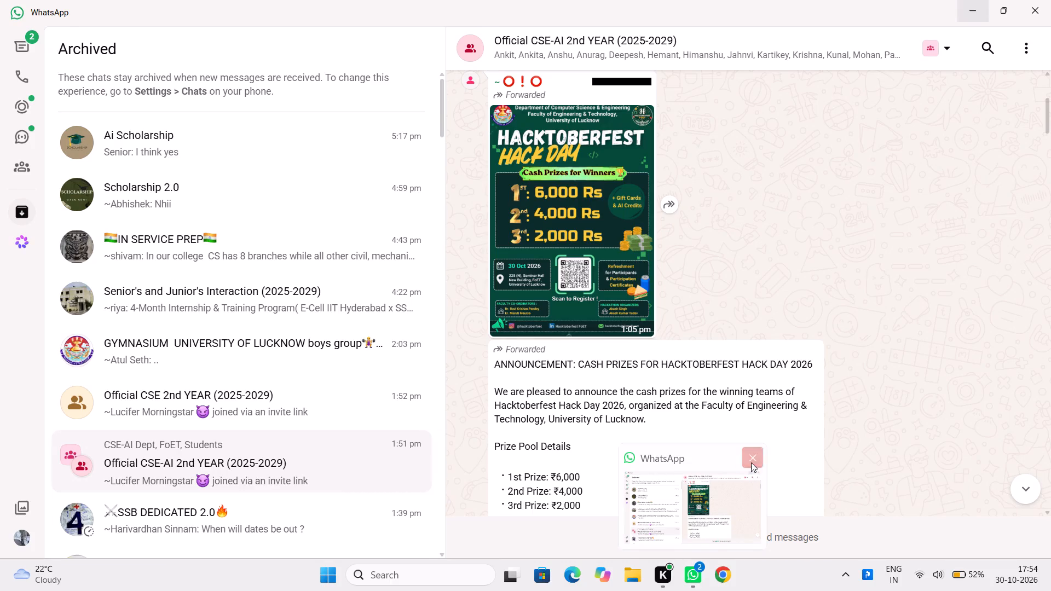
Close the WhatsApp window.
click(751, 462)
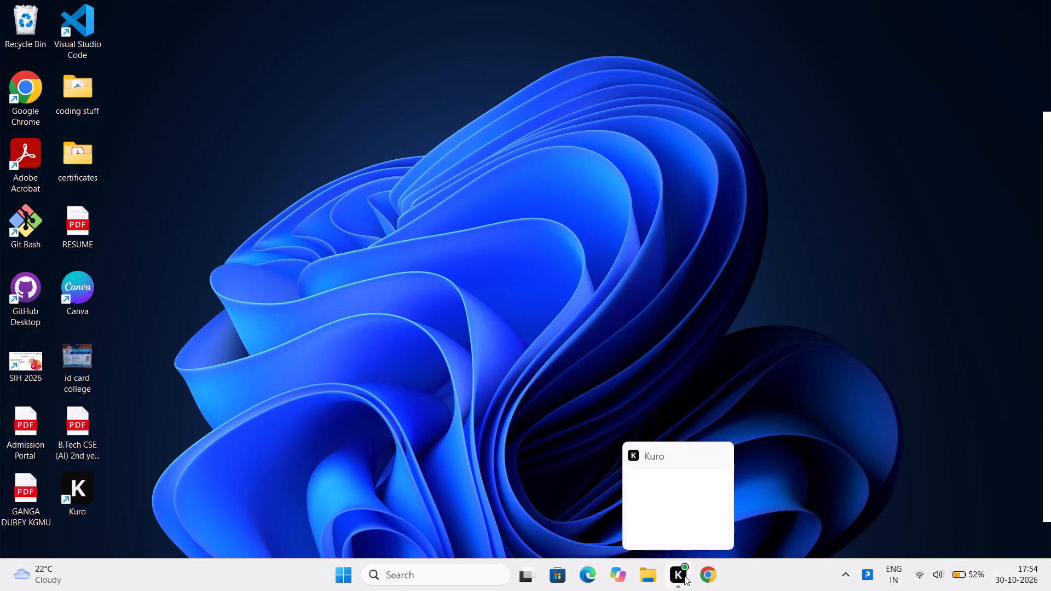
Put the computer to sleep.
click(345, 577)
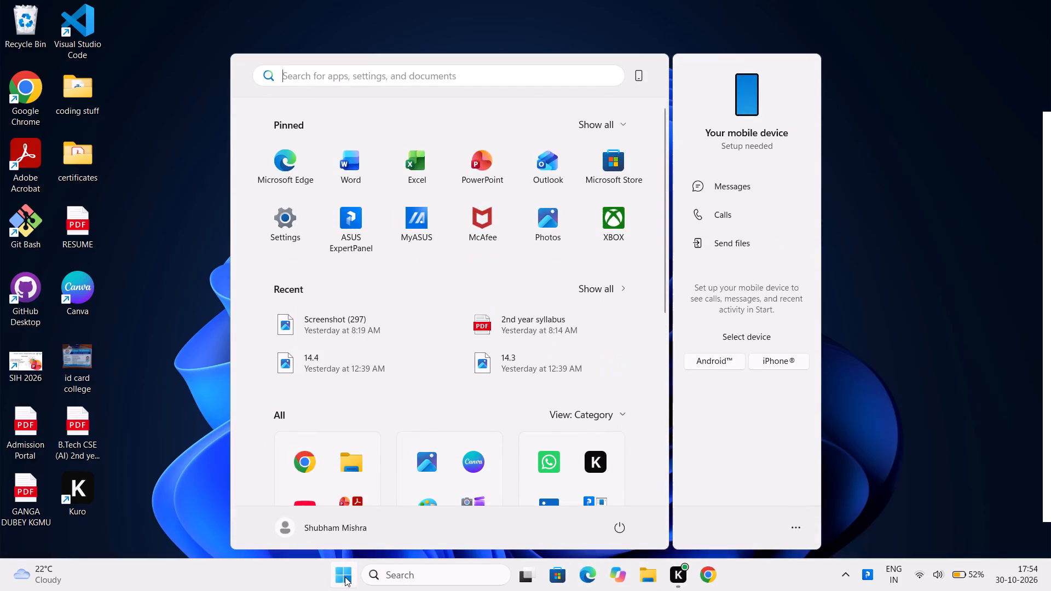
click(625, 525)
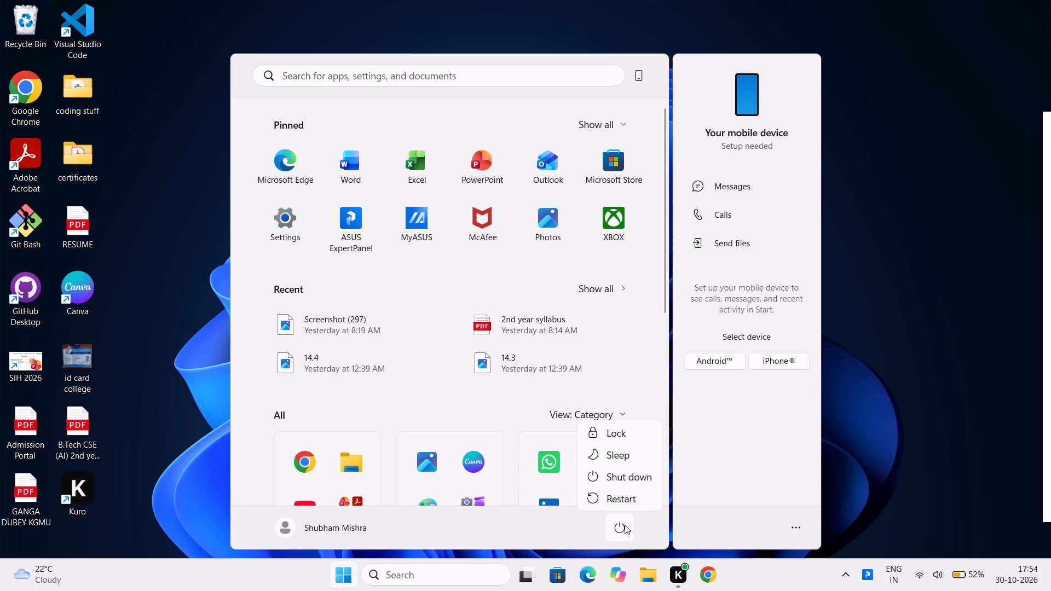
click(637, 454)
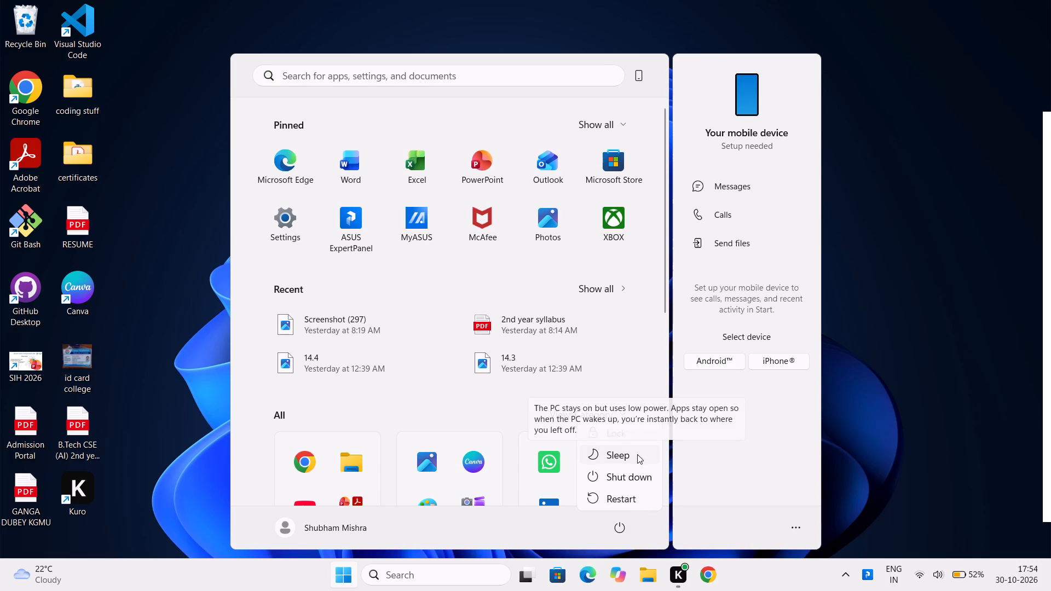